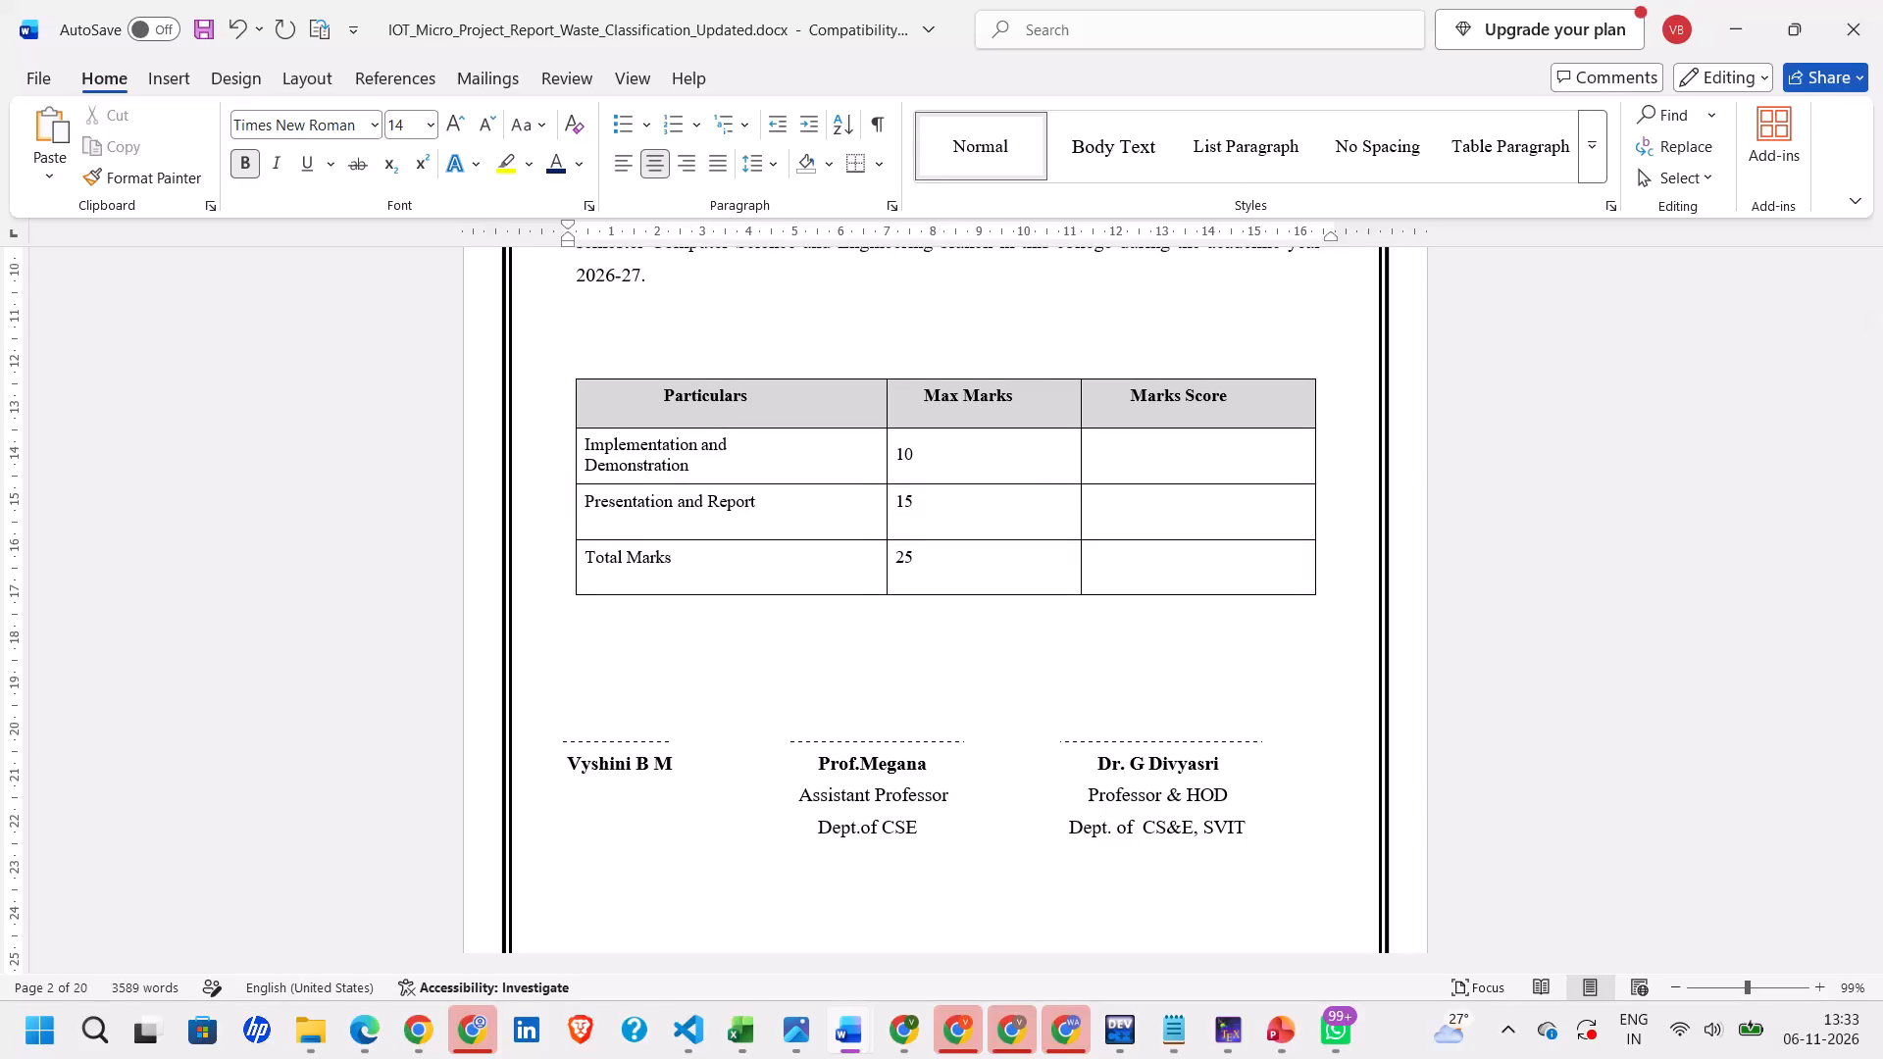
# Examine the certificate and acknowledgement pages of the IOT micro project report as a formatting reference.
pyautogui.scroll(-1, 1037, 563)
pyautogui.scroll(1, 1037, 563)
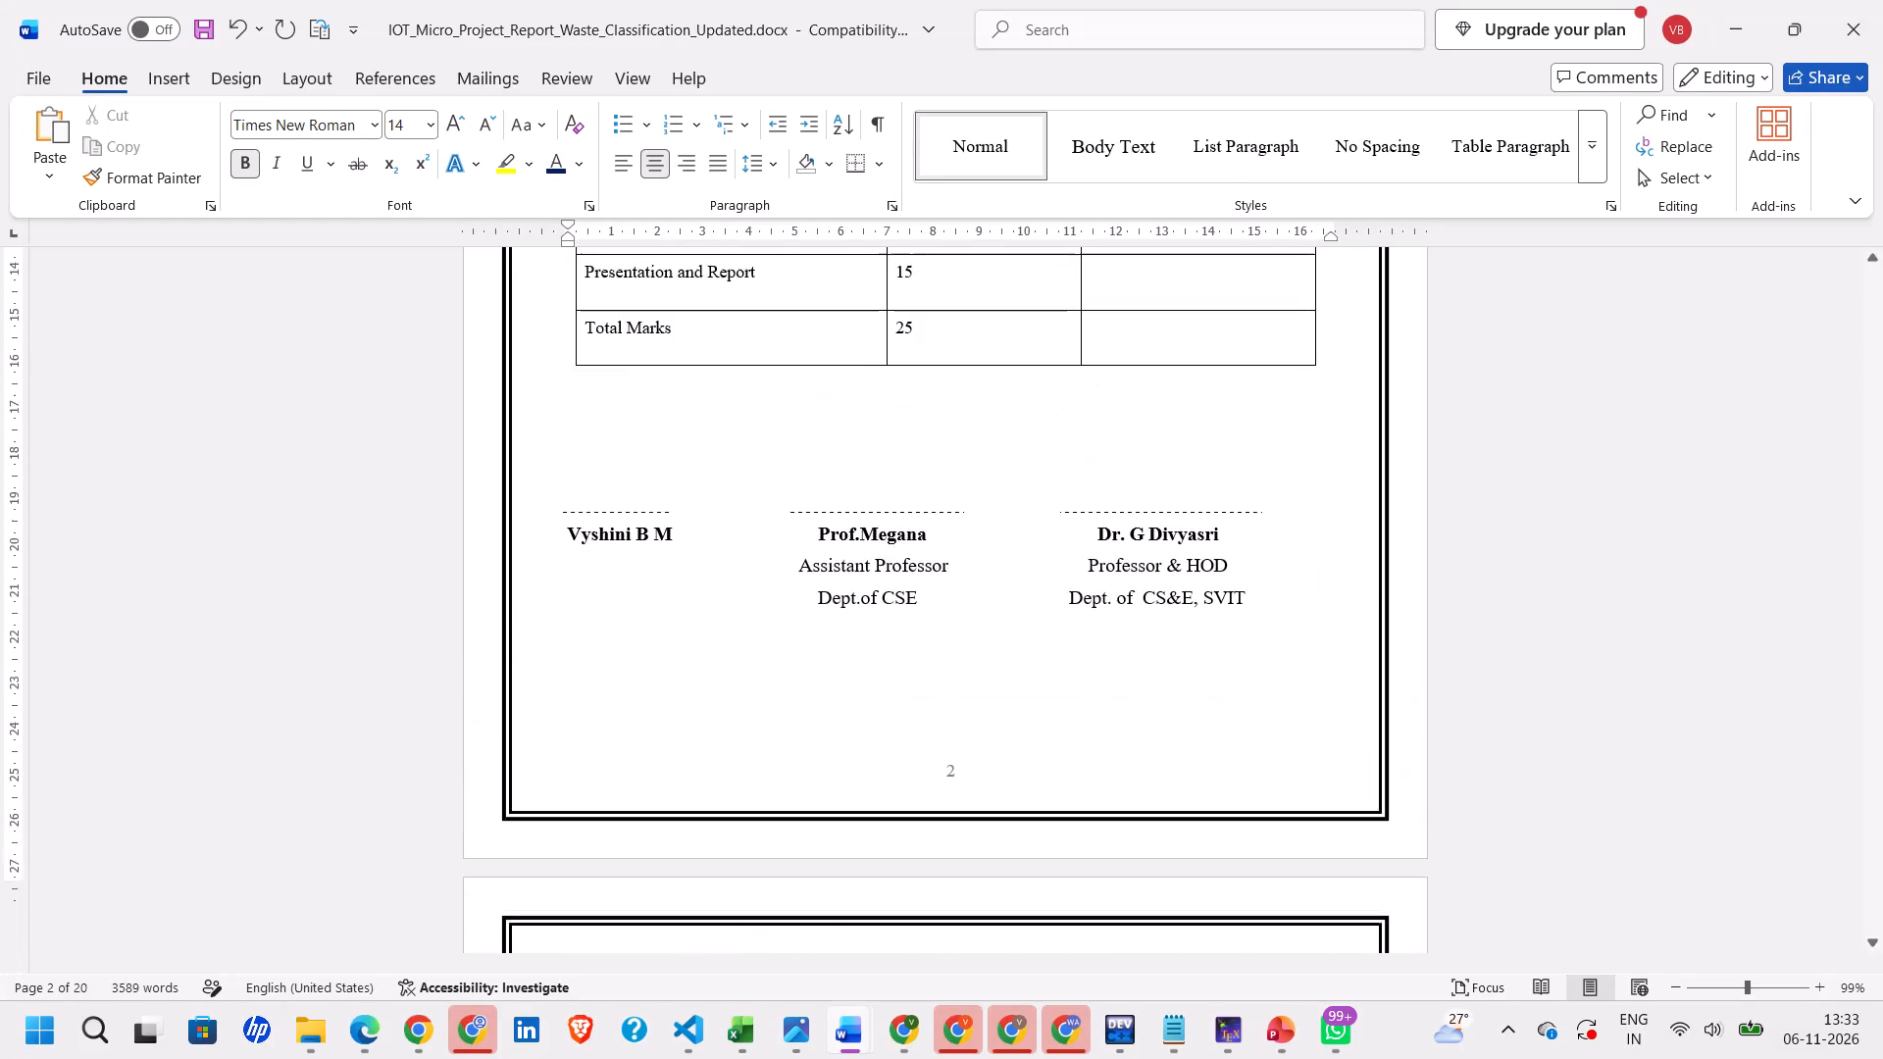
pyautogui.scroll(2, 1037, 563)
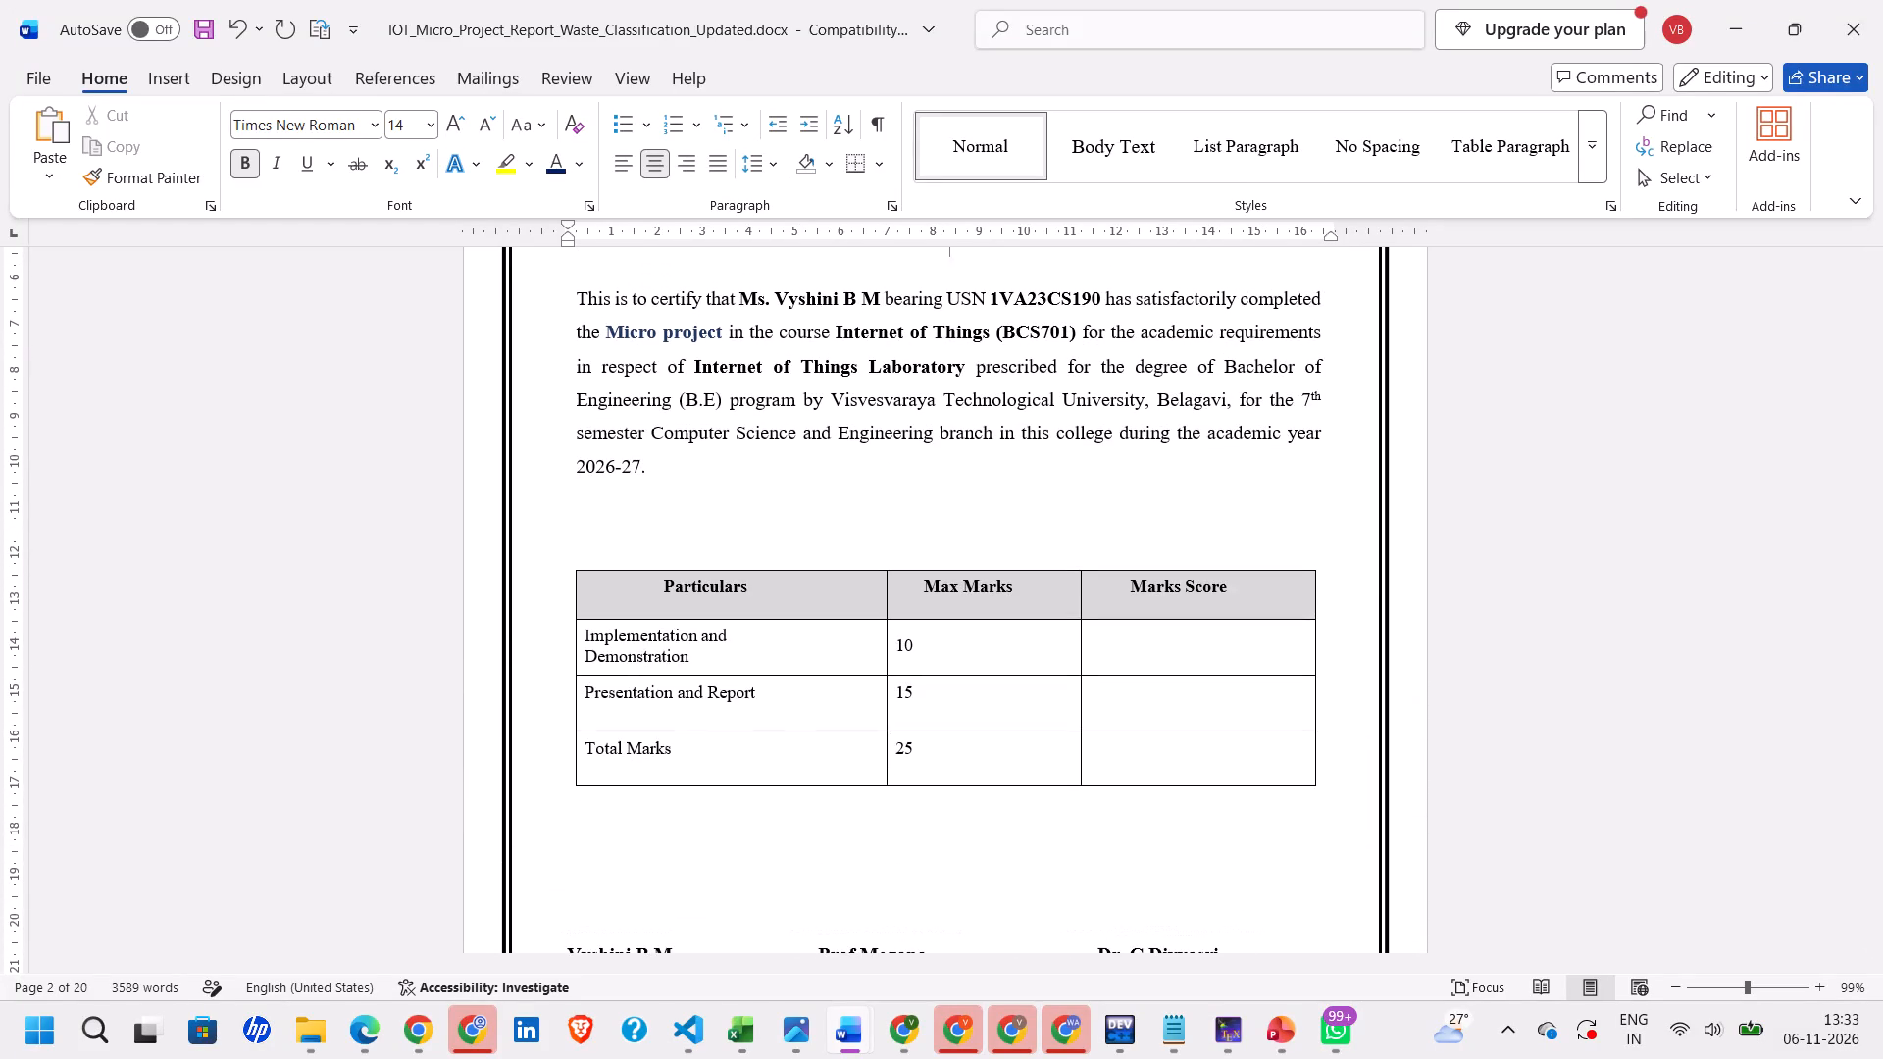
pyautogui.scroll(1, 1037, 563)
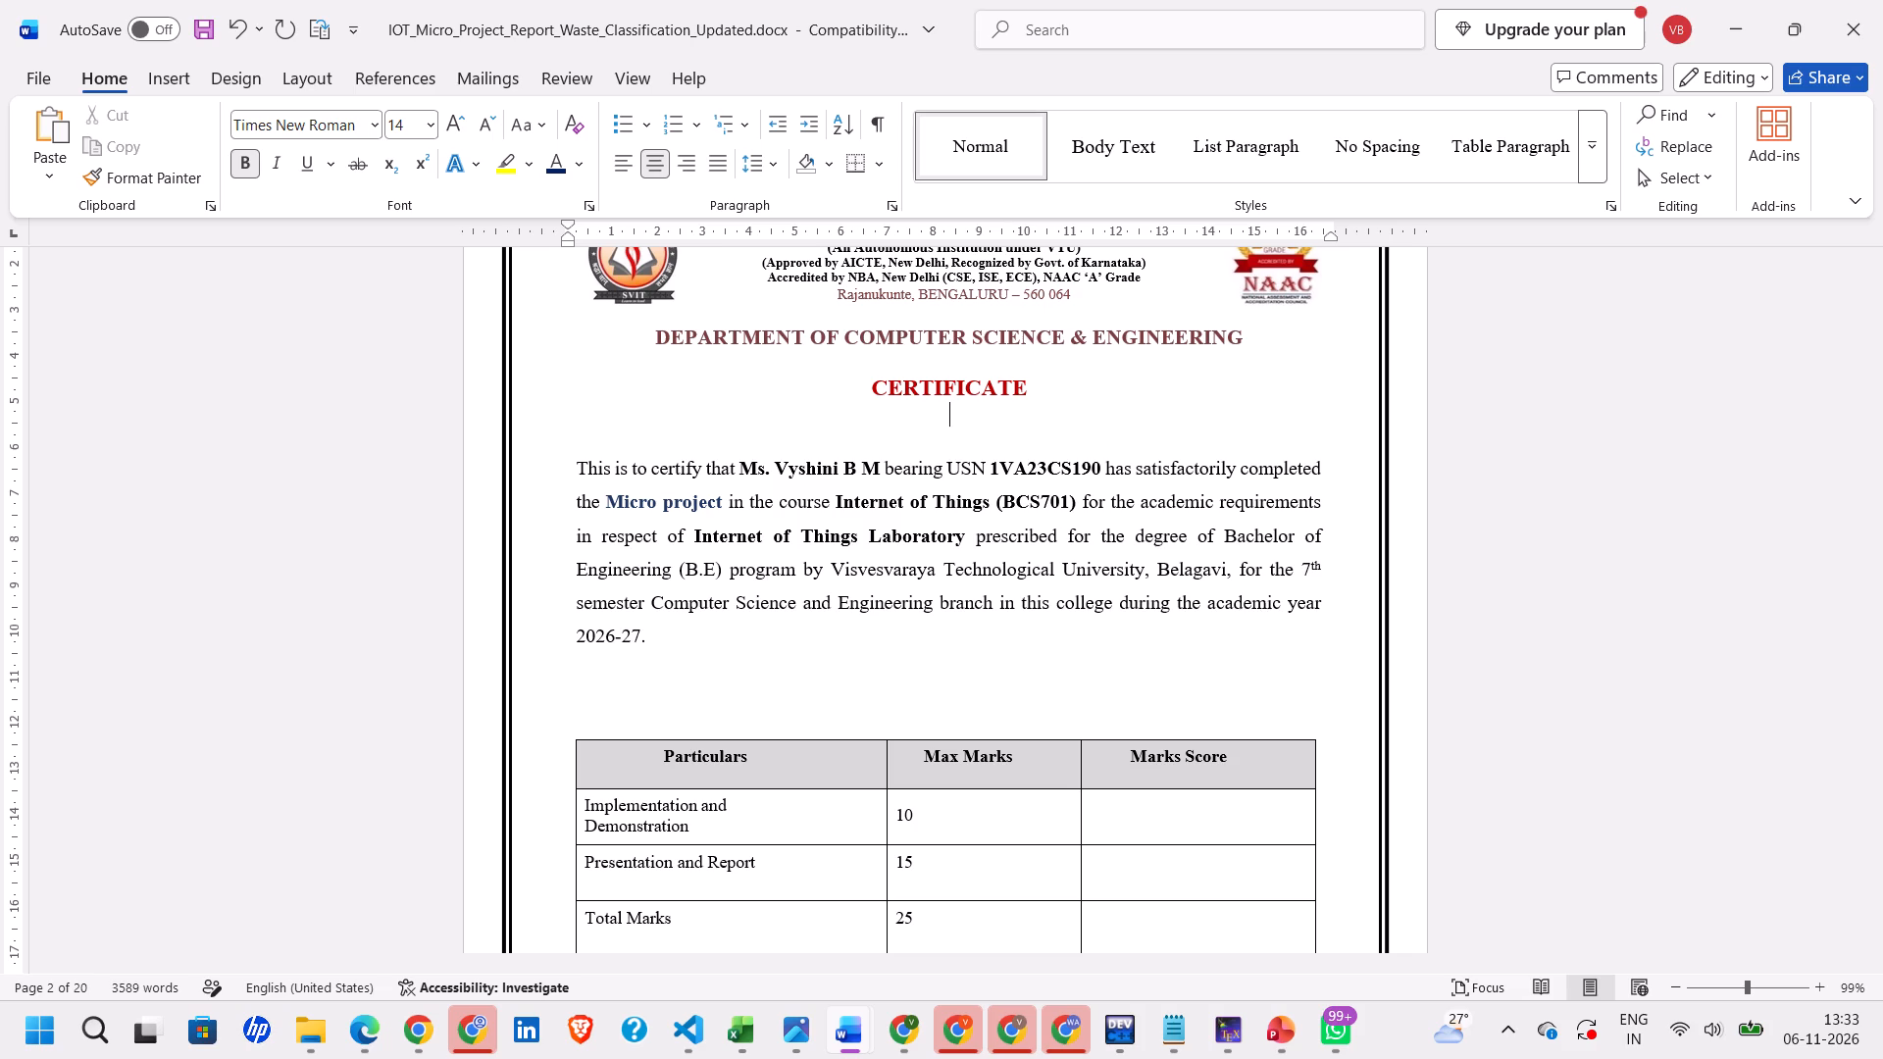
pyautogui.scroll(-2, 1037, 563)
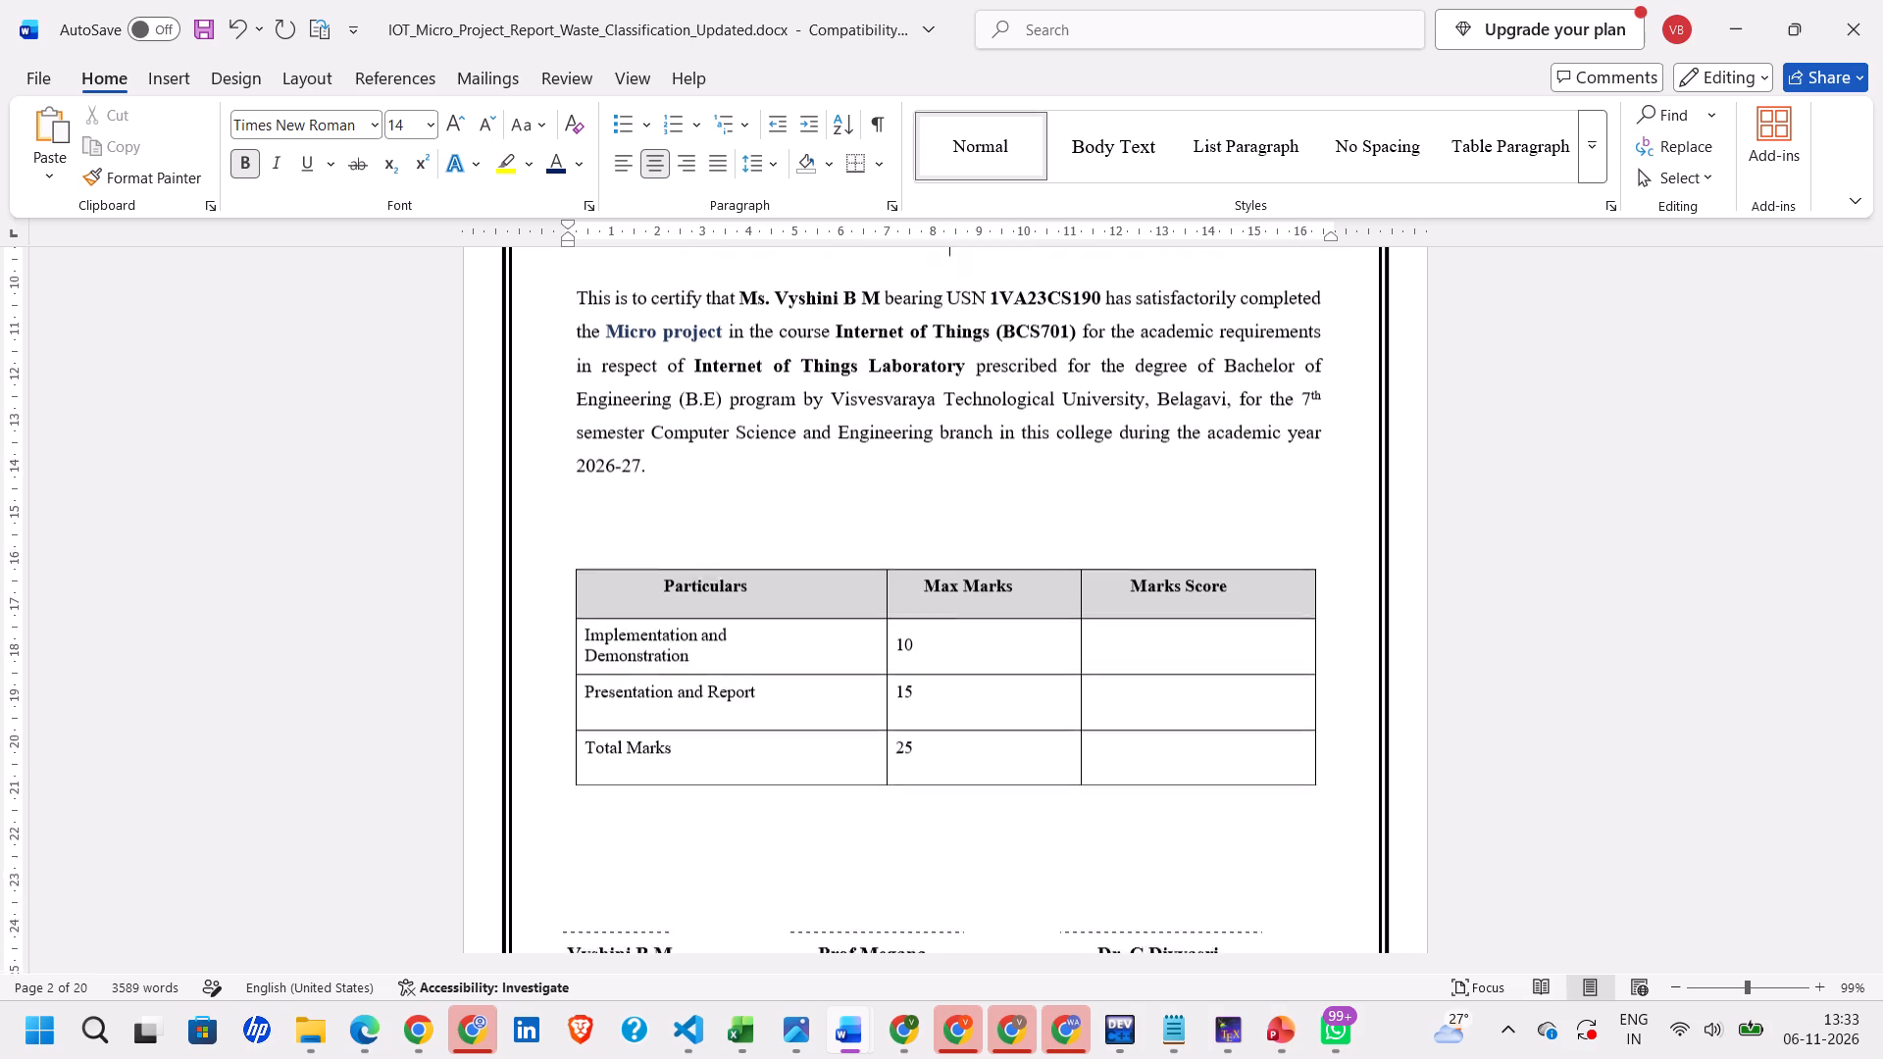
pyautogui.scroll(-2, 1037, 563)
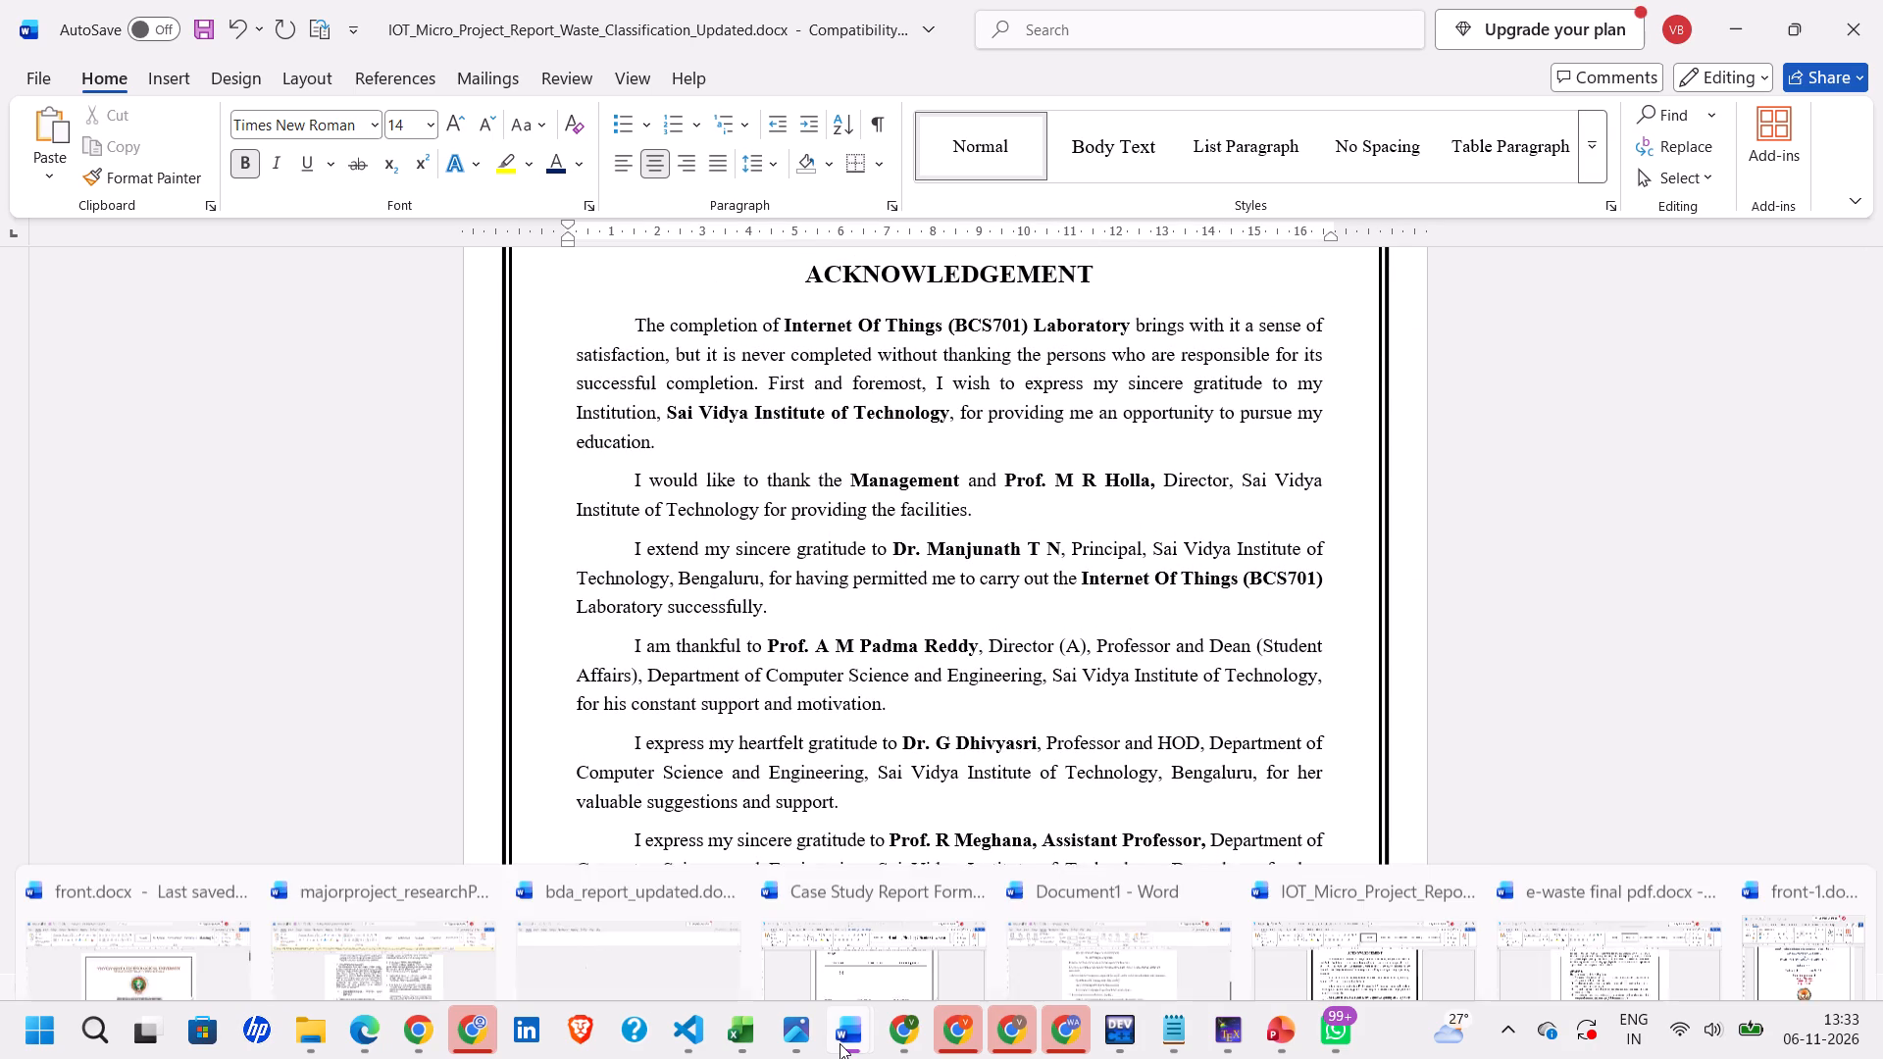
# Switch to Case Study Report Format.docx and examine its certificate and acknowledgement pages.
pyautogui.click(931, 903)
pyautogui.scroll(-4, 897, 727)
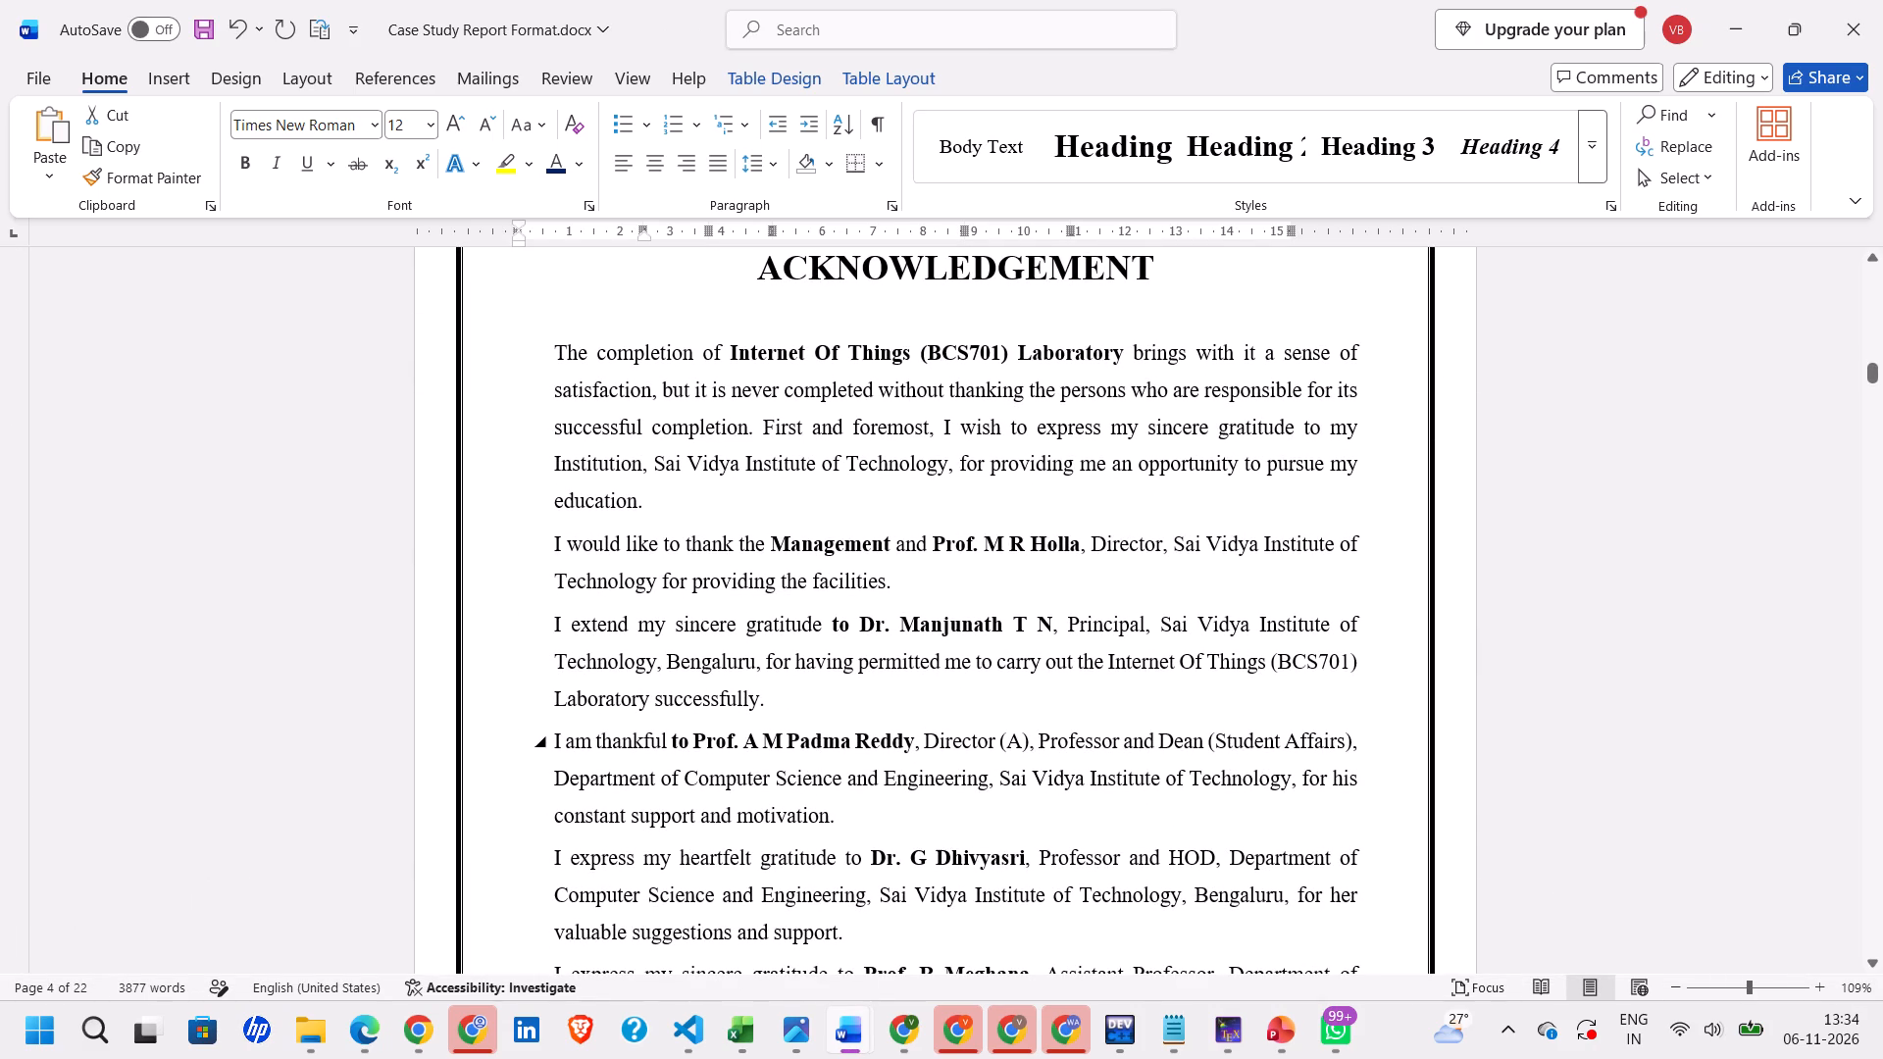
pyautogui.scroll(-3, 897, 727)
pyautogui.scroll(-1, 847, 820)
pyautogui.keyDown('ctrl'); pyautogui.scroll(-3, 847, 820); pyautogui.keyUp('ctrl')
pyautogui.scroll(1, 847, 820)
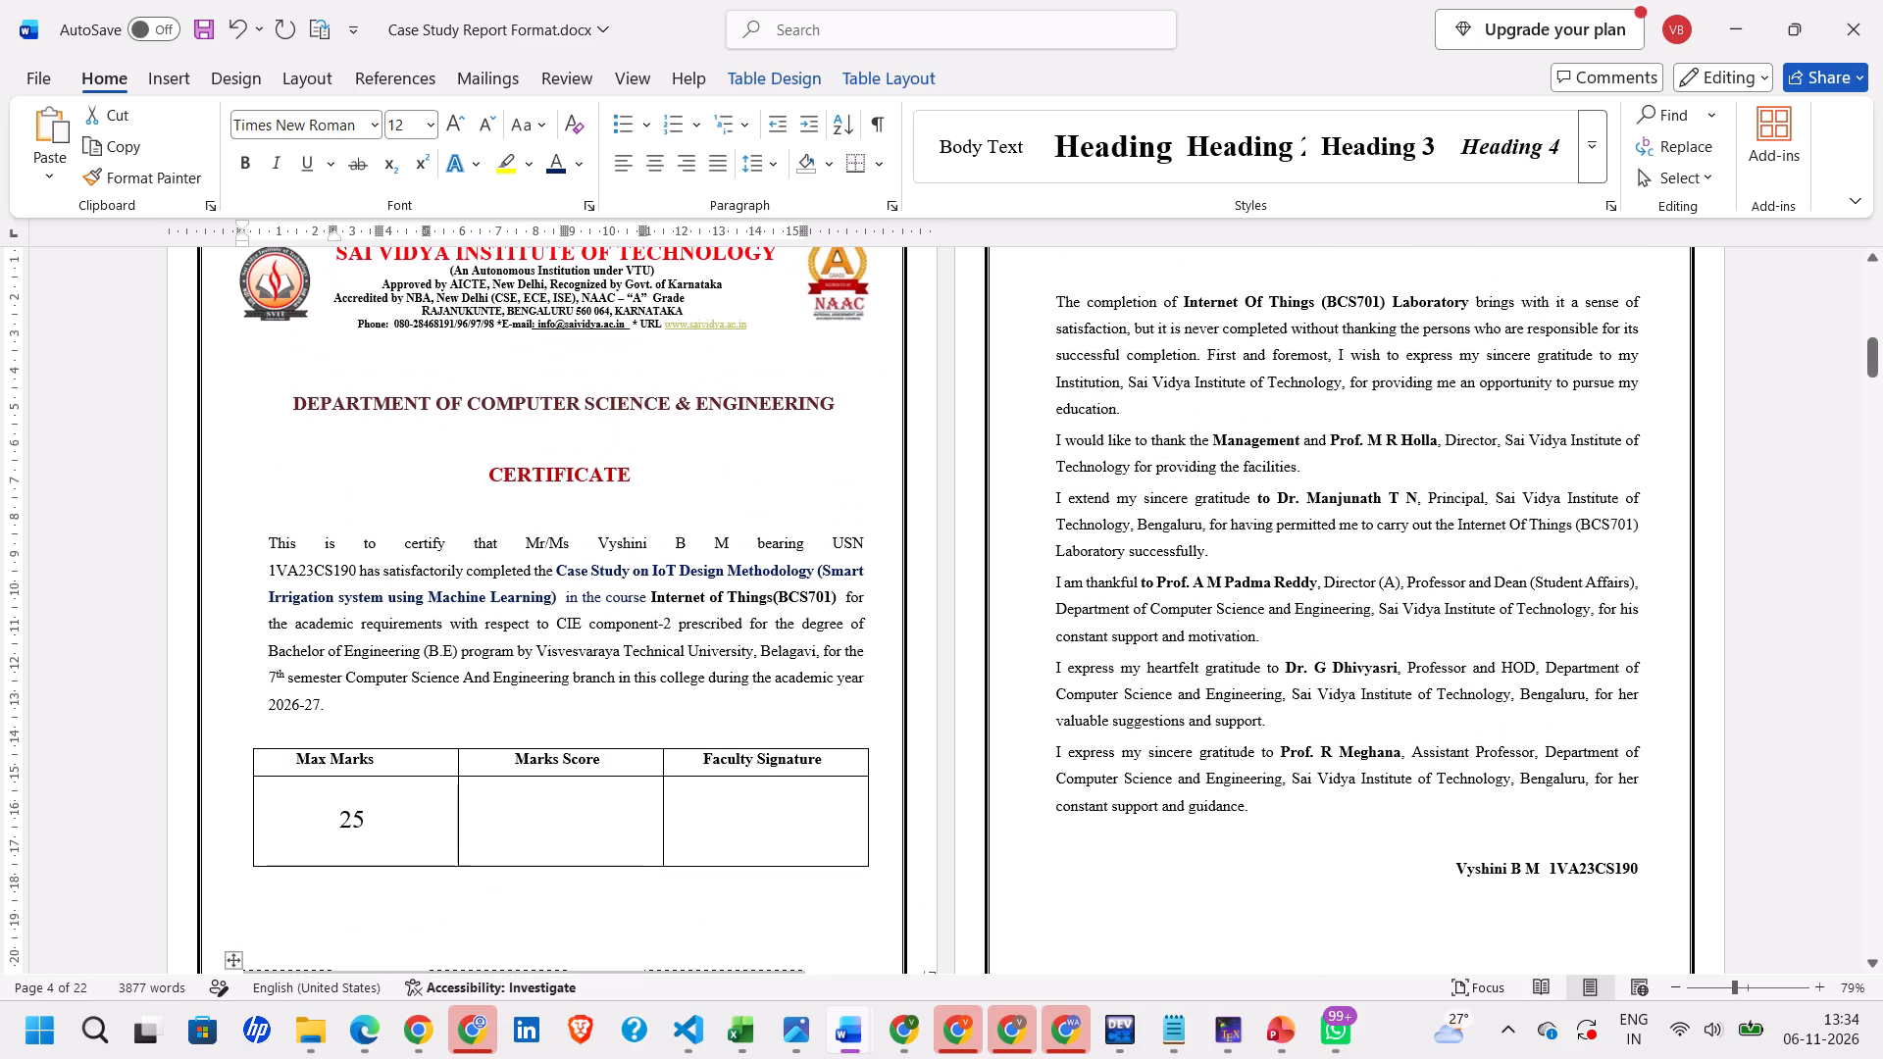
pyautogui.scroll(1, 847, 820)
# Indent the first line of each of the six acknowledgement paragraphs by one tab.
pyautogui.click(1081, 399)
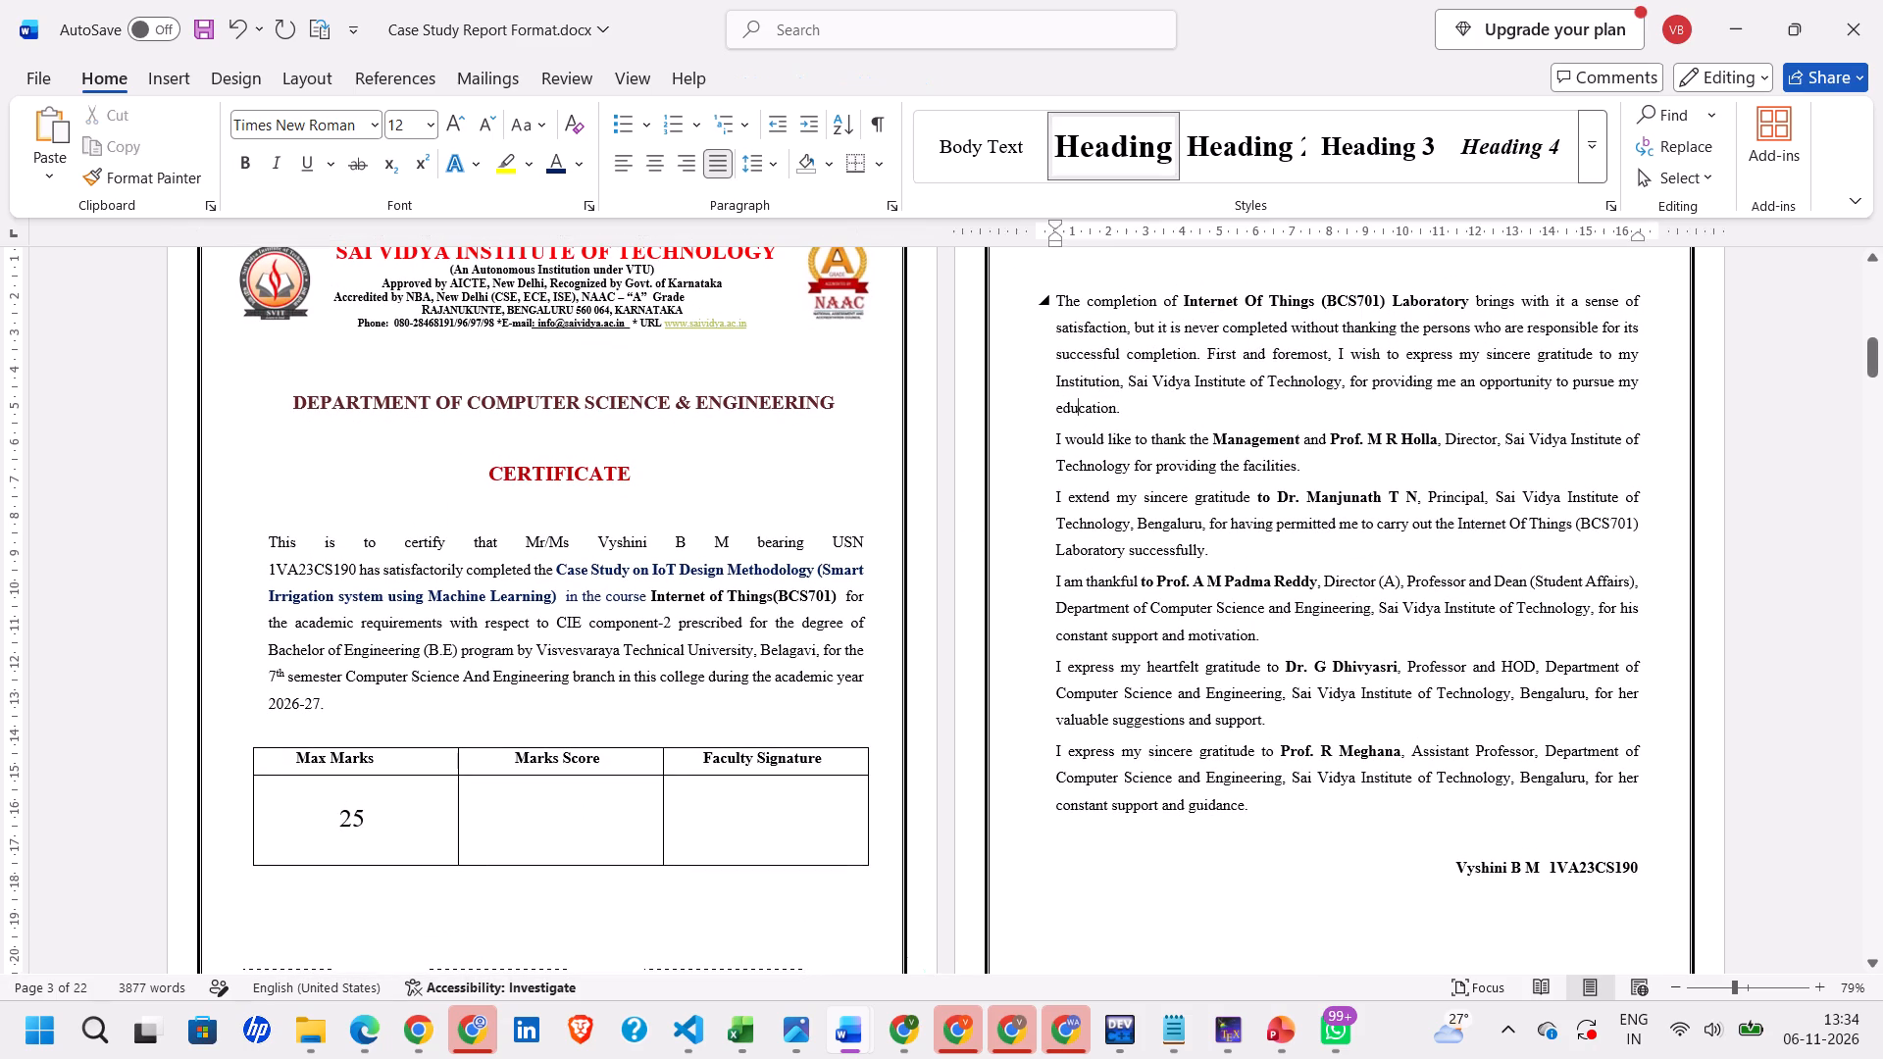
pyautogui.click(1056, 300)
pyautogui.press('Tab')
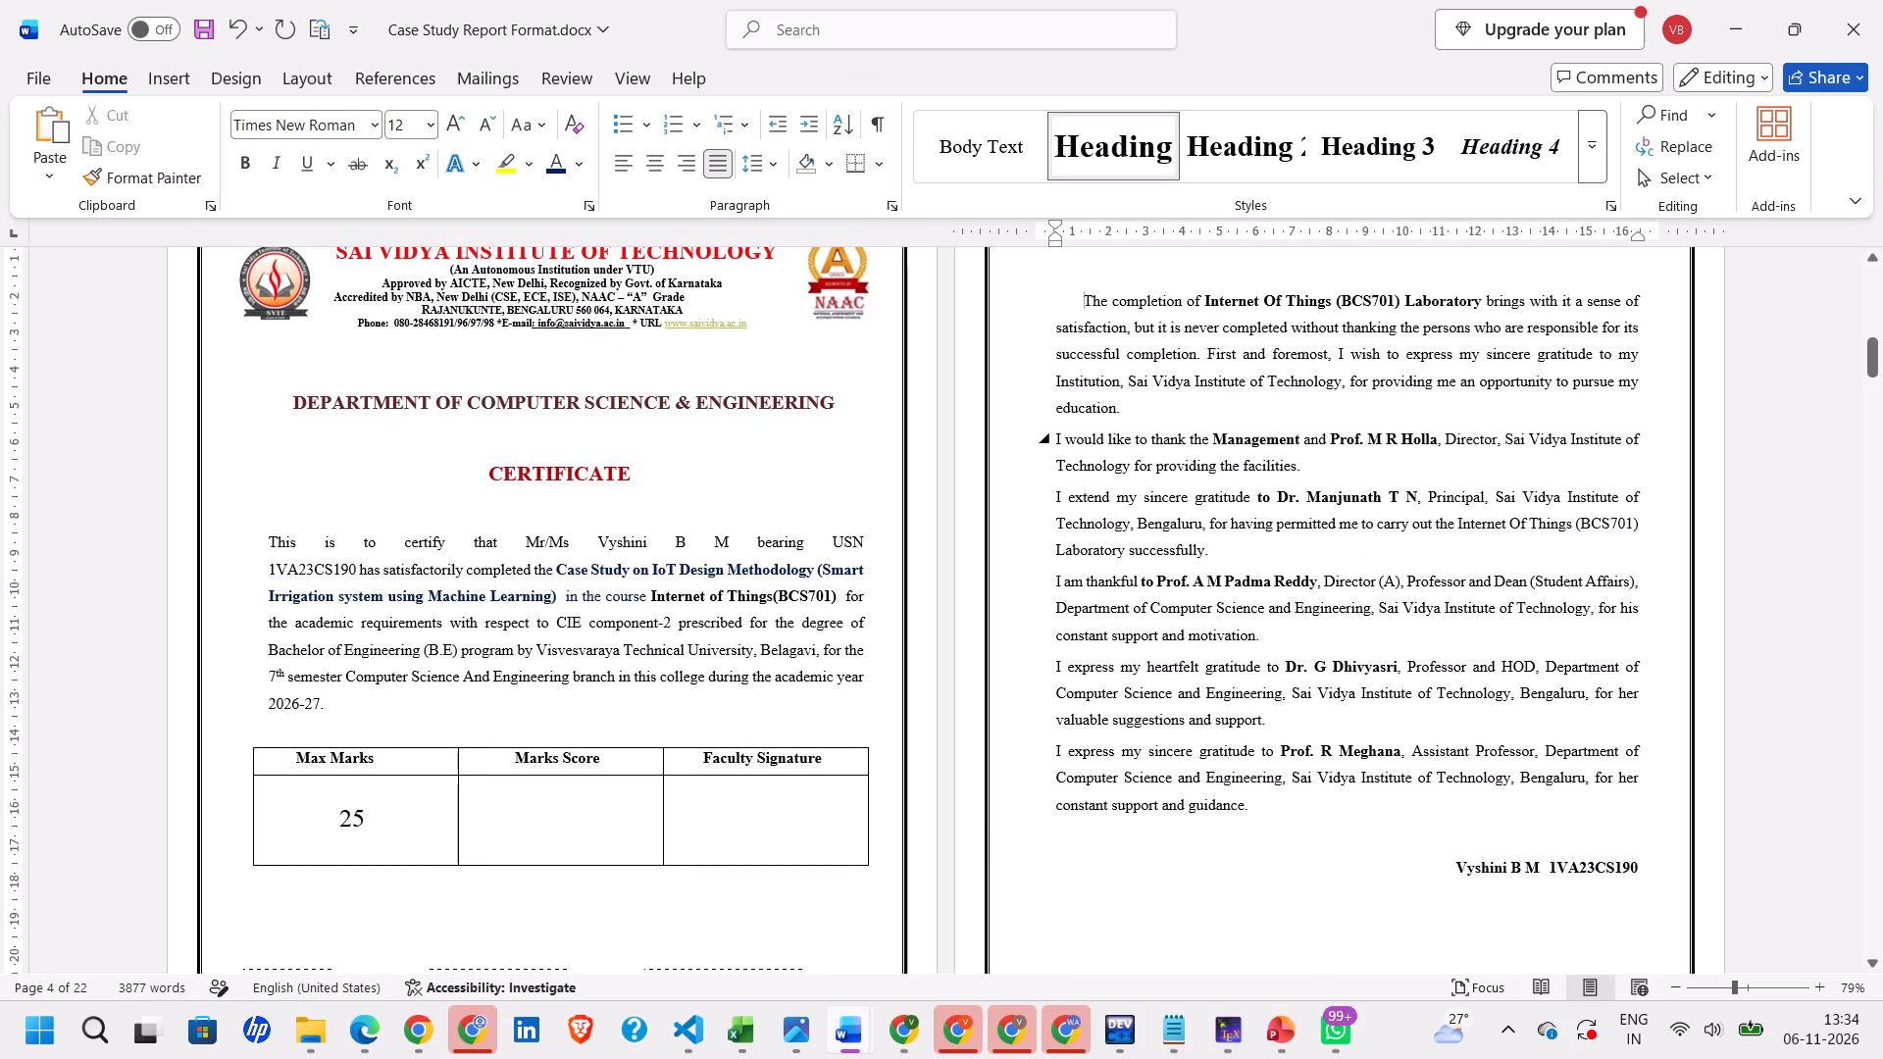
pyautogui.click(1056, 447)
pyautogui.press('Tab')
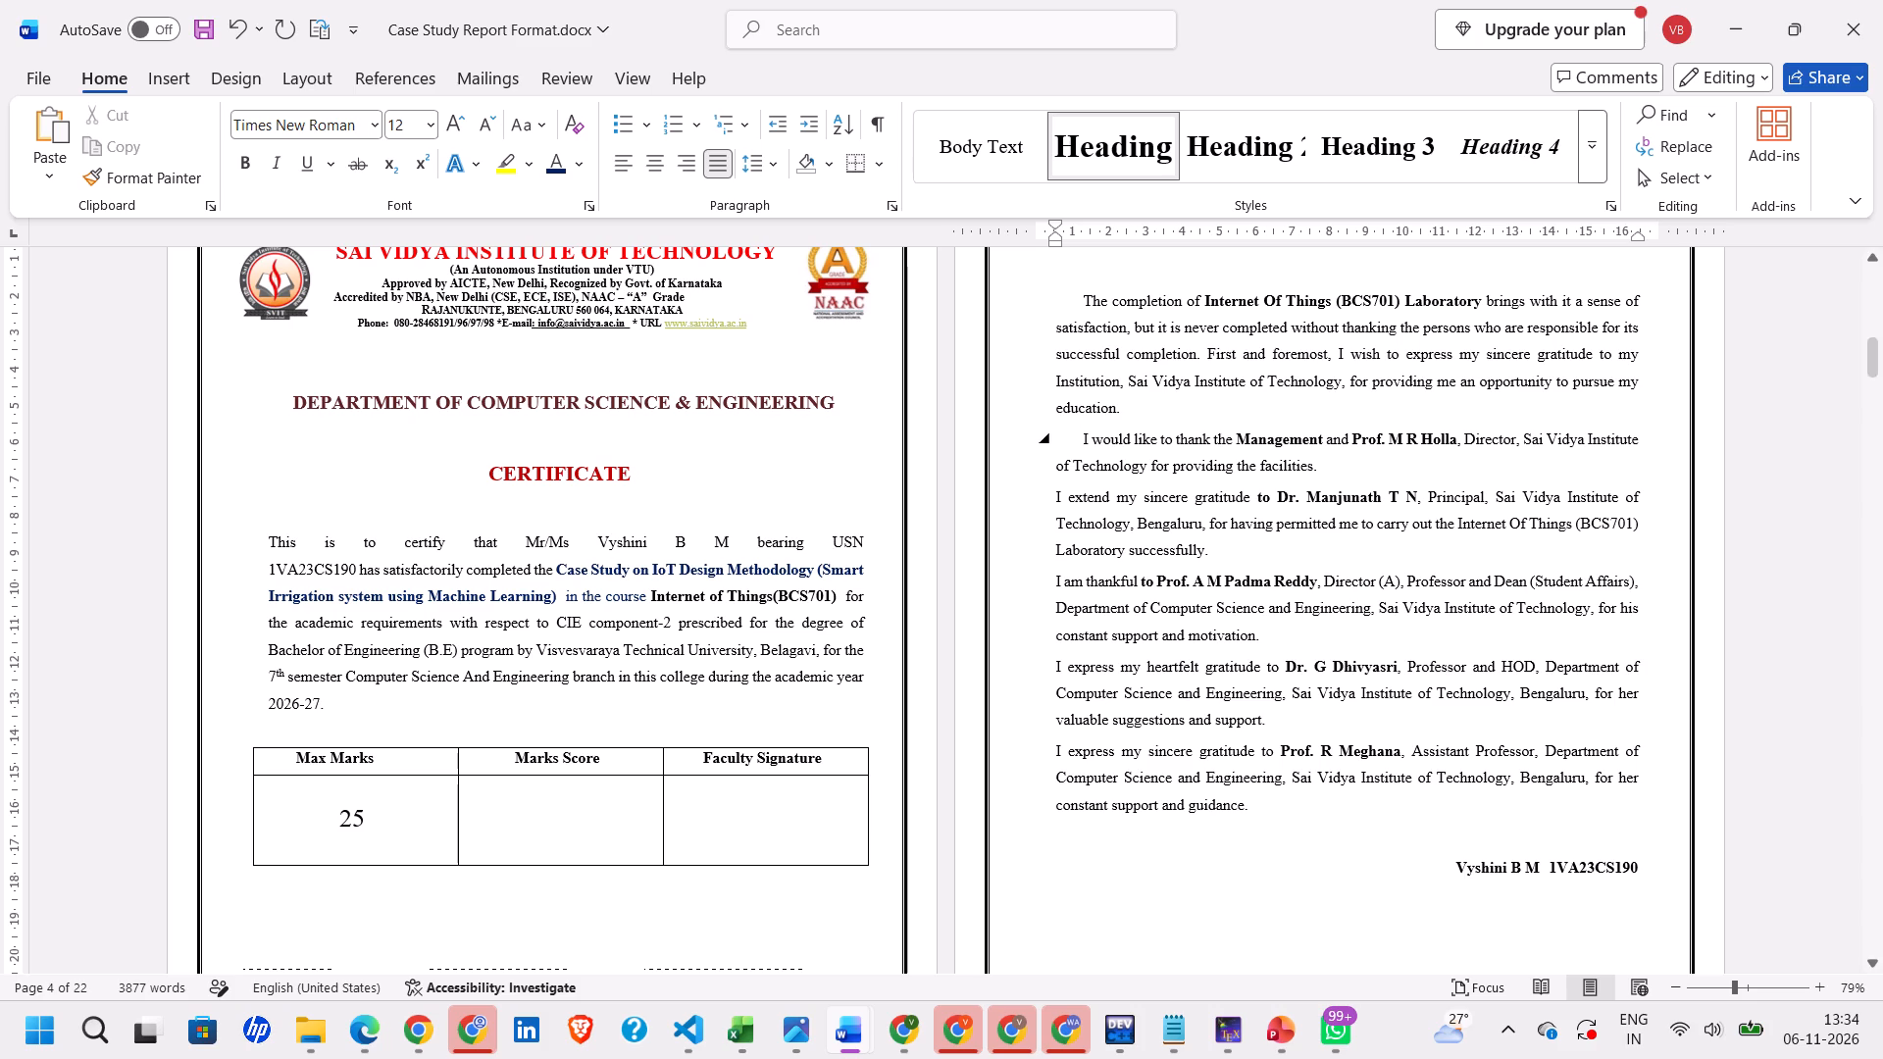
pyautogui.click(1056, 493)
pyautogui.press('Tab')
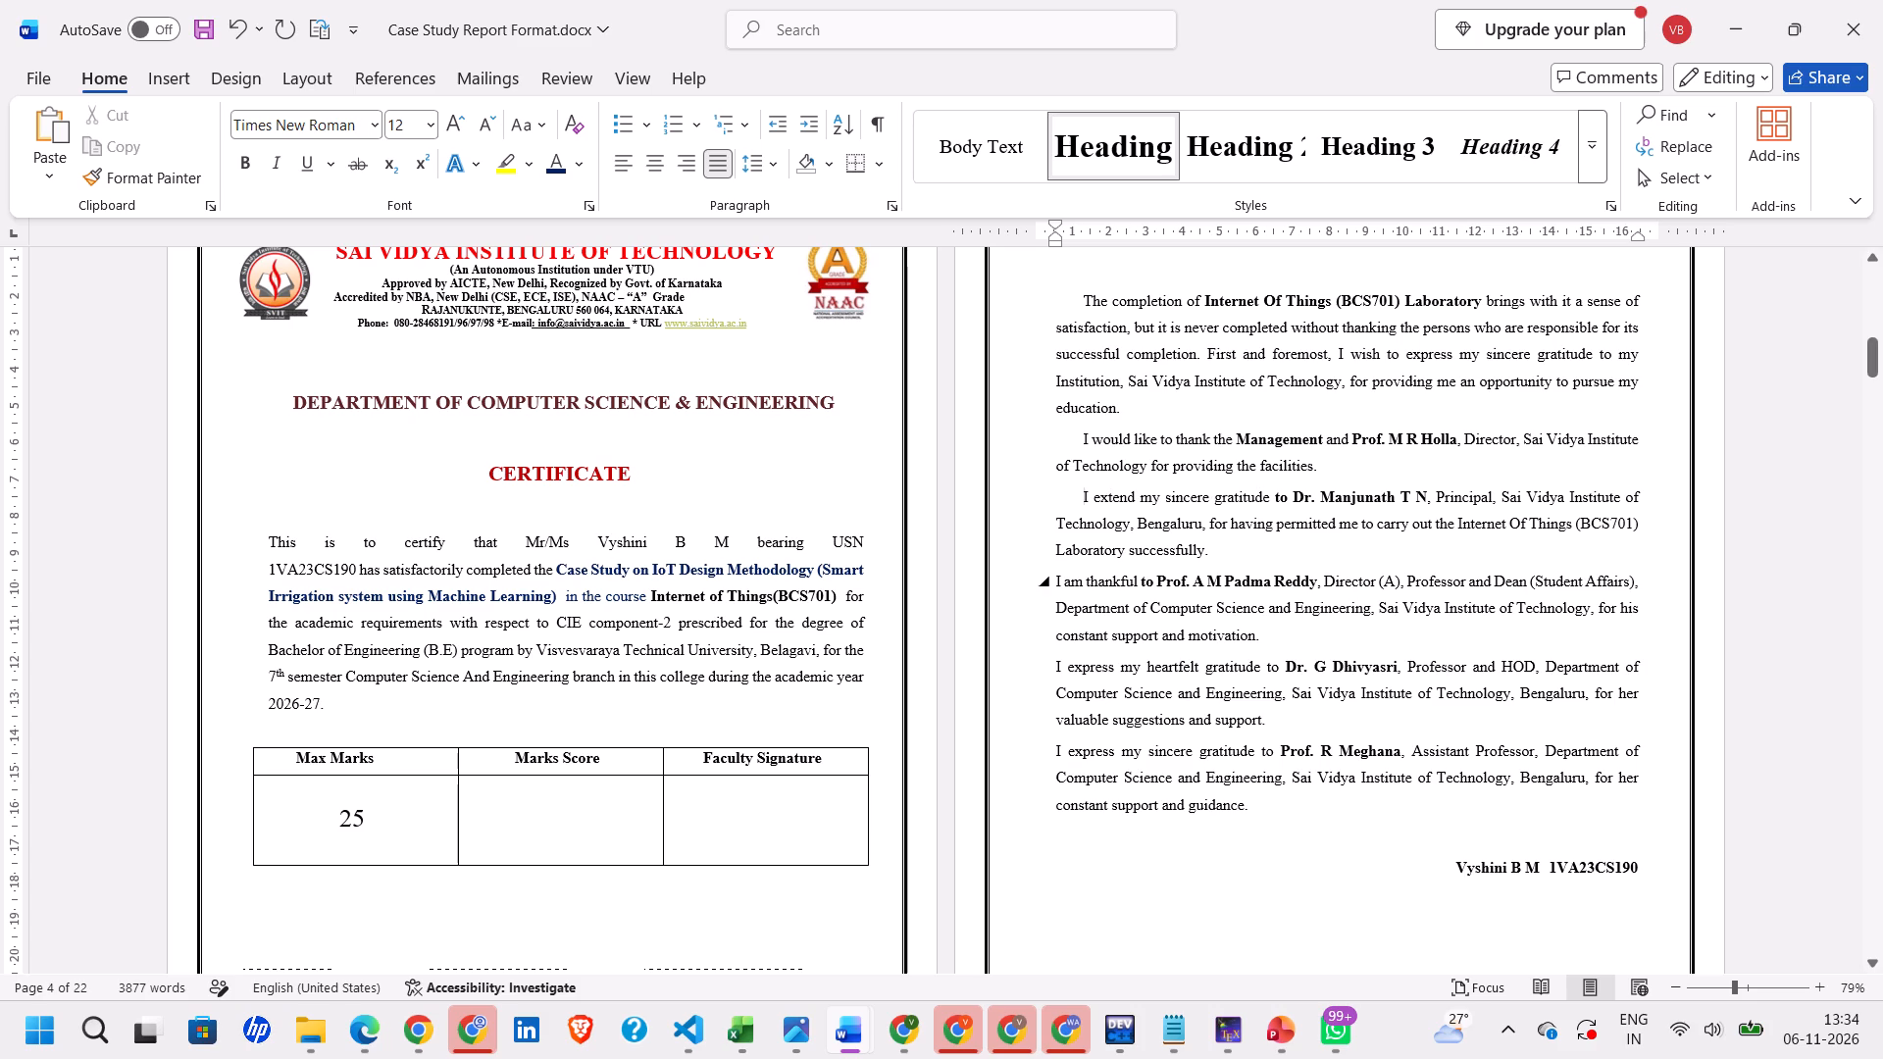
pyautogui.click(1057, 583)
pyautogui.press('Tab')
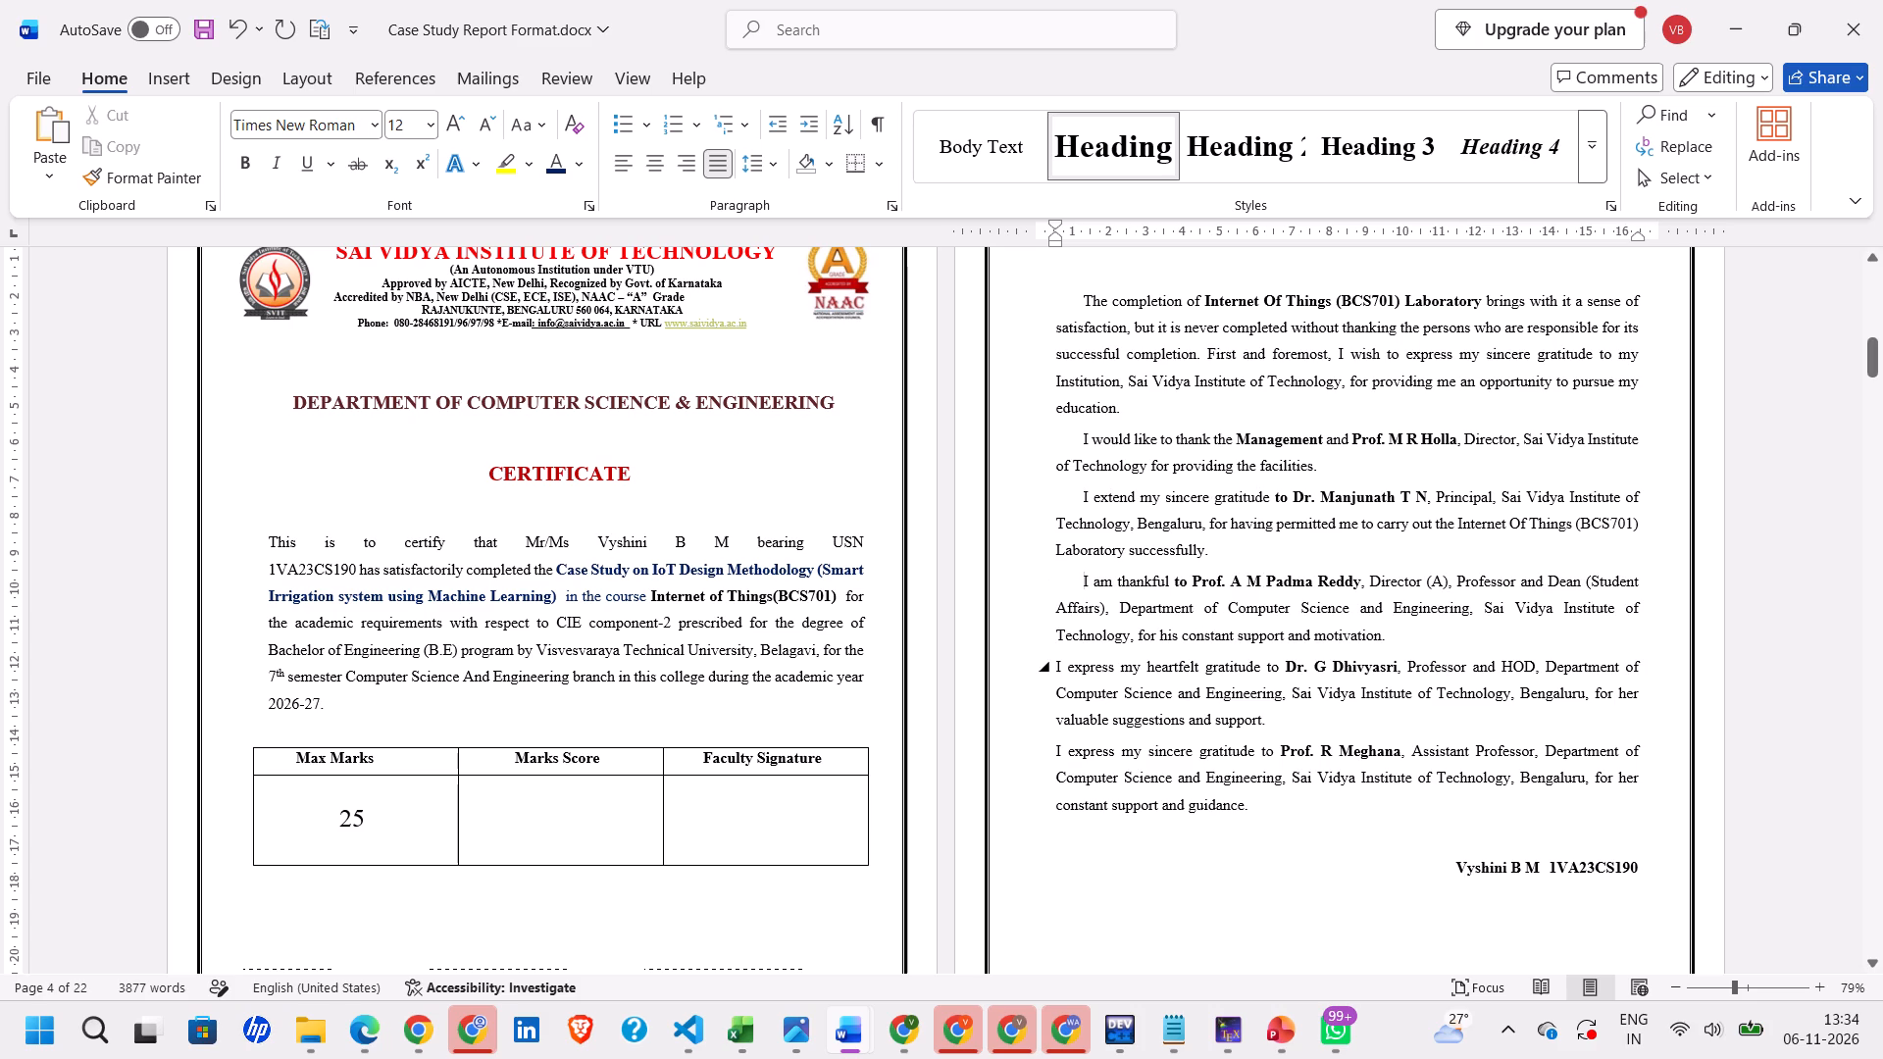
pyautogui.click(1053, 669)
pyautogui.press('Tab')
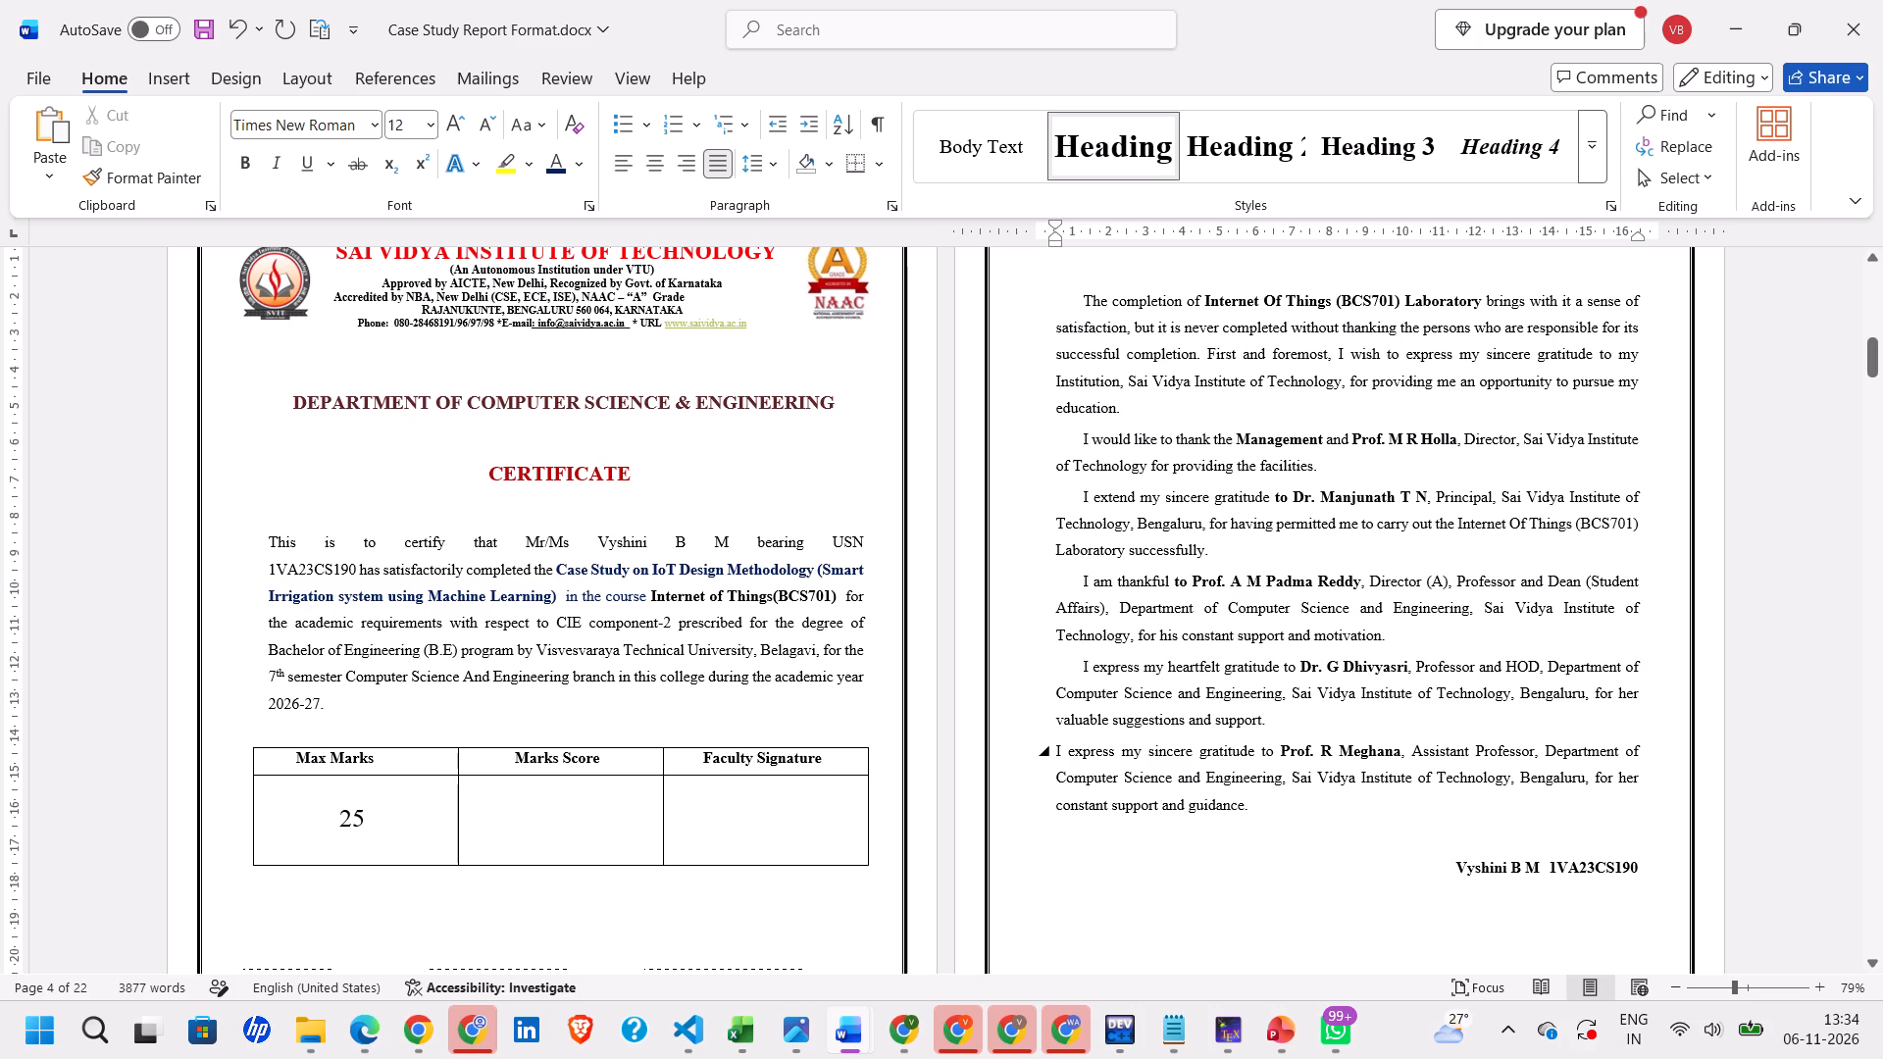
pyautogui.click(1054, 748)
pyautogui.press('Tab')
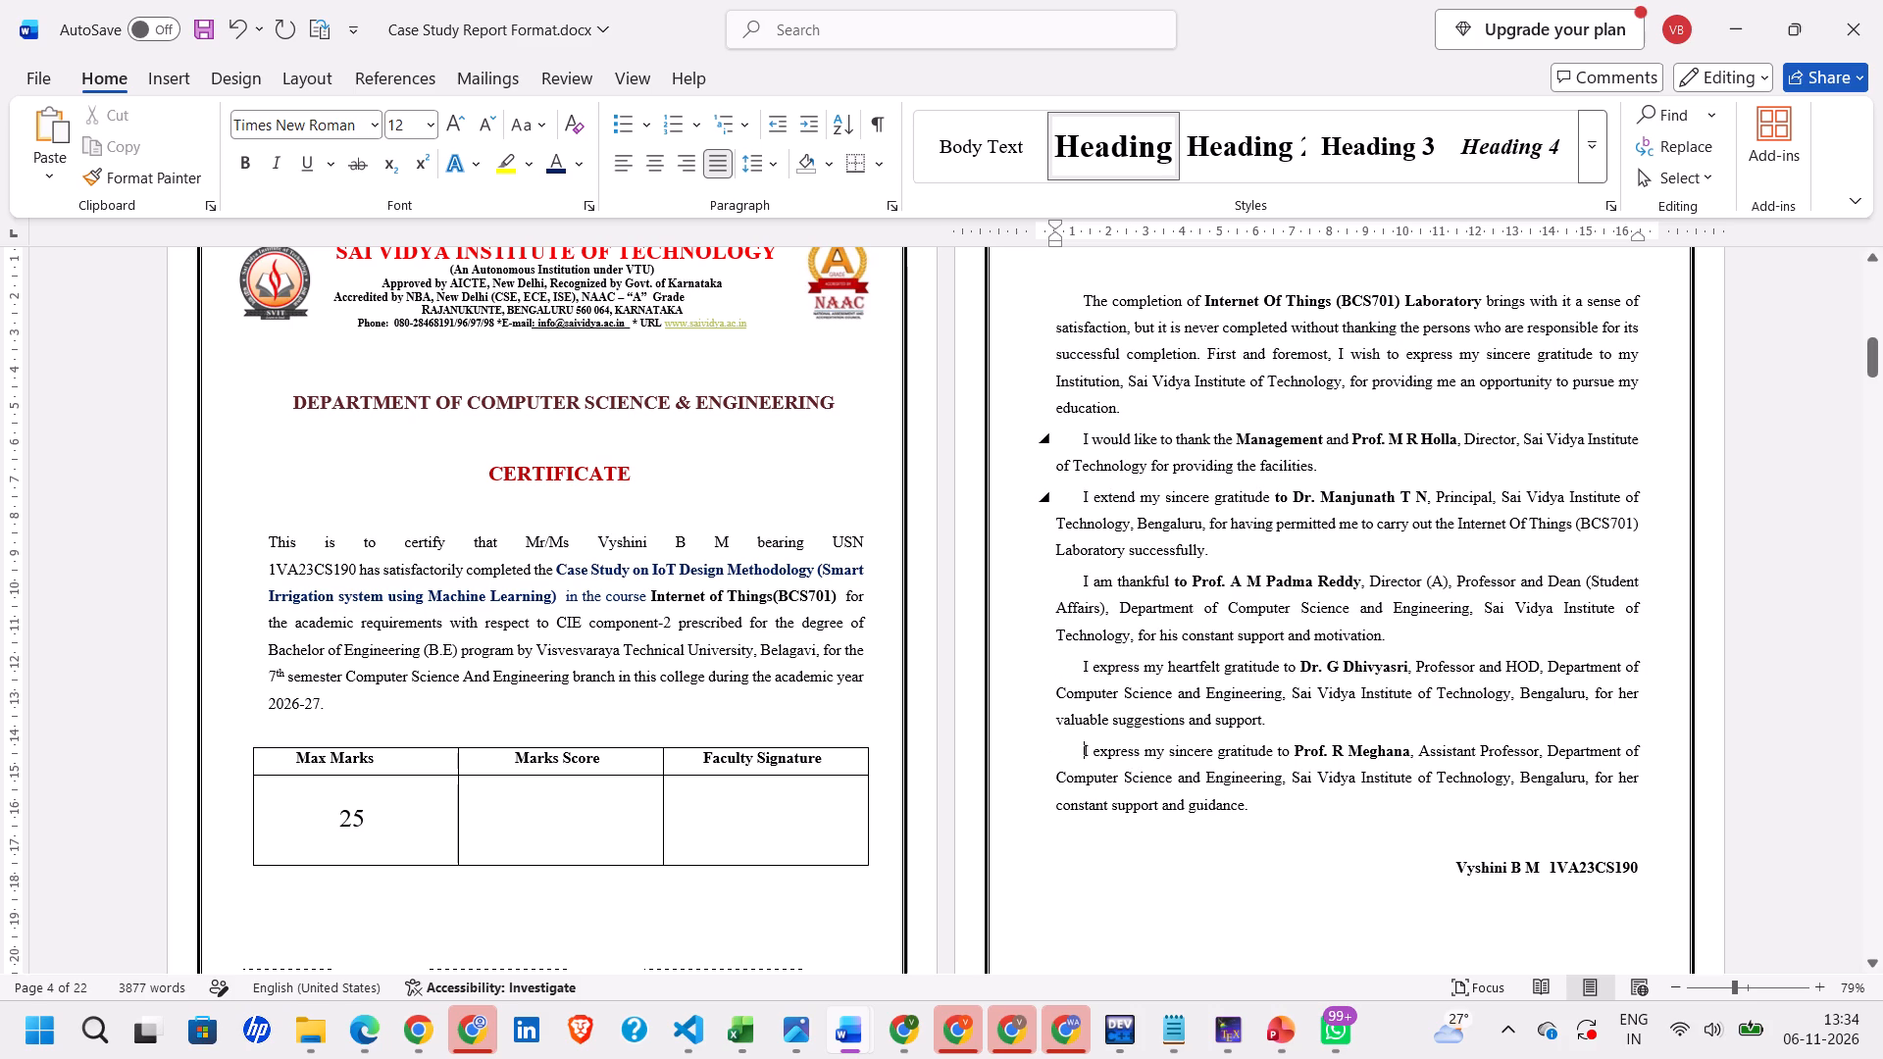
# Review the heading and first-line indents across the whole acknowledgement page.
pyautogui.keyDown('ctrl'); pyautogui.scroll(3, 1473, 411); pyautogui.keyUp('ctrl')
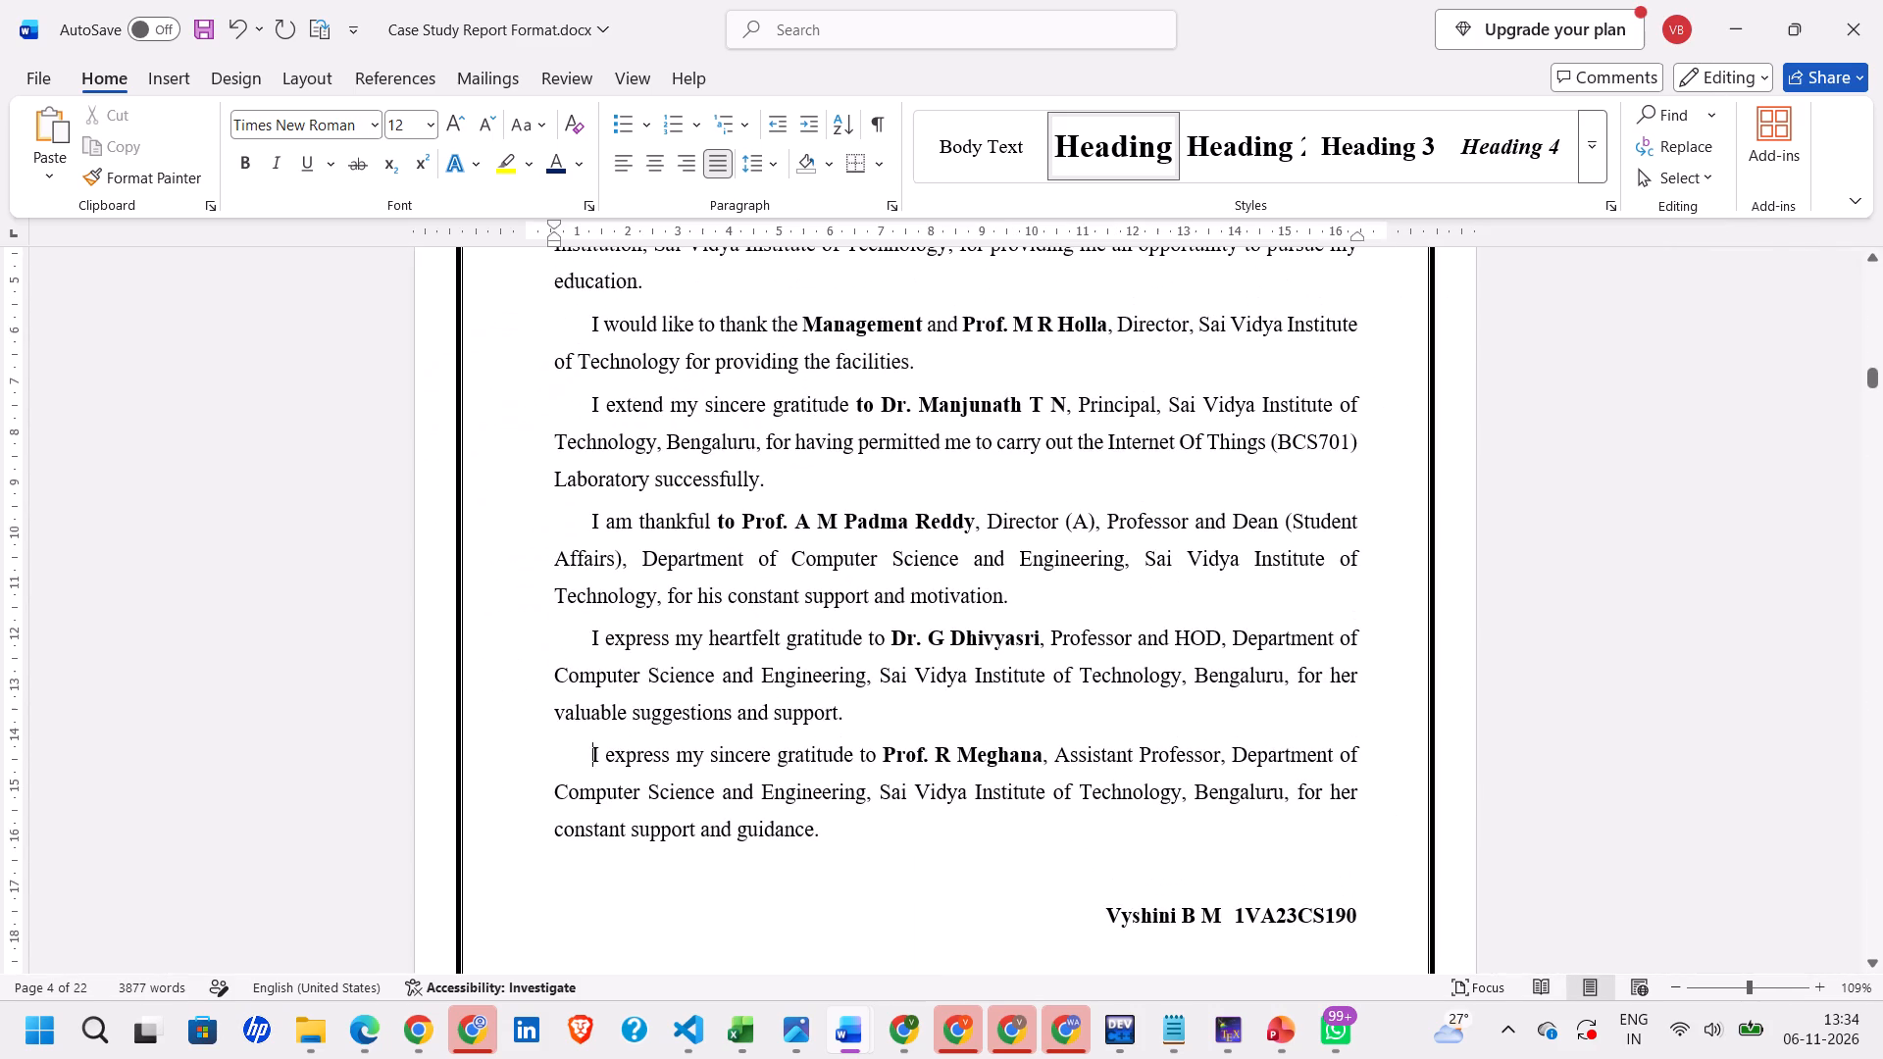
pyautogui.scroll(2, 1286, 448)
pyautogui.scroll(-1, 1286, 448)
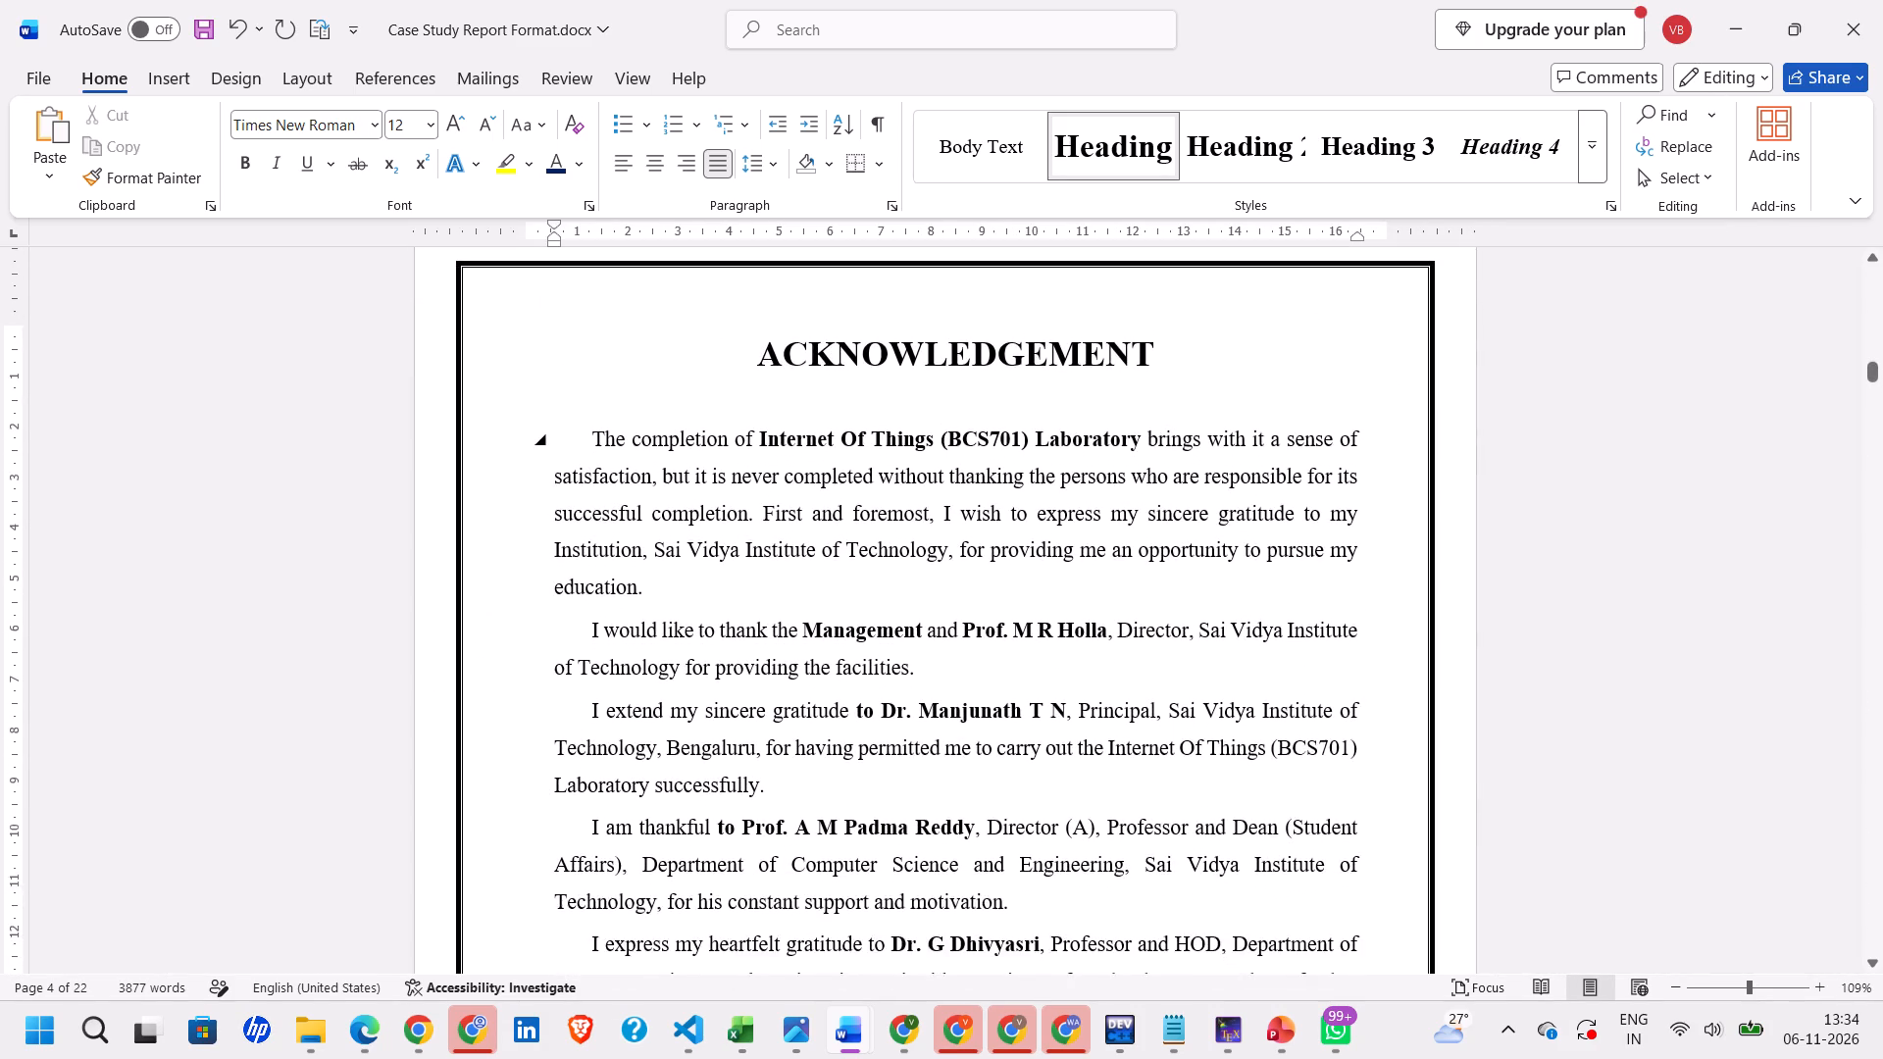
pyautogui.scroll(-2, 1286, 448)
pyautogui.scroll(3, 1286, 448)
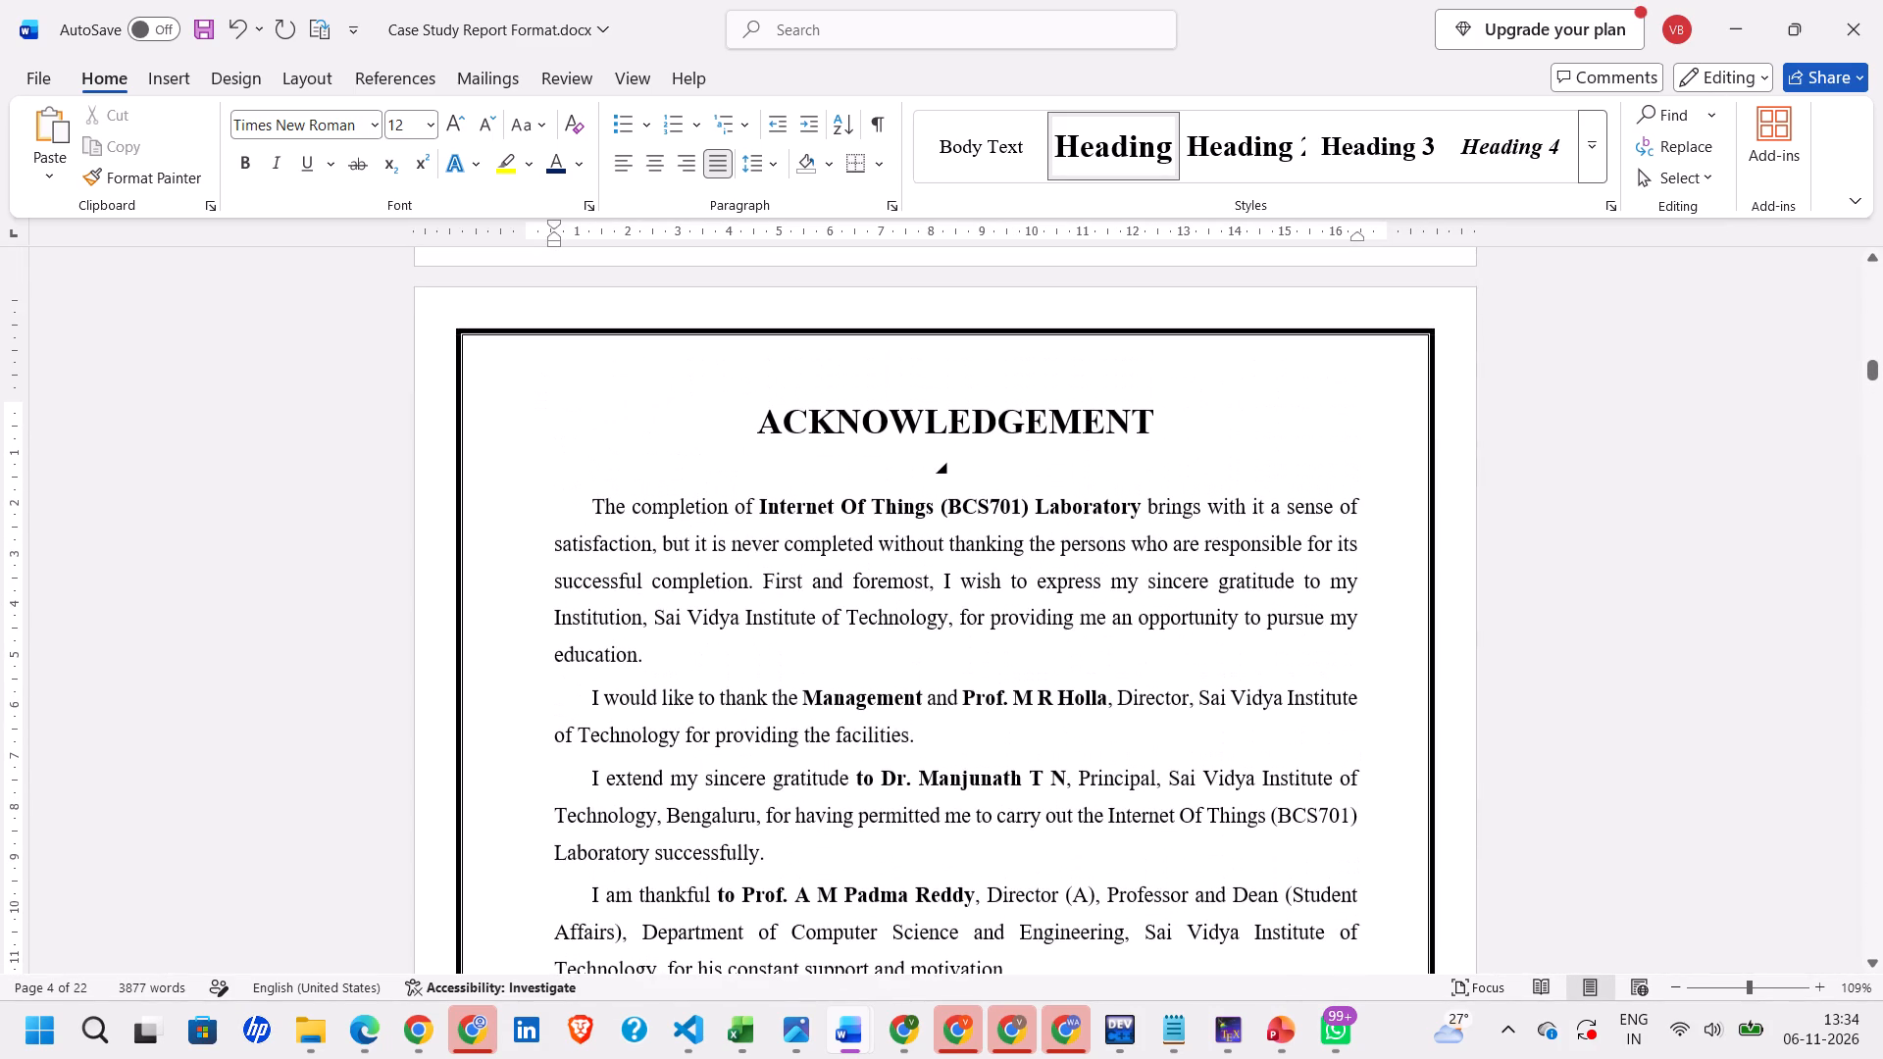
pyautogui.scroll(-1, 1286, 448)
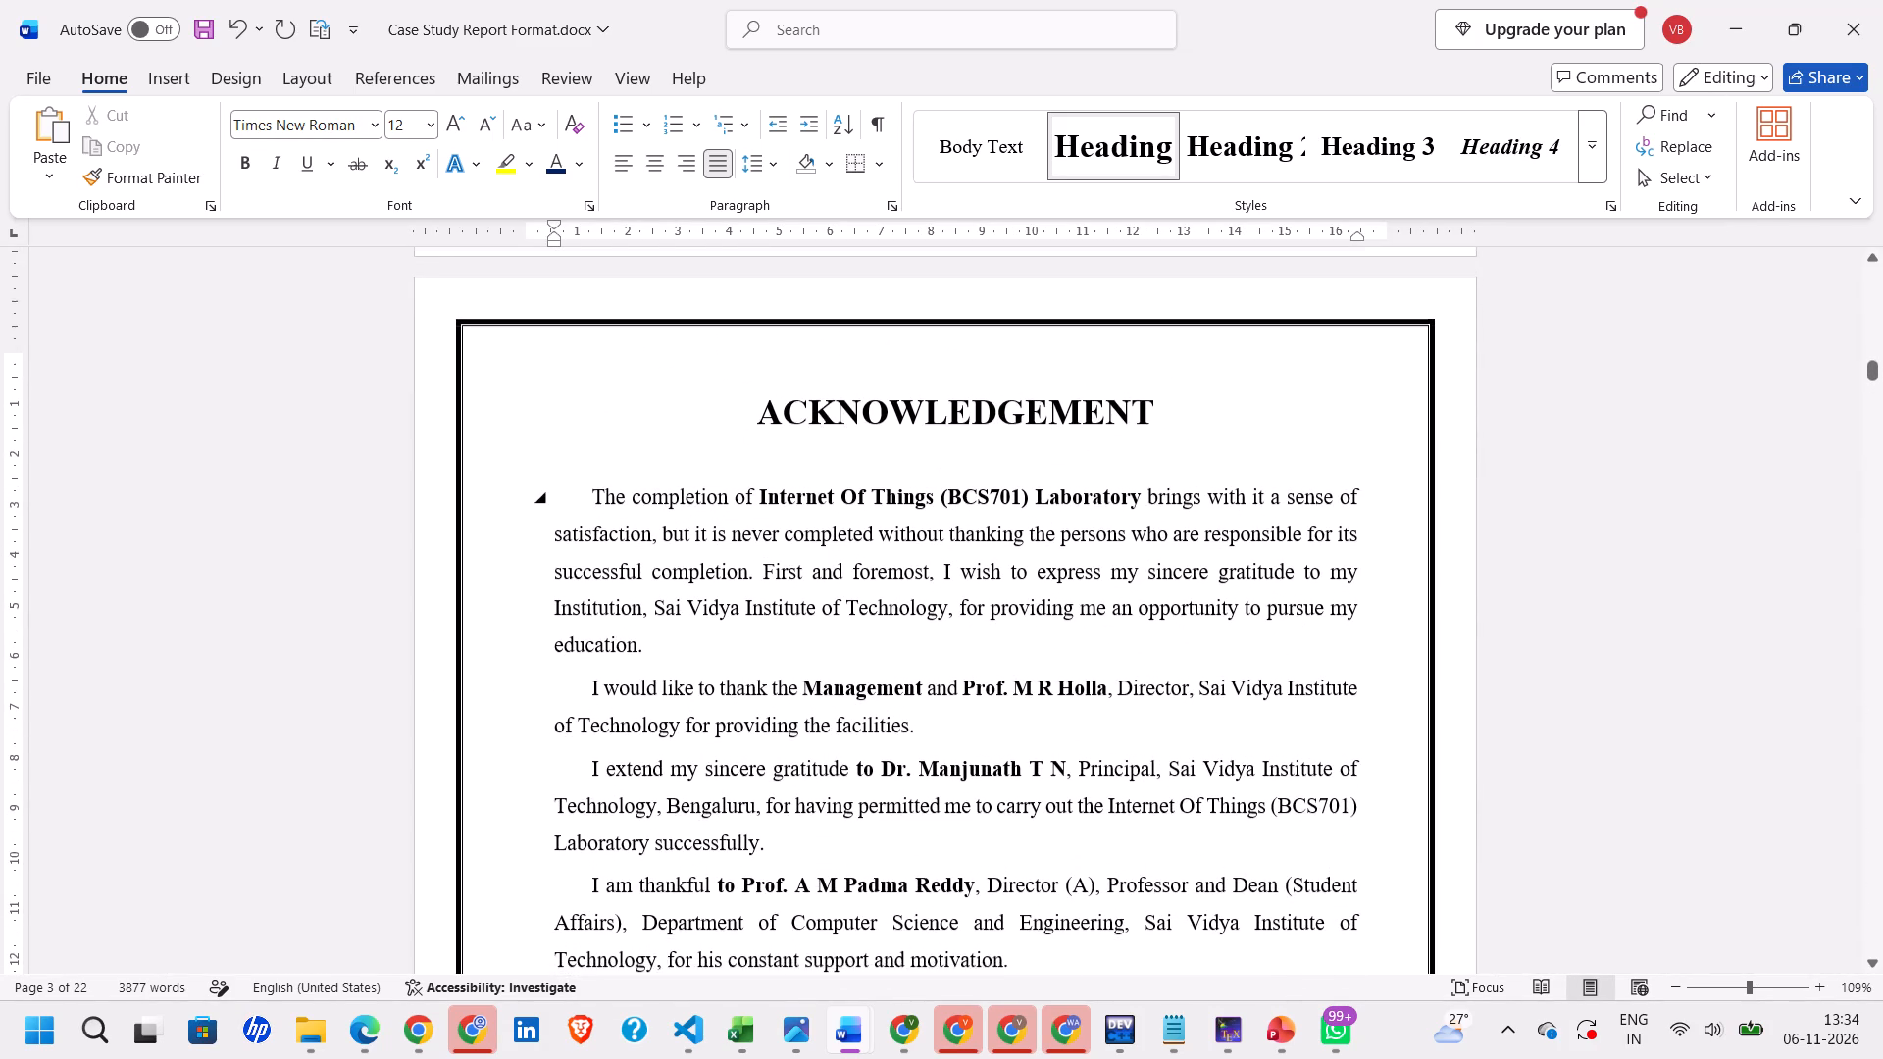
pyautogui.scroll(-3, 1286, 448)
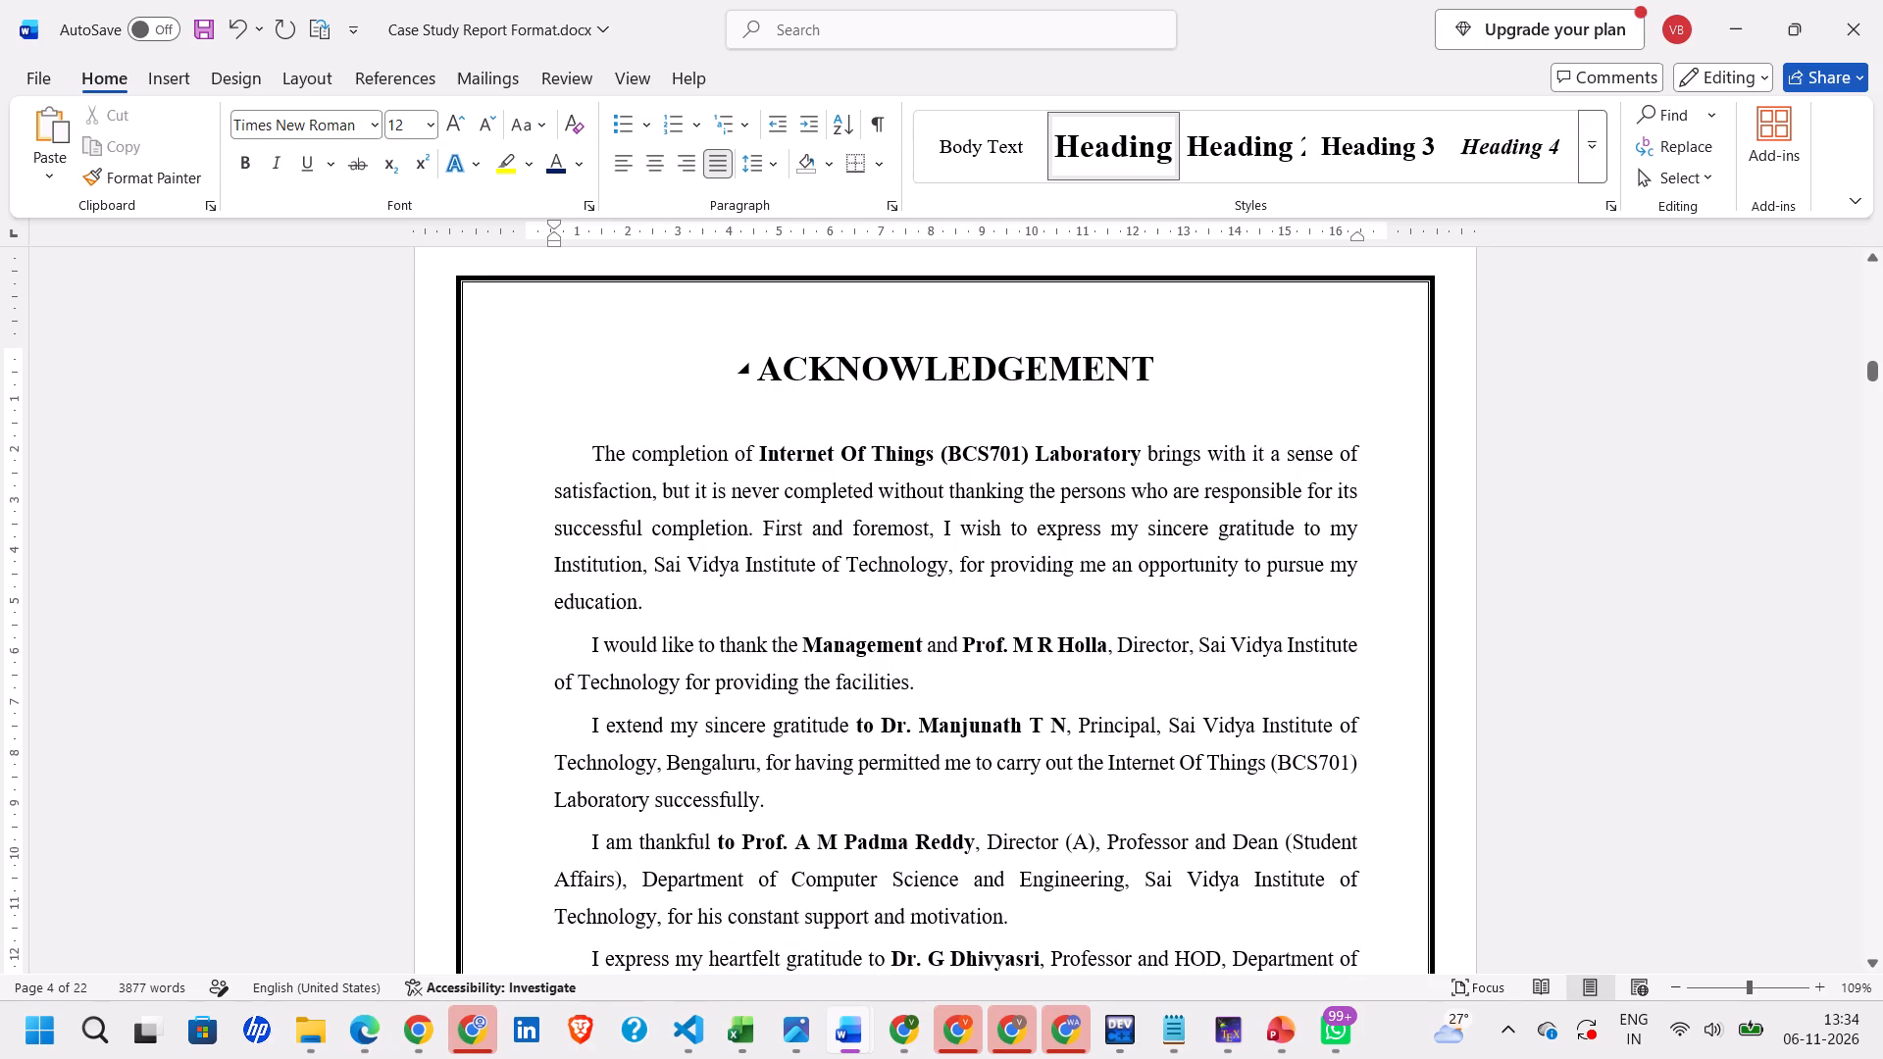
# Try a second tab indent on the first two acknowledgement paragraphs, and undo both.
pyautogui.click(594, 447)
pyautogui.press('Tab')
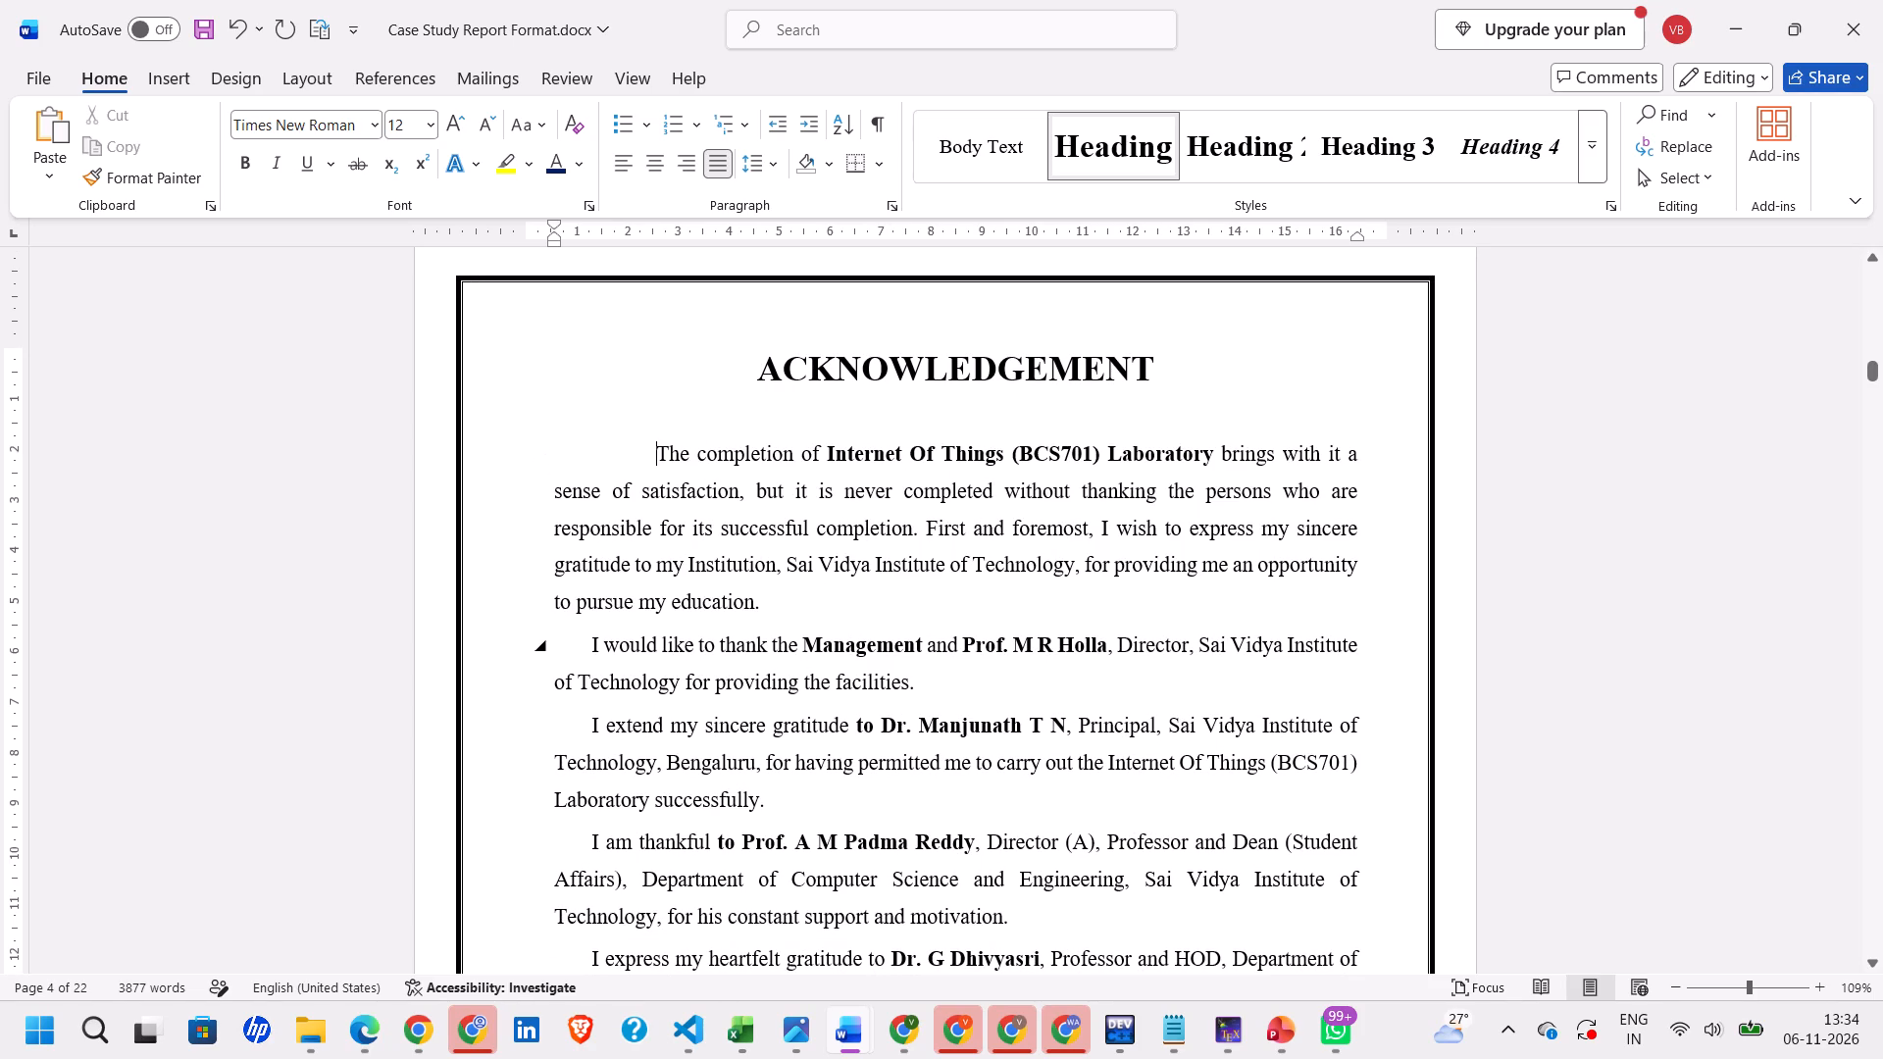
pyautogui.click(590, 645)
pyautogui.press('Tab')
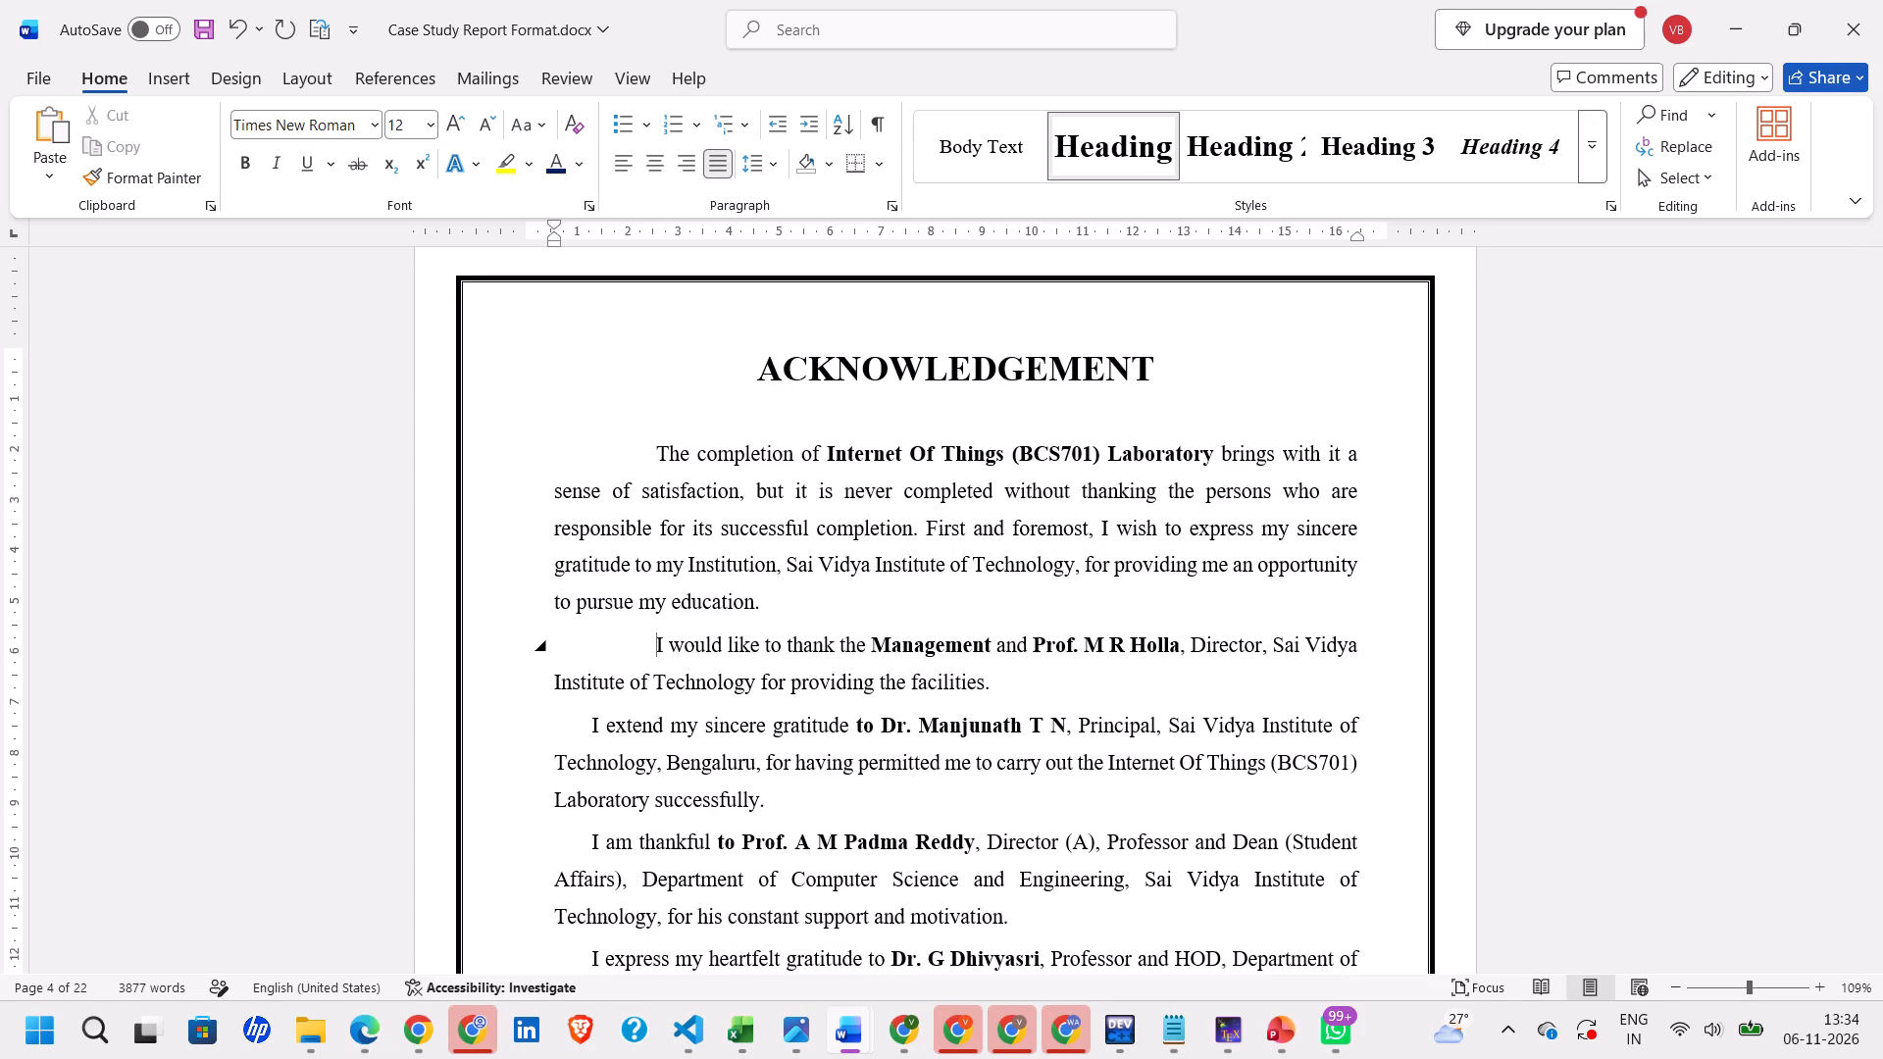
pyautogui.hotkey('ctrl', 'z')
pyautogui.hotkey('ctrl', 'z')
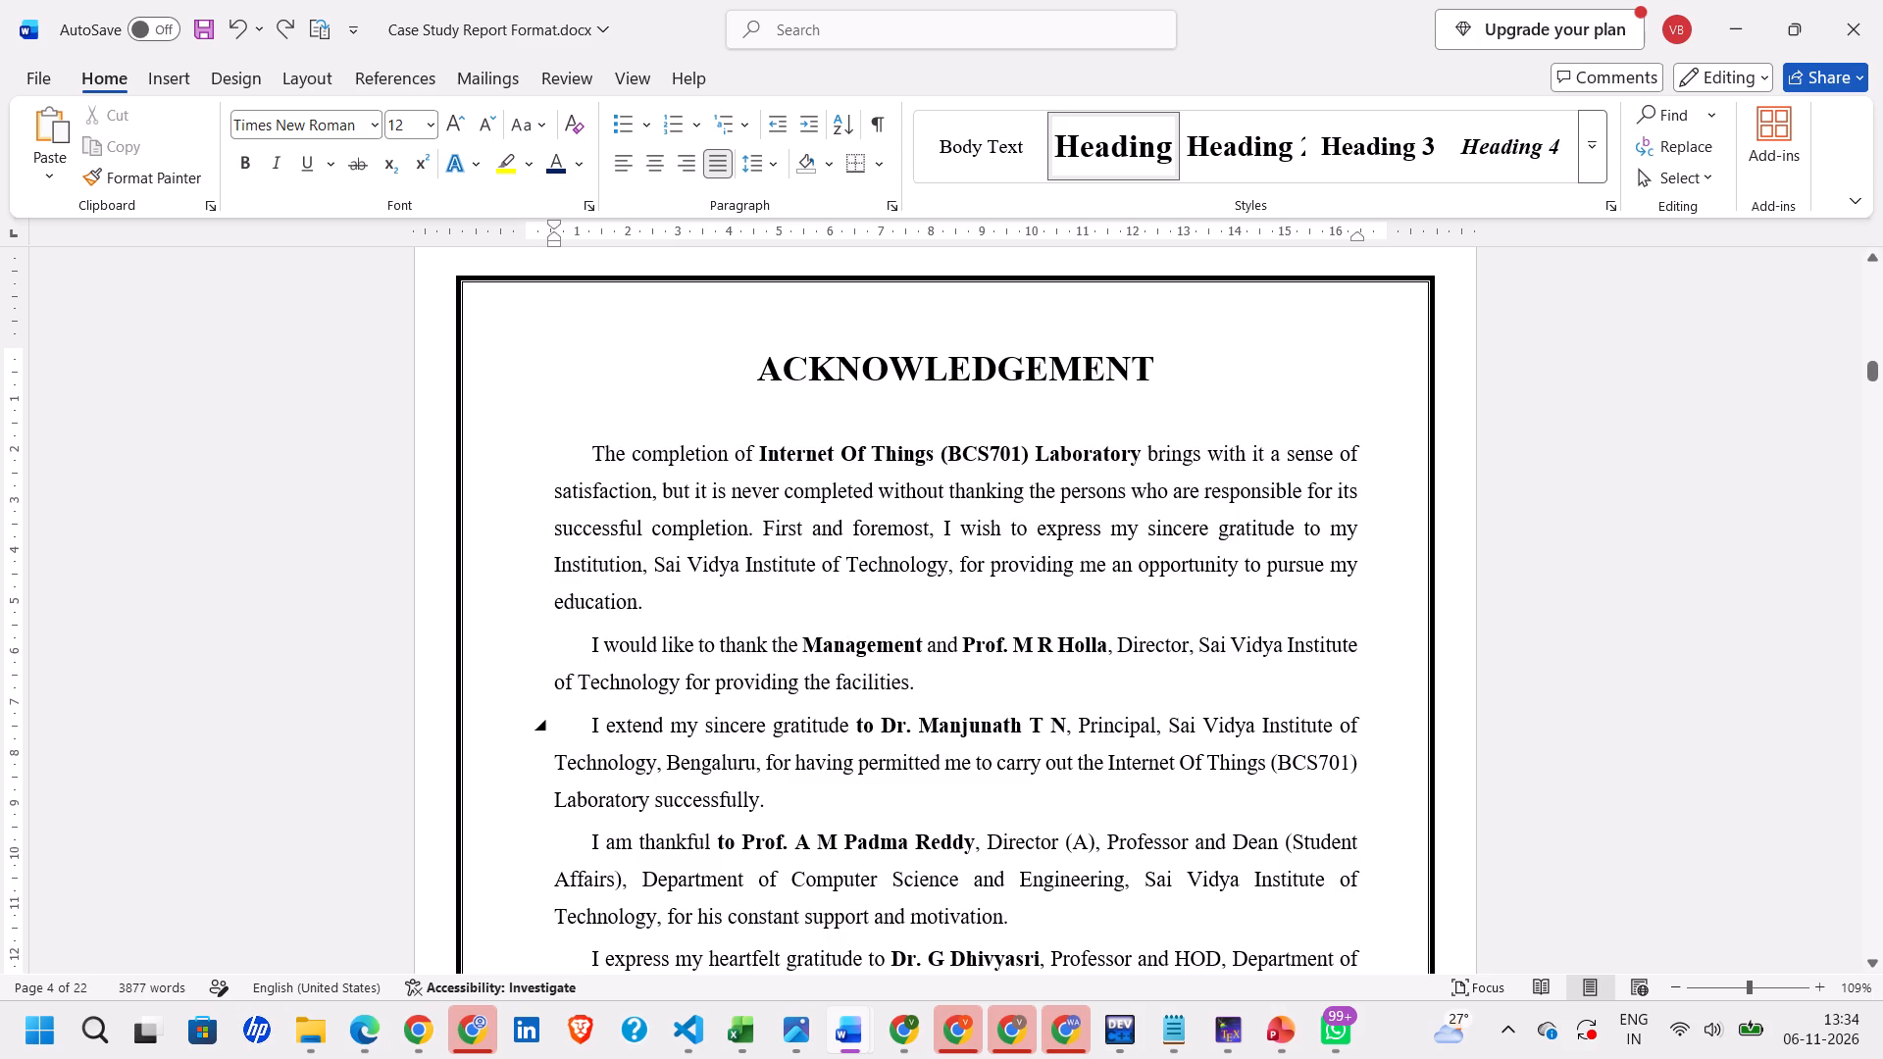
# Check the remaining acknowledgement paragraphs and save the case study document.
pyautogui.scroll(-2, 622, 717)
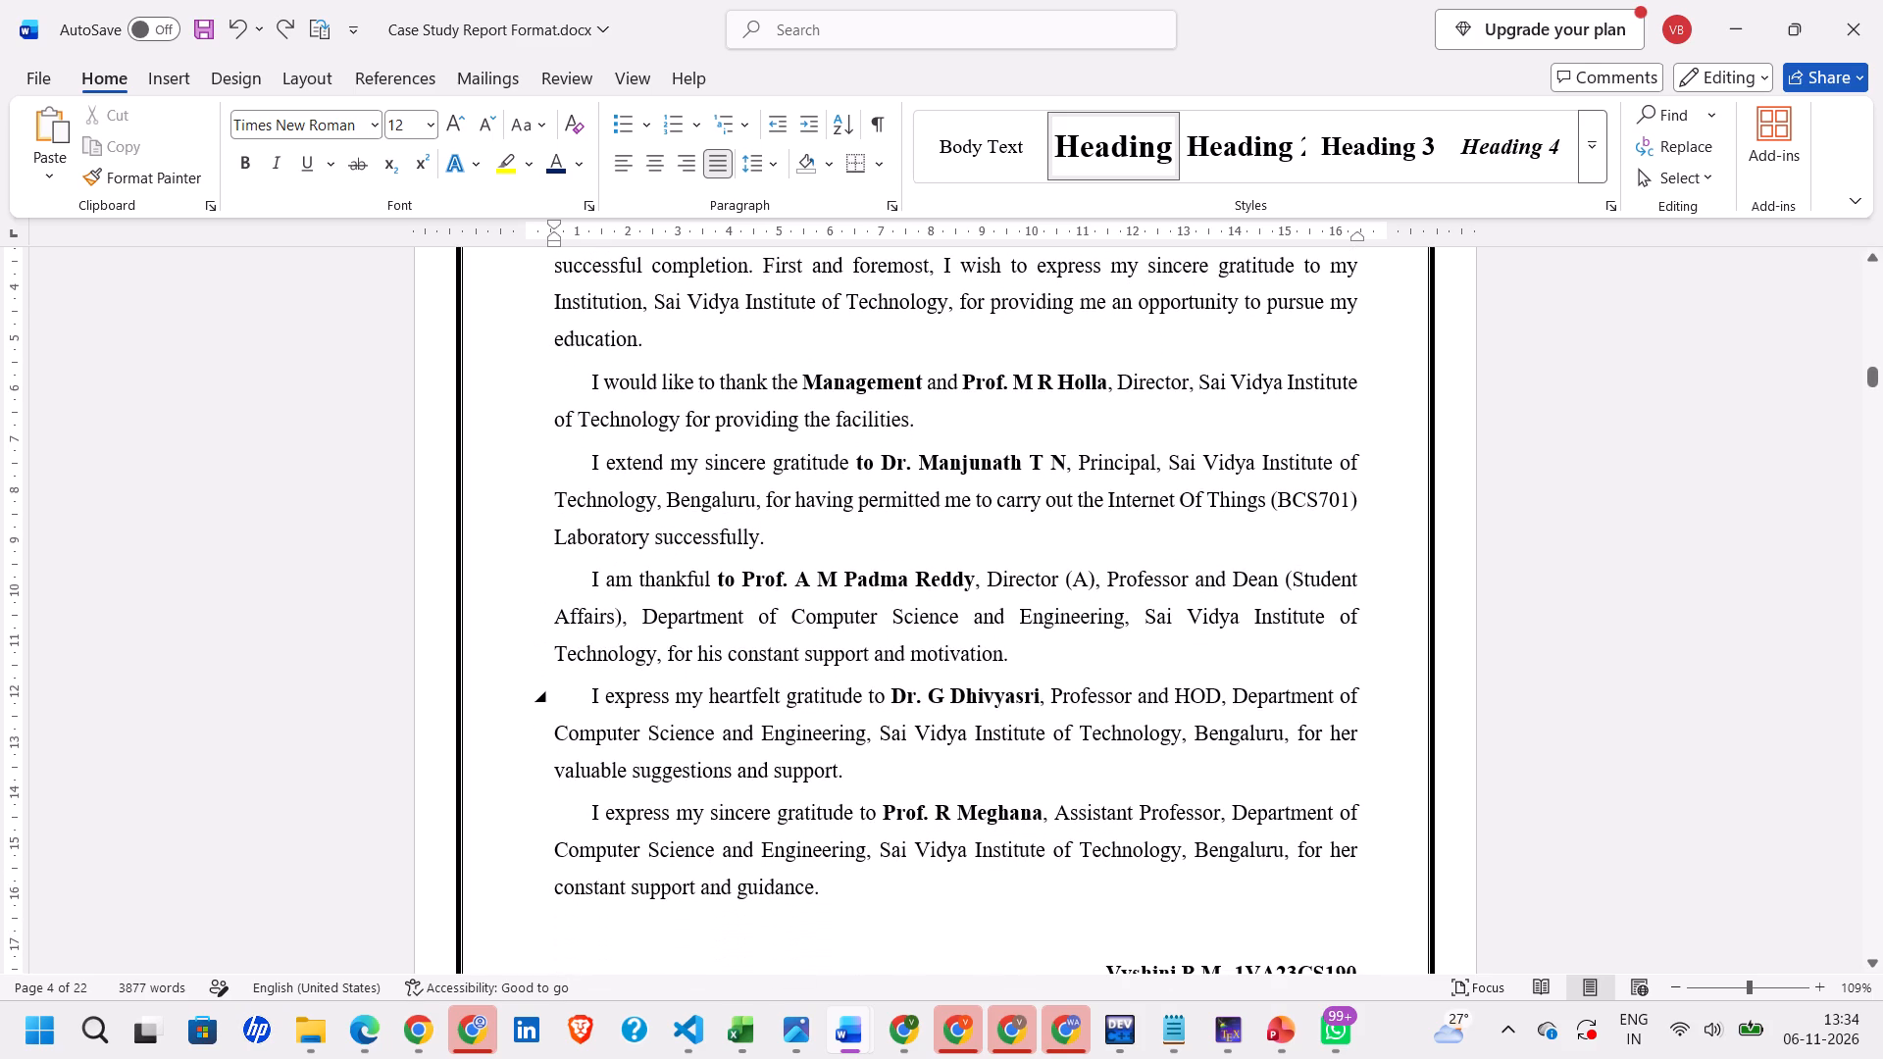
pyautogui.scroll(-1, 622, 717)
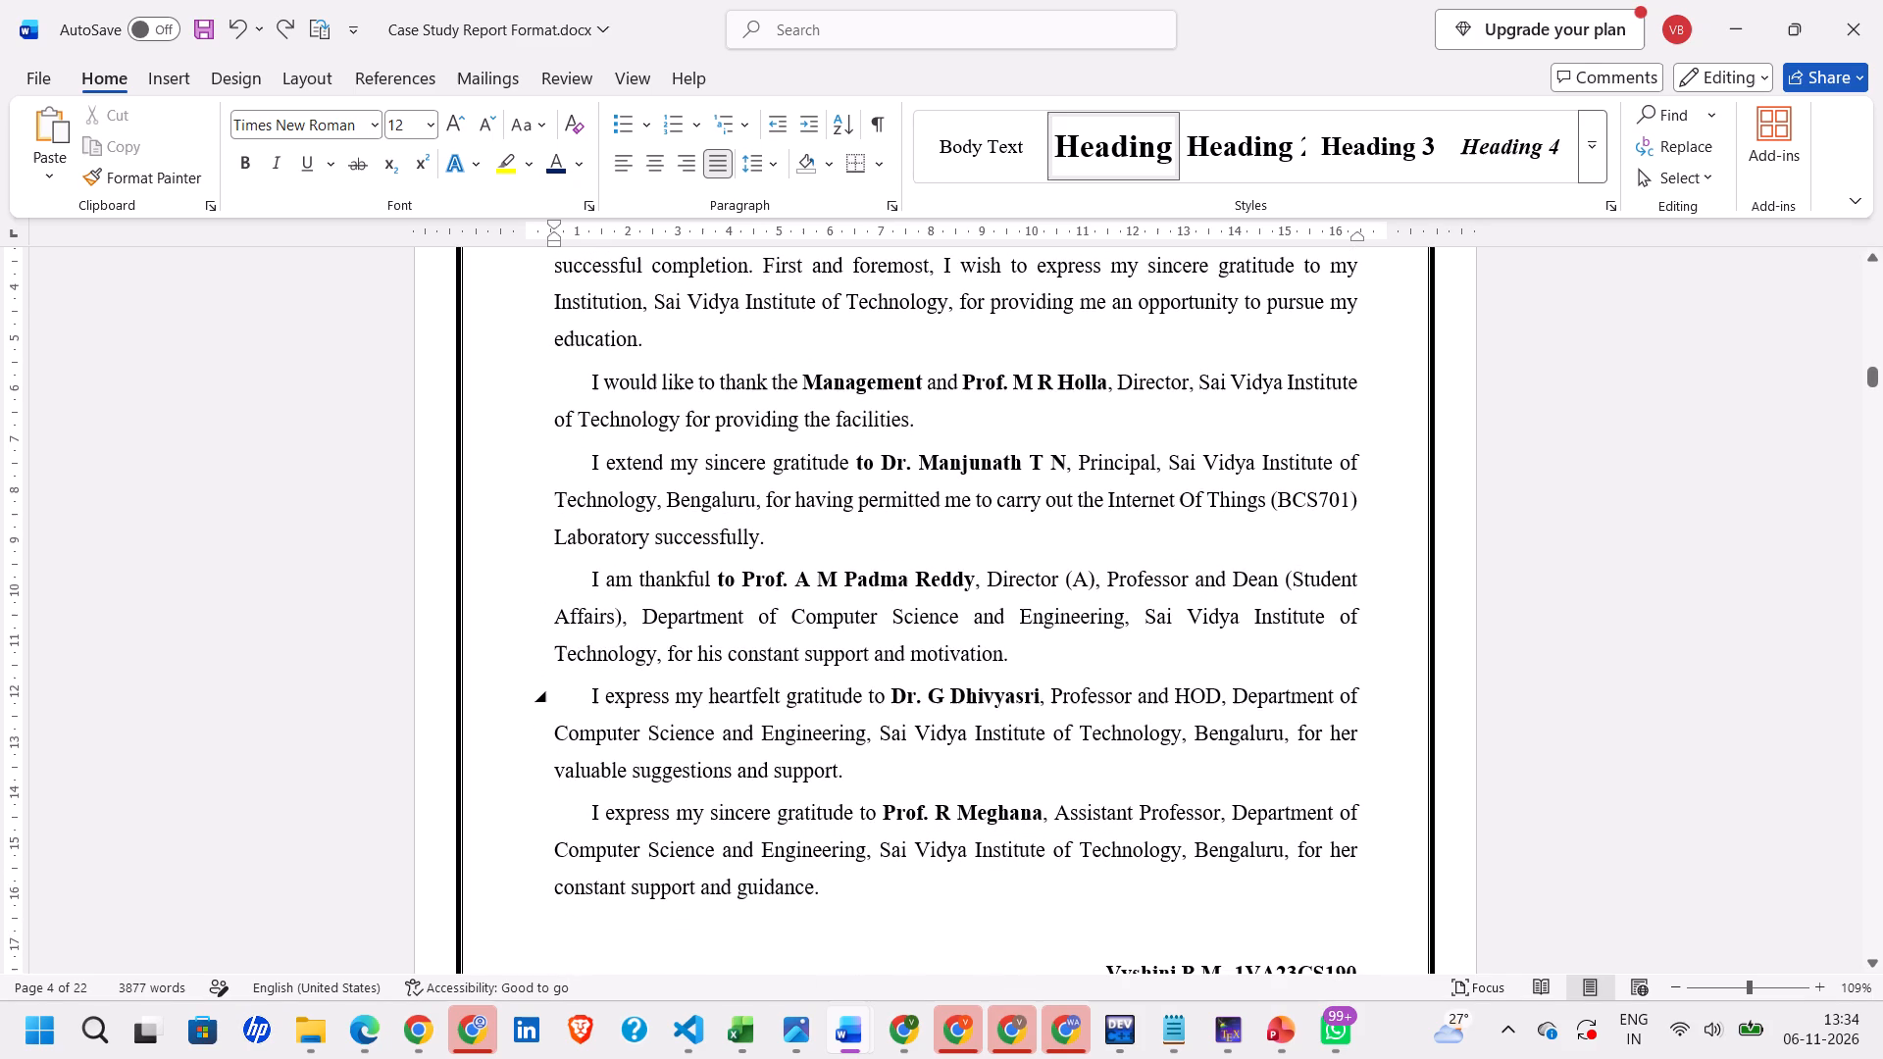
pyautogui.hotkey('ctrl', 's')
# Export the case study document as a PDF to the Downloads folder, replacing the existing iot casestudy.pdf.
pyautogui.click(48, 88)
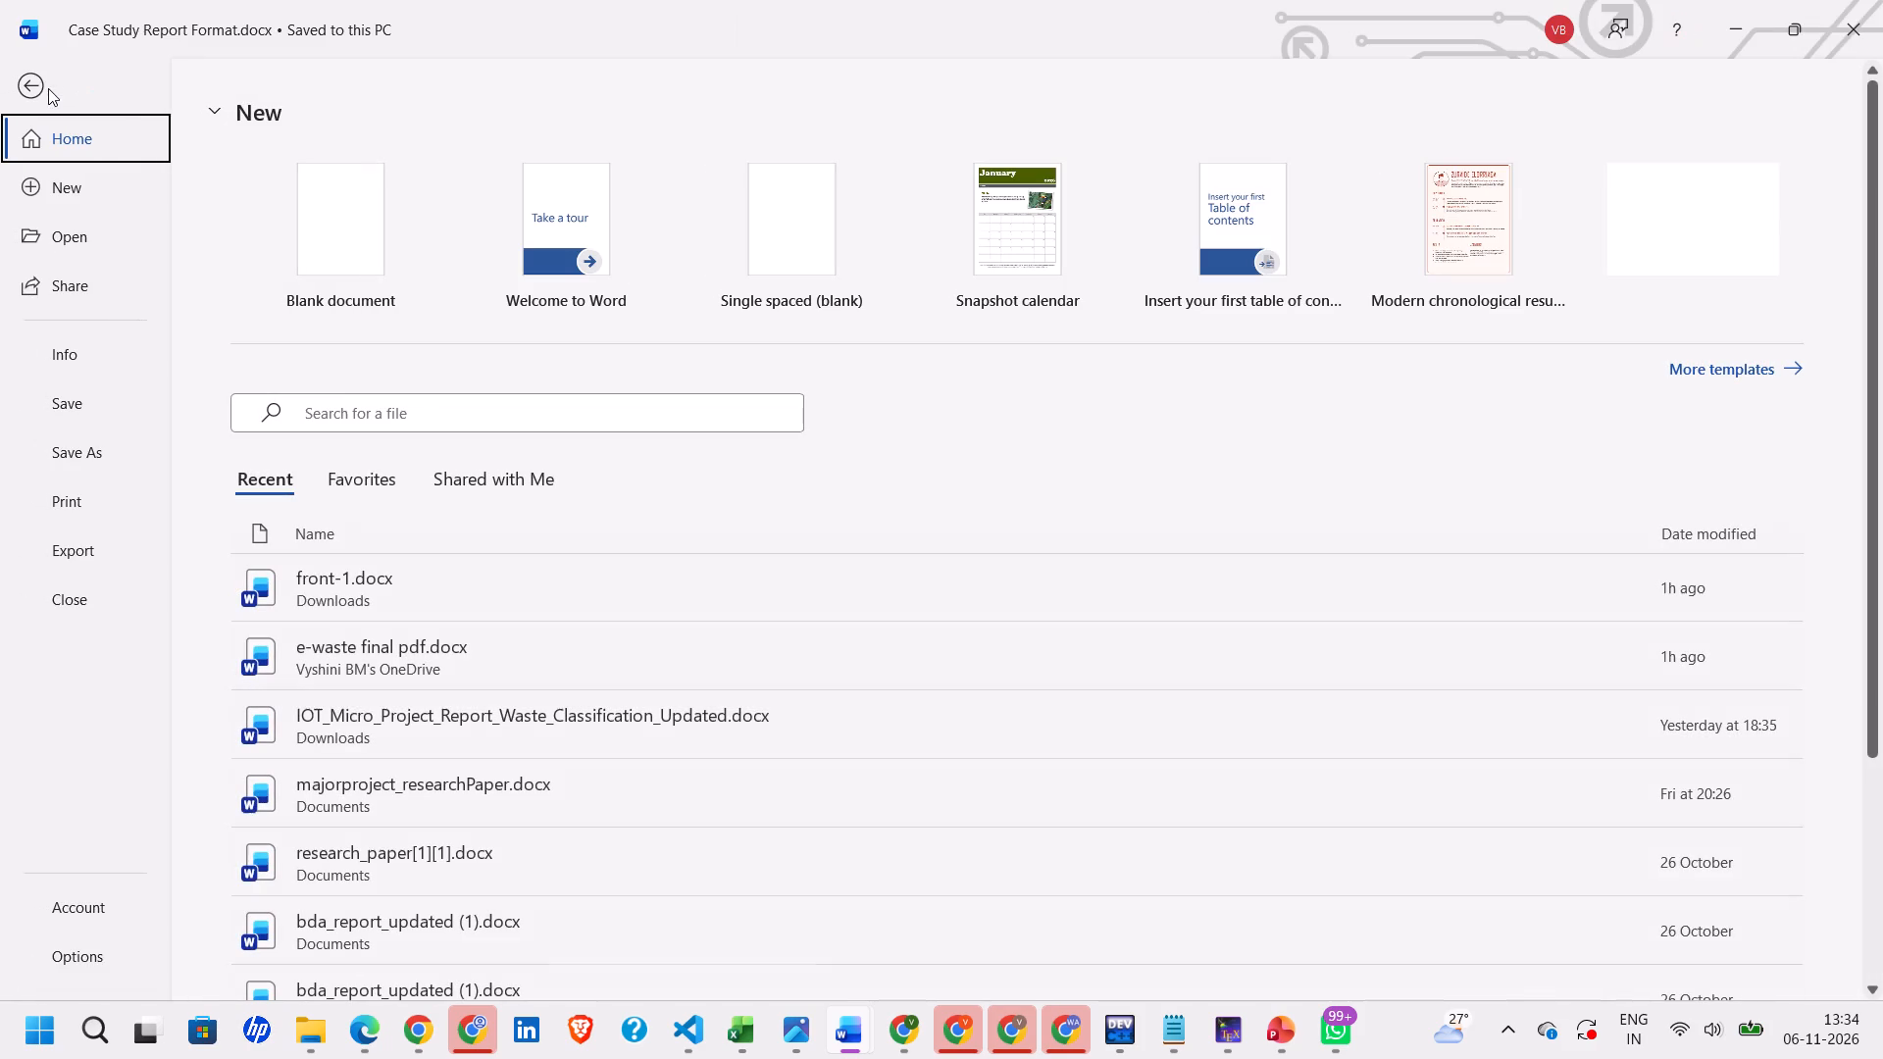
pyautogui.click(66, 545)
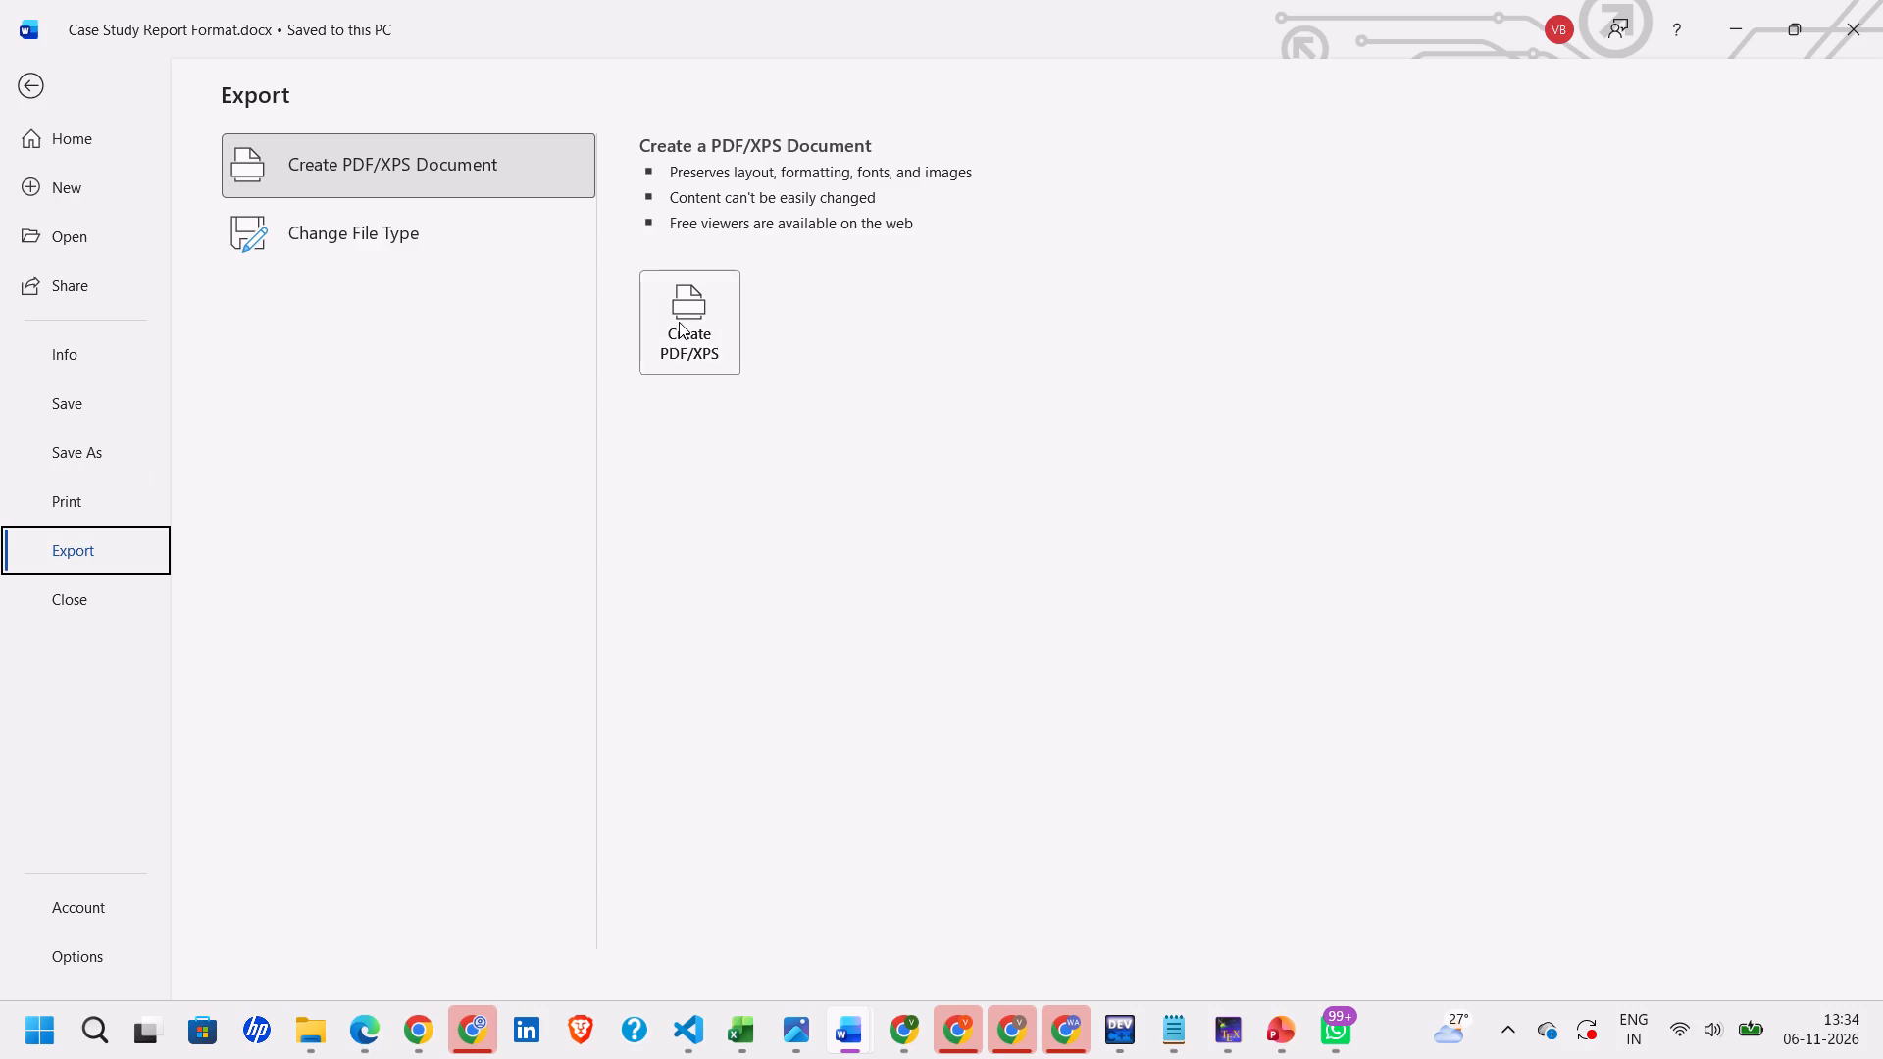
pyautogui.click(679, 322)
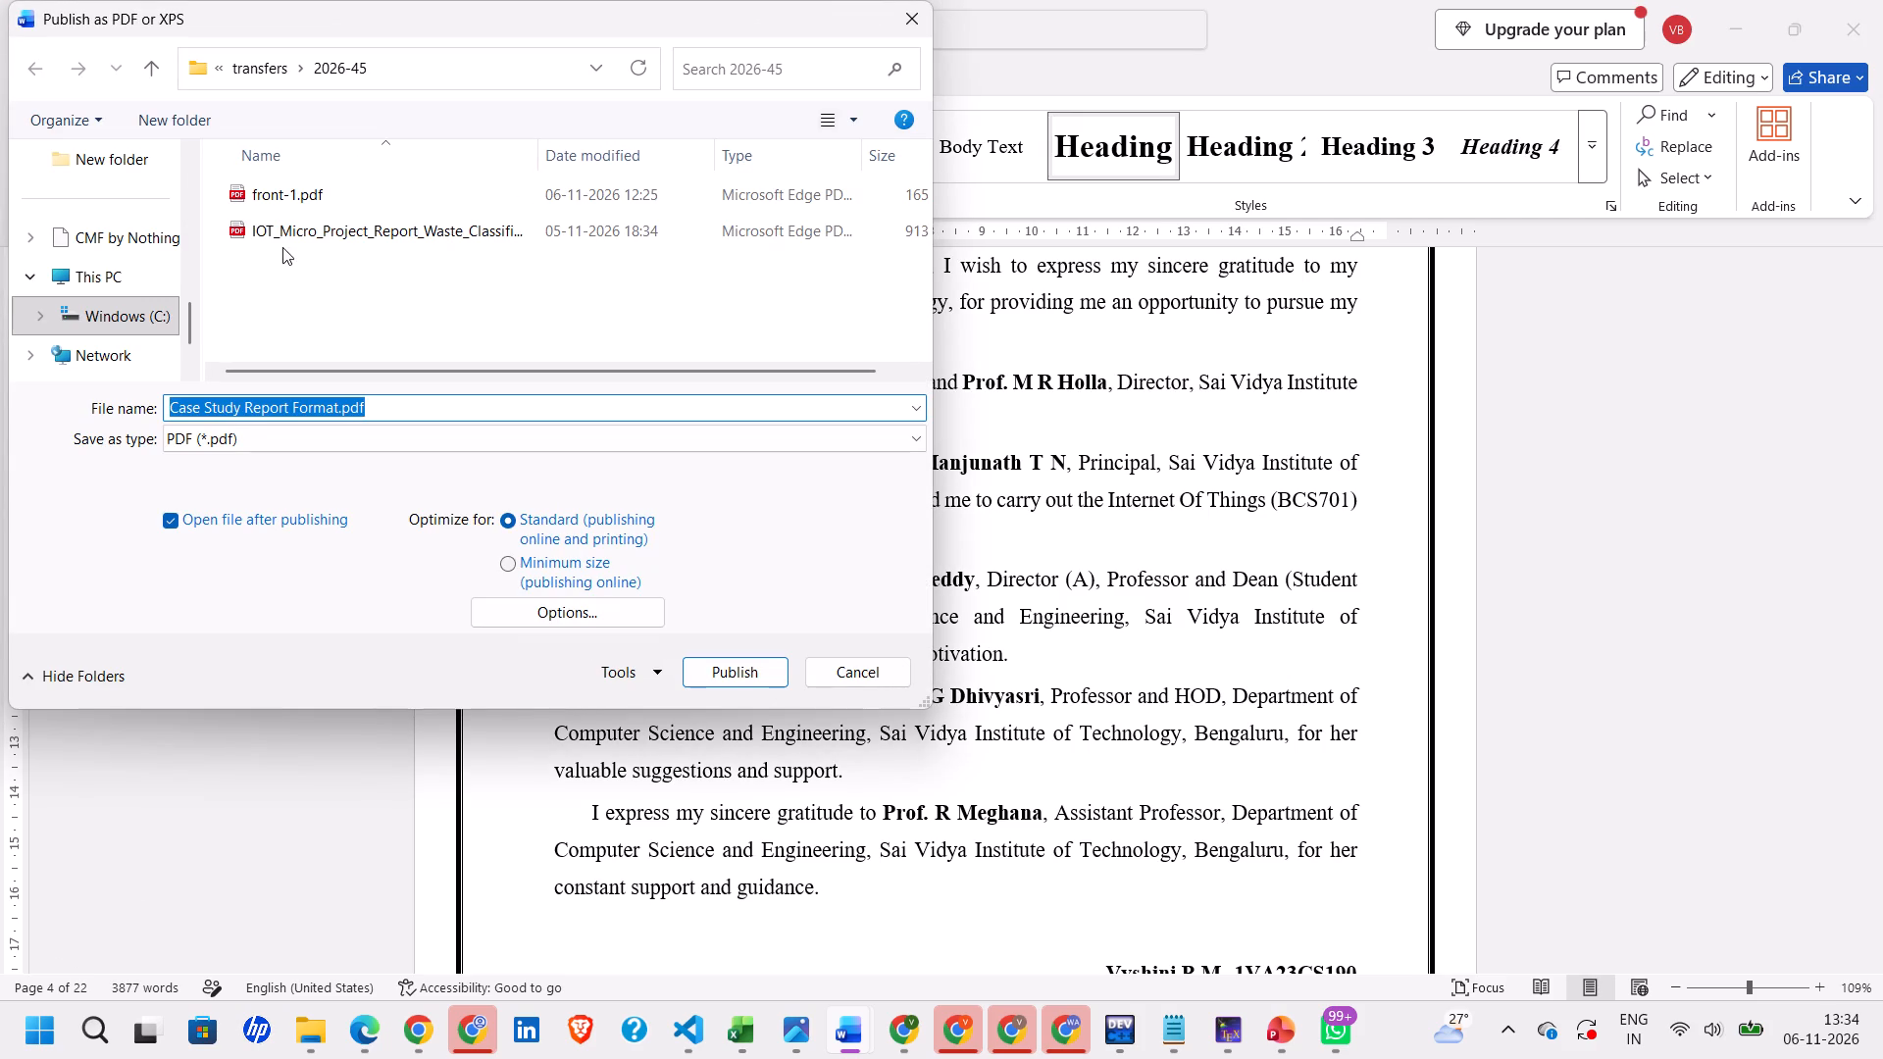
pyautogui.scroll(2, 101, 260)
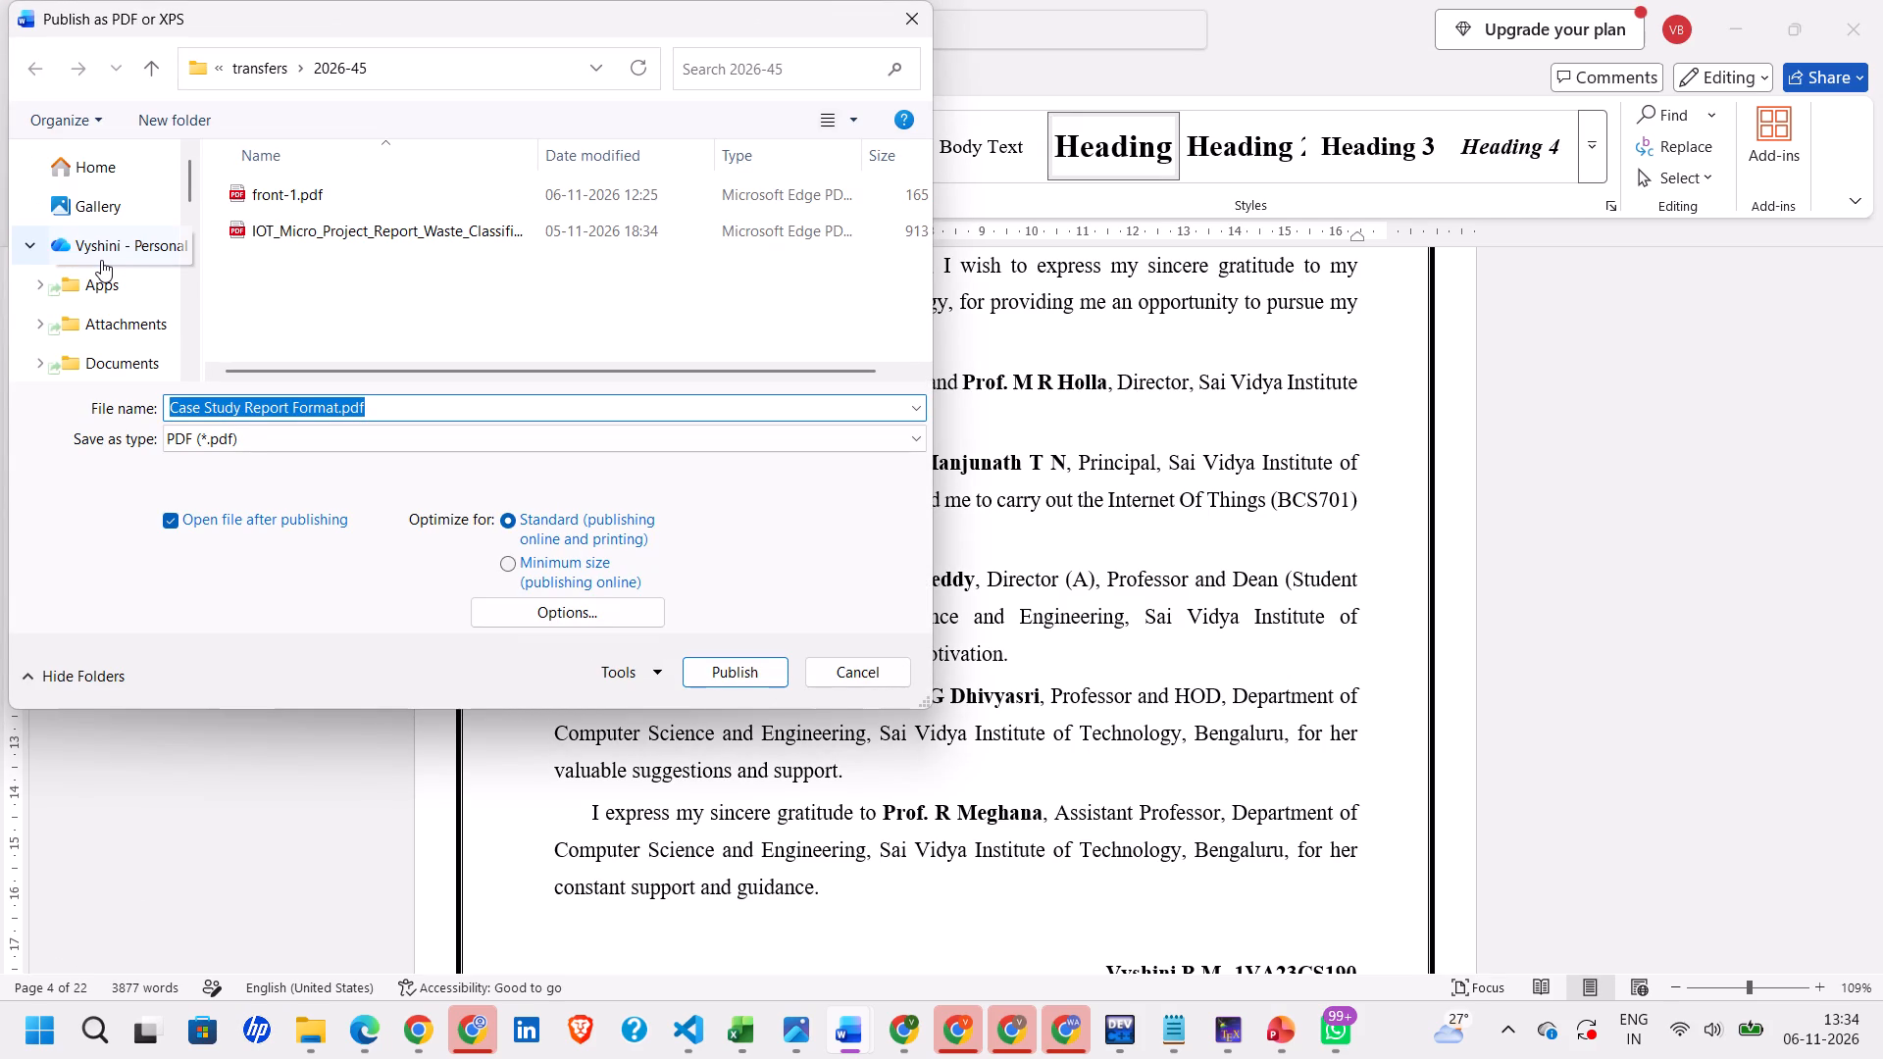
pyautogui.scroll(1, 101, 260)
pyautogui.scroll(-1, 101, 260)
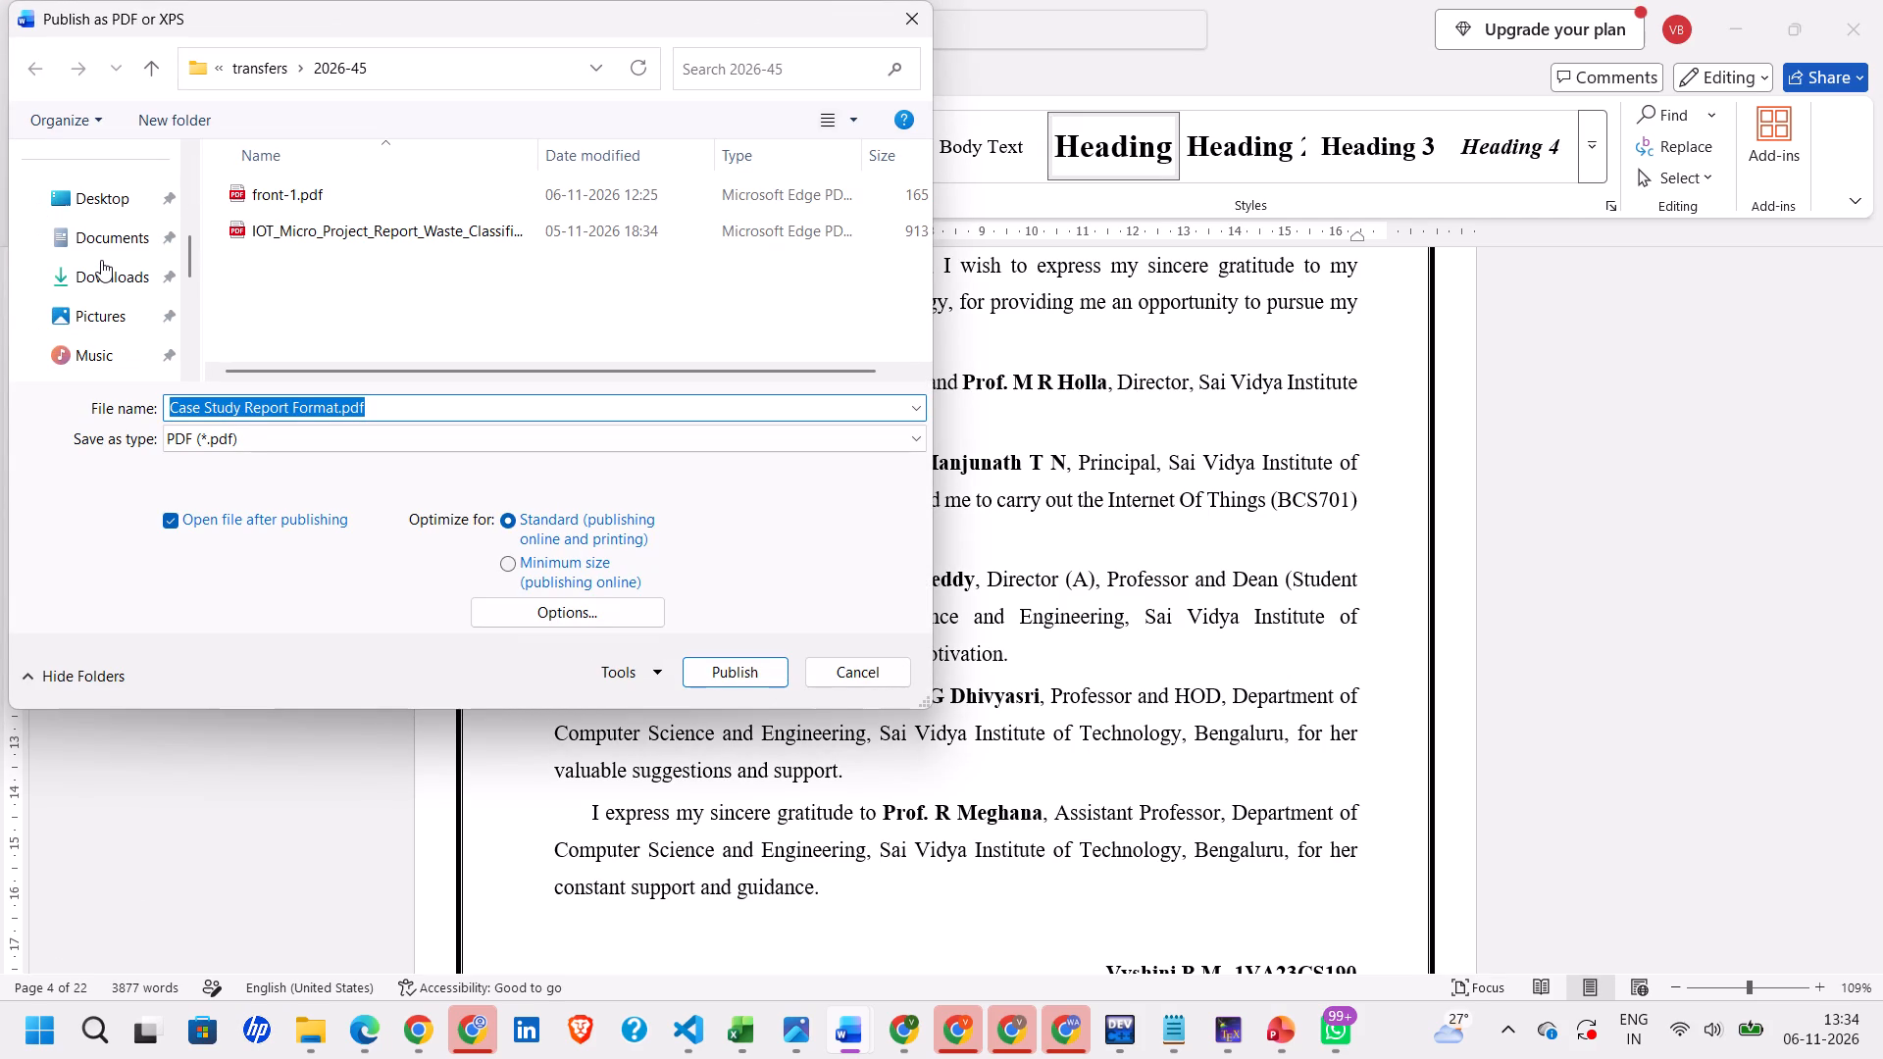
pyautogui.click(101, 273)
pyautogui.click(329, 237)
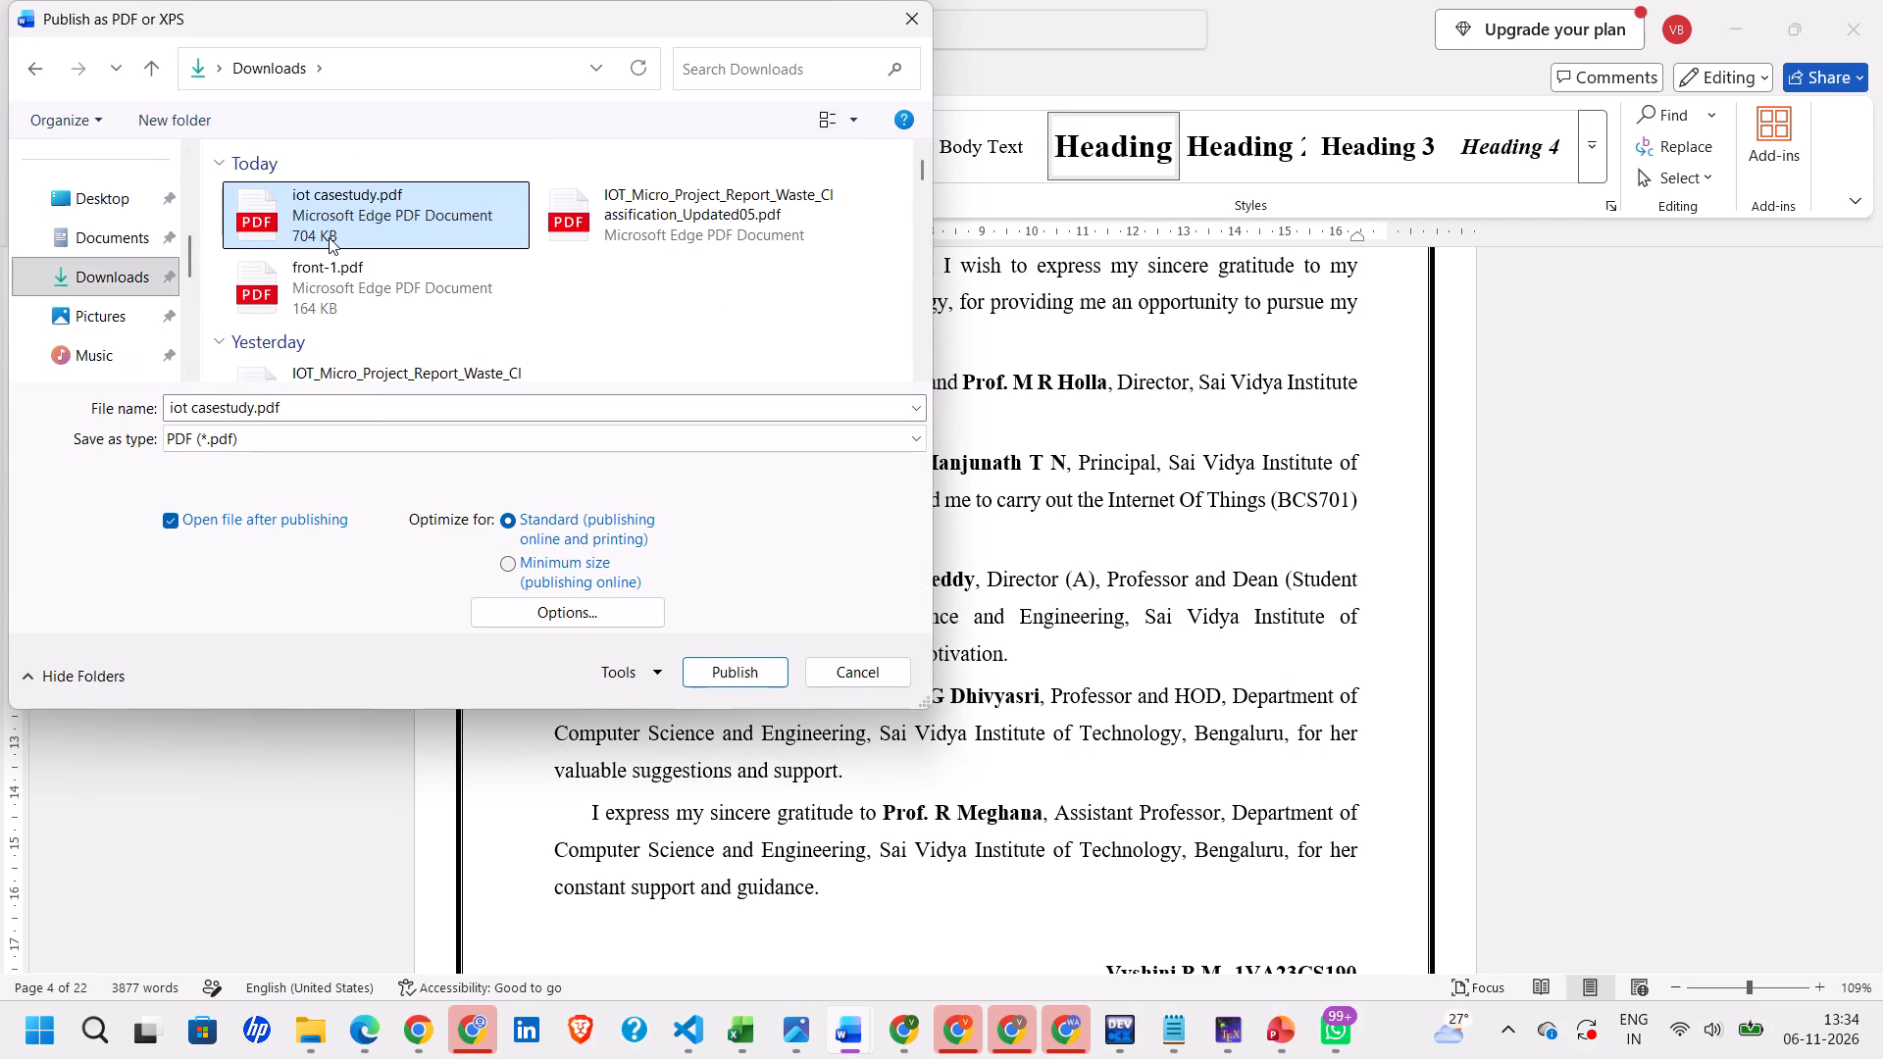
pyautogui.click(703, 677)
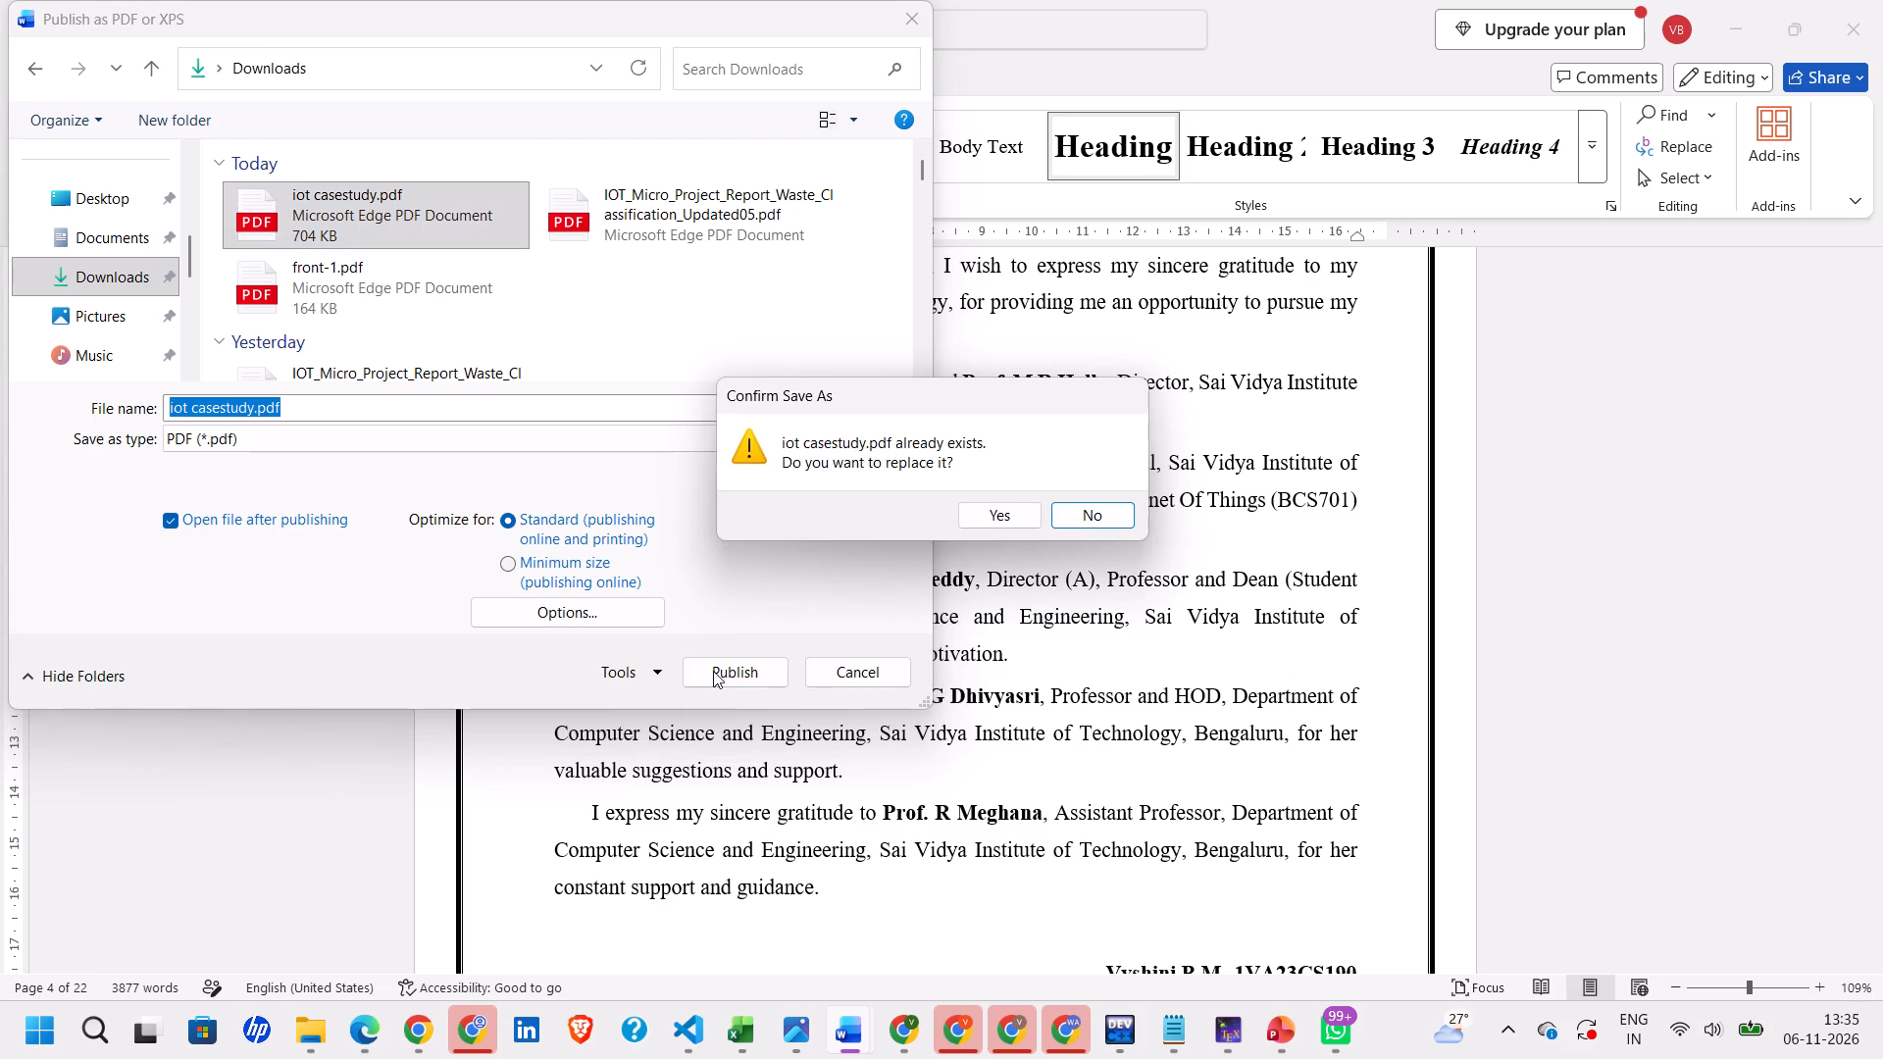
pyautogui.click(995, 509)
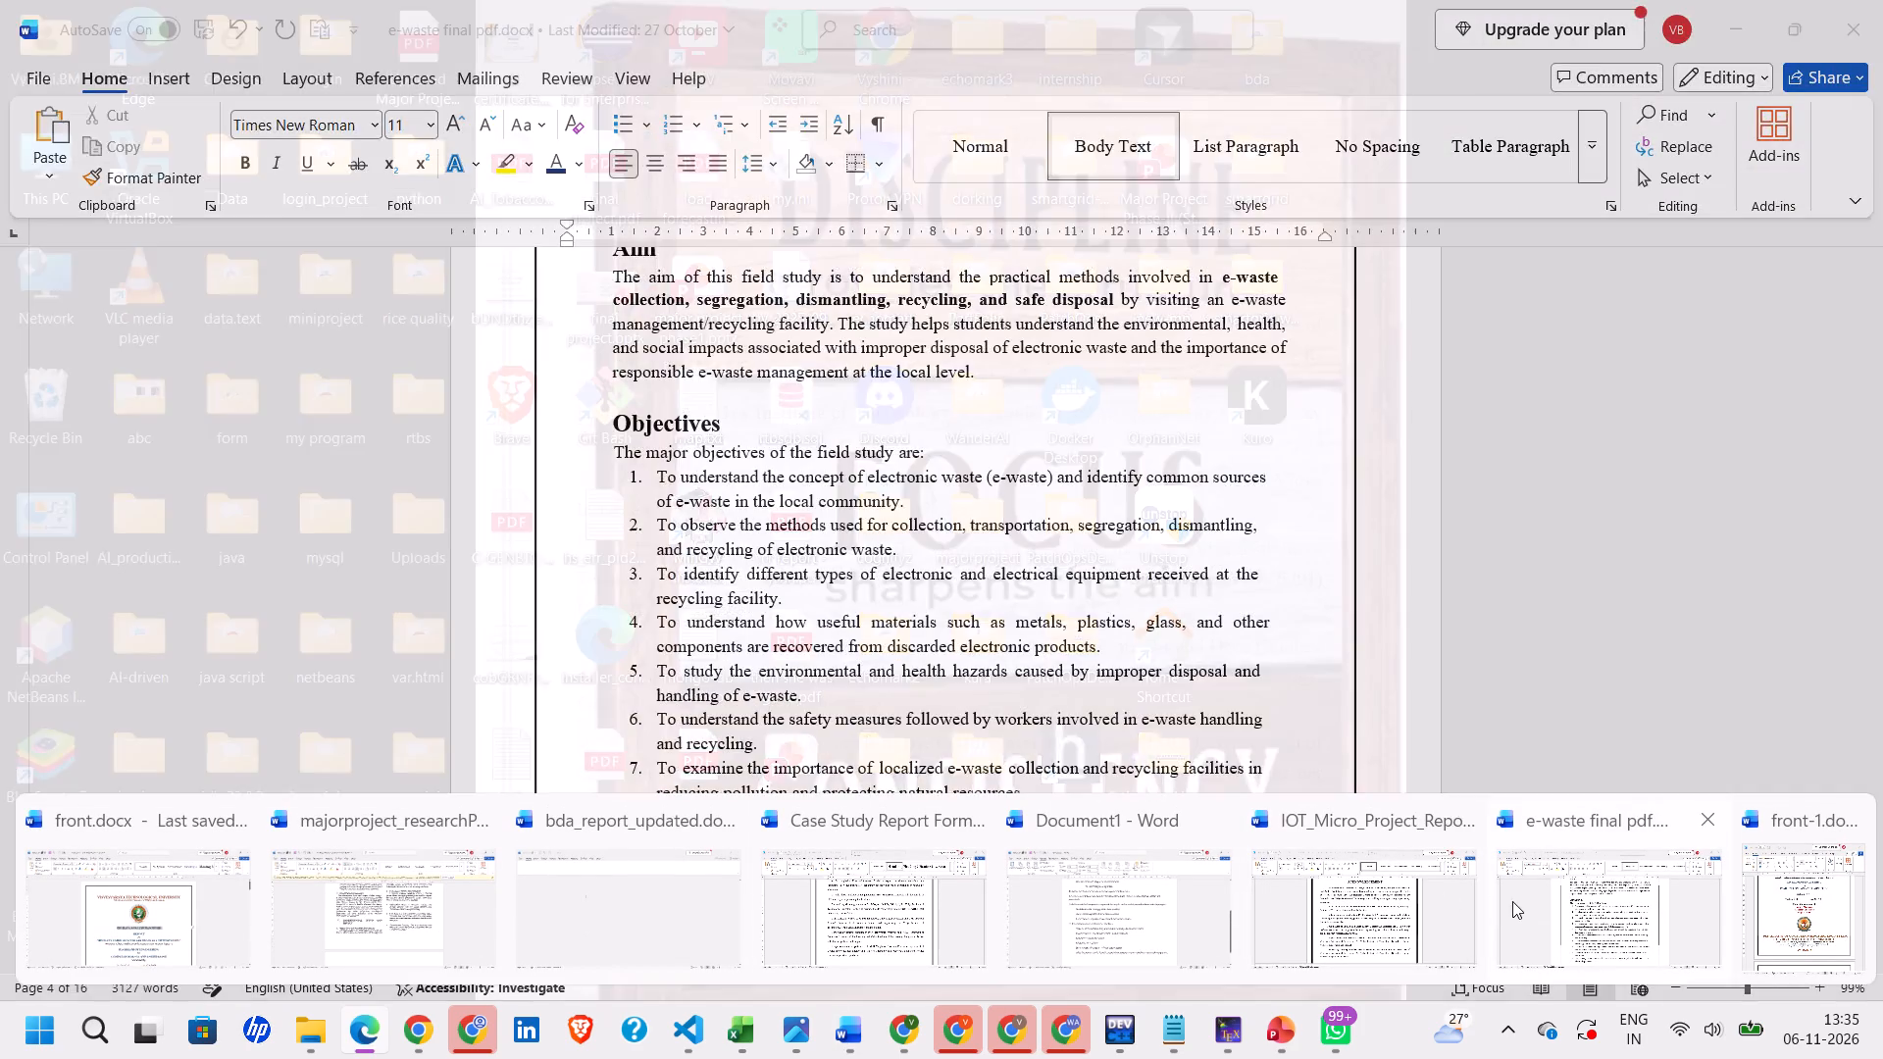
# Switch to the IOT_Micro_Project_Report_Waste_Classification_Updated document and review its layout from the cover page through the problem statement.
pyautogui.click(1385, 932)
pyautogui.scroll(3, 1030, 630)
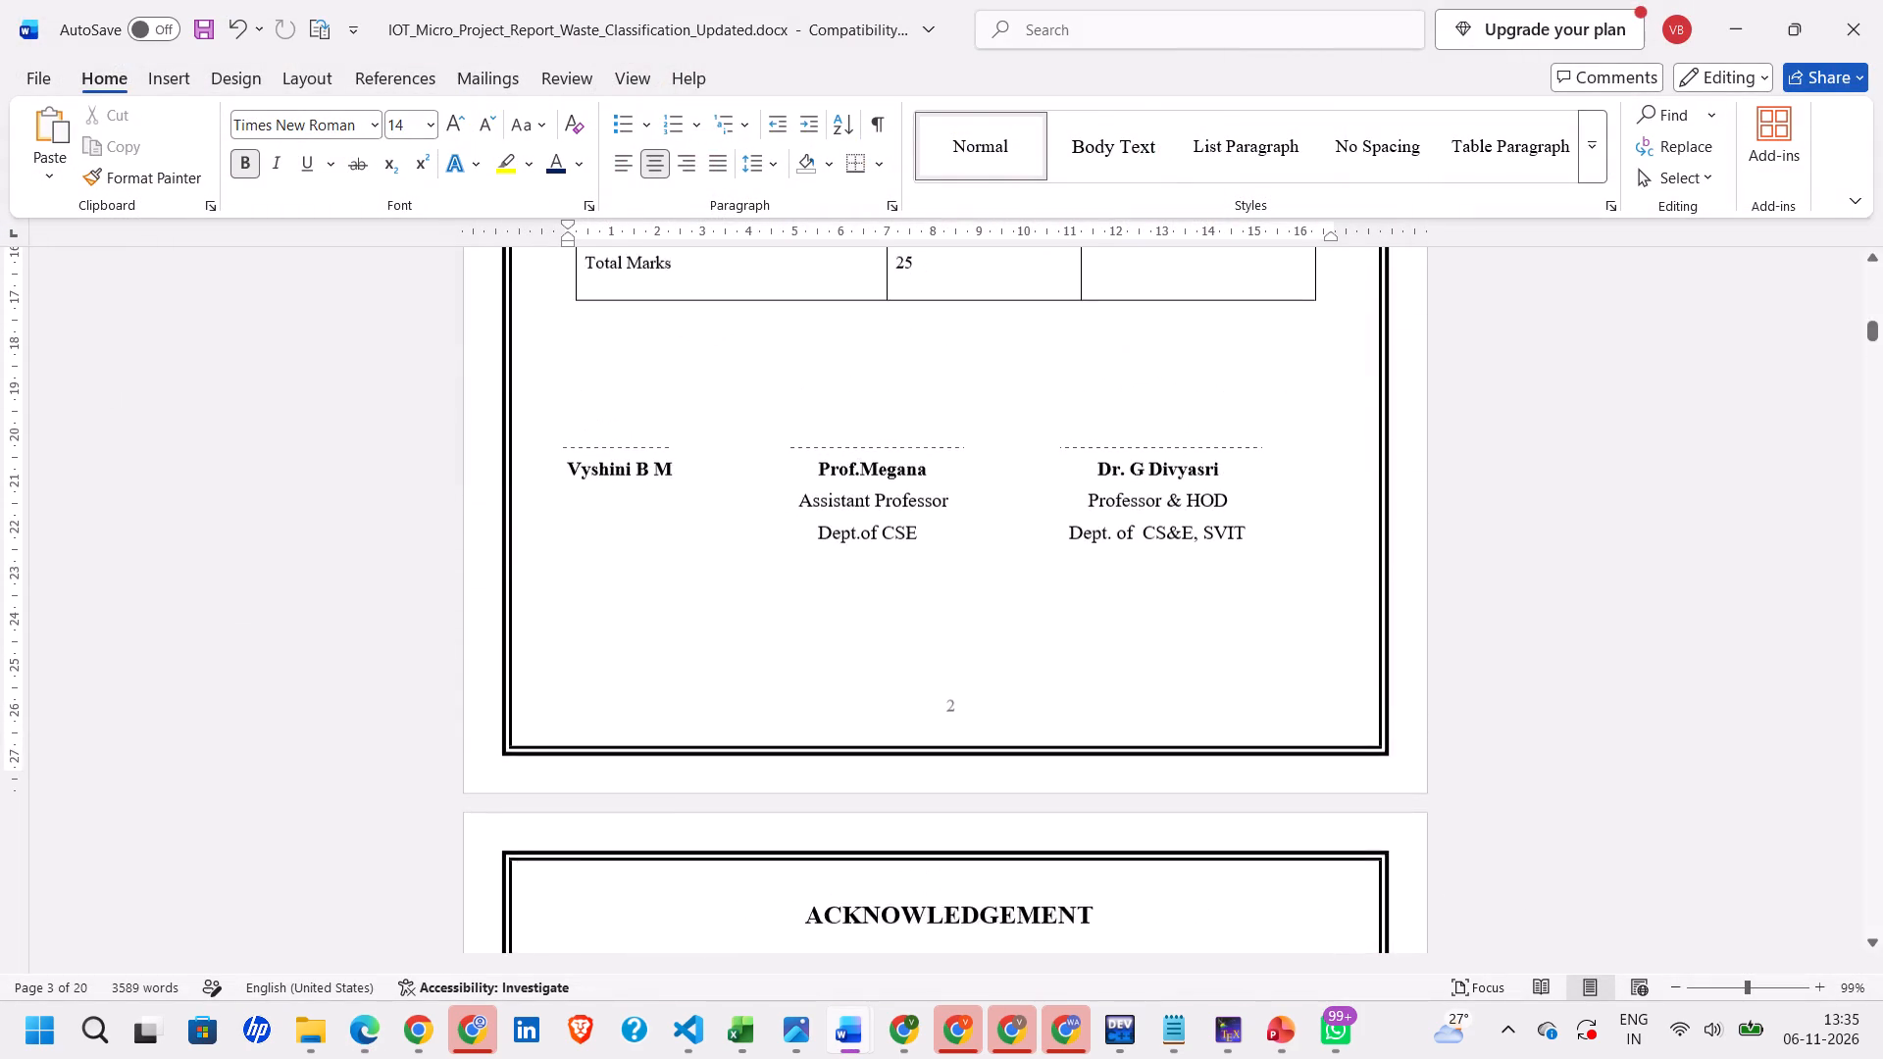
pyautogui.scroll(4, 1030, 630)
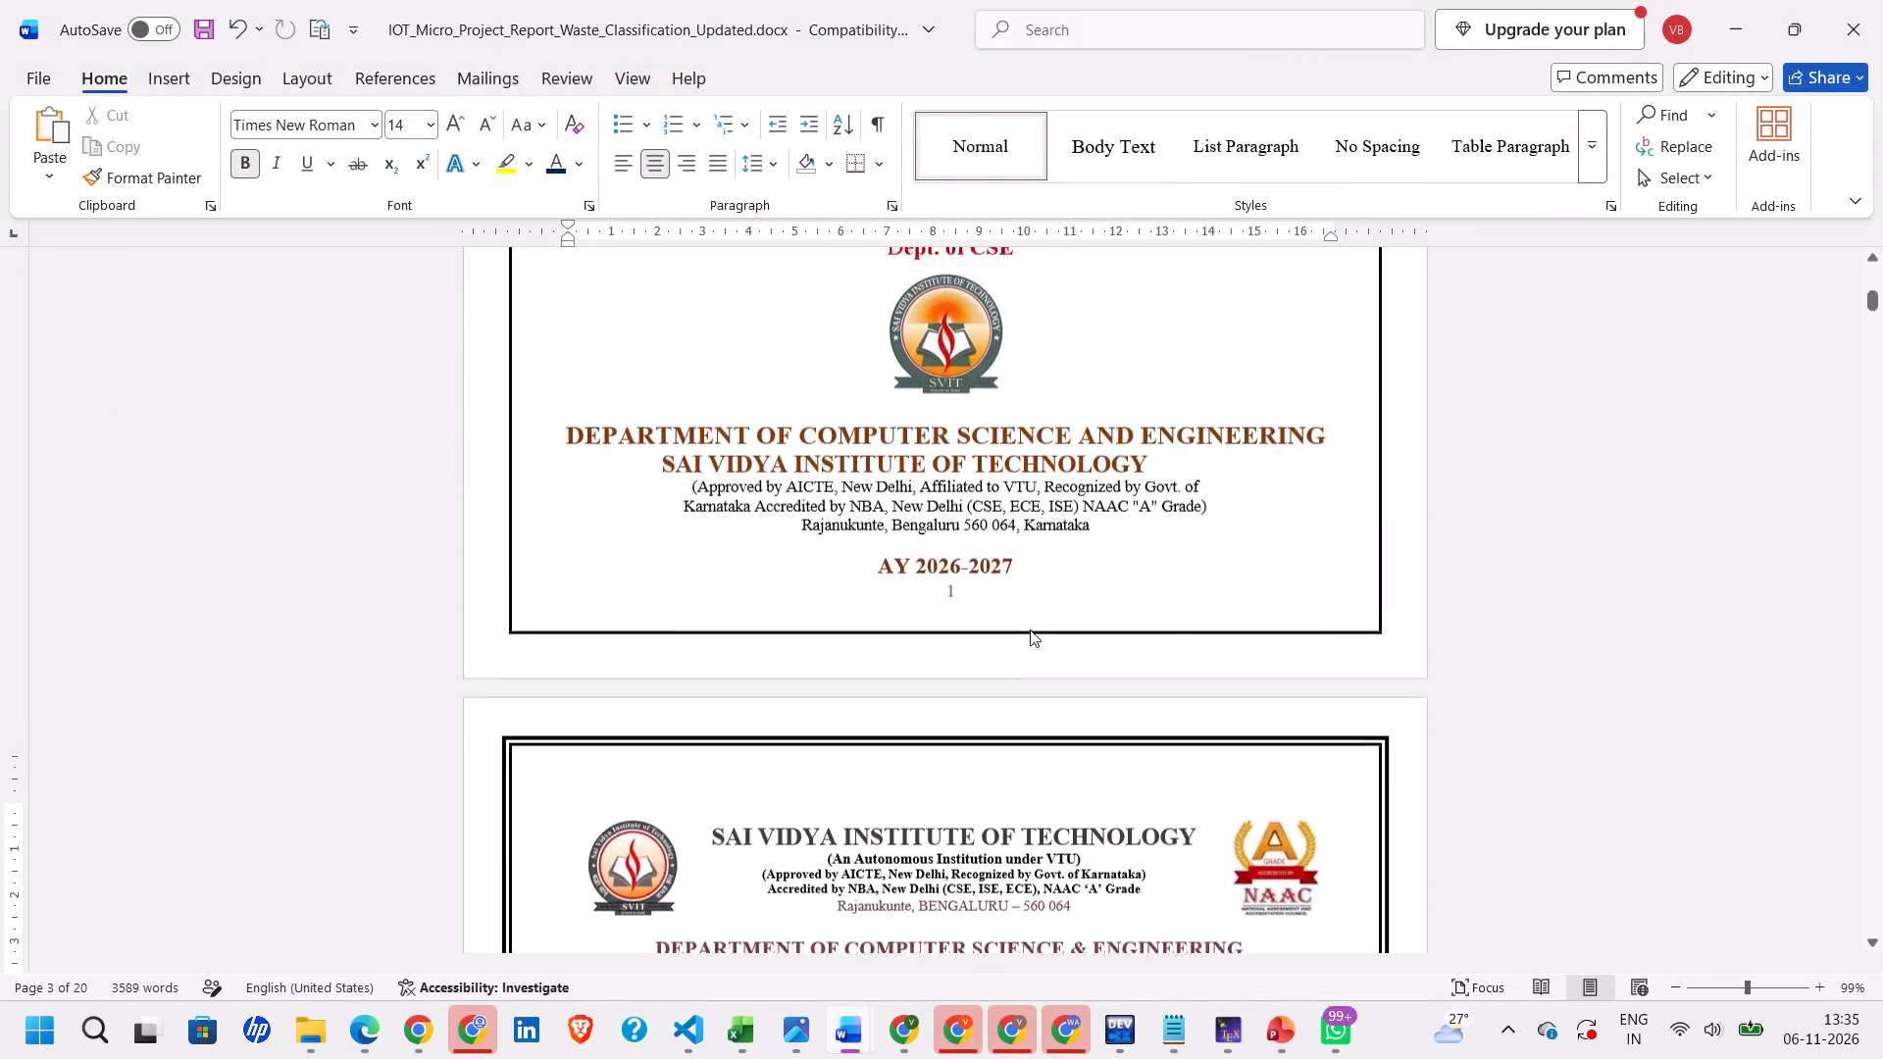
pyautogui.scroll(1, 1030, 630)
pyautogui.scroll(-1, 1030, 630)
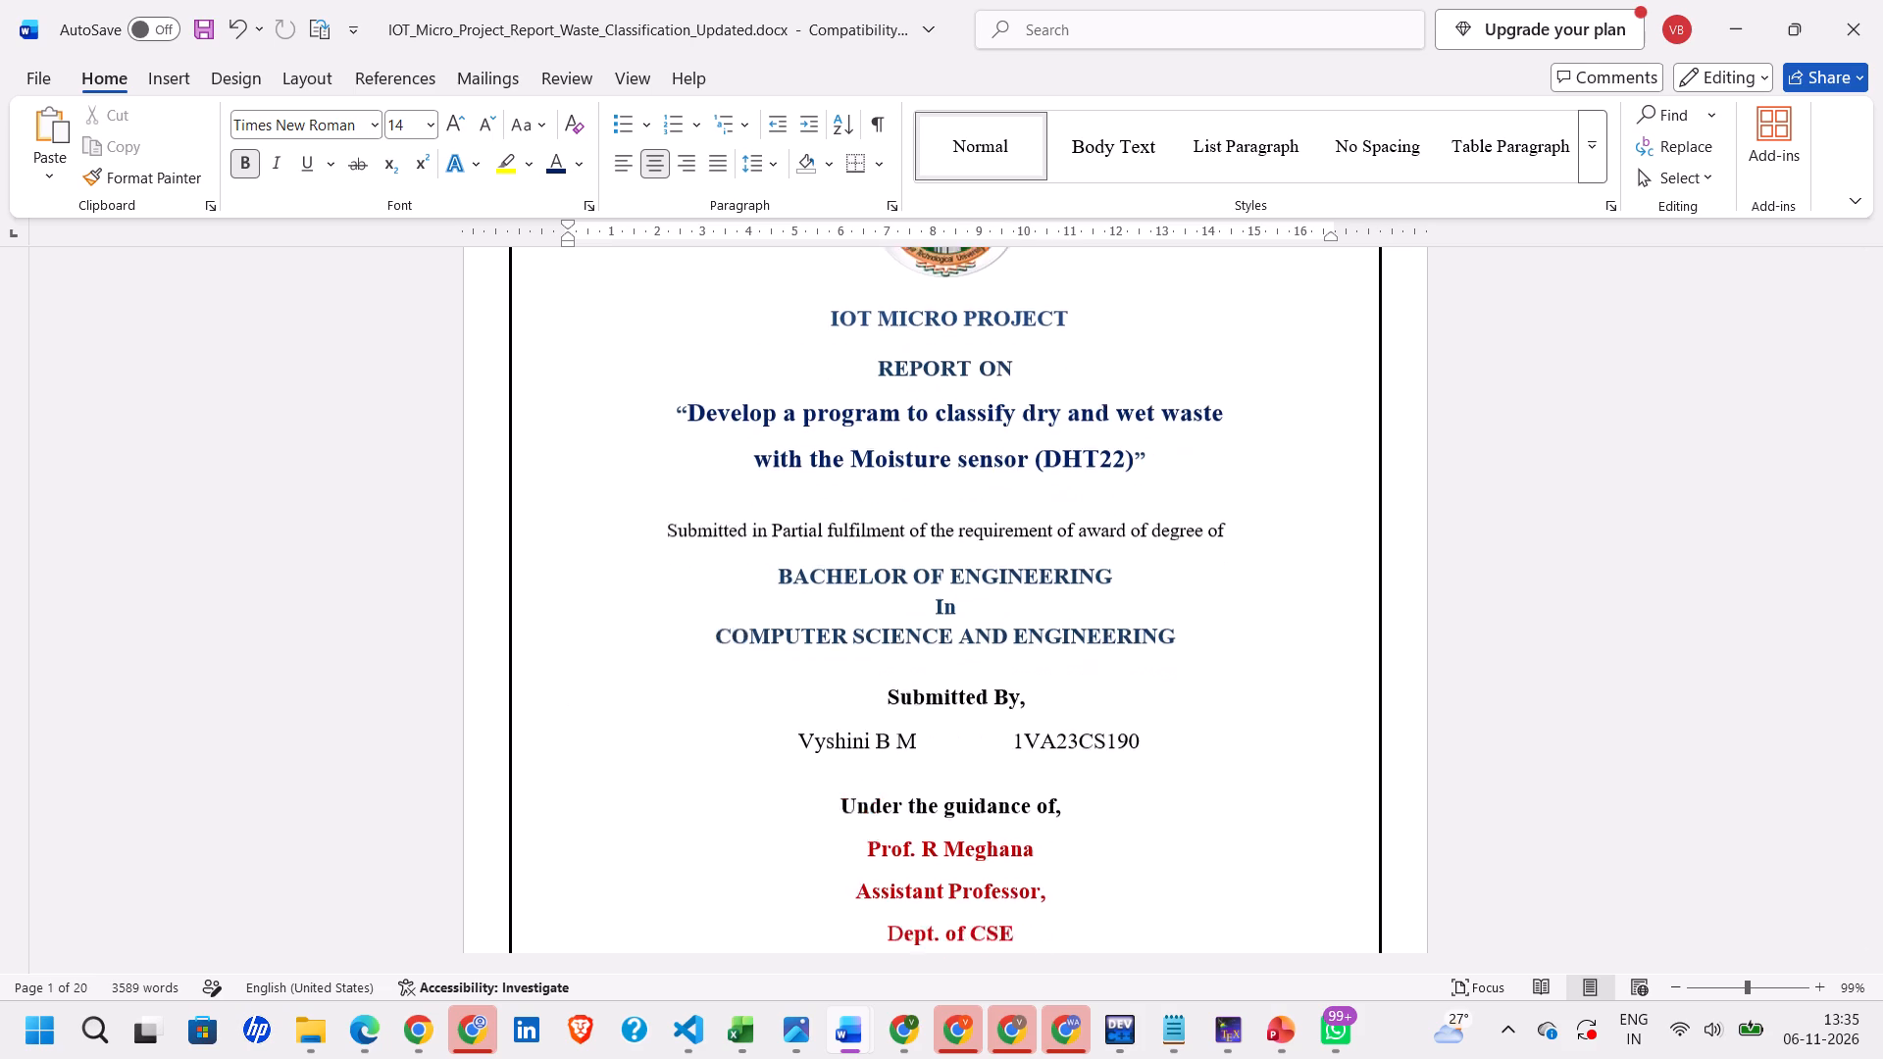
pyautogui.scroll(-1, 1030, 630)
pyautogui.scroll(3, 1030, 630)
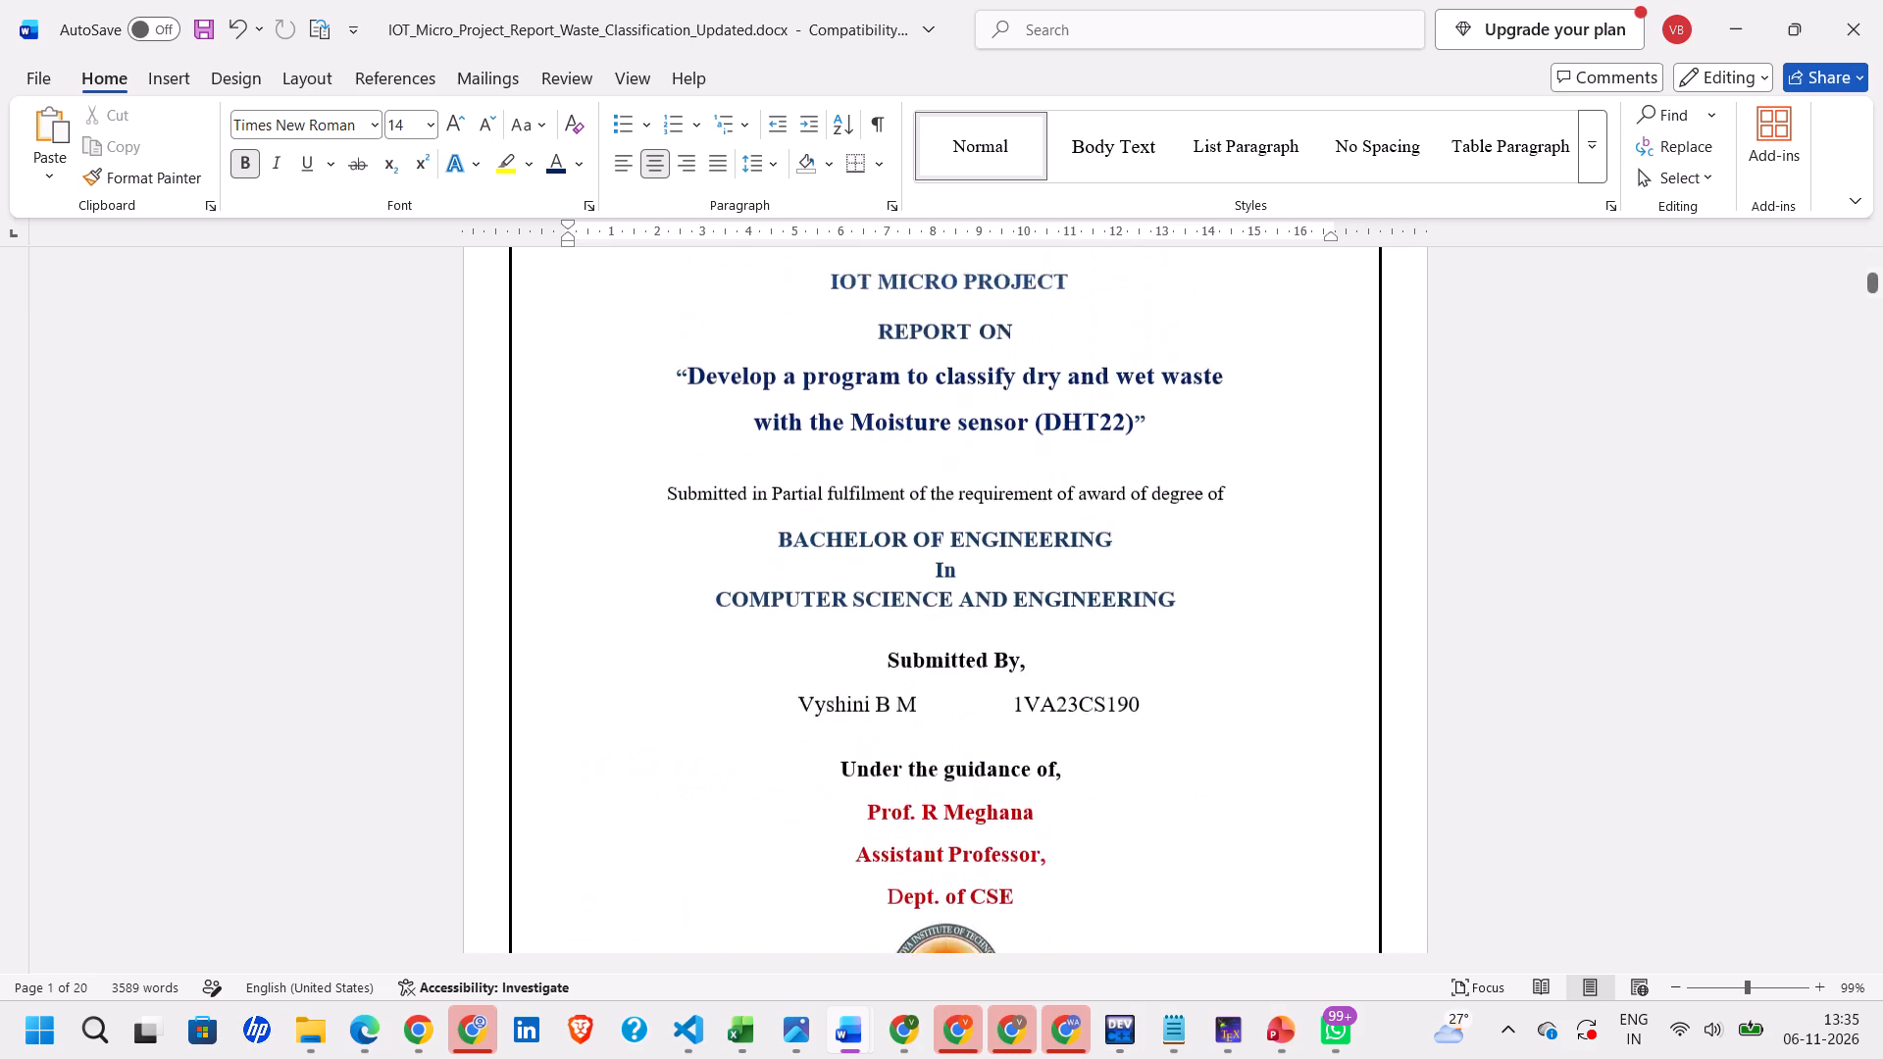
pyautogui.scroll(1, 1030, 630)
pyautogui.scroll(-12, 1030, 630)
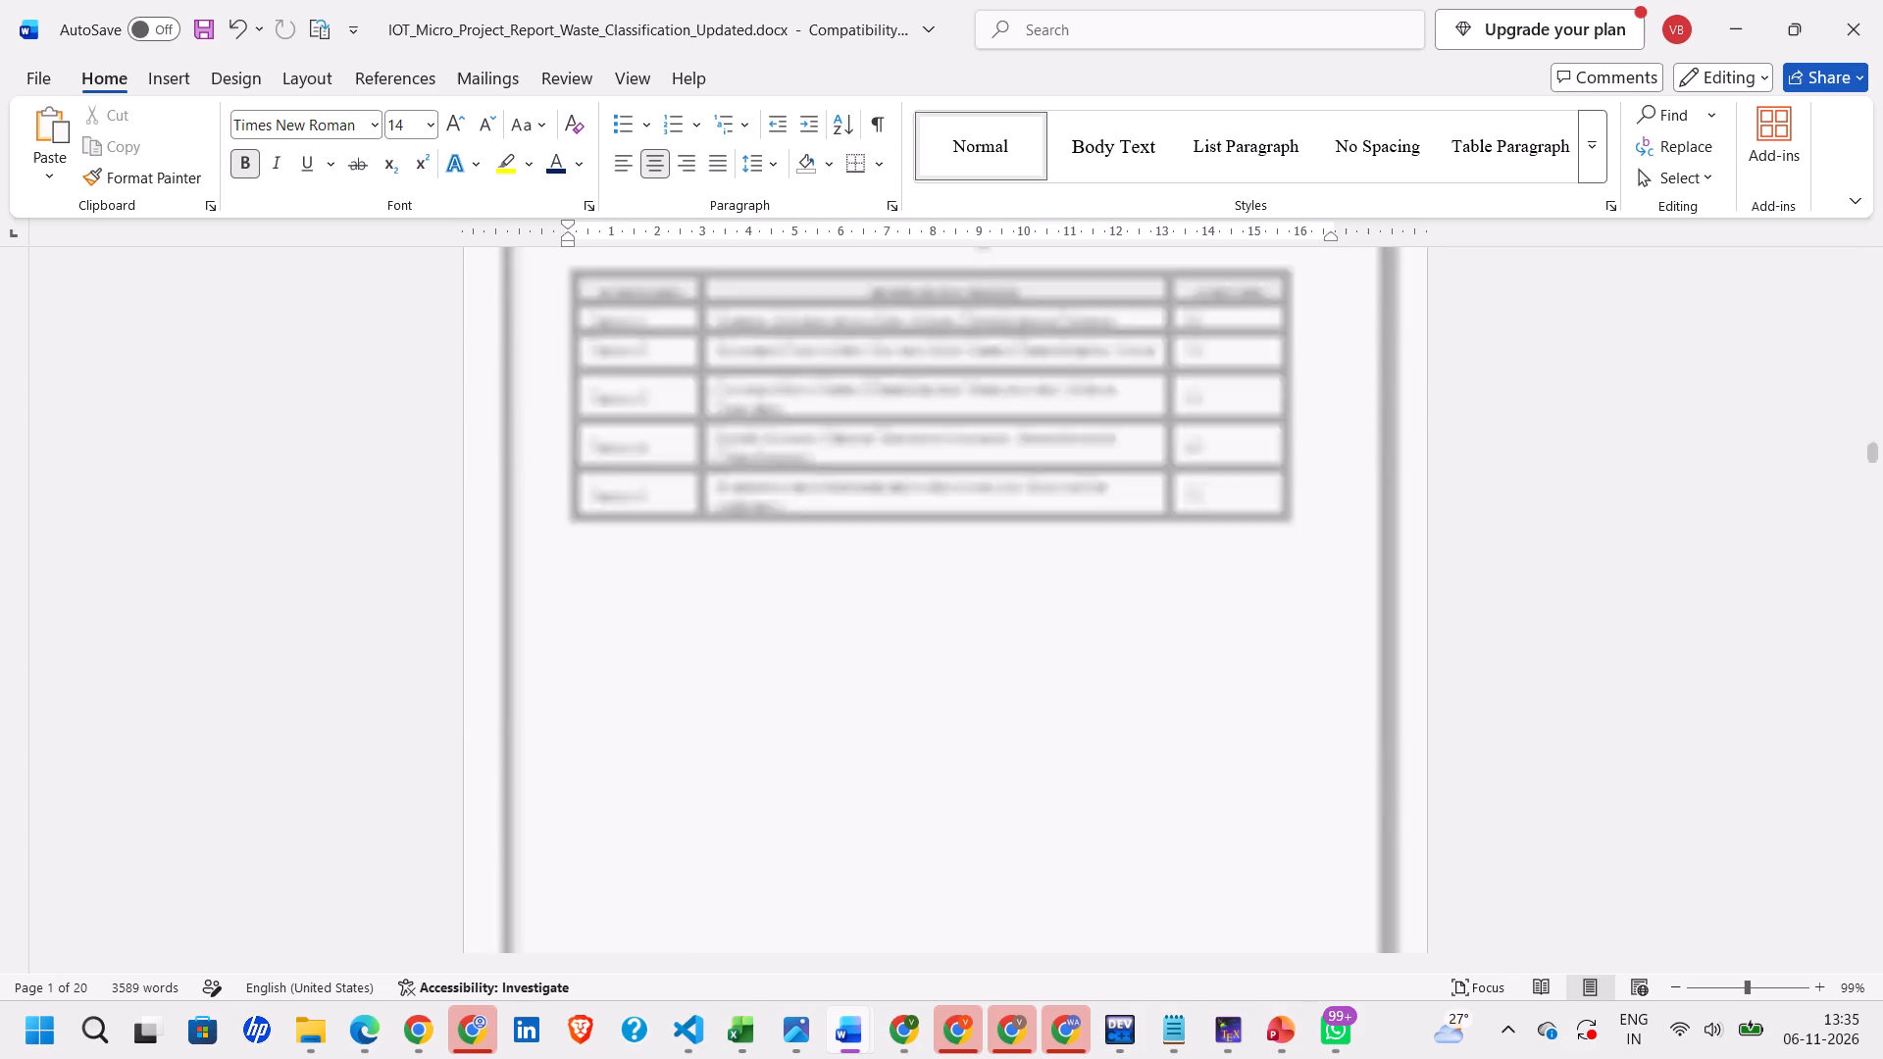
pyautogui.scroll(-2, 1030, 630)
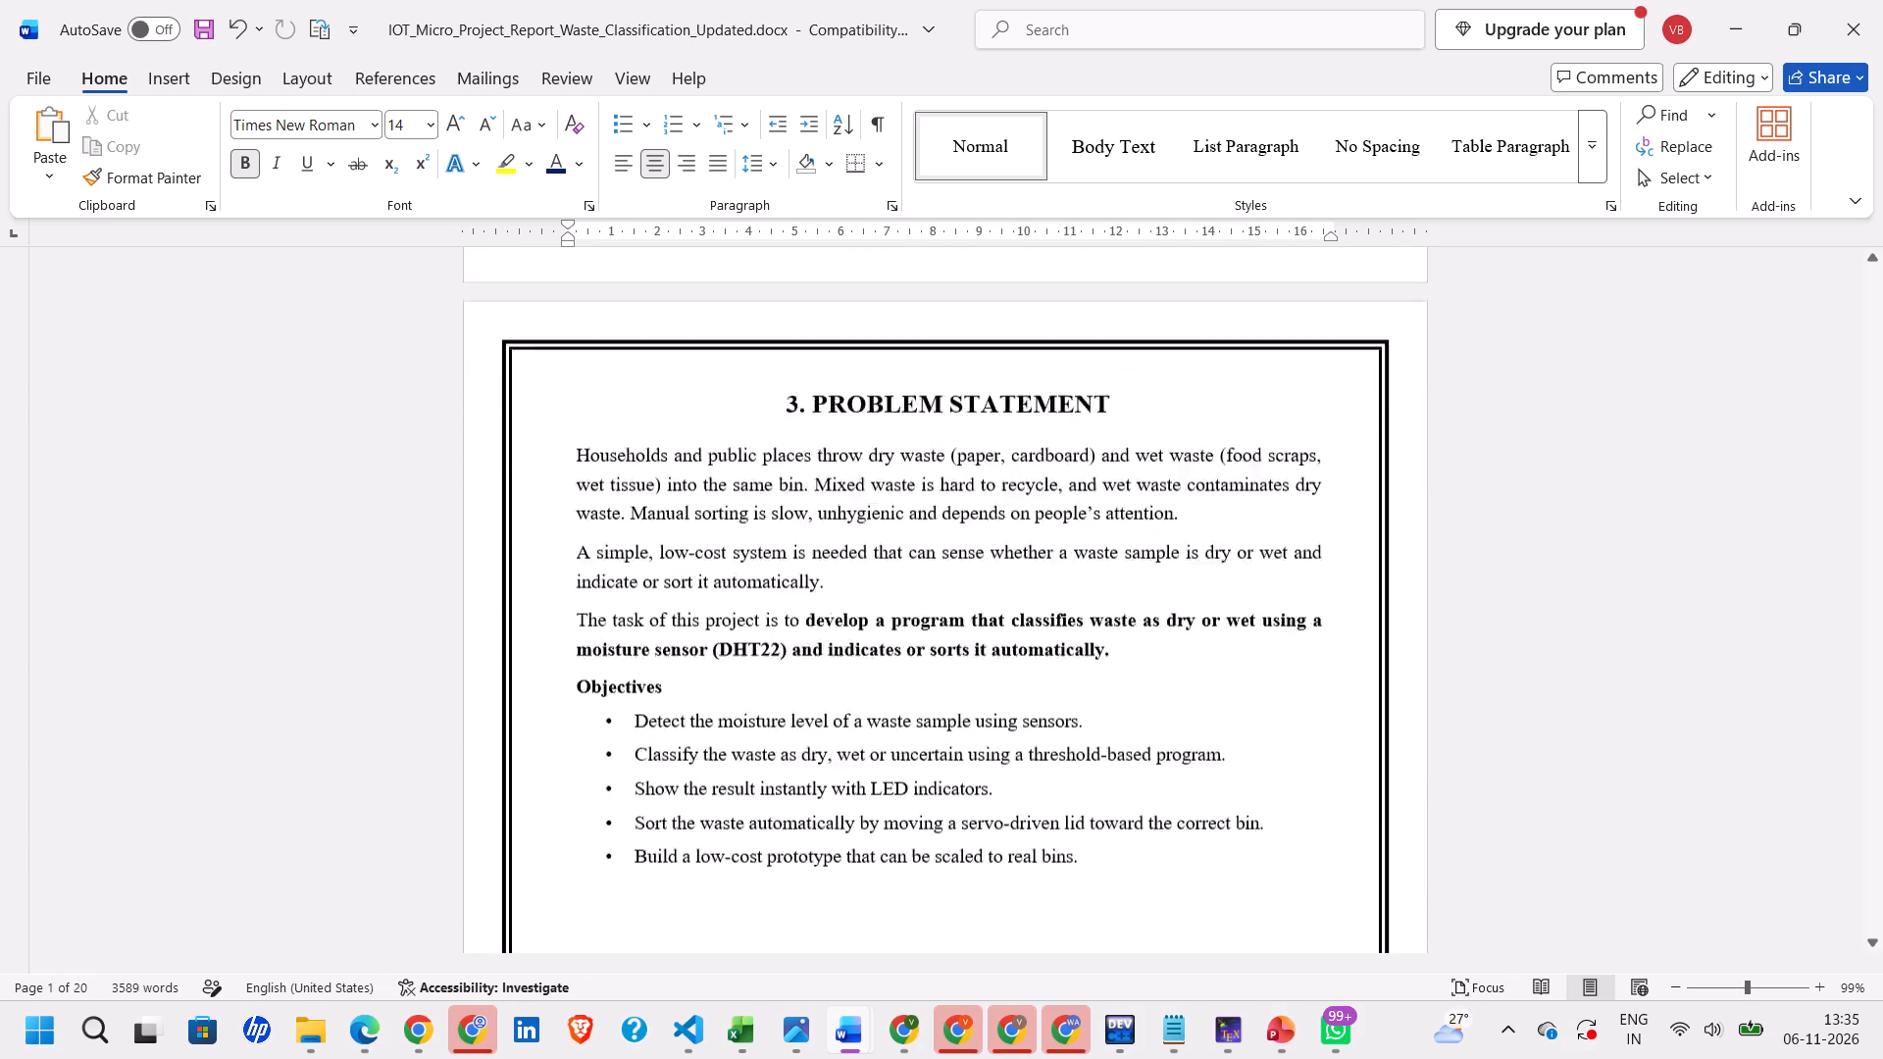
# Set the line spacing of all four paragraphs in the 2. Introduction section to 1.5.
pyautogui.scroll(6, 1030, 630)
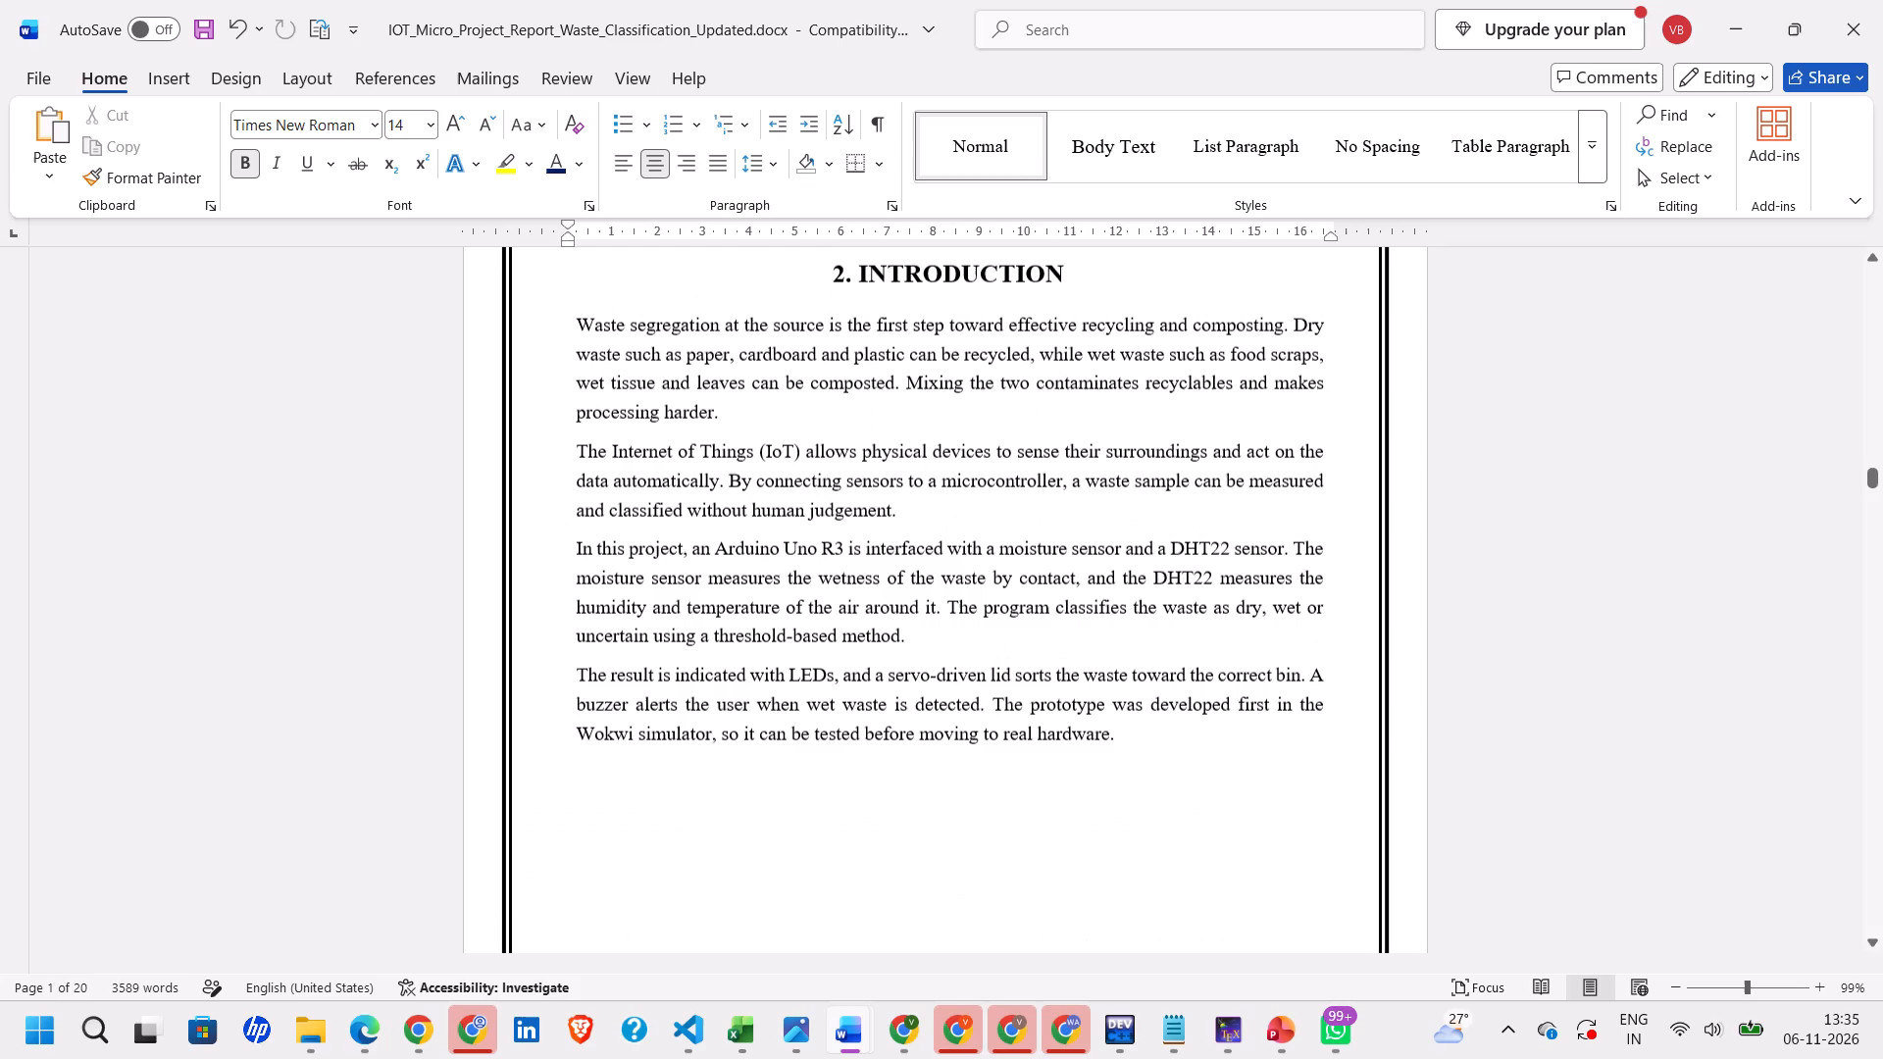
pyautogui.moveTo(1121, 741); pyautogui.dragTo(581, 363)
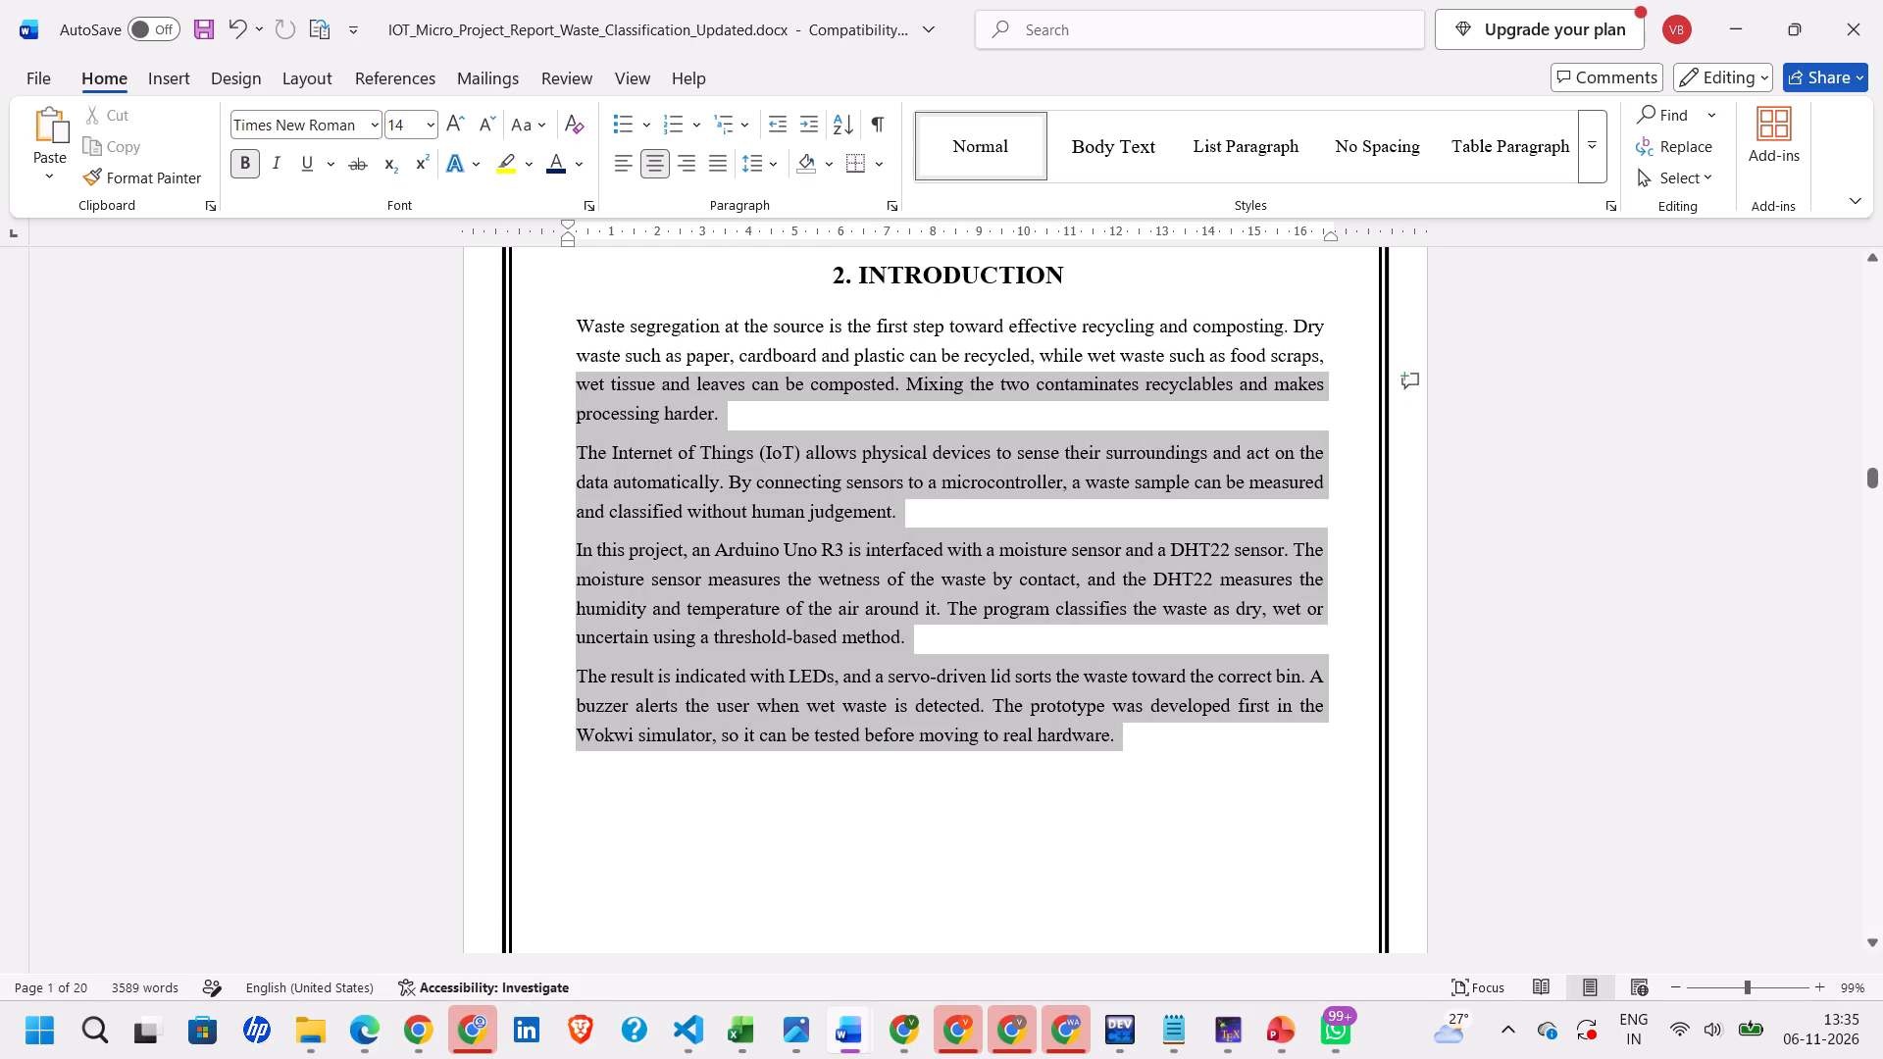
pyautogui.moveTo(581, 363); pyautogui.dragTo(578, 296)
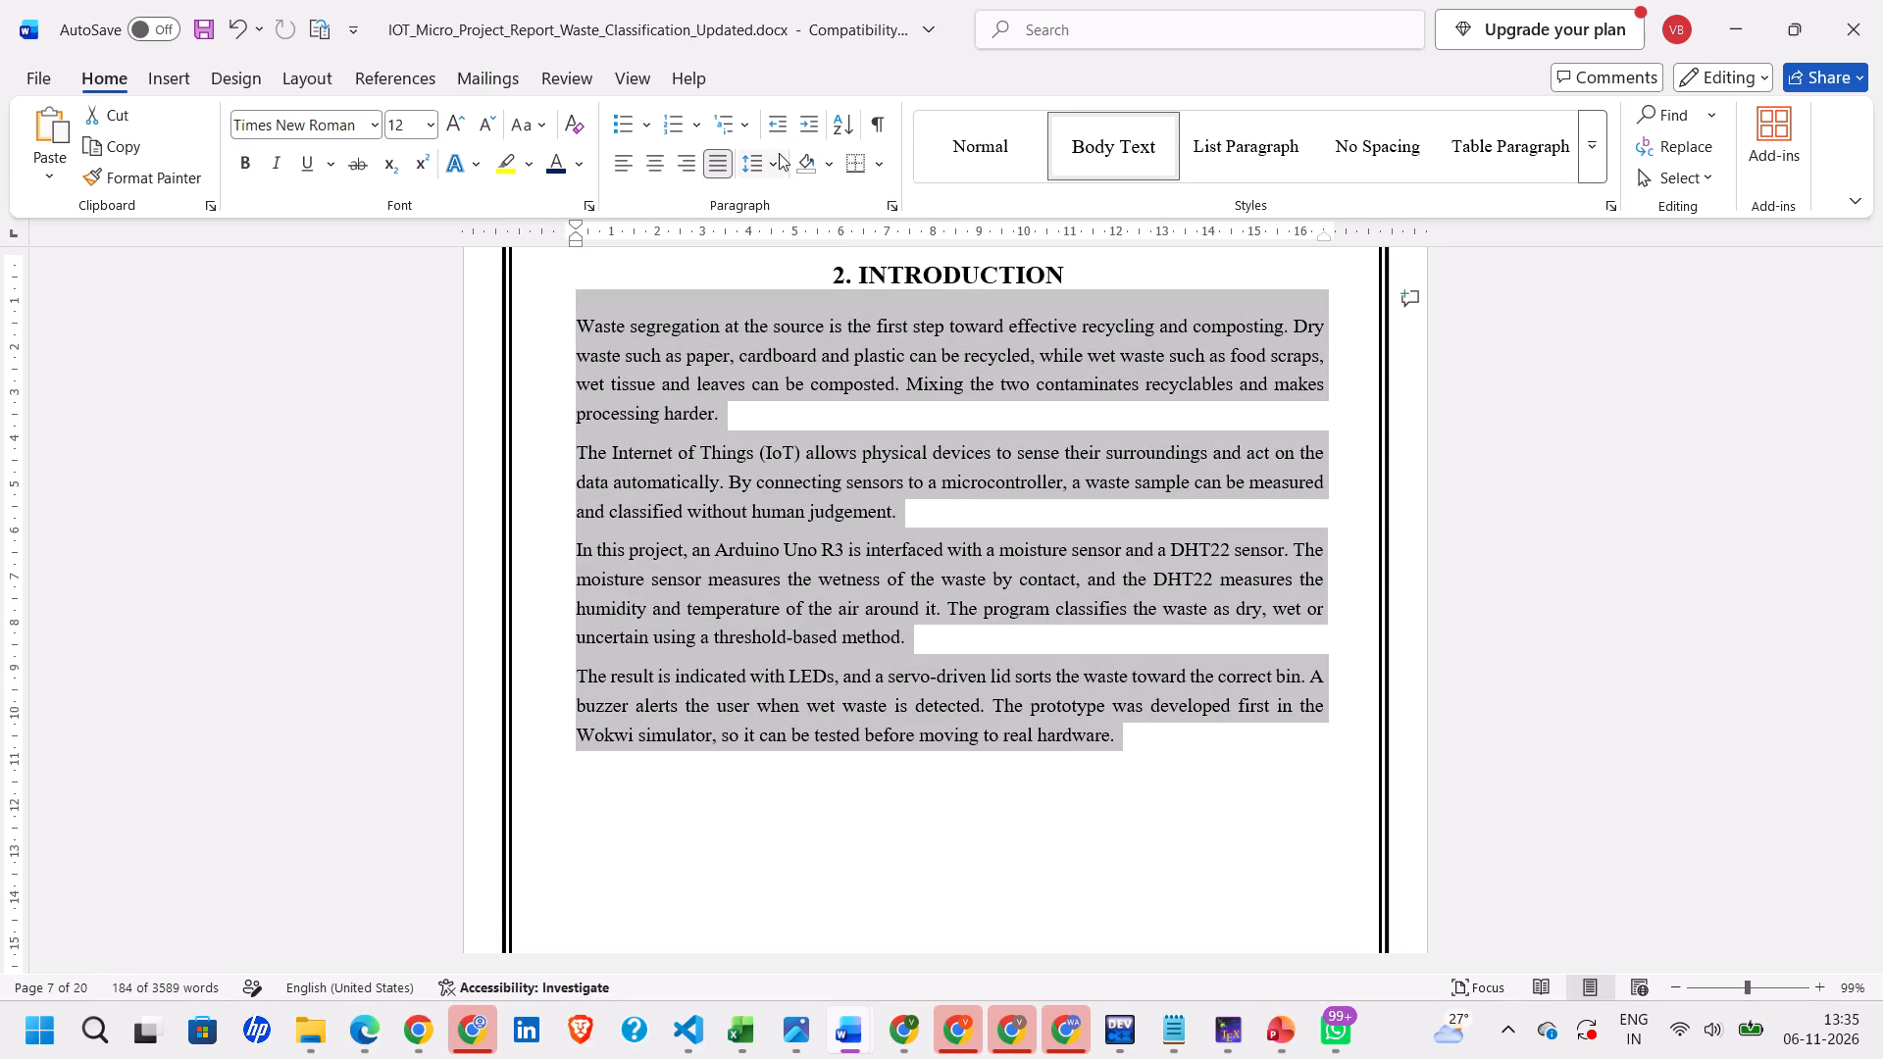
pyautogui.click(776, 157)
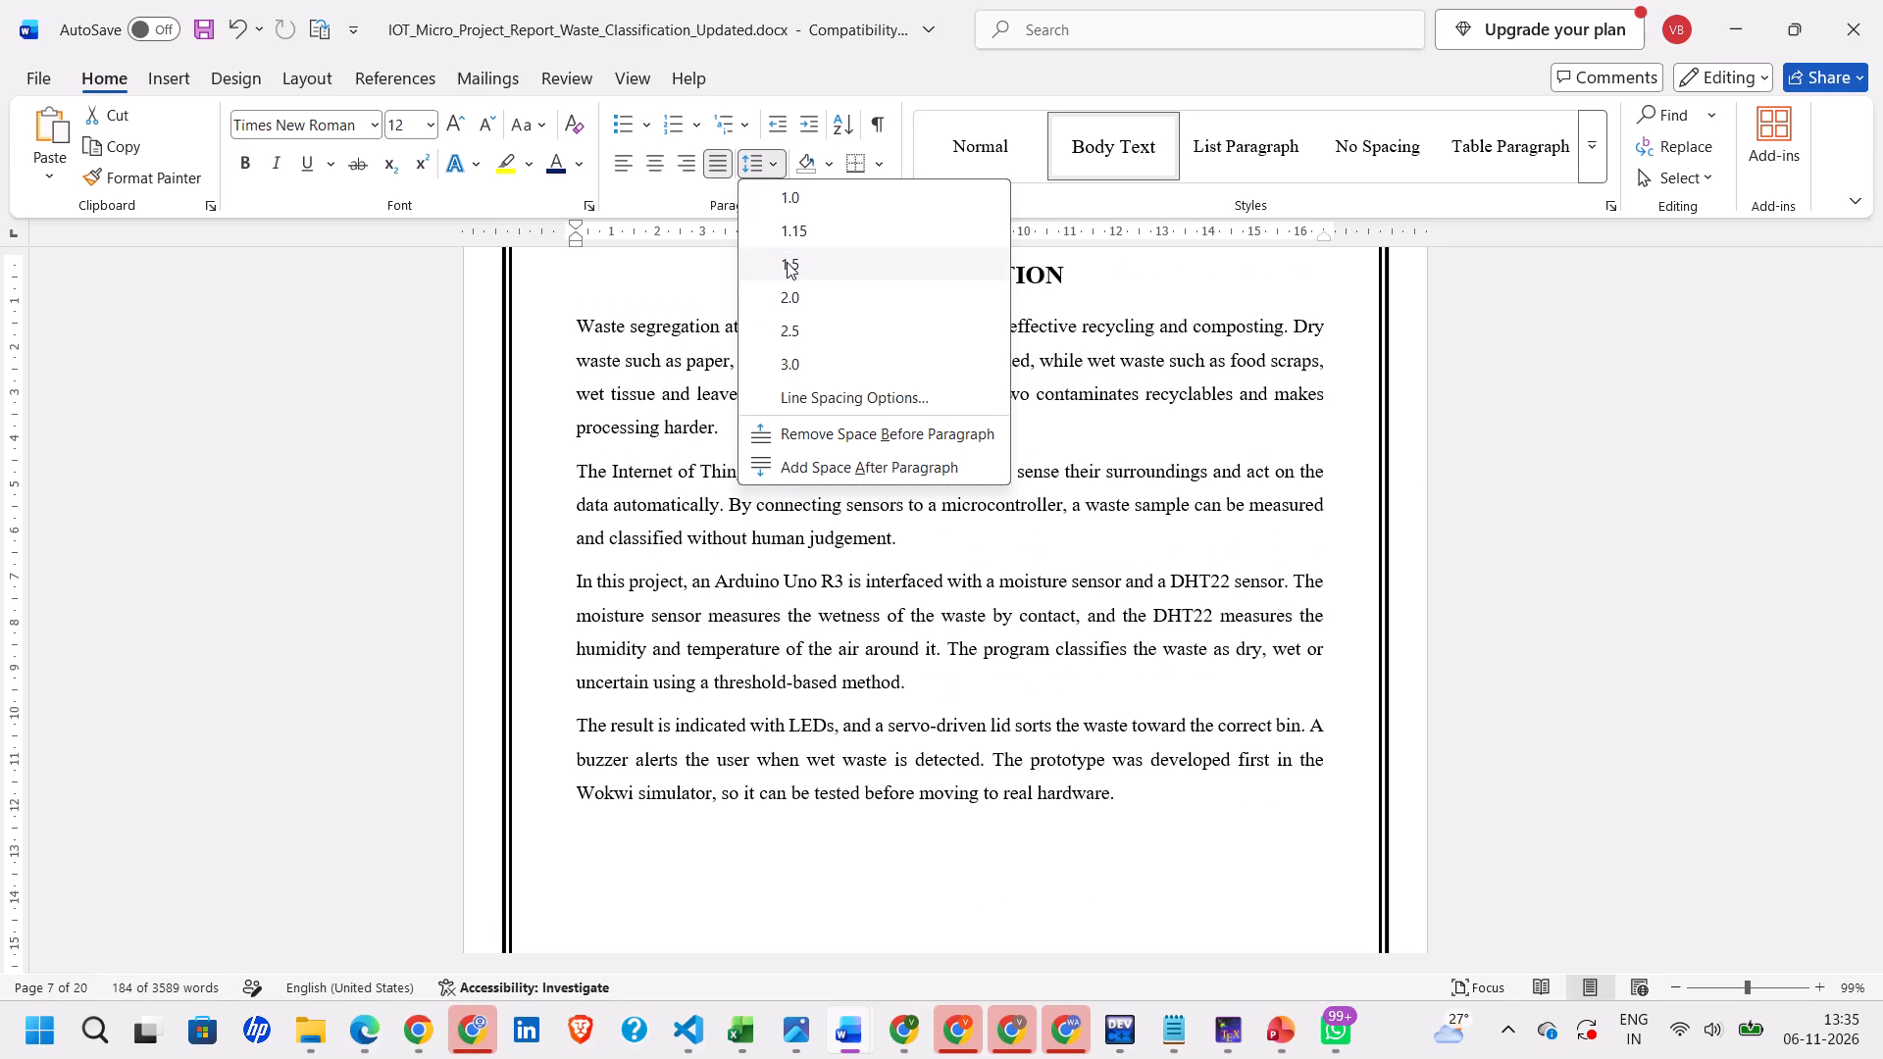
pyautogui.click(787, 262)
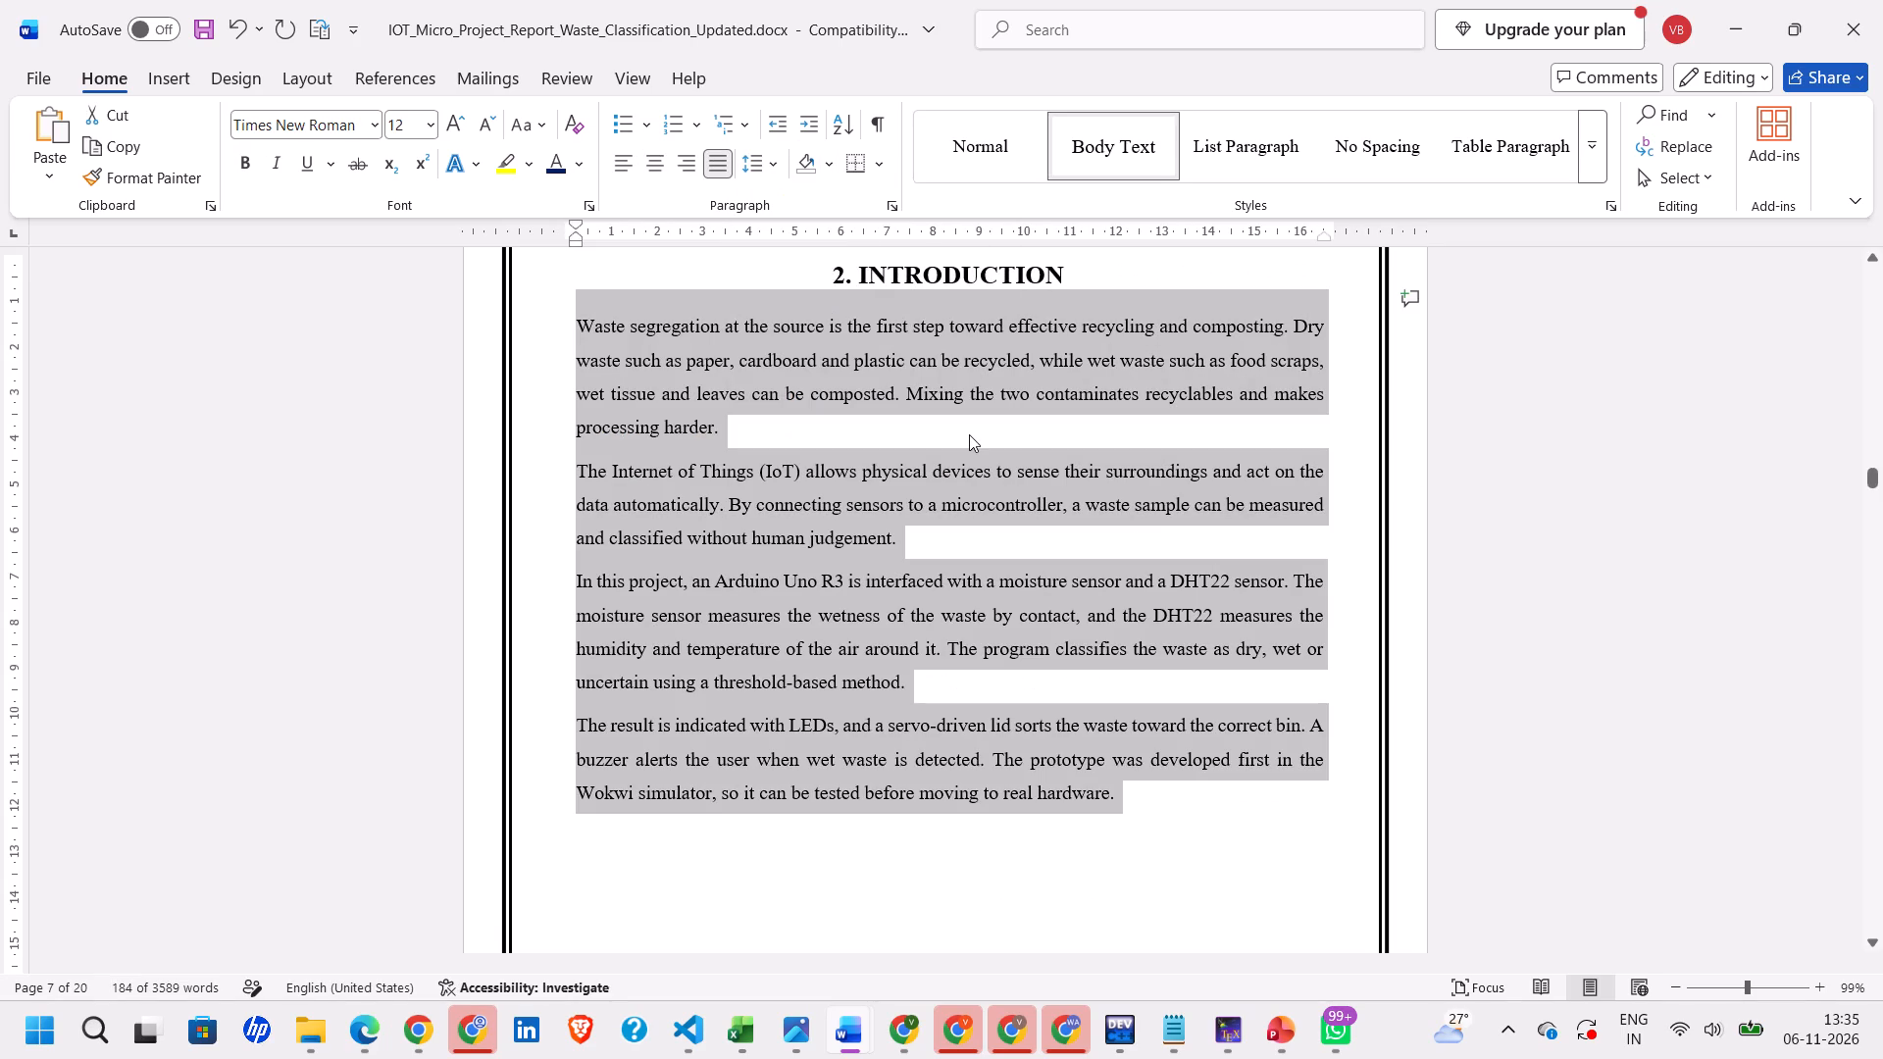
pyautogui.click(969, 434)
# Set the line spacing of all four paragraphs in the 1. Abstract section to 1.5.
pyautogui.scroll(5, 969, 434)
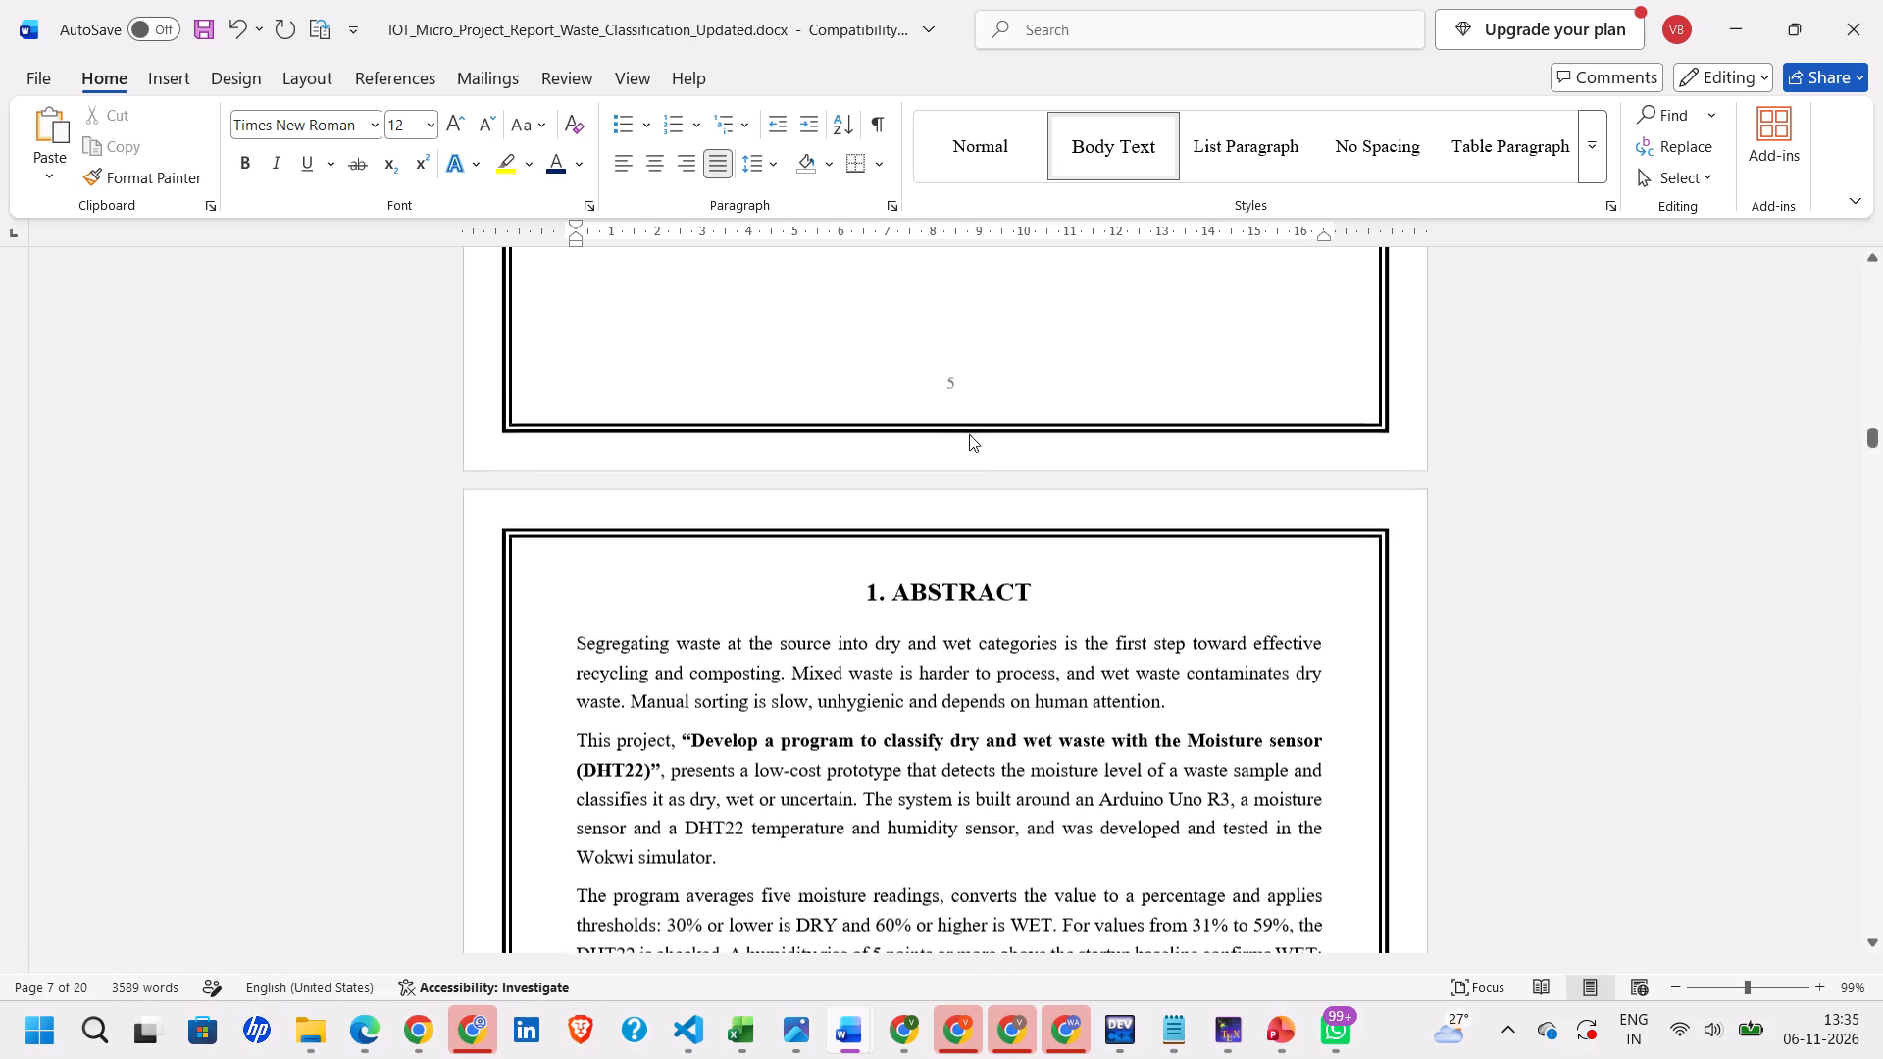
pyautogui.moveTo(566, 641); pyautogui.dragTo(777, 979)
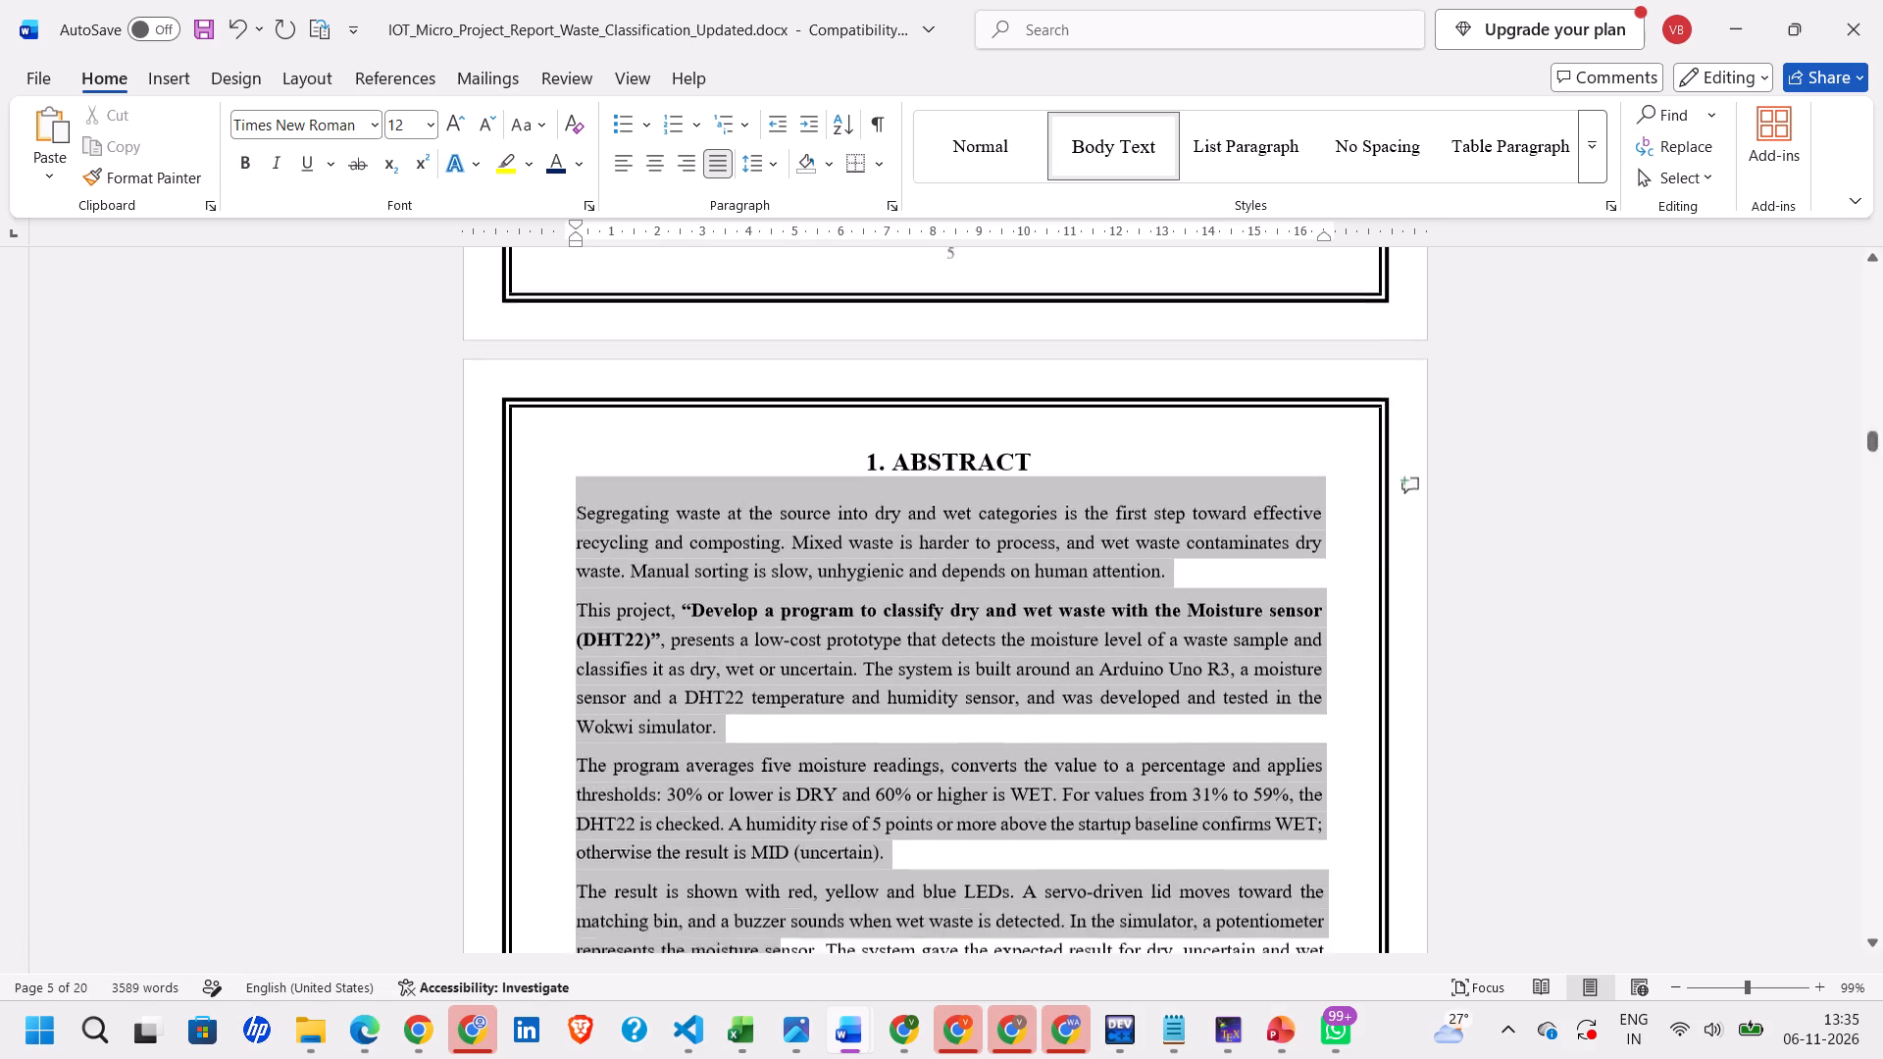
pyautogui.moveTo(777, 979); pyautogui.dragTo(736, 890)
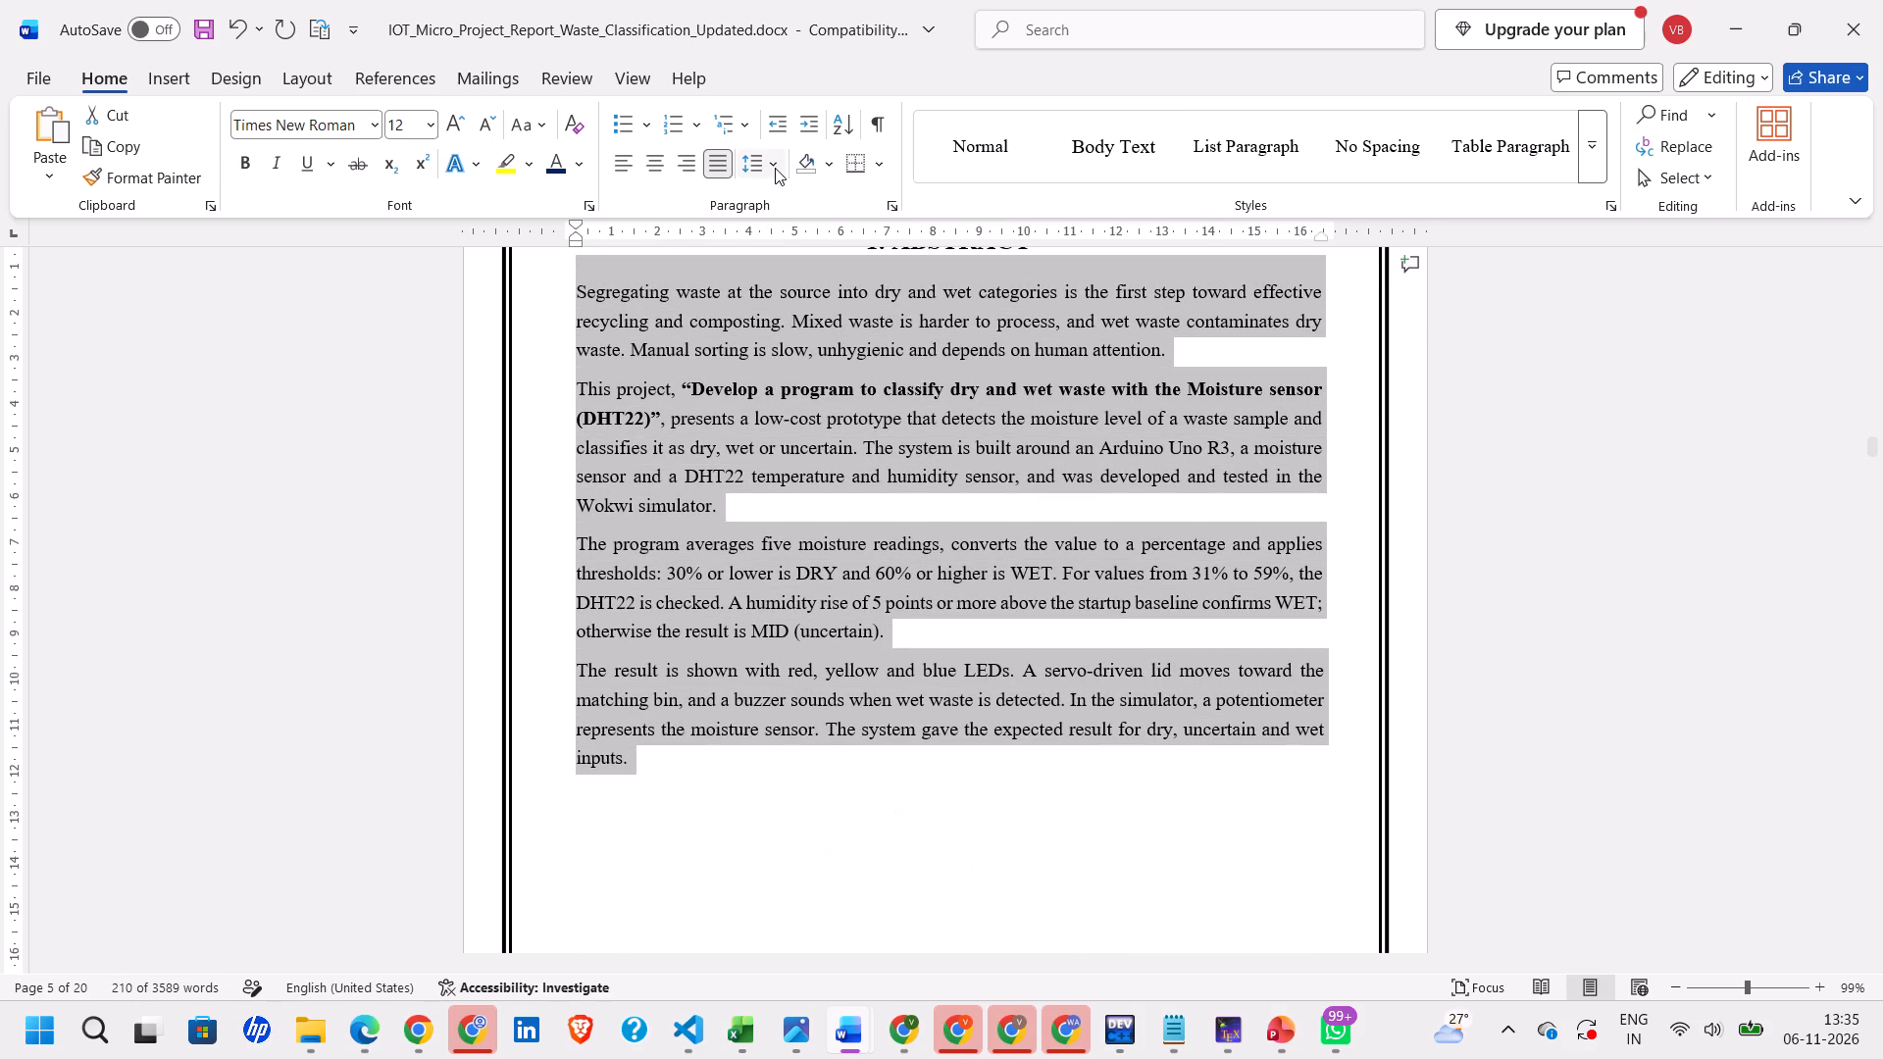
pyautogui.click(775, 168)
pyautogui.click(792, 257)
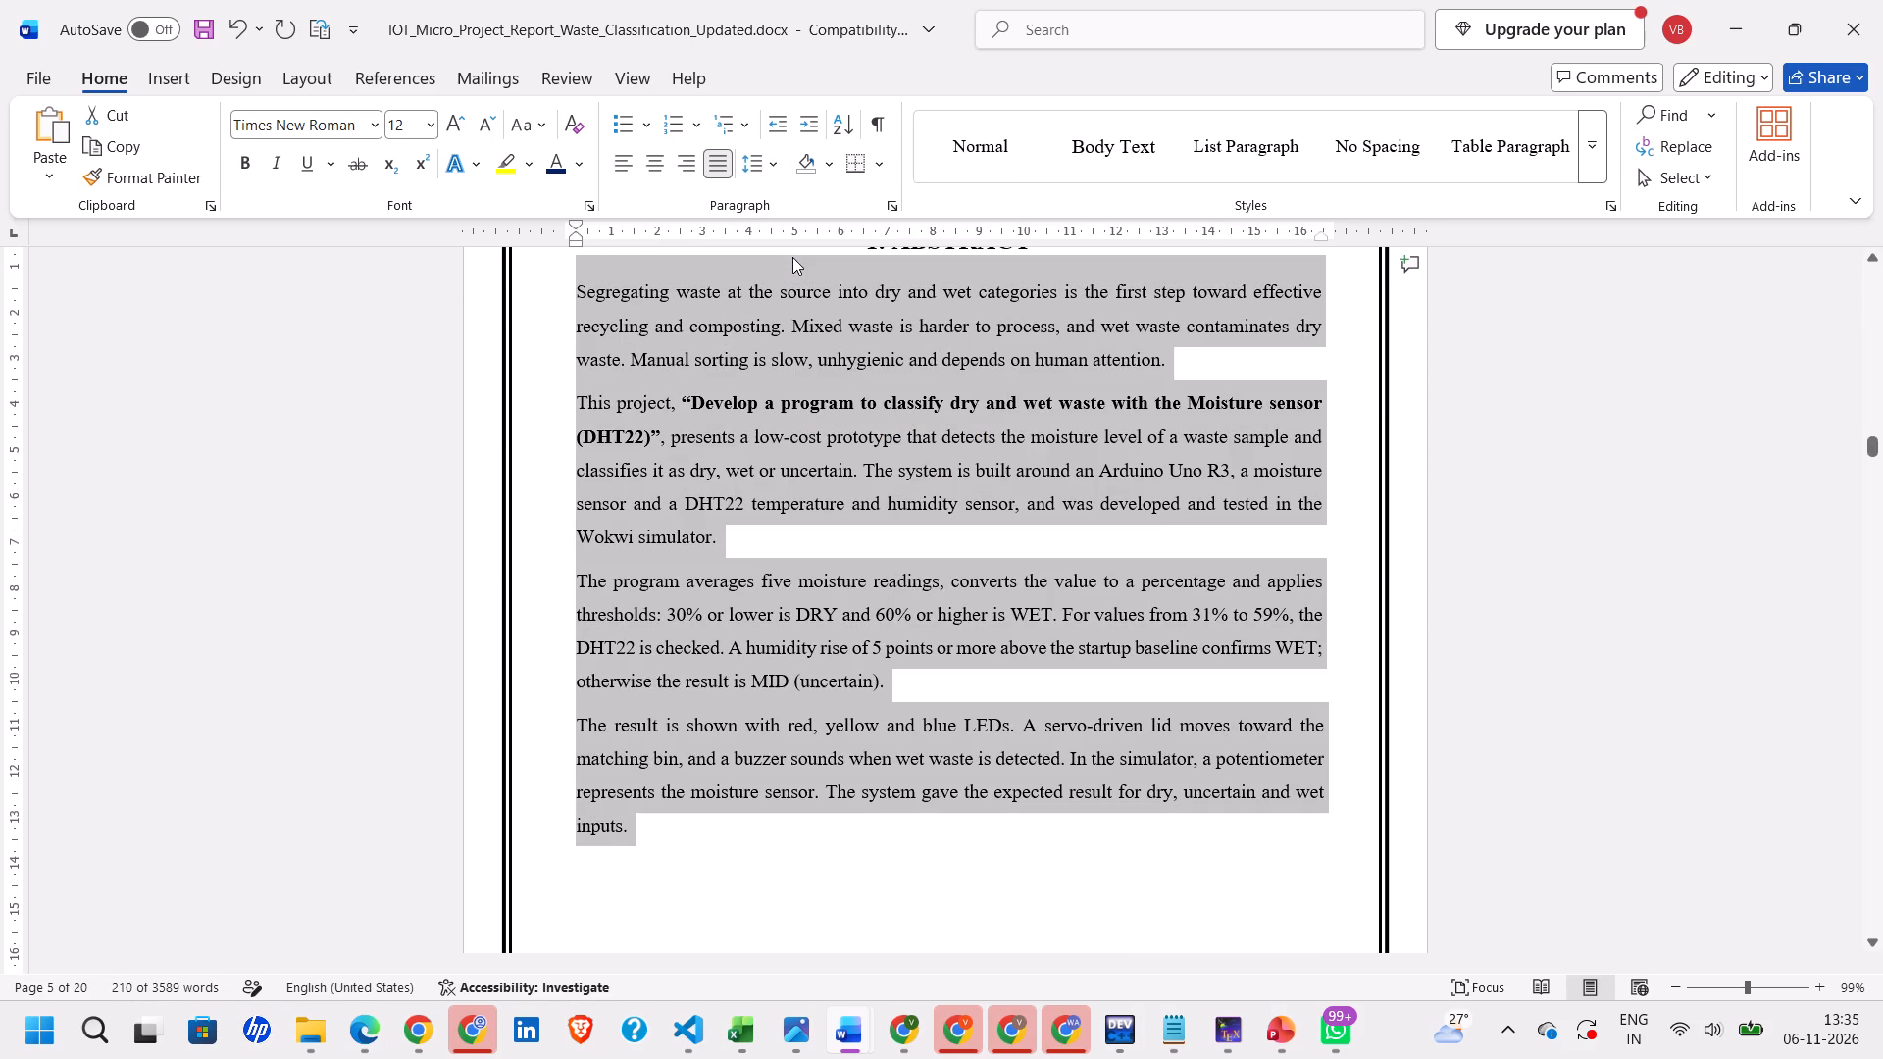
pyautogui.click(544, 506)
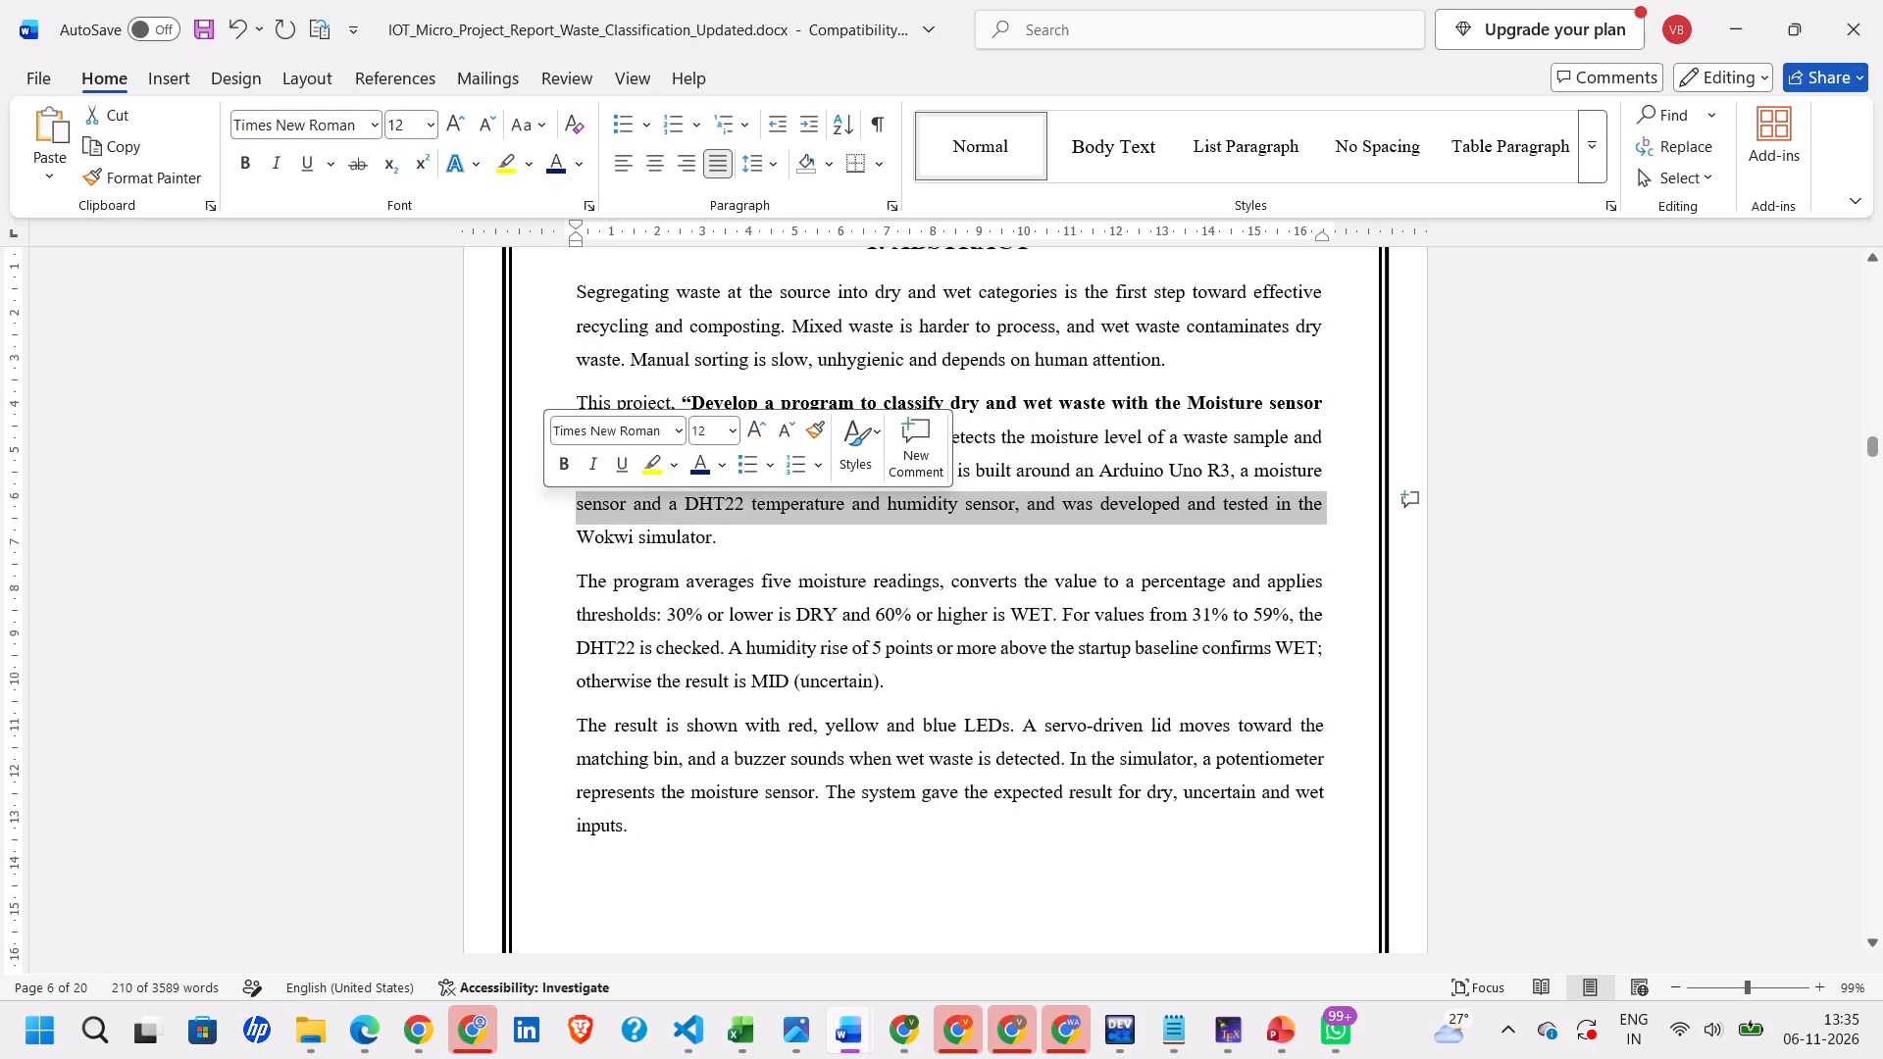
# Apply 1.5 line spacing to everything from the first abstract paragraph through the end of the micro project report.
pyautogui.click(571, 290)
pyautogui.moveTo(571, 290); pyautogui.dragTo(990, 1058)
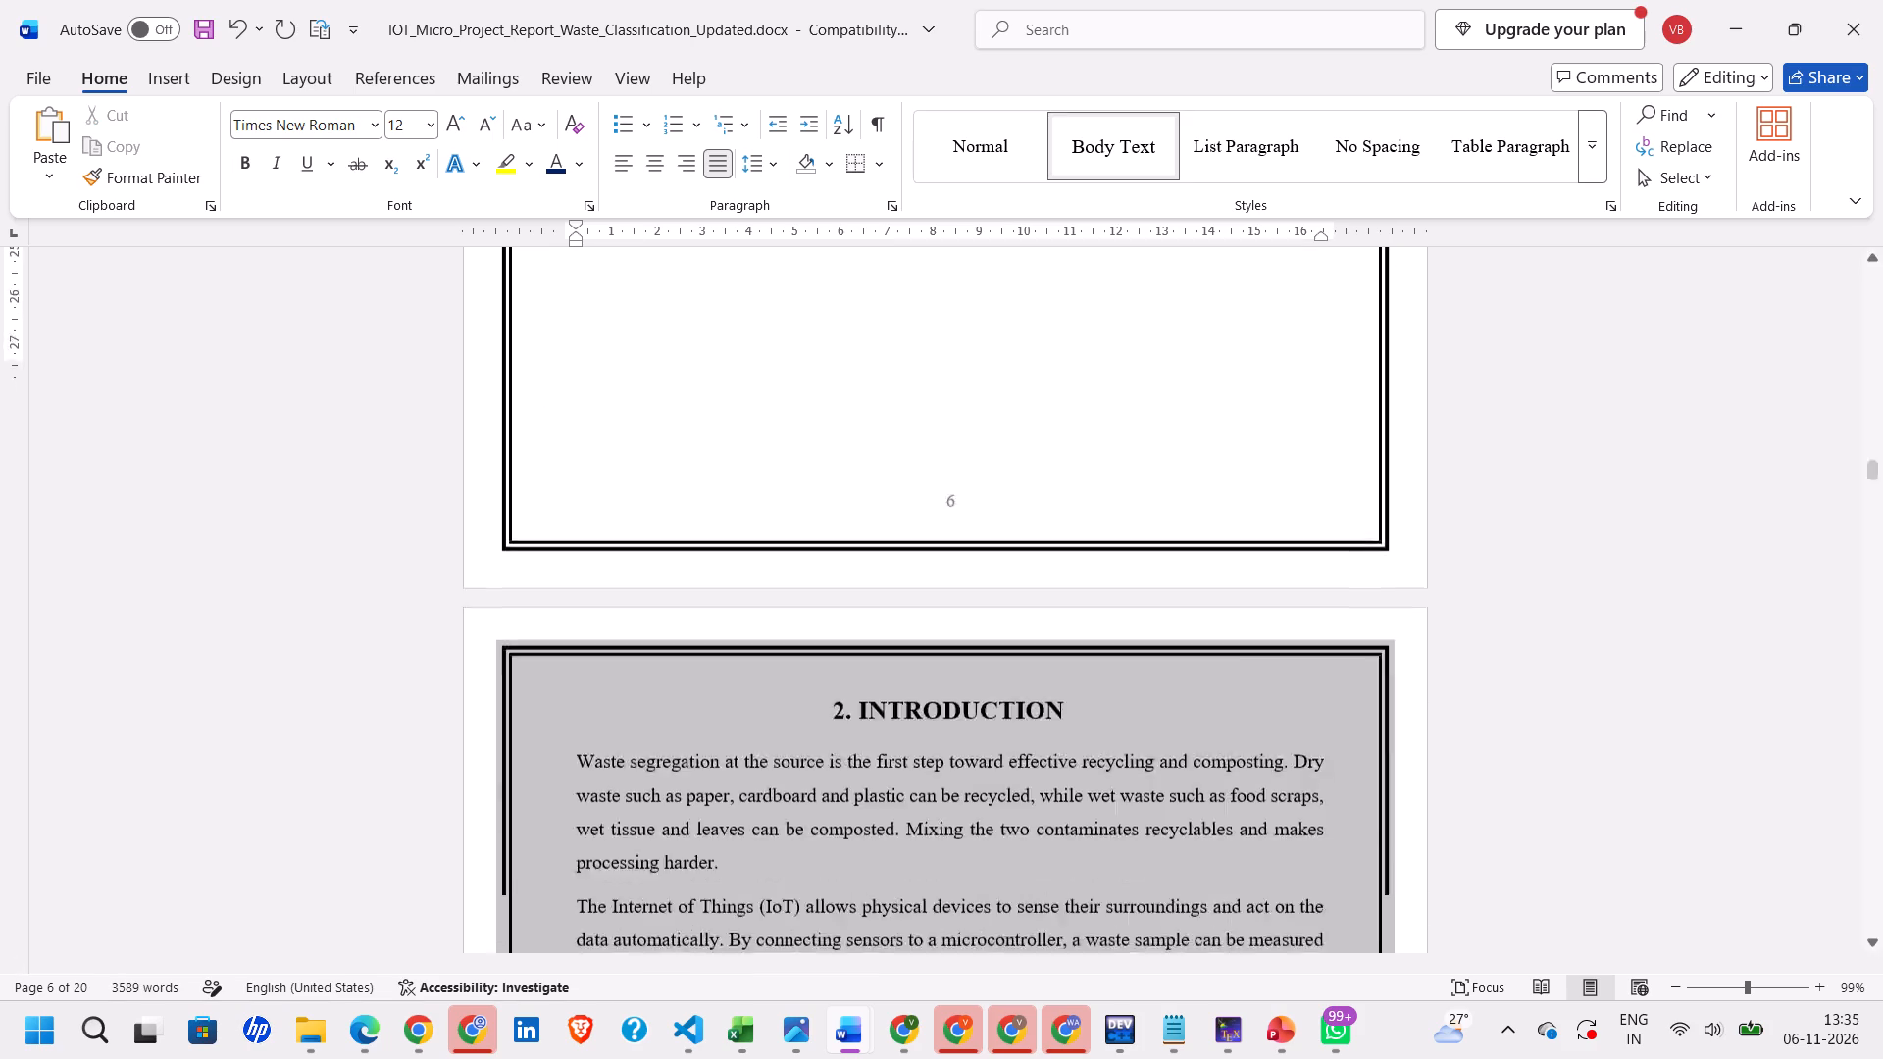
pyautogui.moveTo(990, 1058); pyautogui.dragTo(988, 1058)
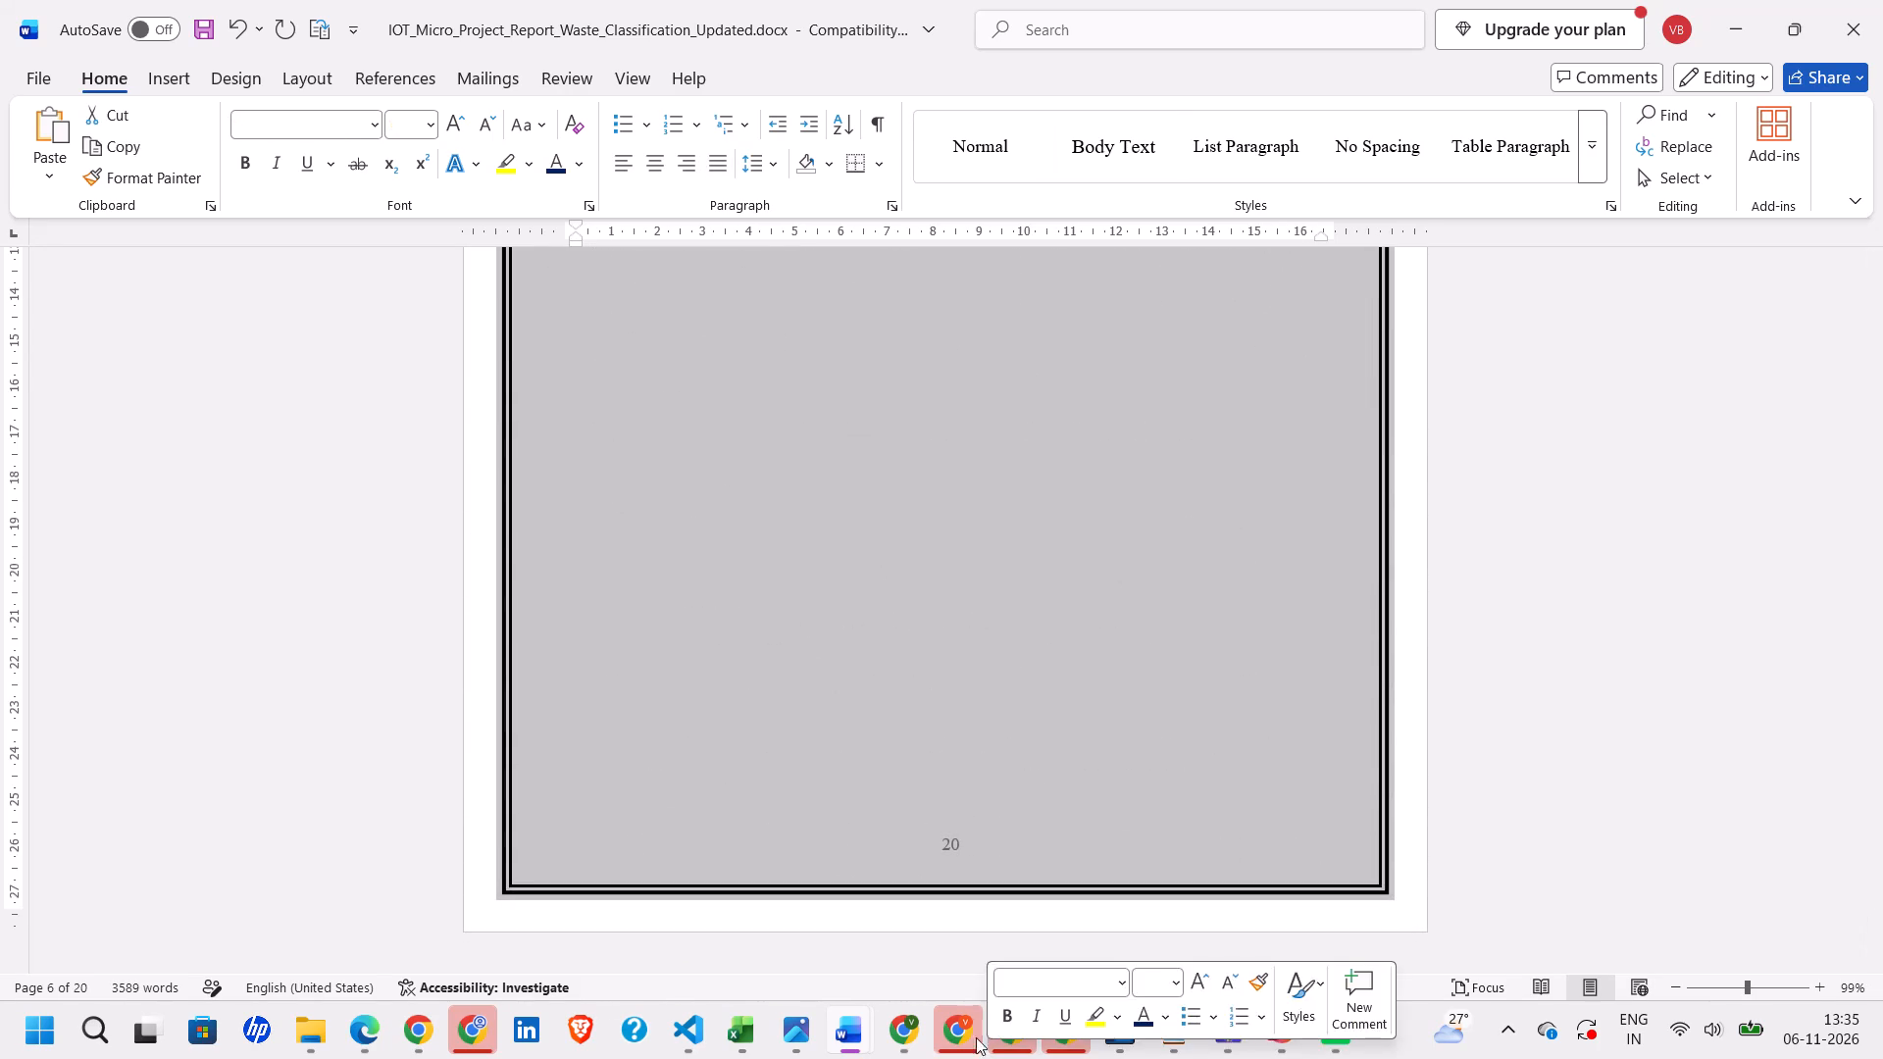
pyautogui.click(773, 170)
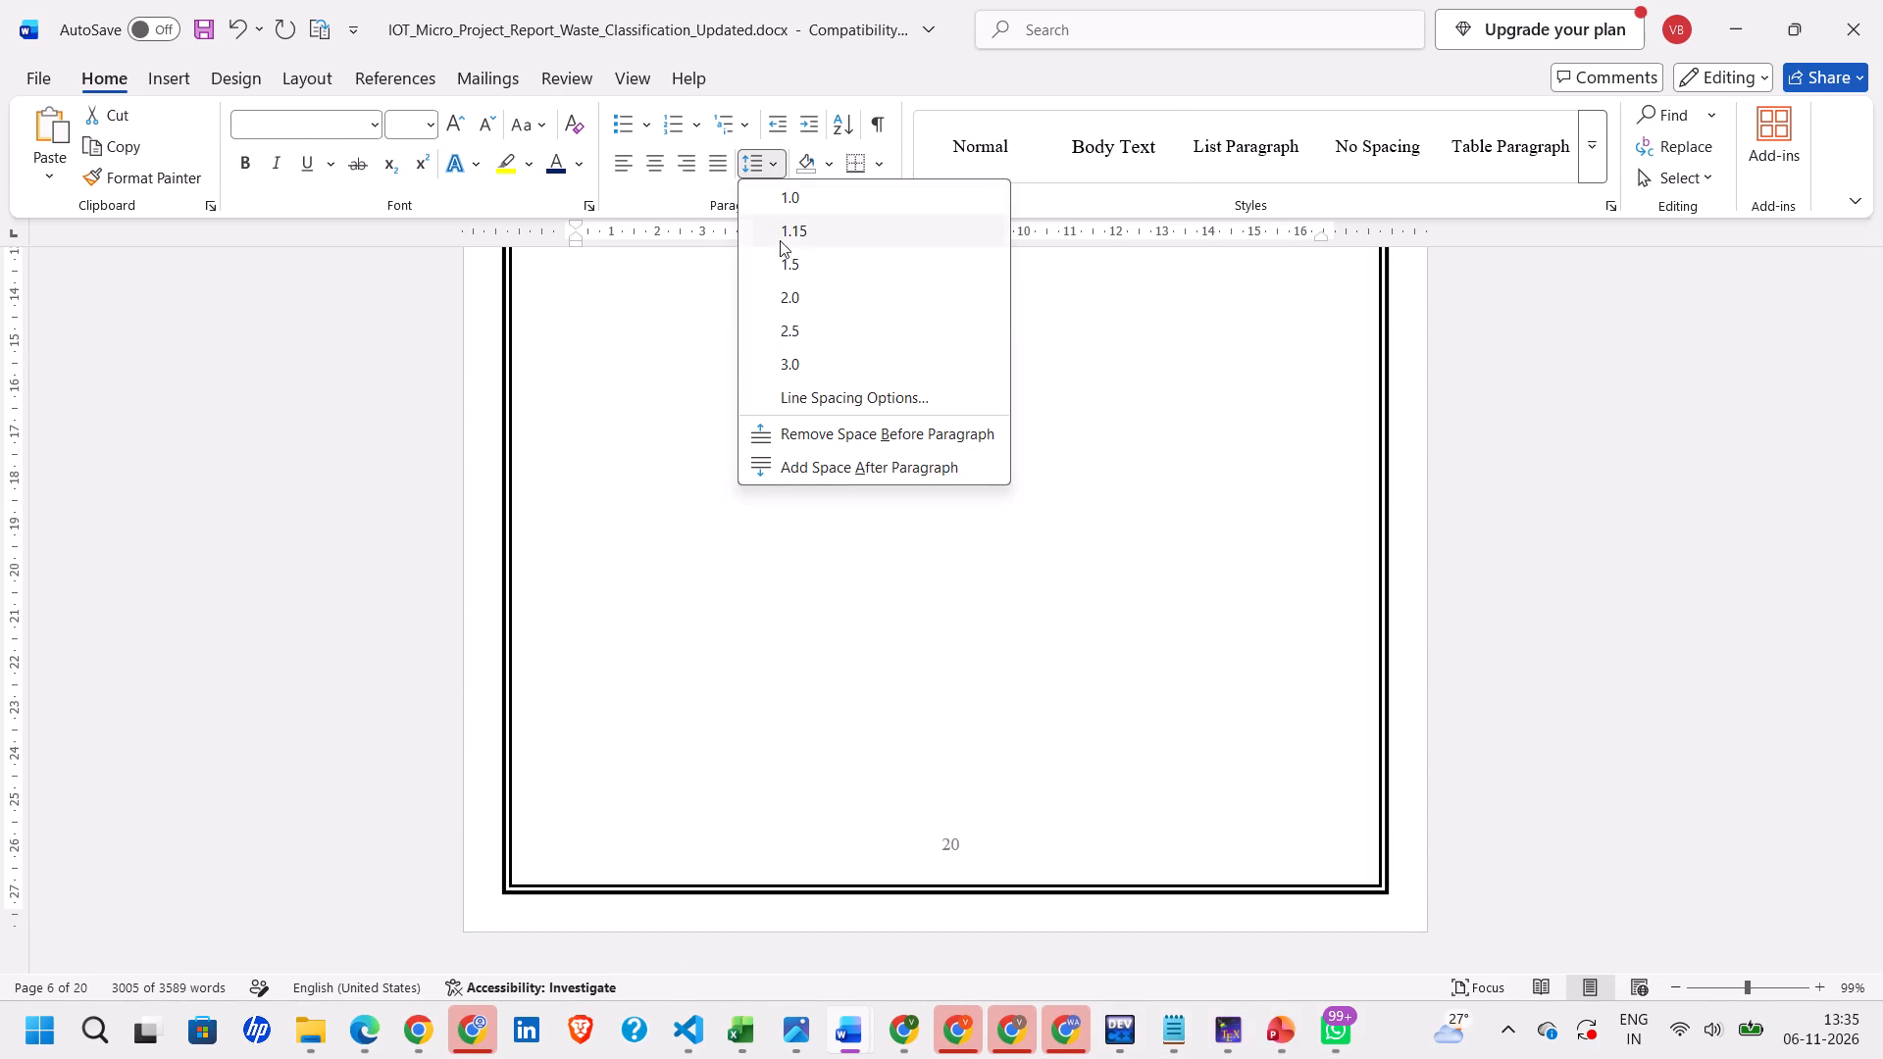
pyautogui.click(775, 266)
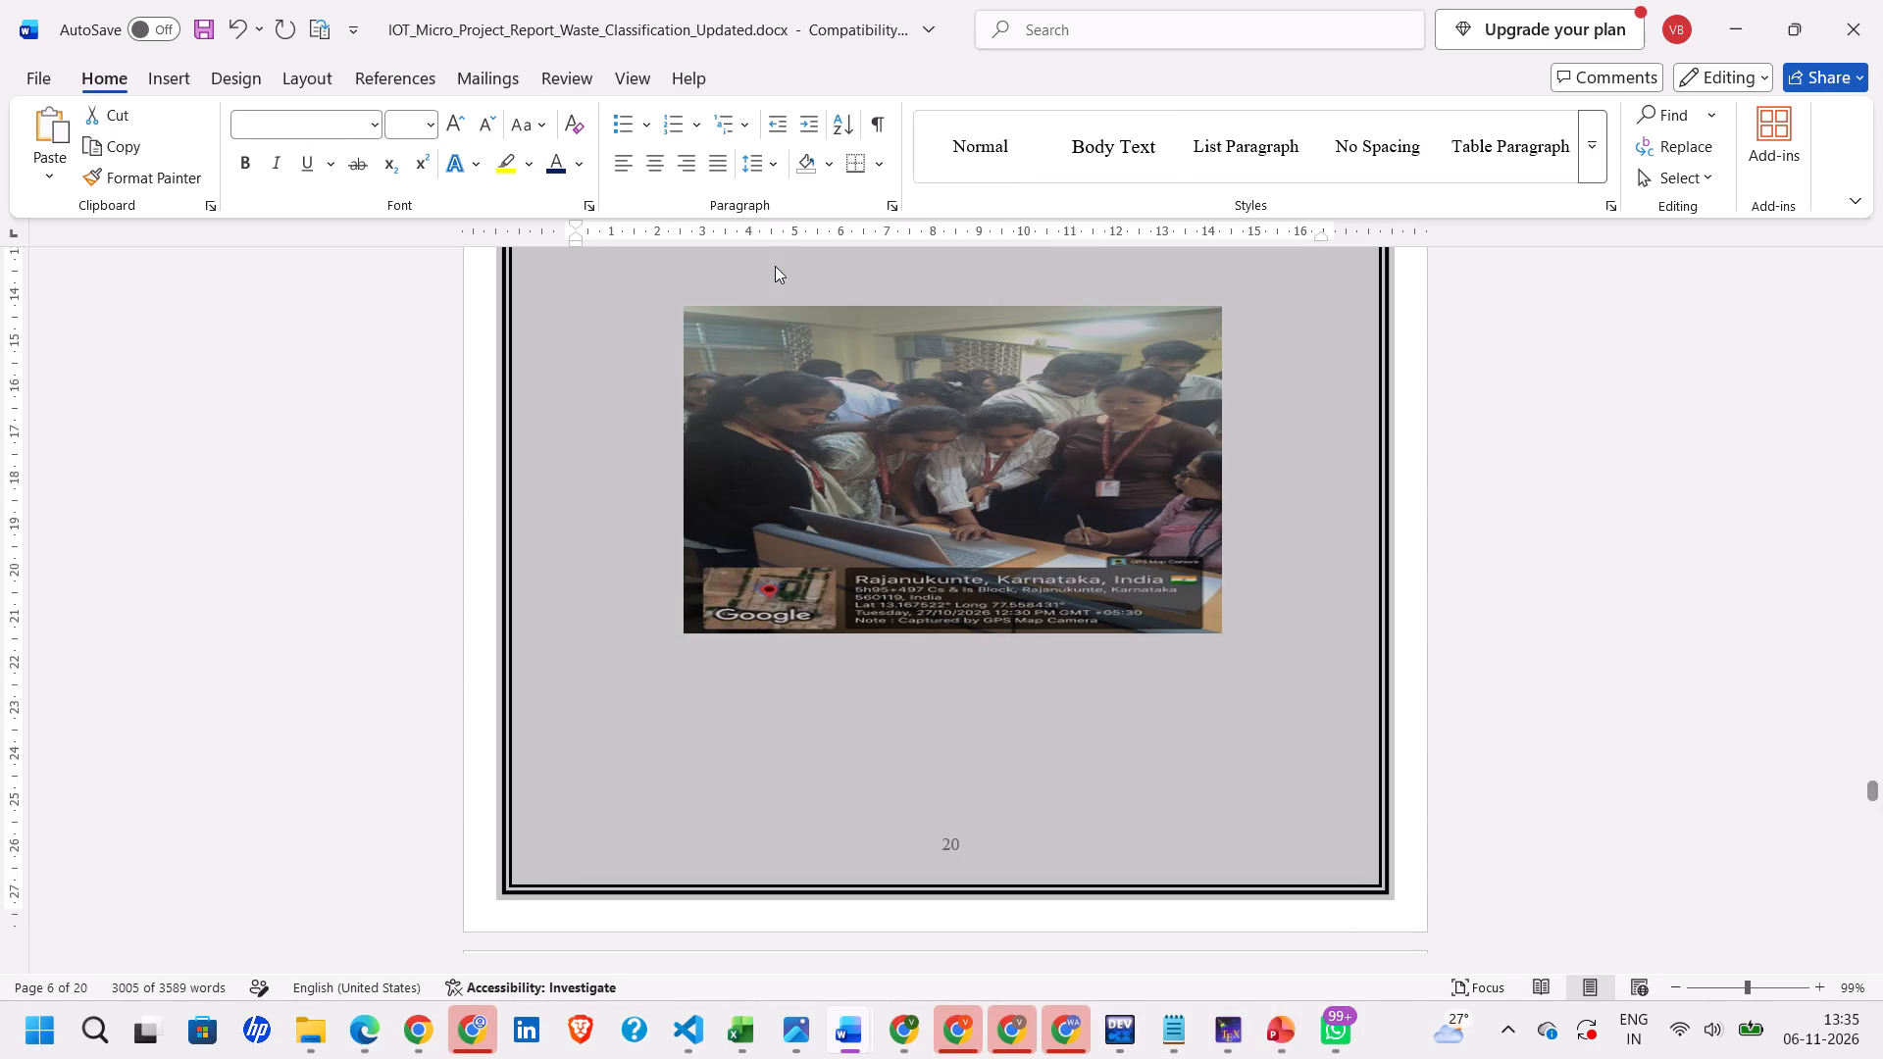
pyautogui.click(816, 710)
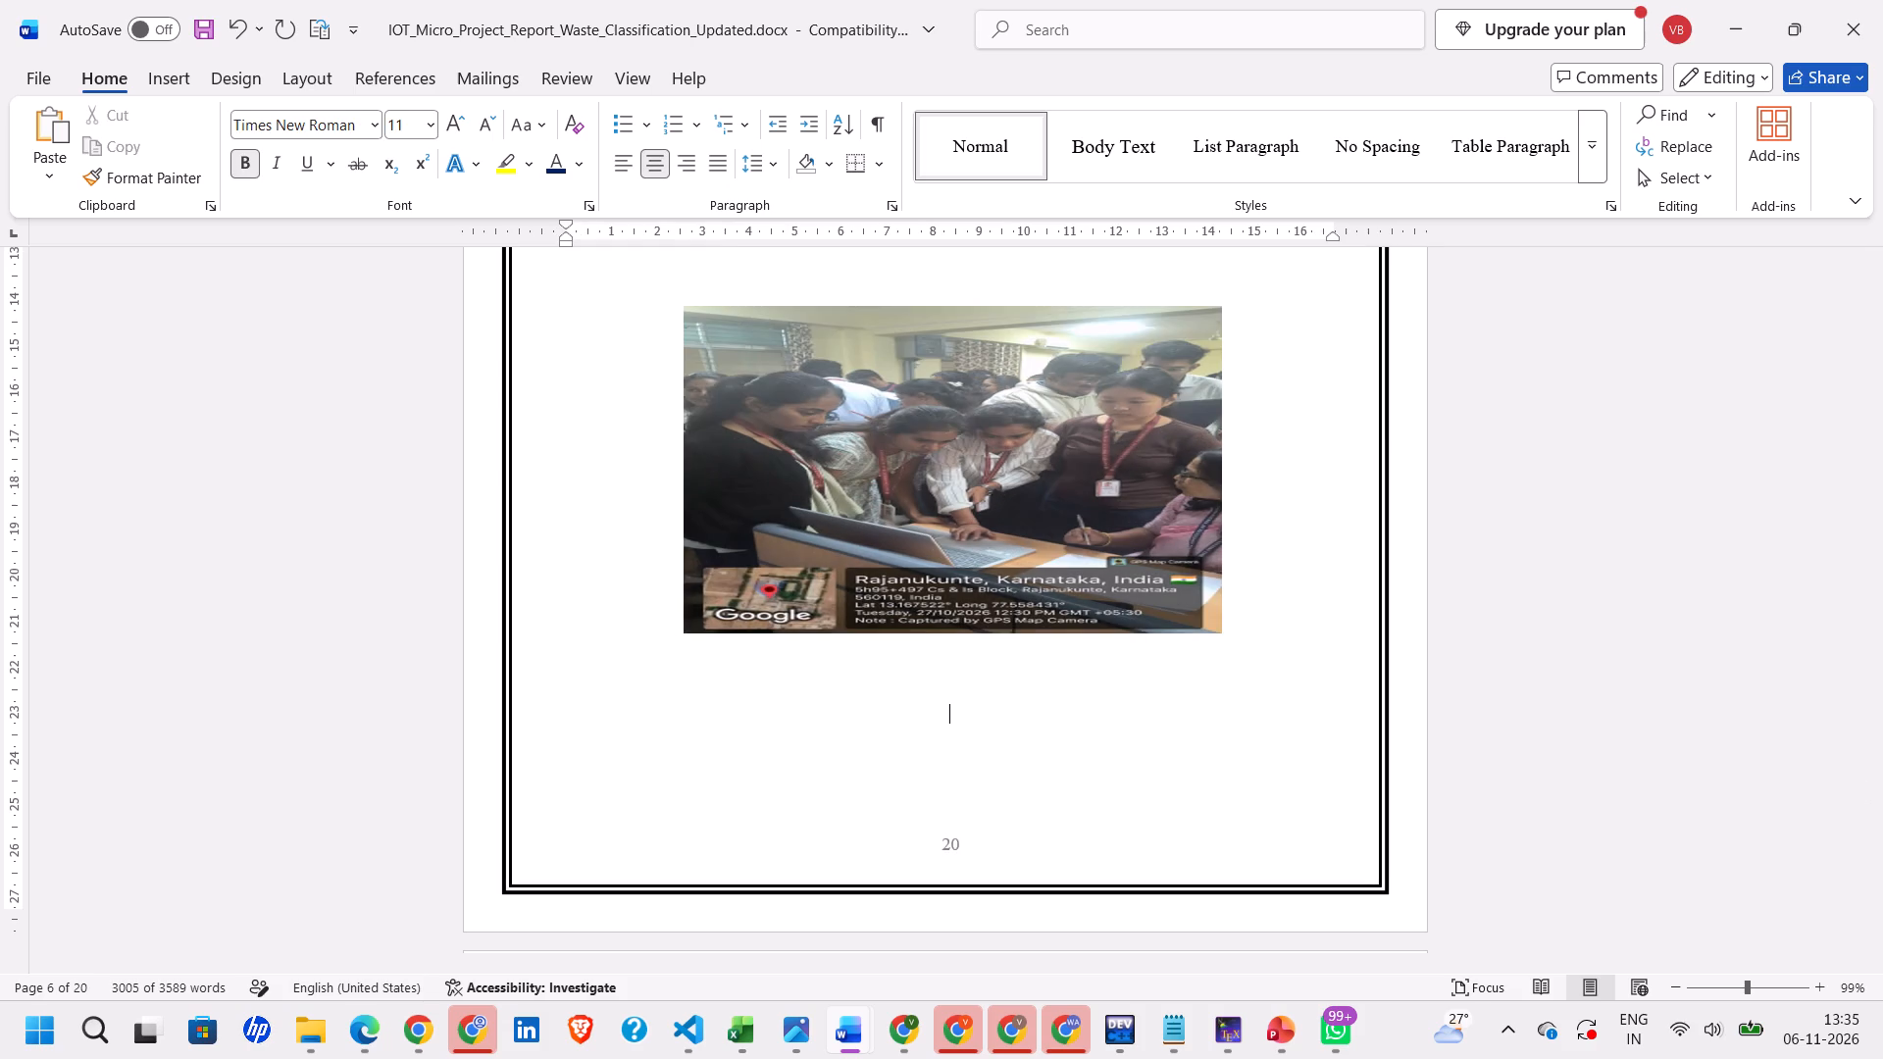
# Review the respaced pages from the end of the report back to the Wokwi circuit figure in section 7.
pyautogui.scroll(5, 816, 710)
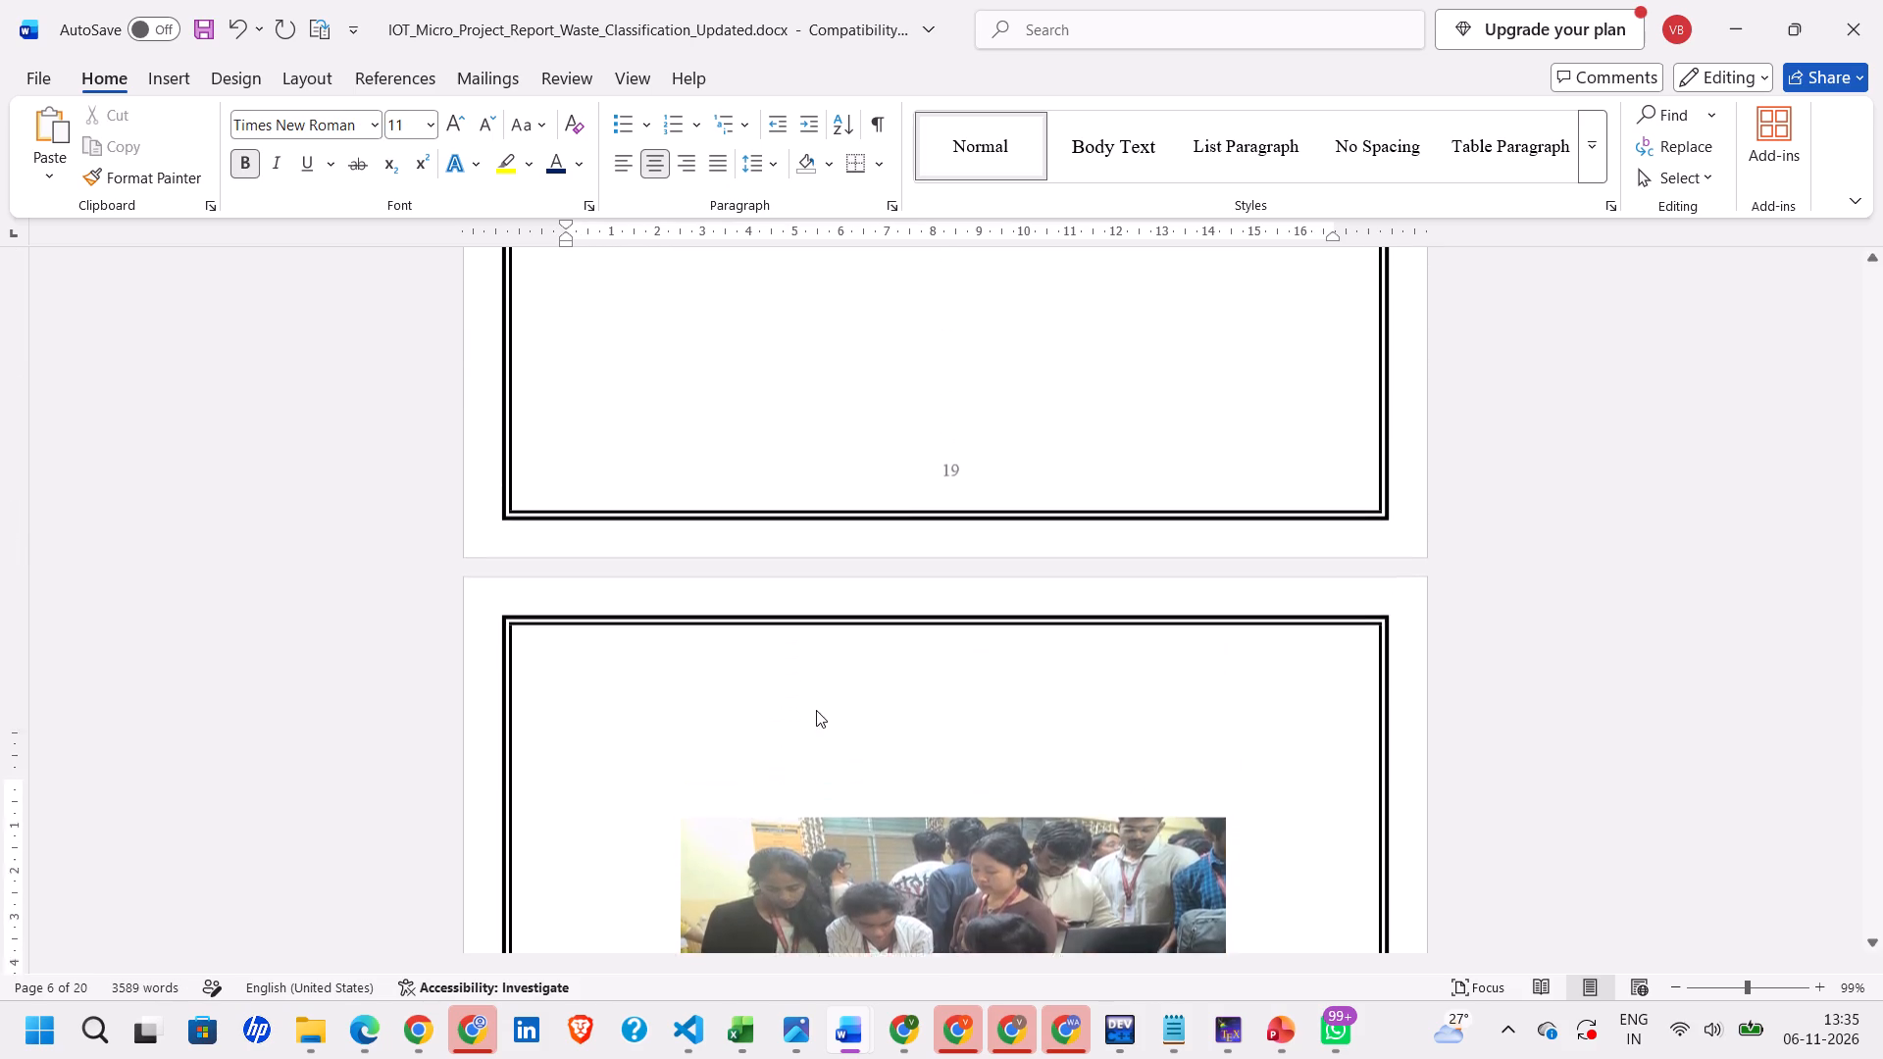
pyautogui.scroll(4, 816, 710)
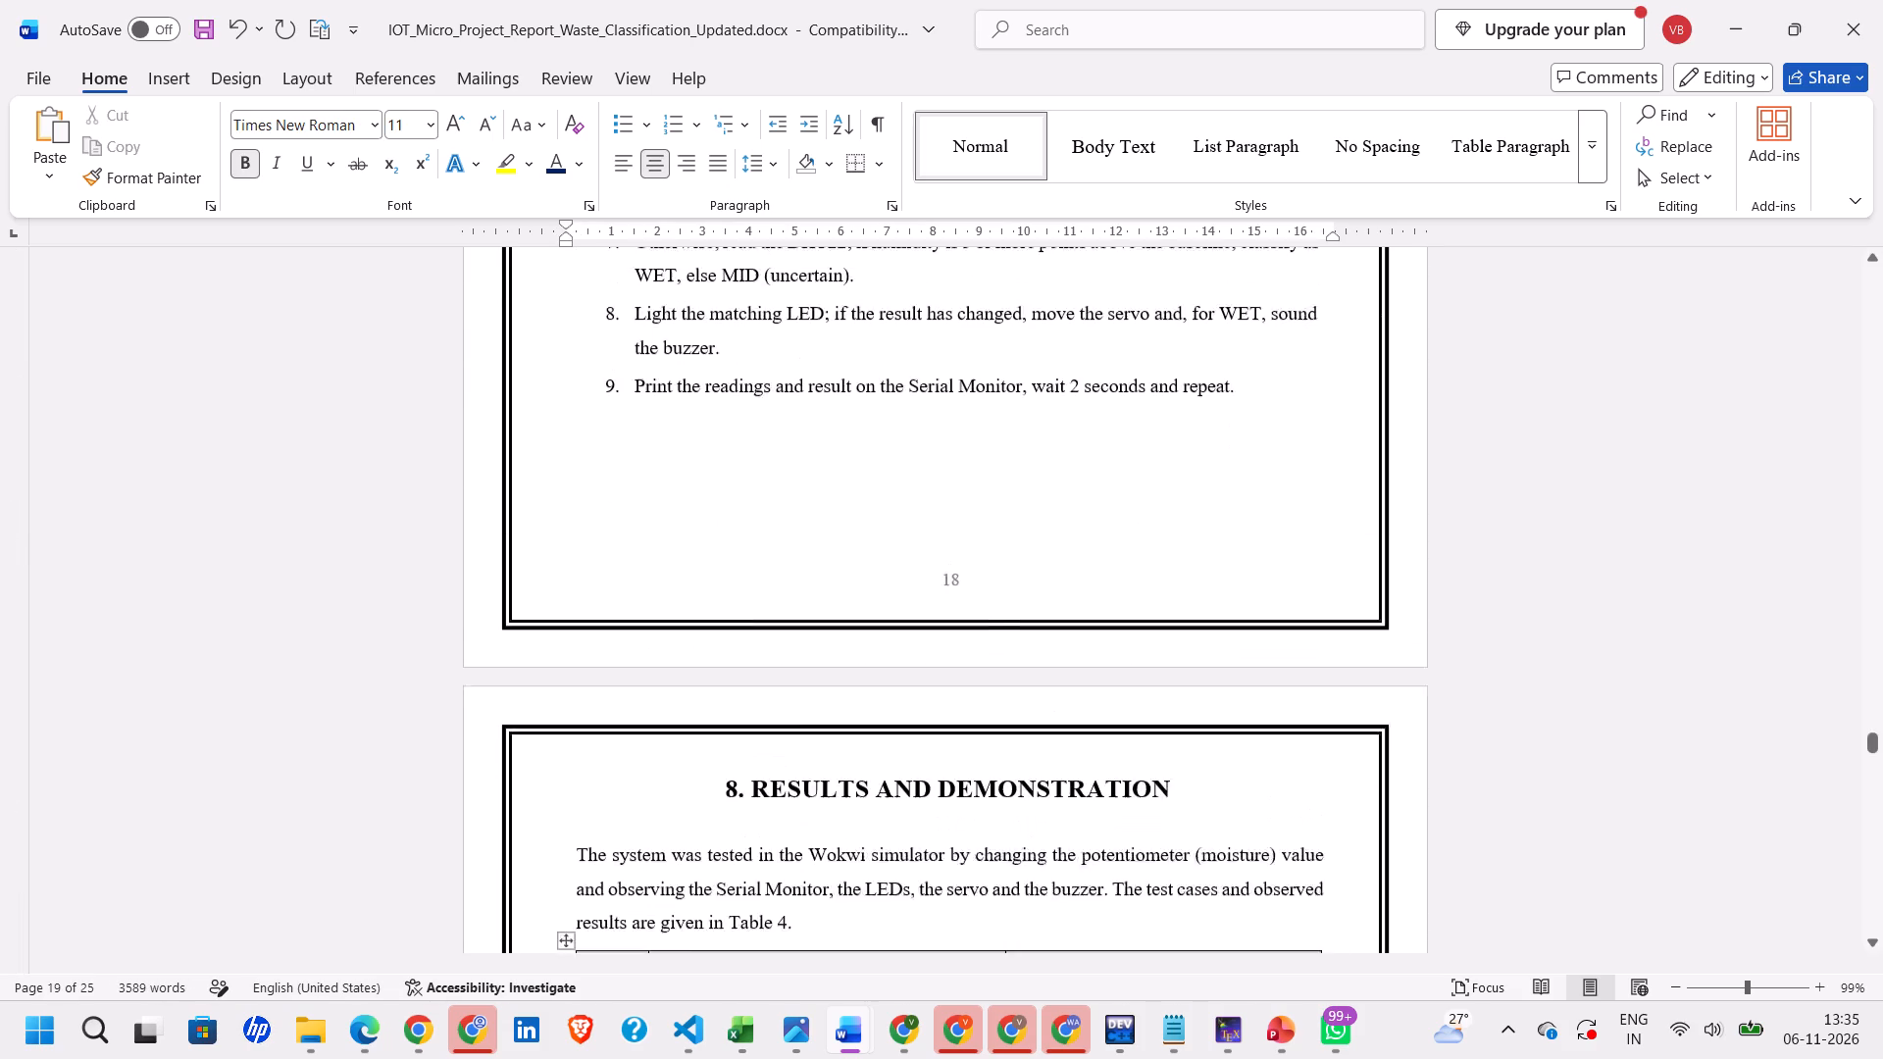
pyautogui.scroll(4, 816, 710)
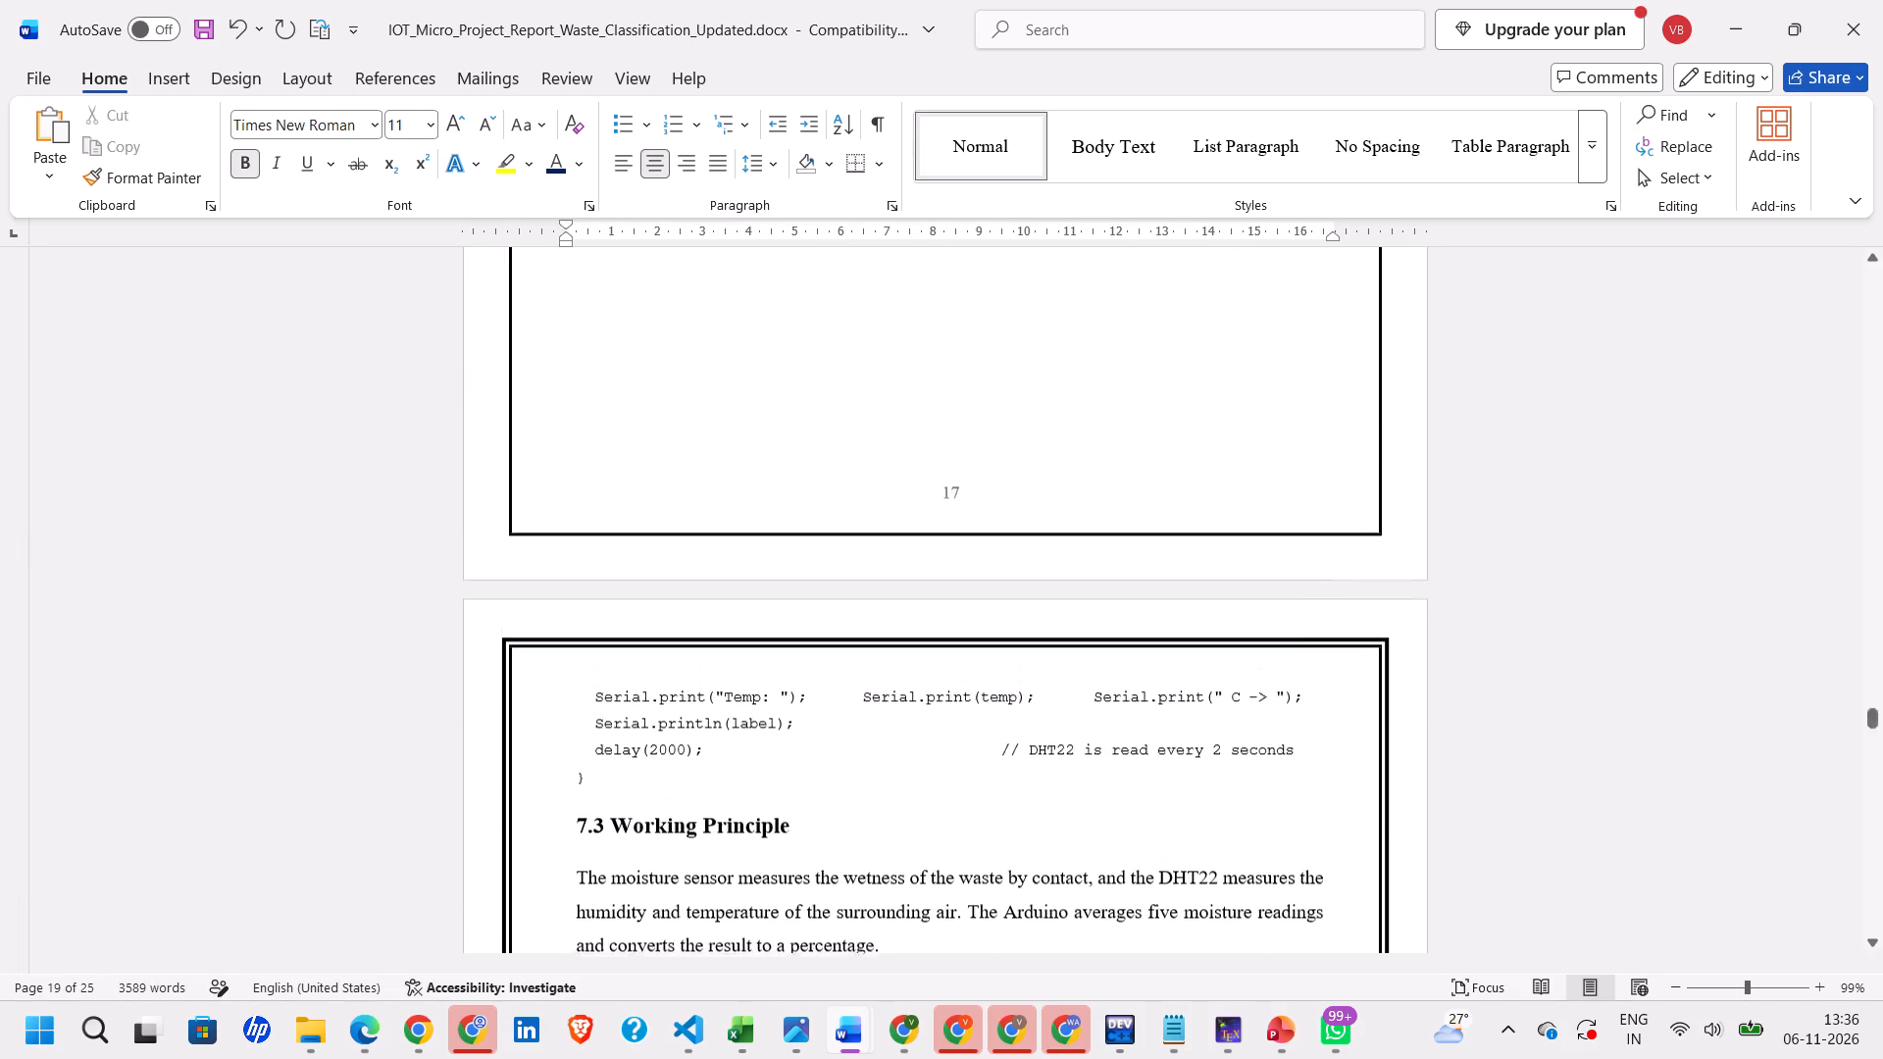
pyautogui.scroll(4, 816, 710)
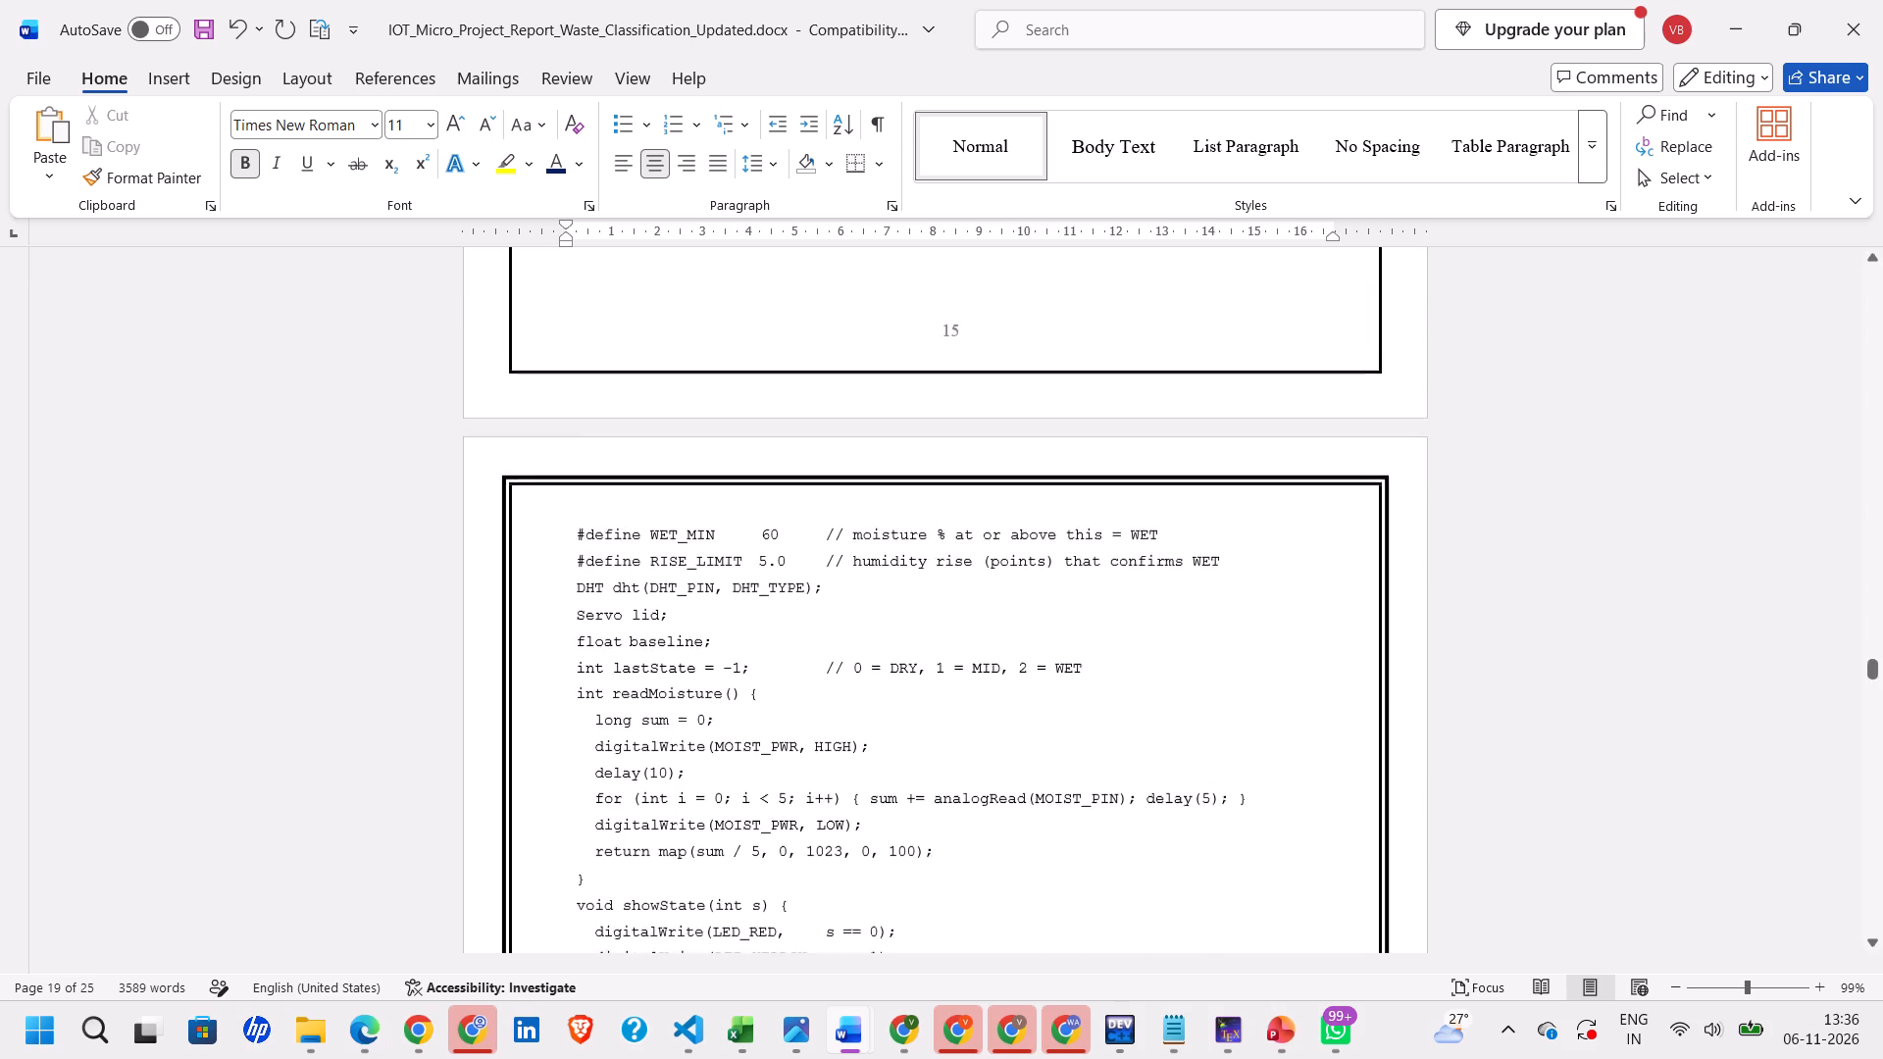
pyautogui.scroll(4, 816, 710)
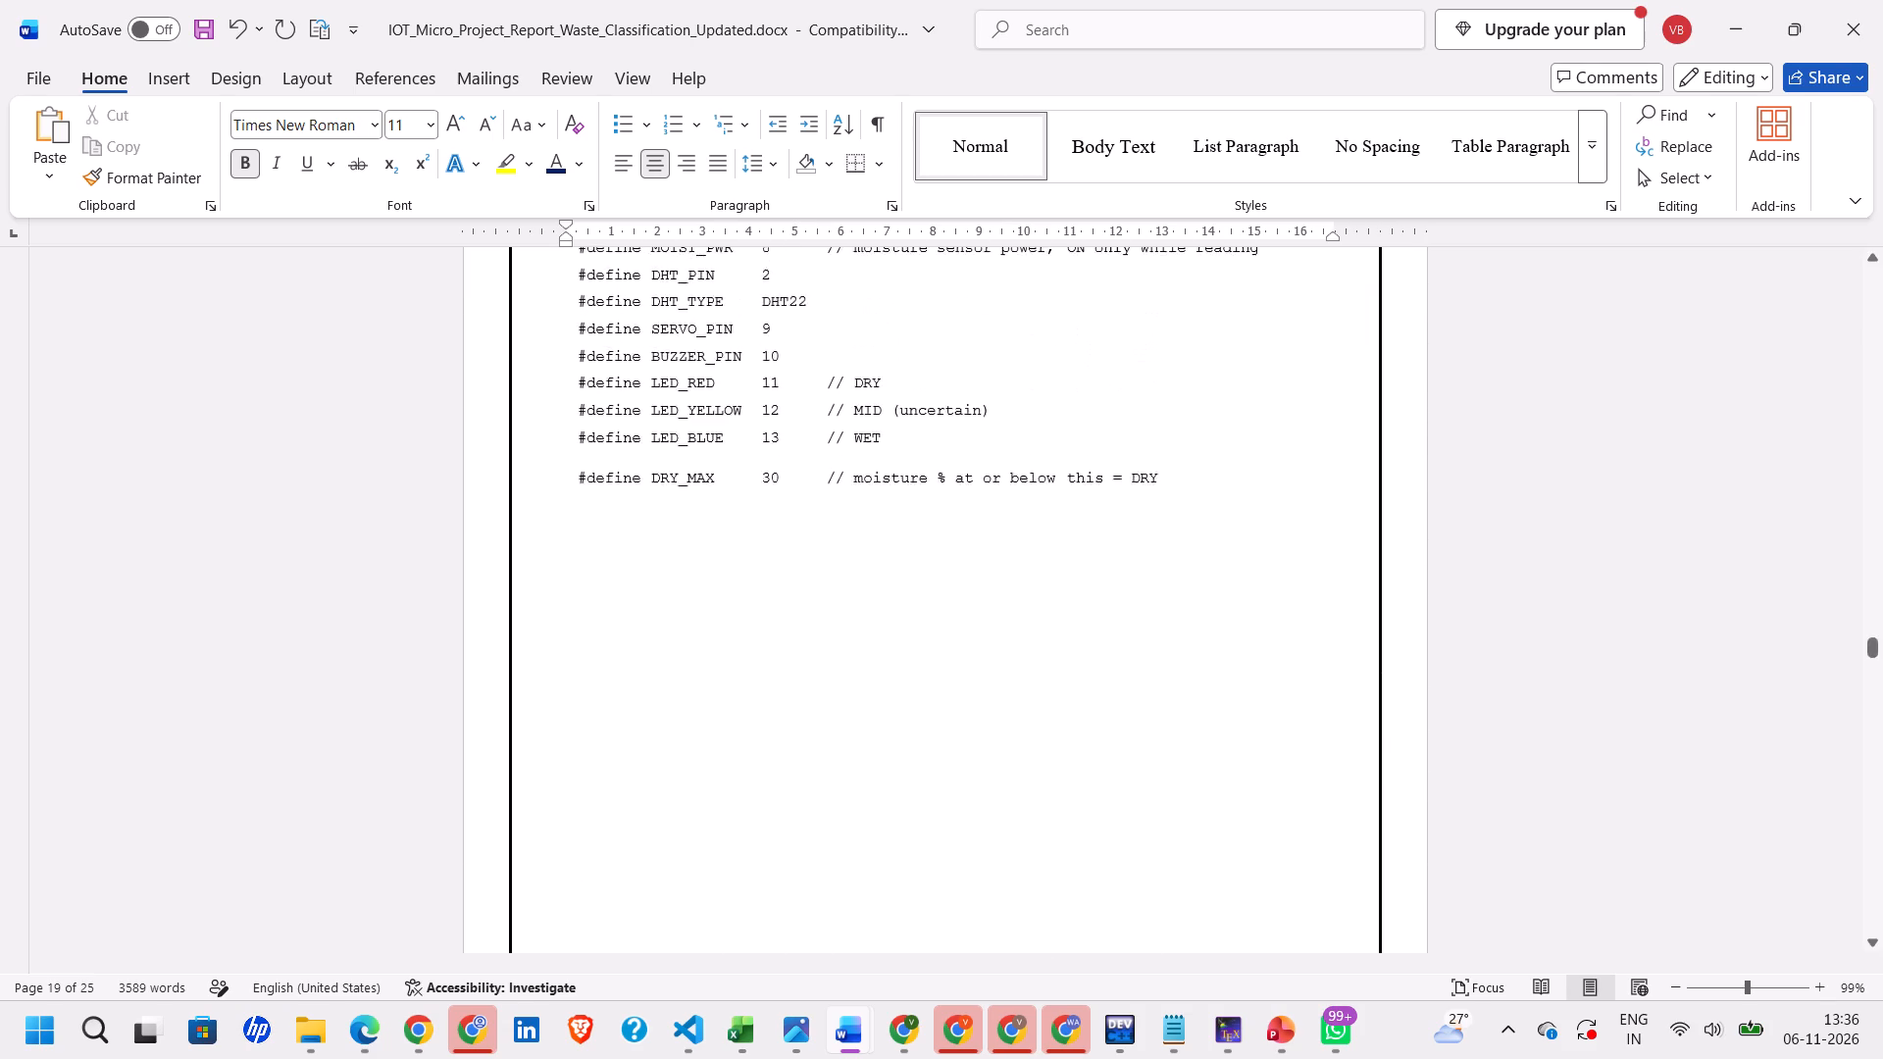
pyautogui.scroll(3, 816, 710)
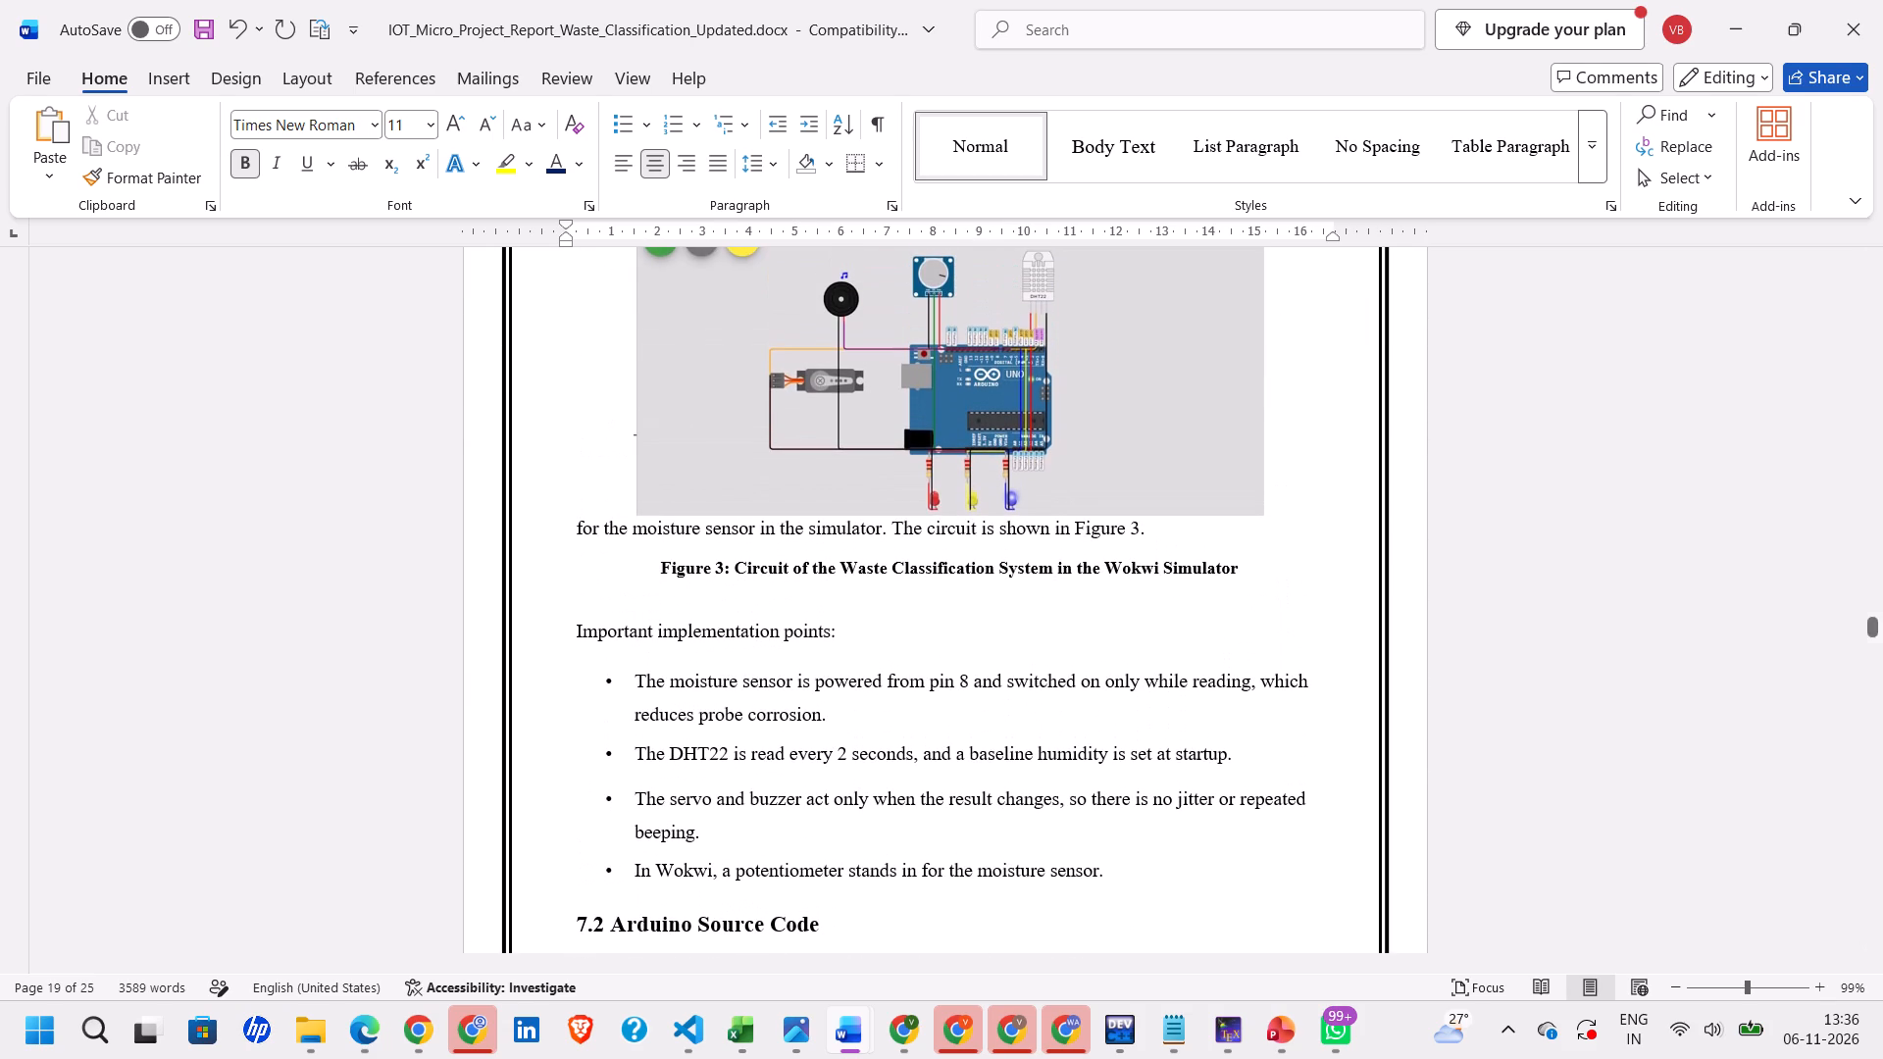
# Undo the line spacing change applied to the whole report body.
pyautogui.hotkey('ctrl', 'z')
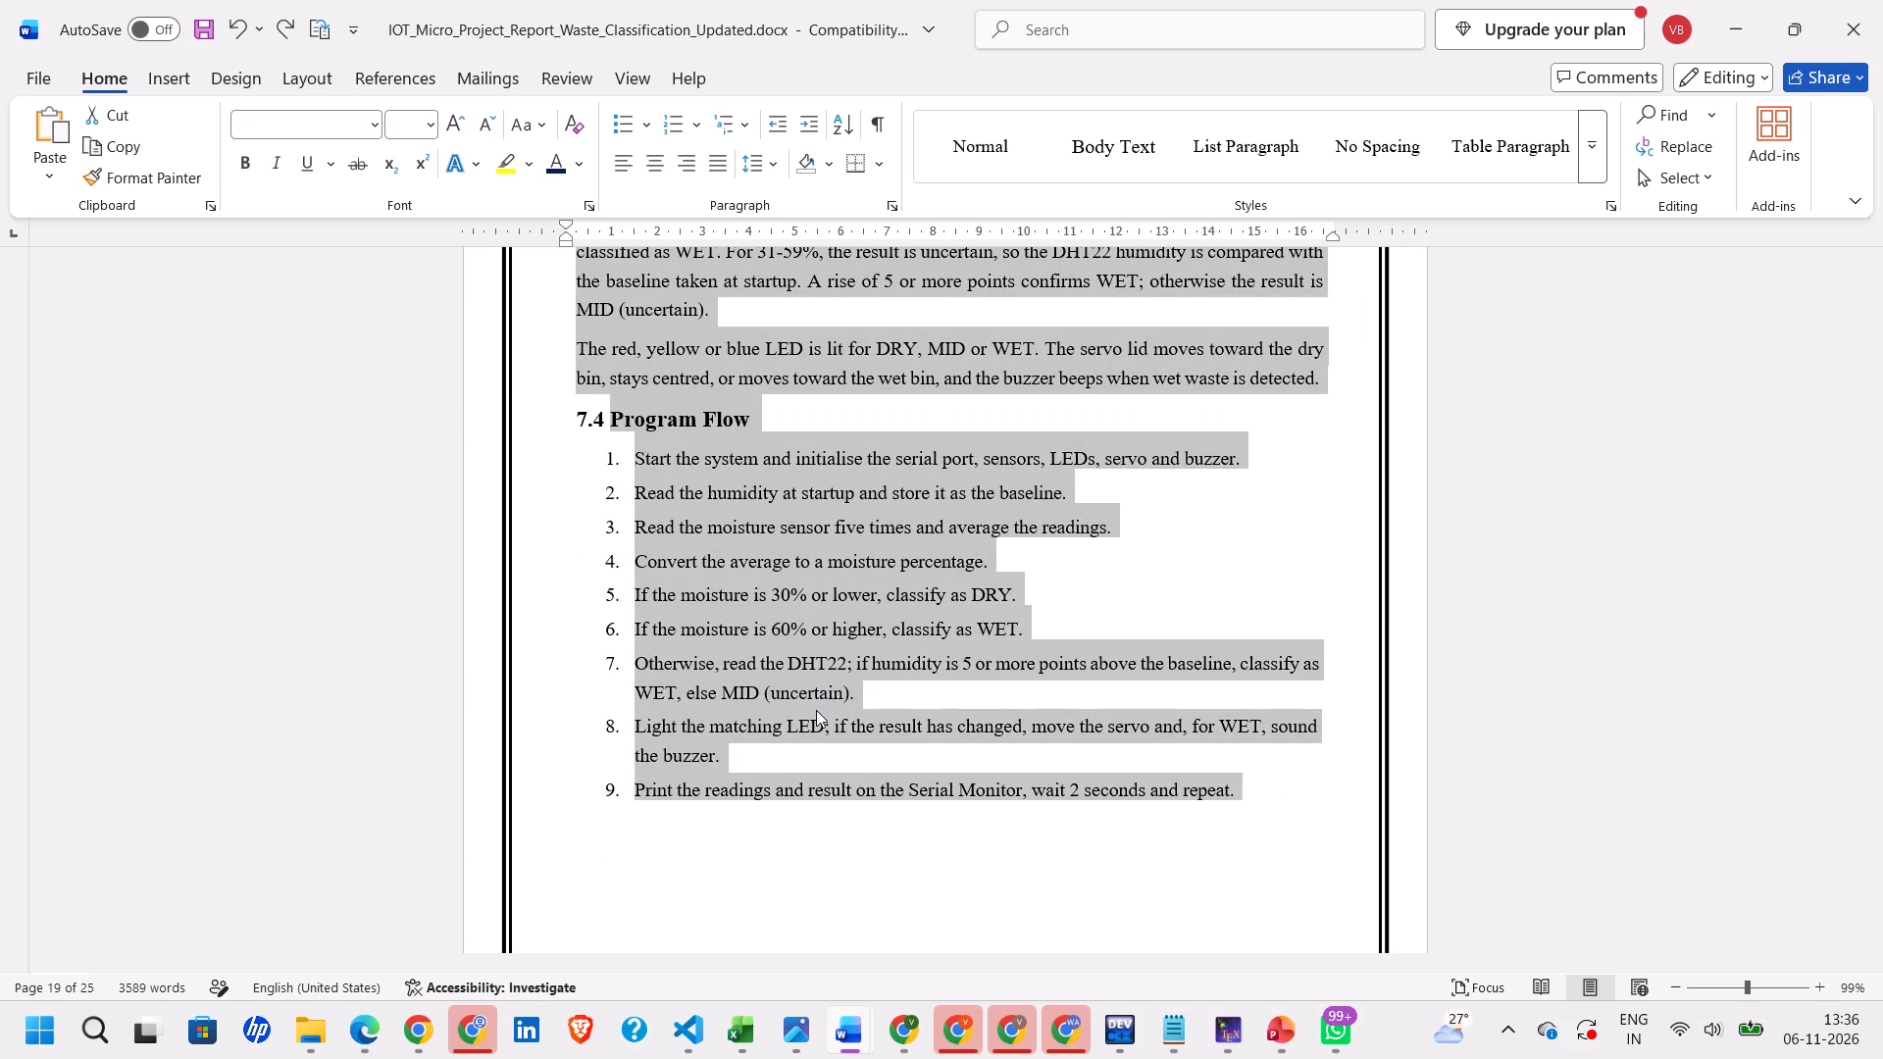
pyautogui.scroll(-6, 816, 710)
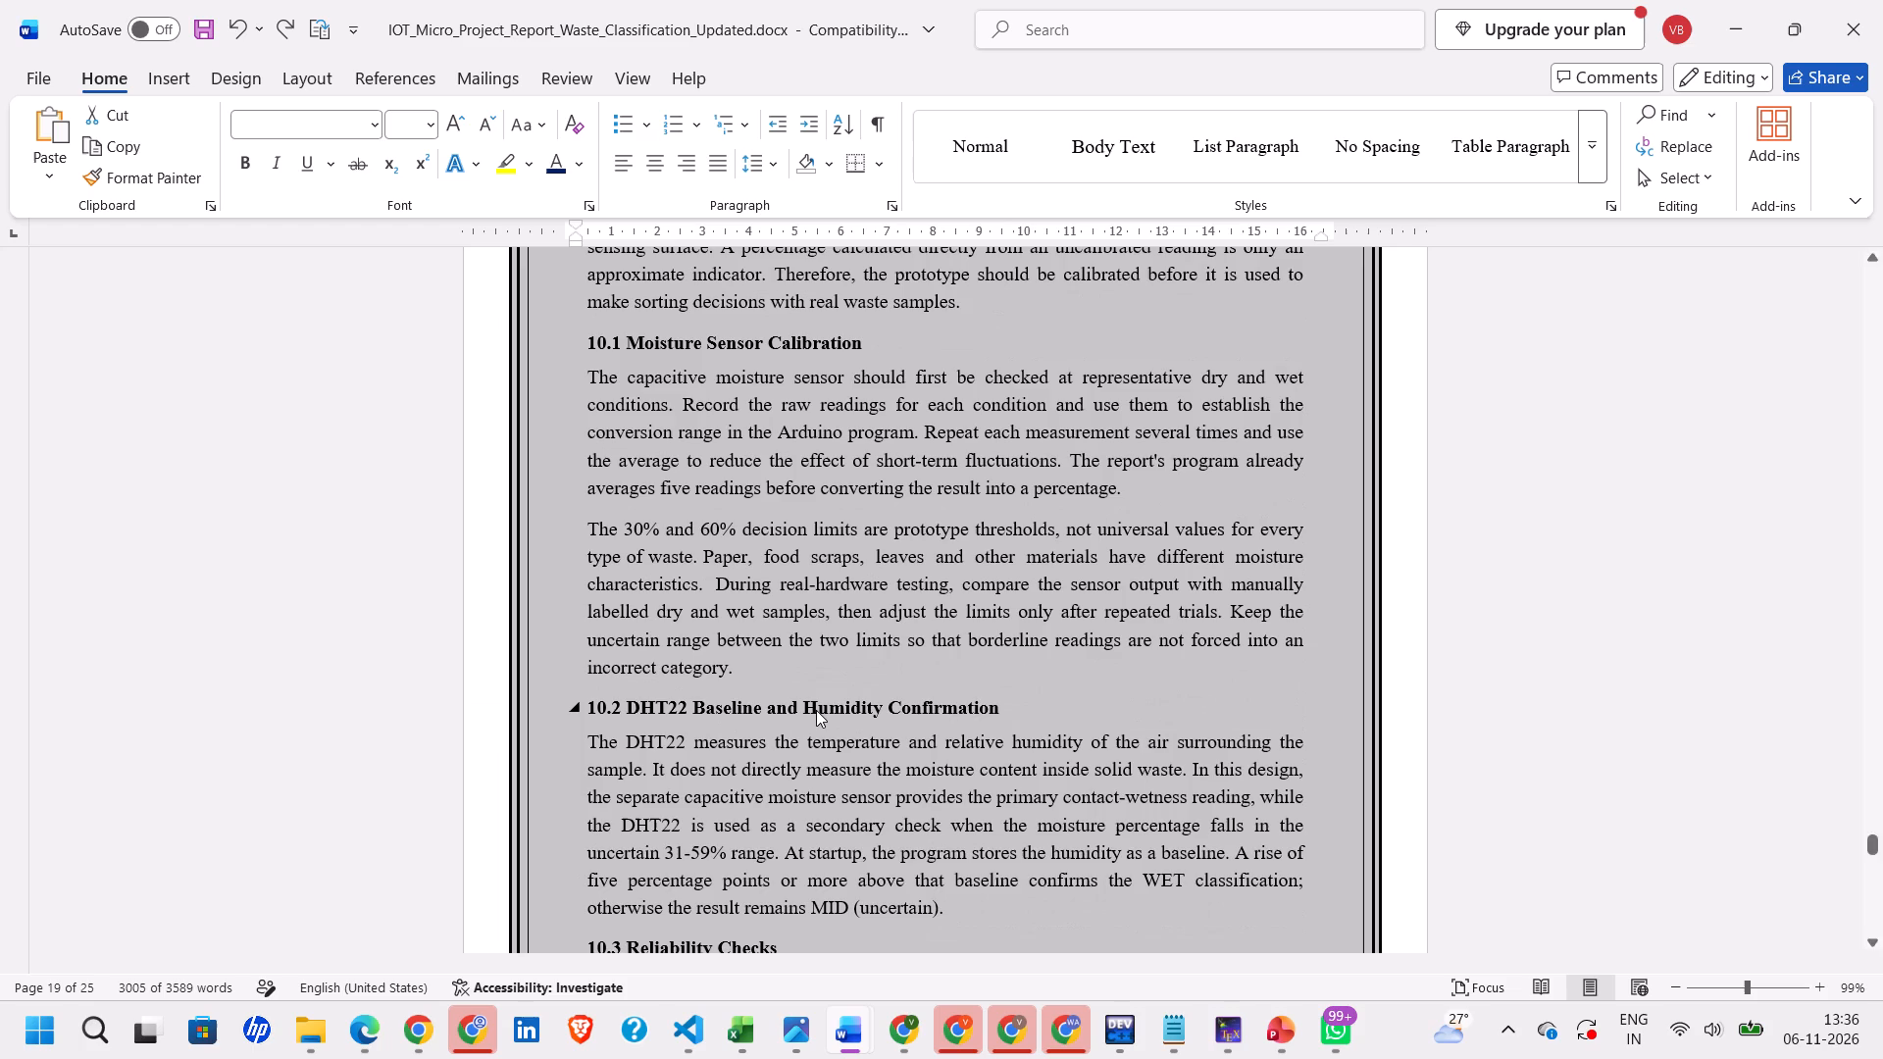
pyautogui.click(816, 710)
# Set the line spacing of the 3. Problem Statement paragraphs and Objectives list to 1.5.
pyautogui.scroll(20, 816, 710)
pyautogui.scroll(-2, 816, 710)
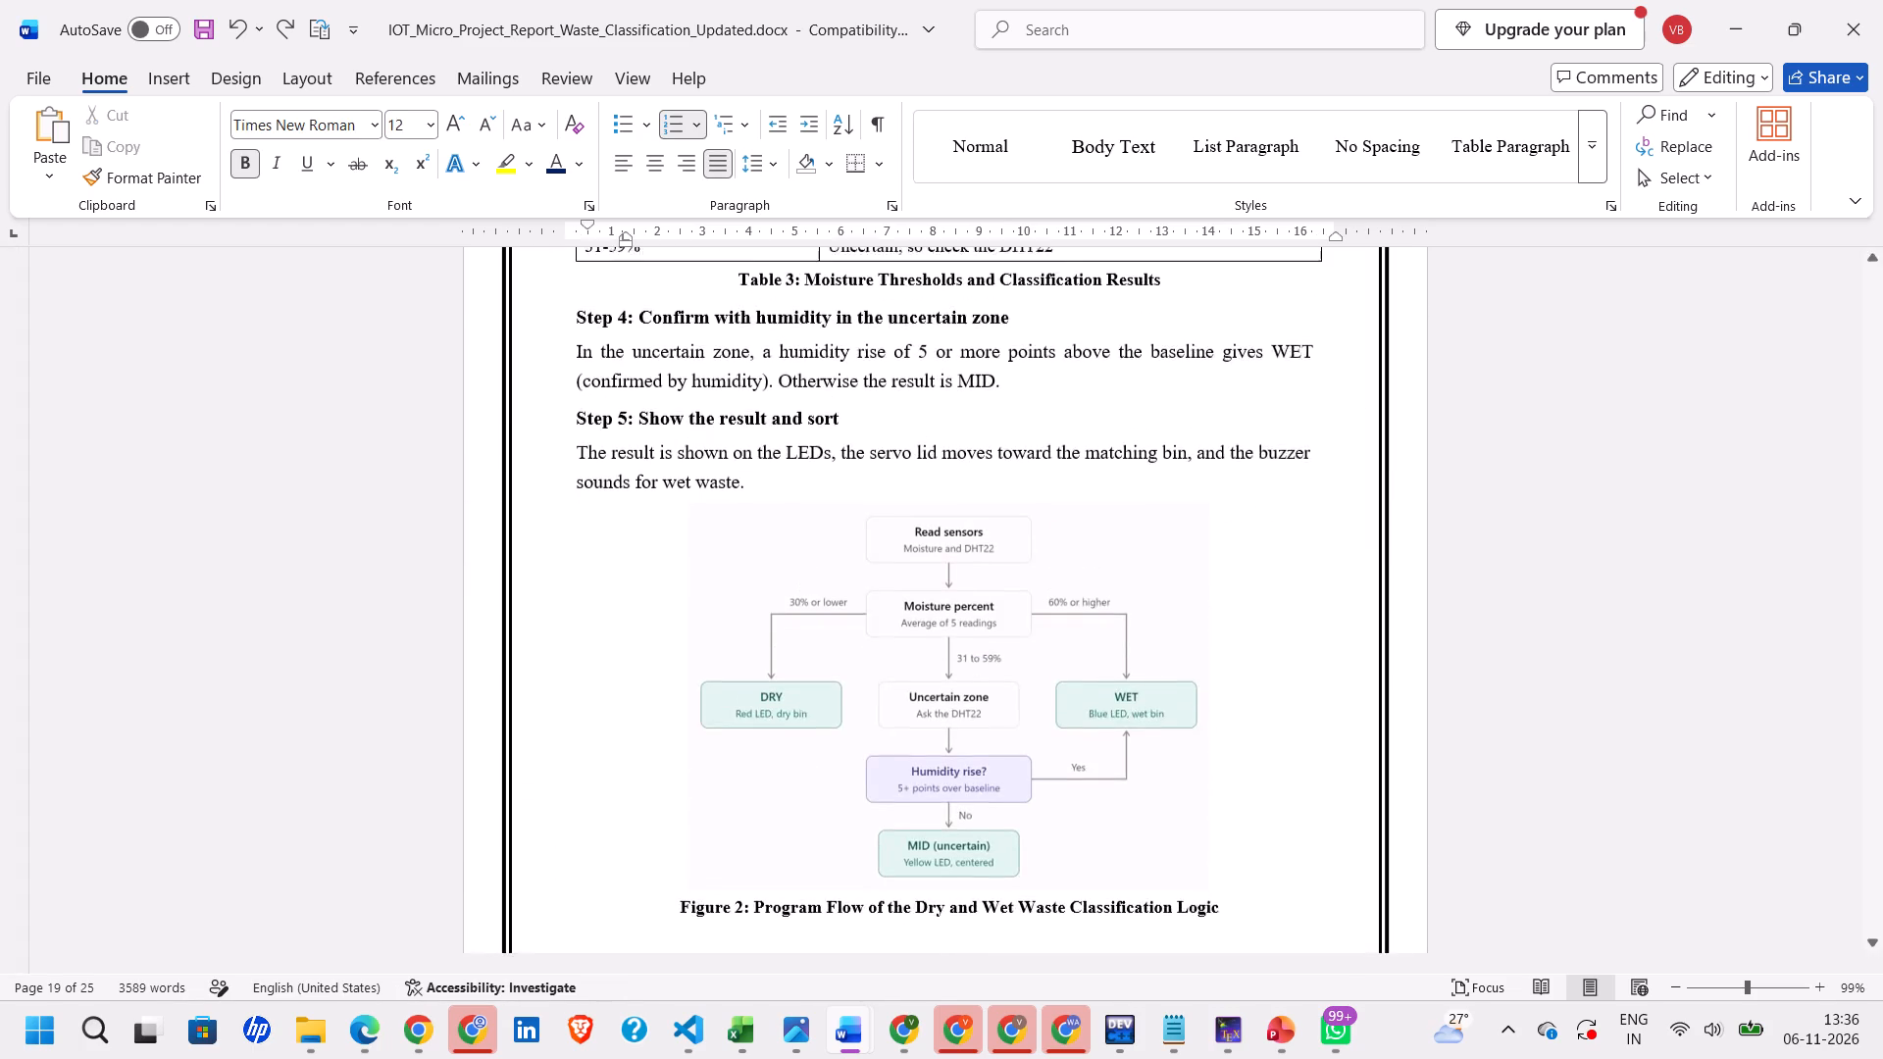
pyautogui.scroll(-4, 816, 710)
pyautogui.scroll(5, 816, 710)
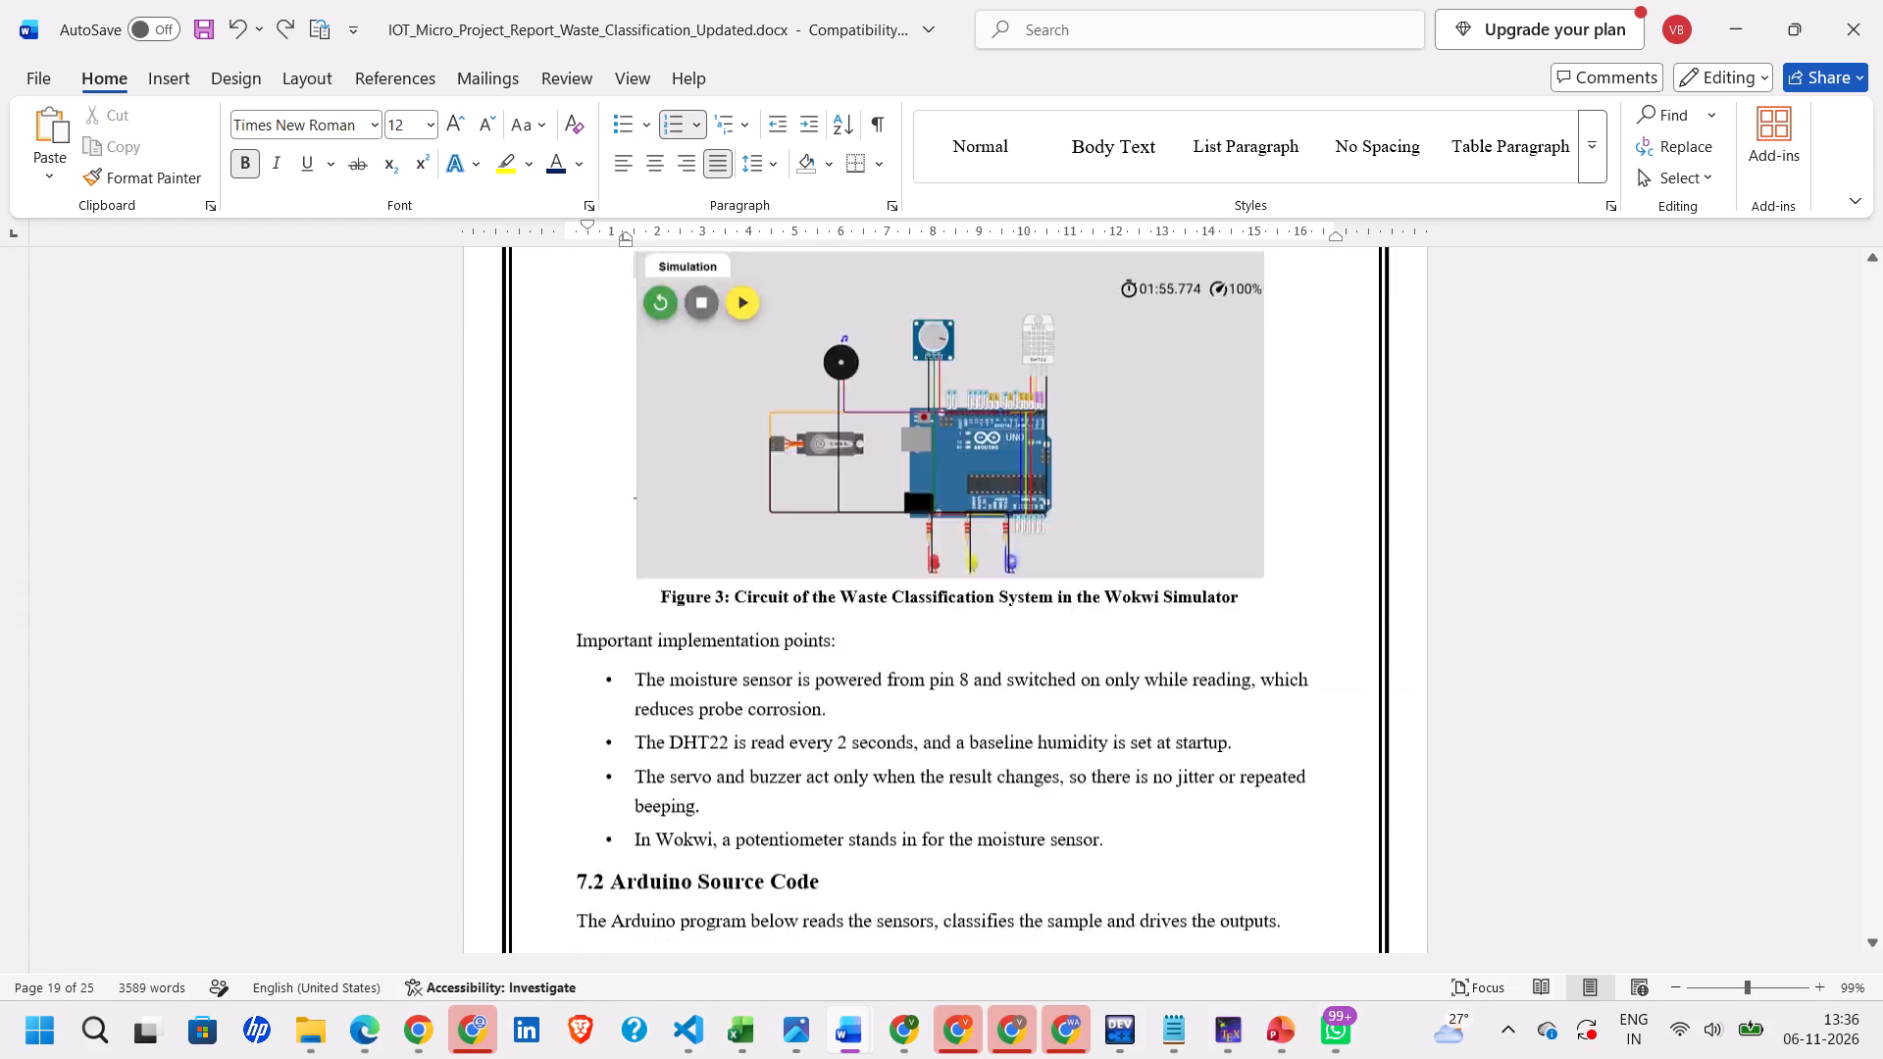
pyautogui.scroll(4, 816, 710)
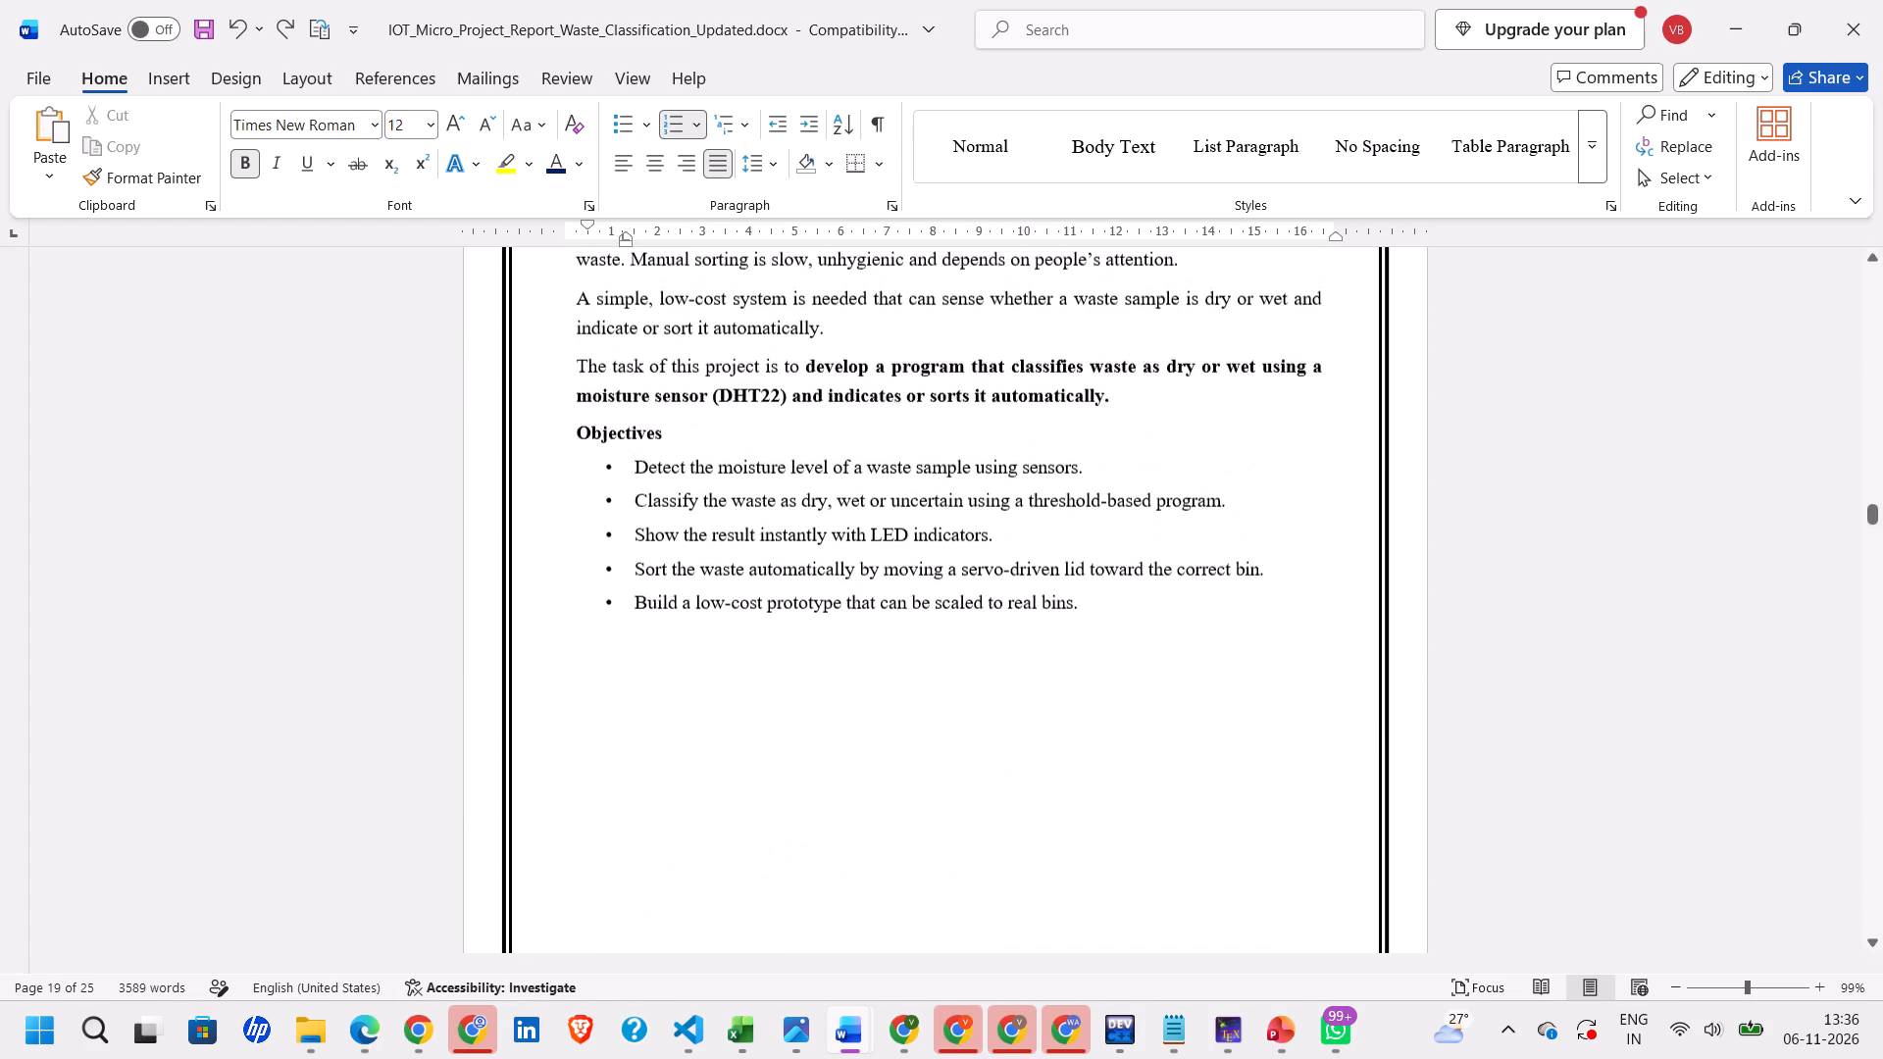
pyautogui.scroll(4, 816, 710)
pyautogui.scroll(-1, 816, 710)
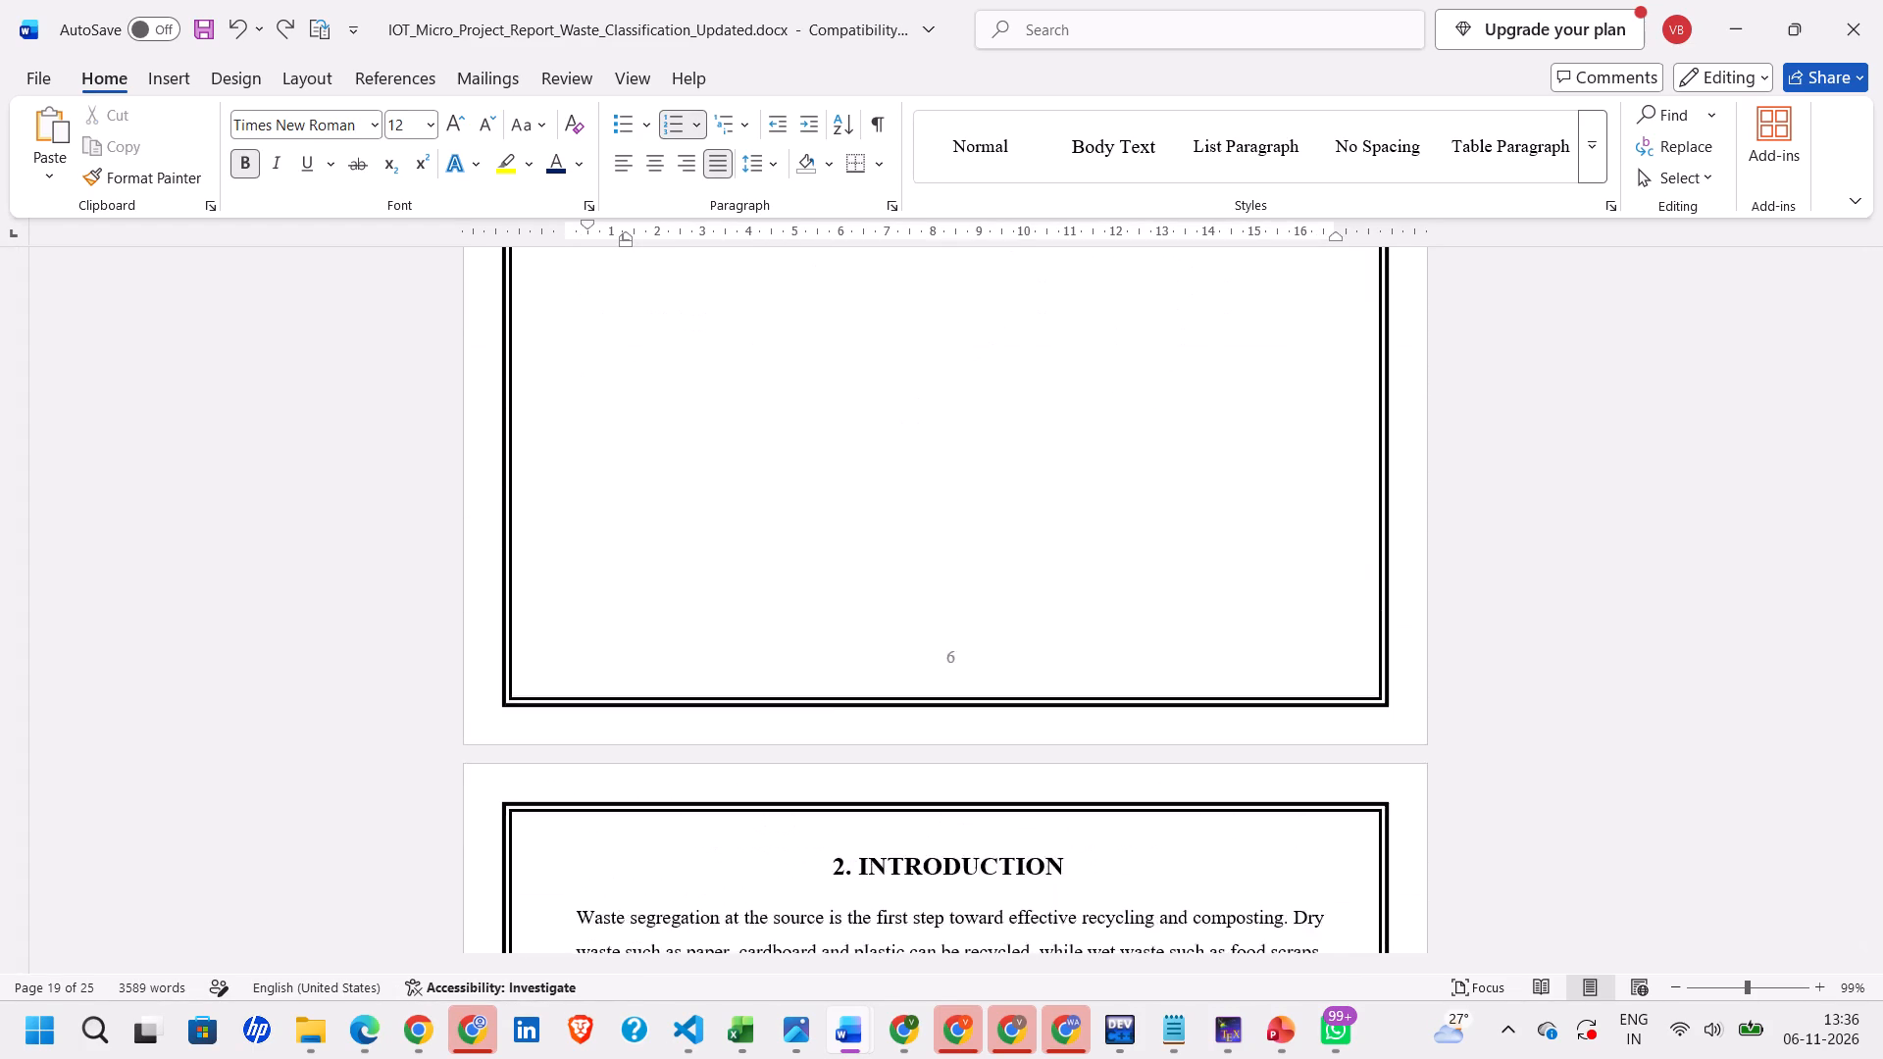
pyautogui.scroll(-1, 816, 710)
pyautogui.scroll(1, 816, 710)
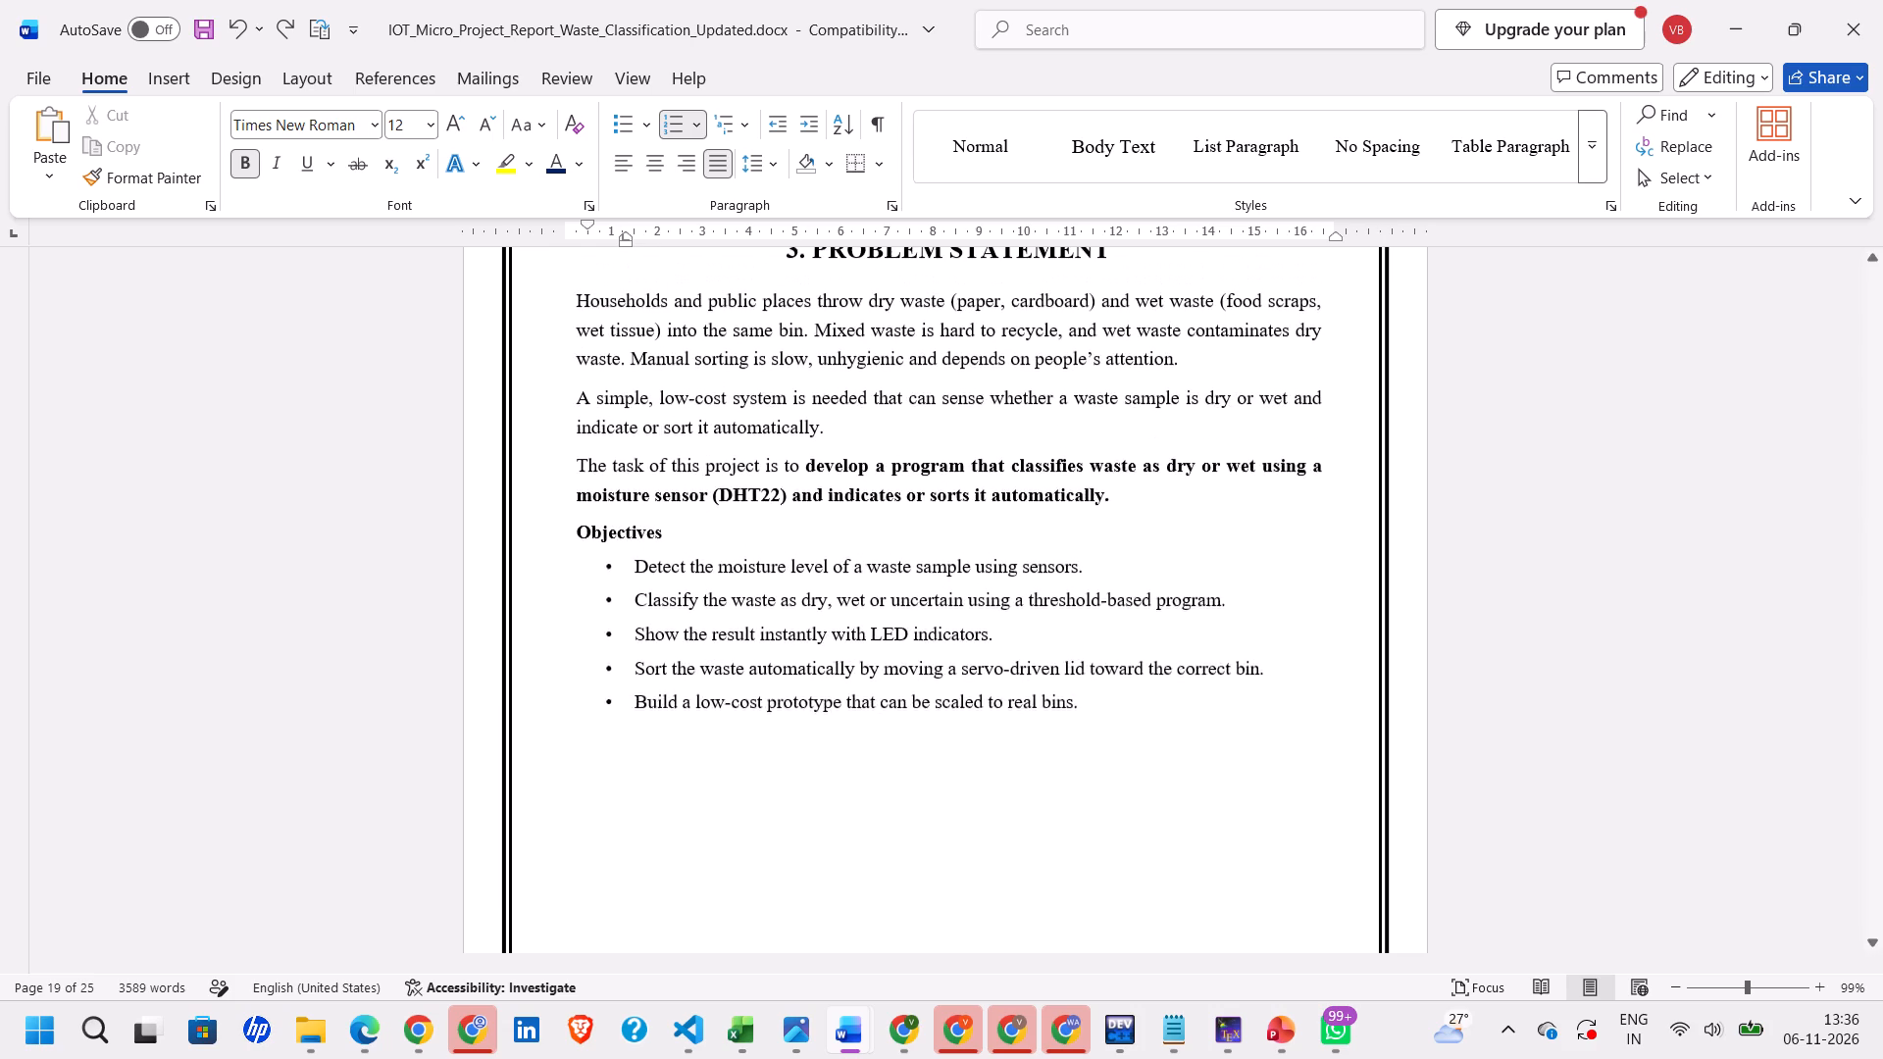
pyautogui.scroll(1, 816, 710)
pyautogui.moveTo(571, 319); pyautogui.dragTo(1148, 756)
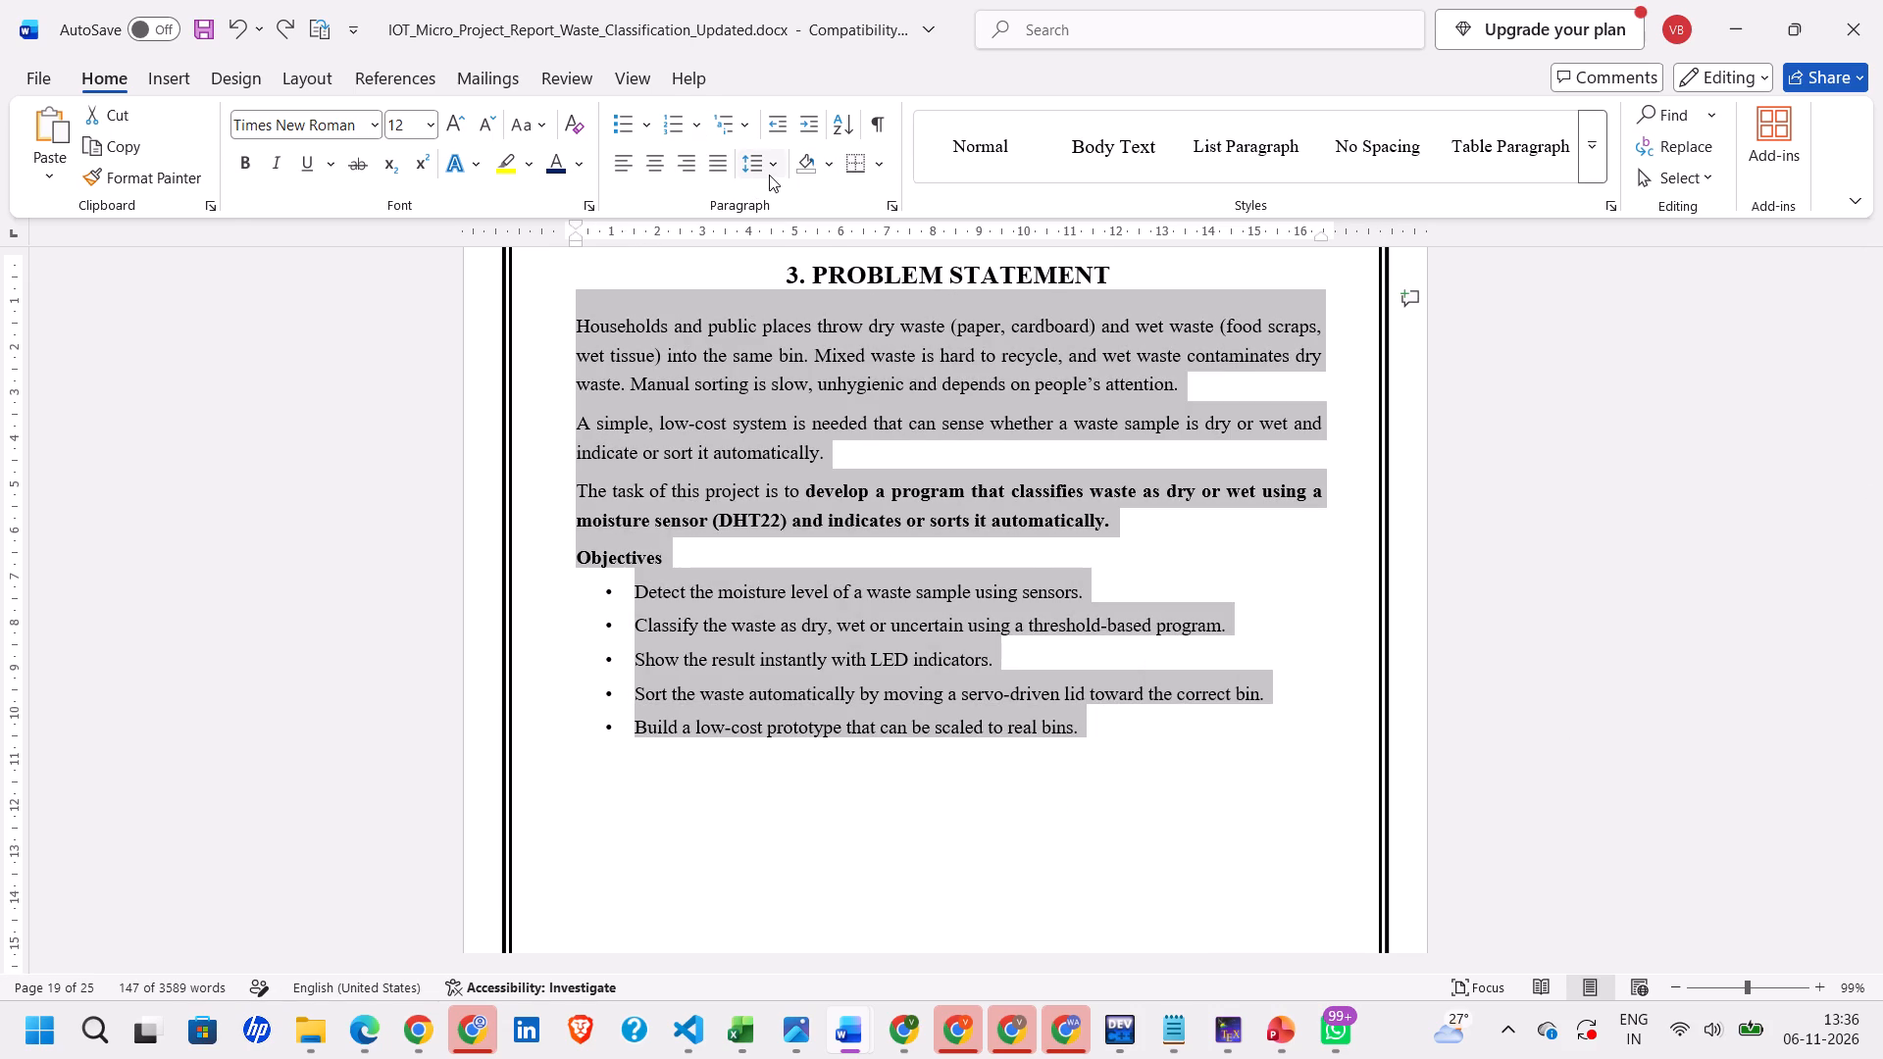
pyautogui.click(772, 175)
pyautogui.click(783, 277)
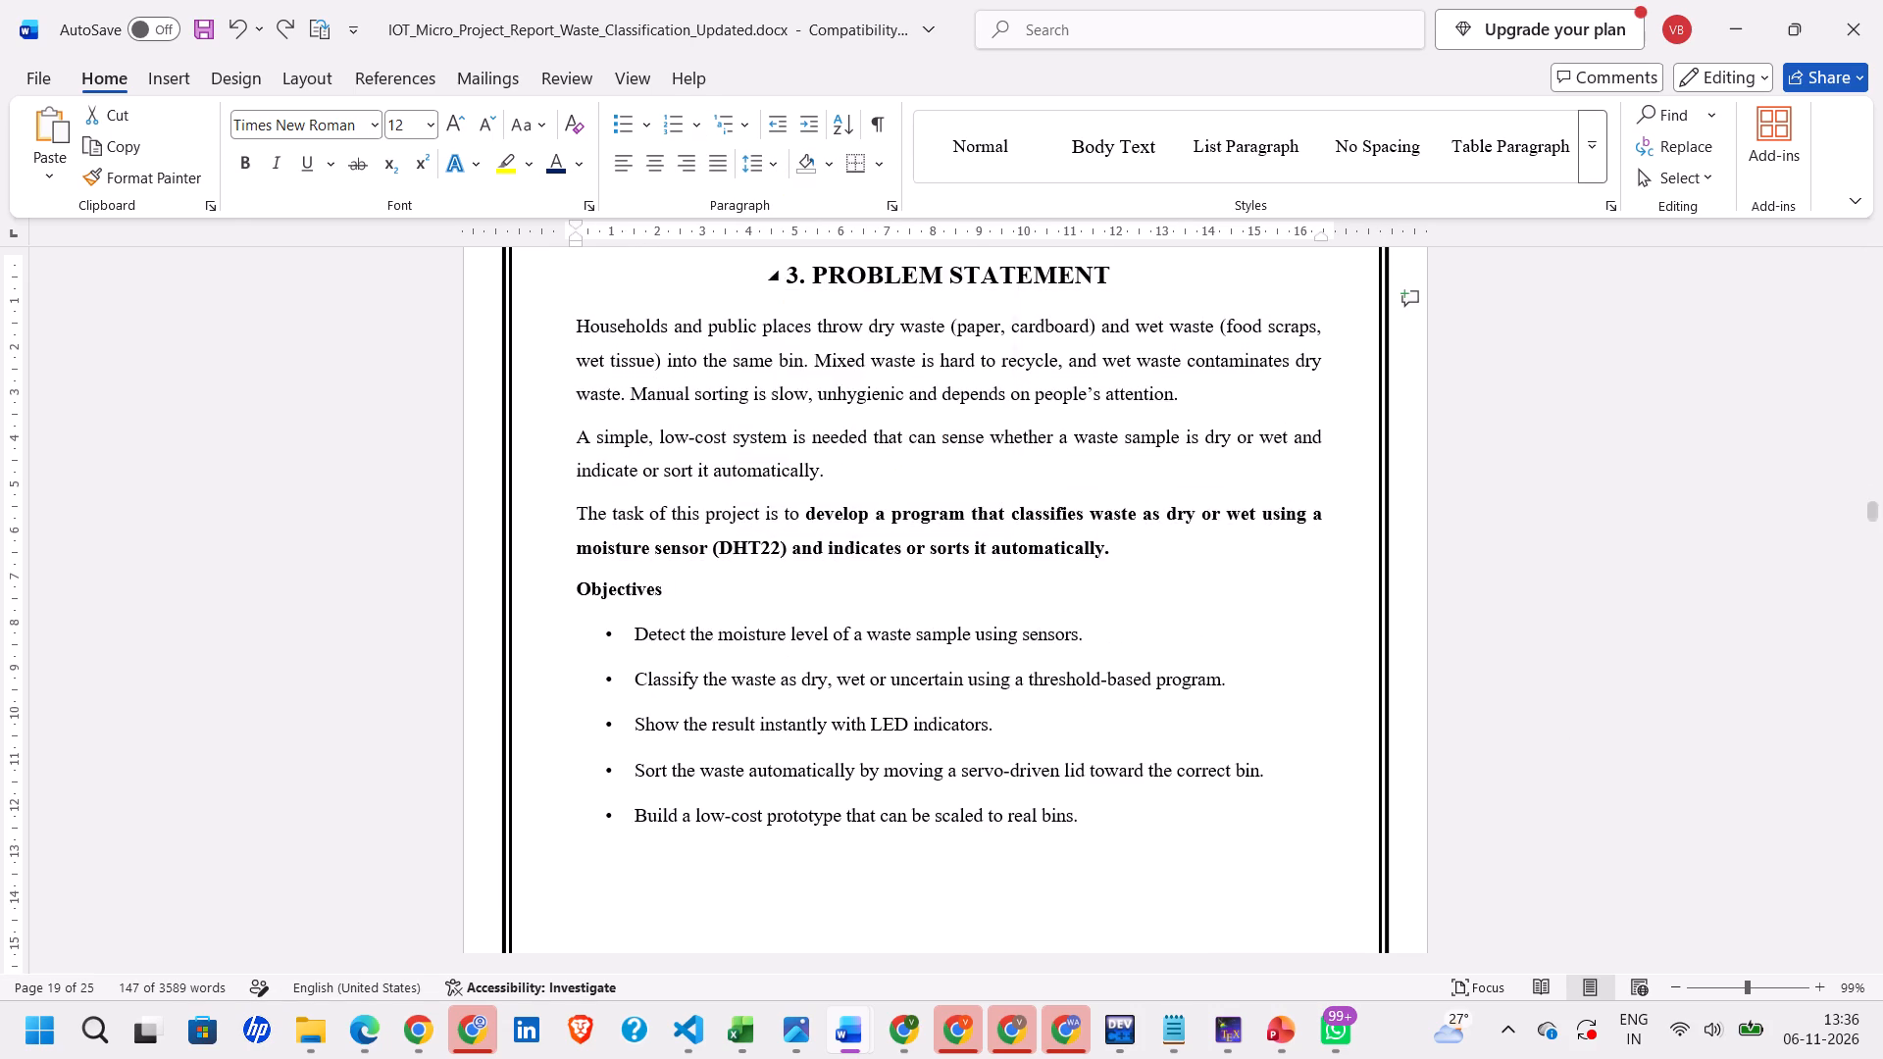
pyautogui.click(790, 879)
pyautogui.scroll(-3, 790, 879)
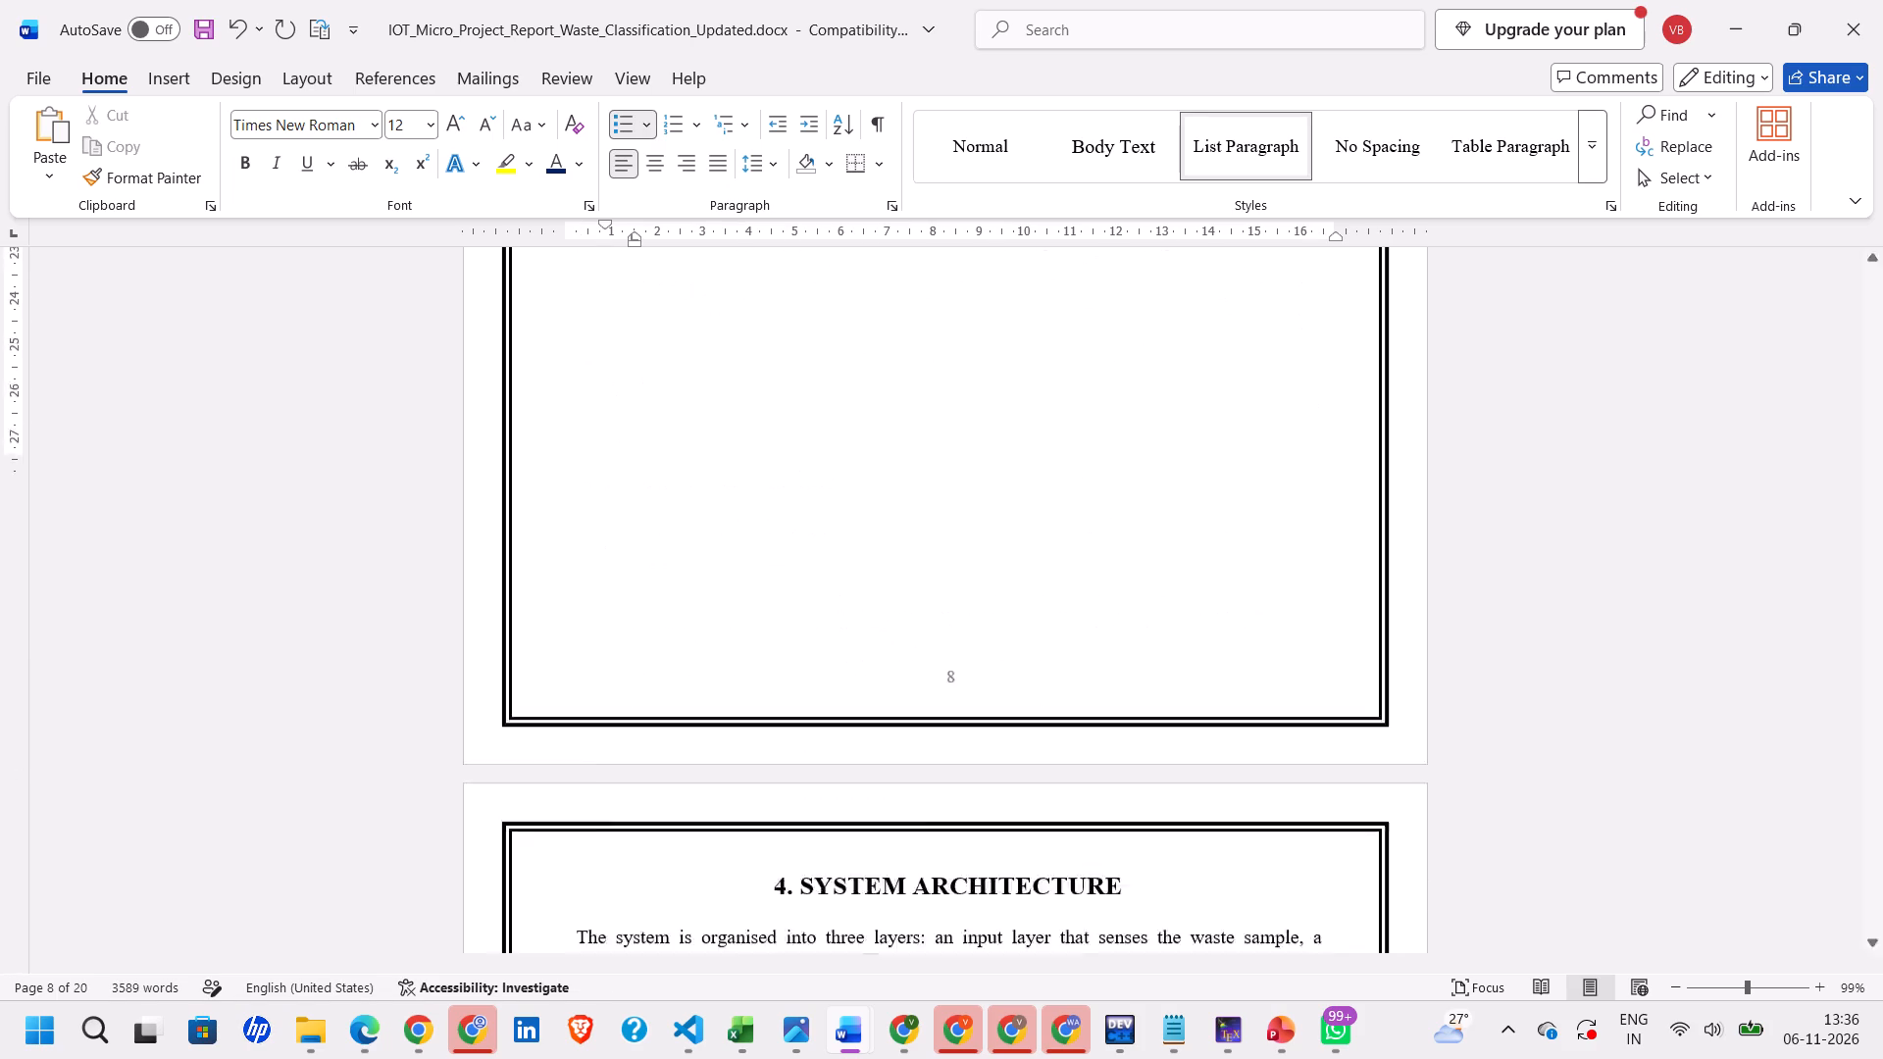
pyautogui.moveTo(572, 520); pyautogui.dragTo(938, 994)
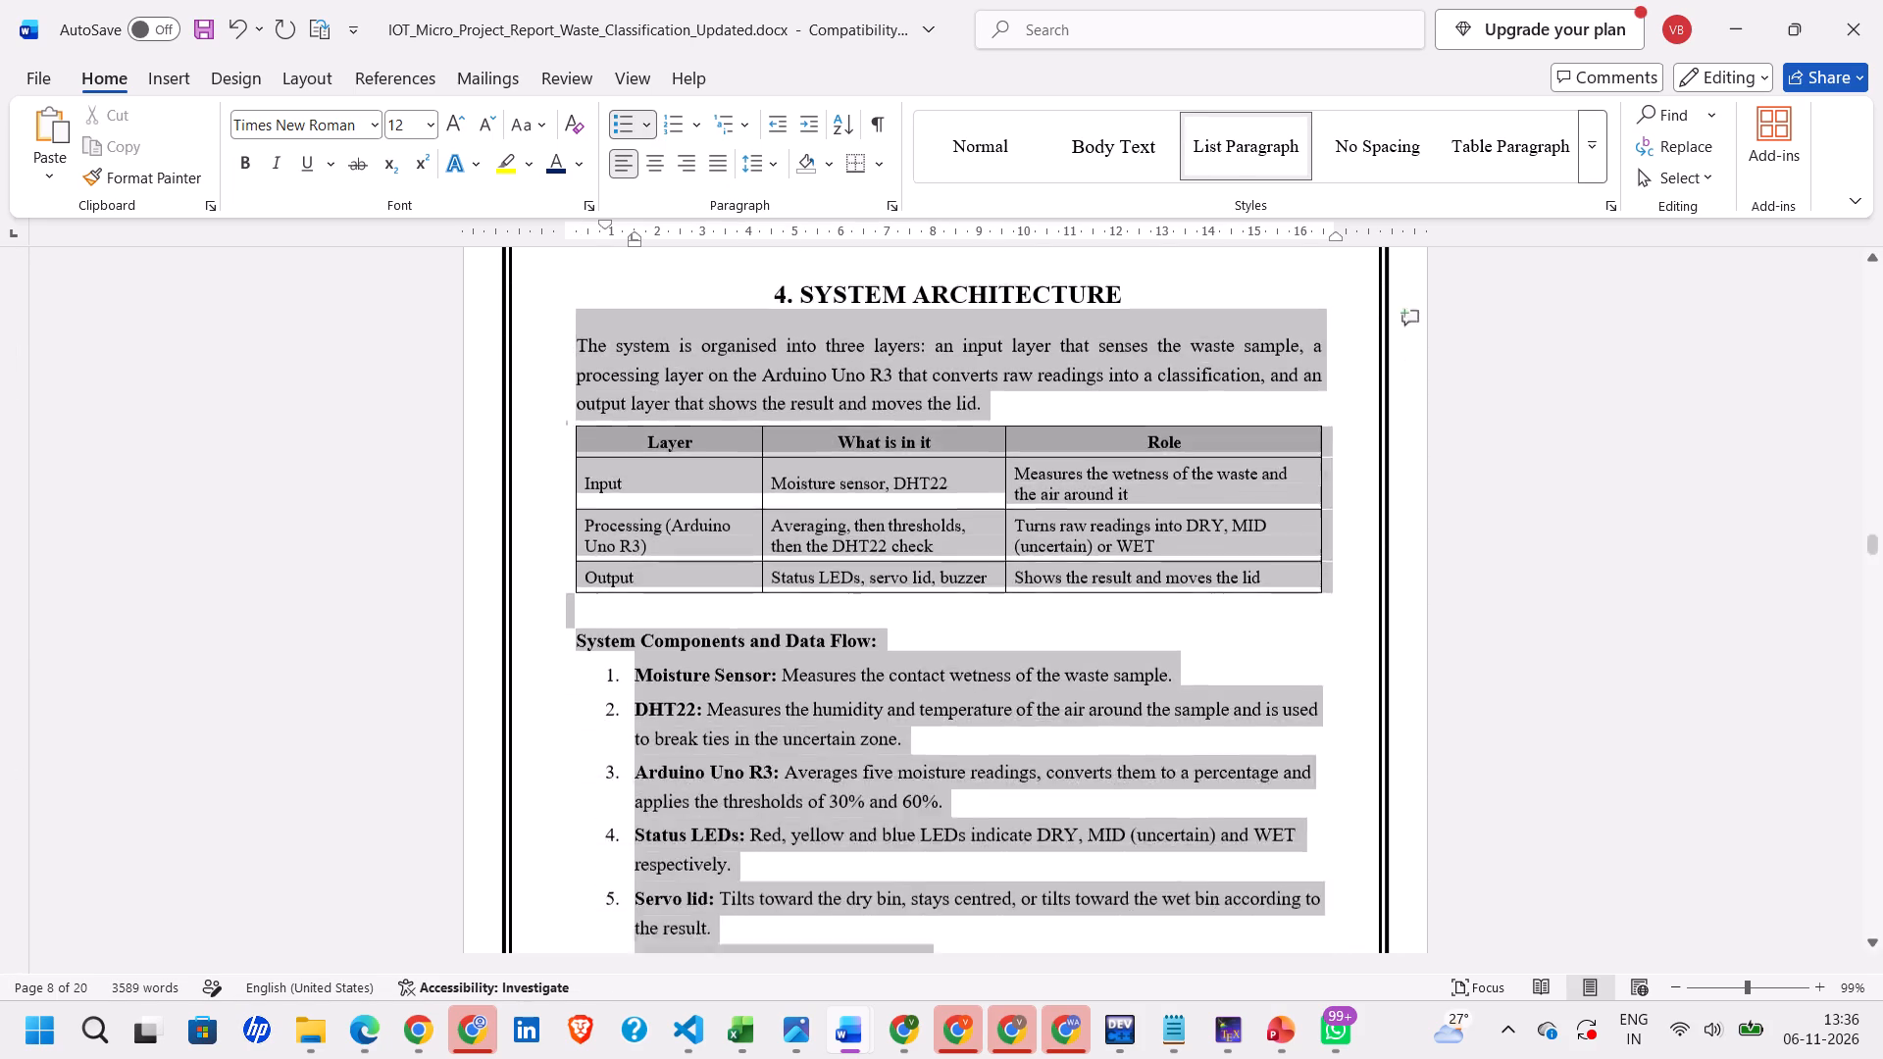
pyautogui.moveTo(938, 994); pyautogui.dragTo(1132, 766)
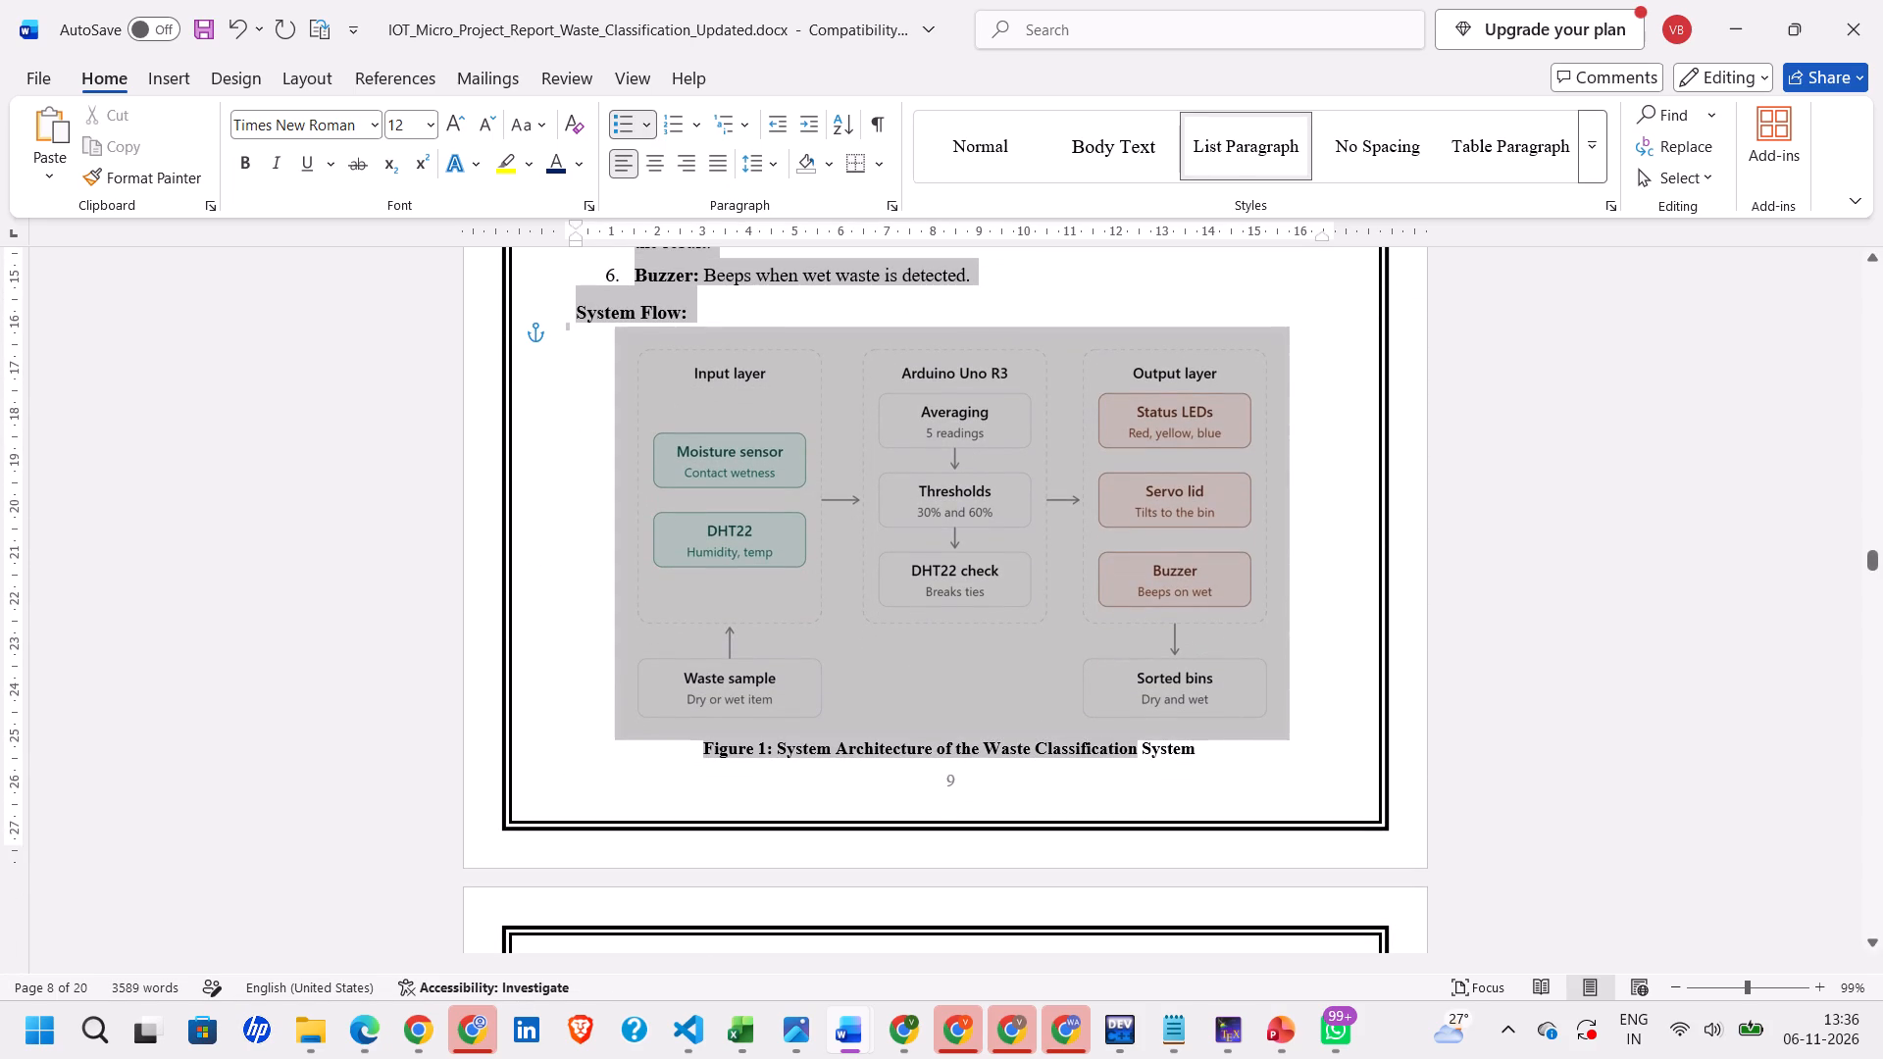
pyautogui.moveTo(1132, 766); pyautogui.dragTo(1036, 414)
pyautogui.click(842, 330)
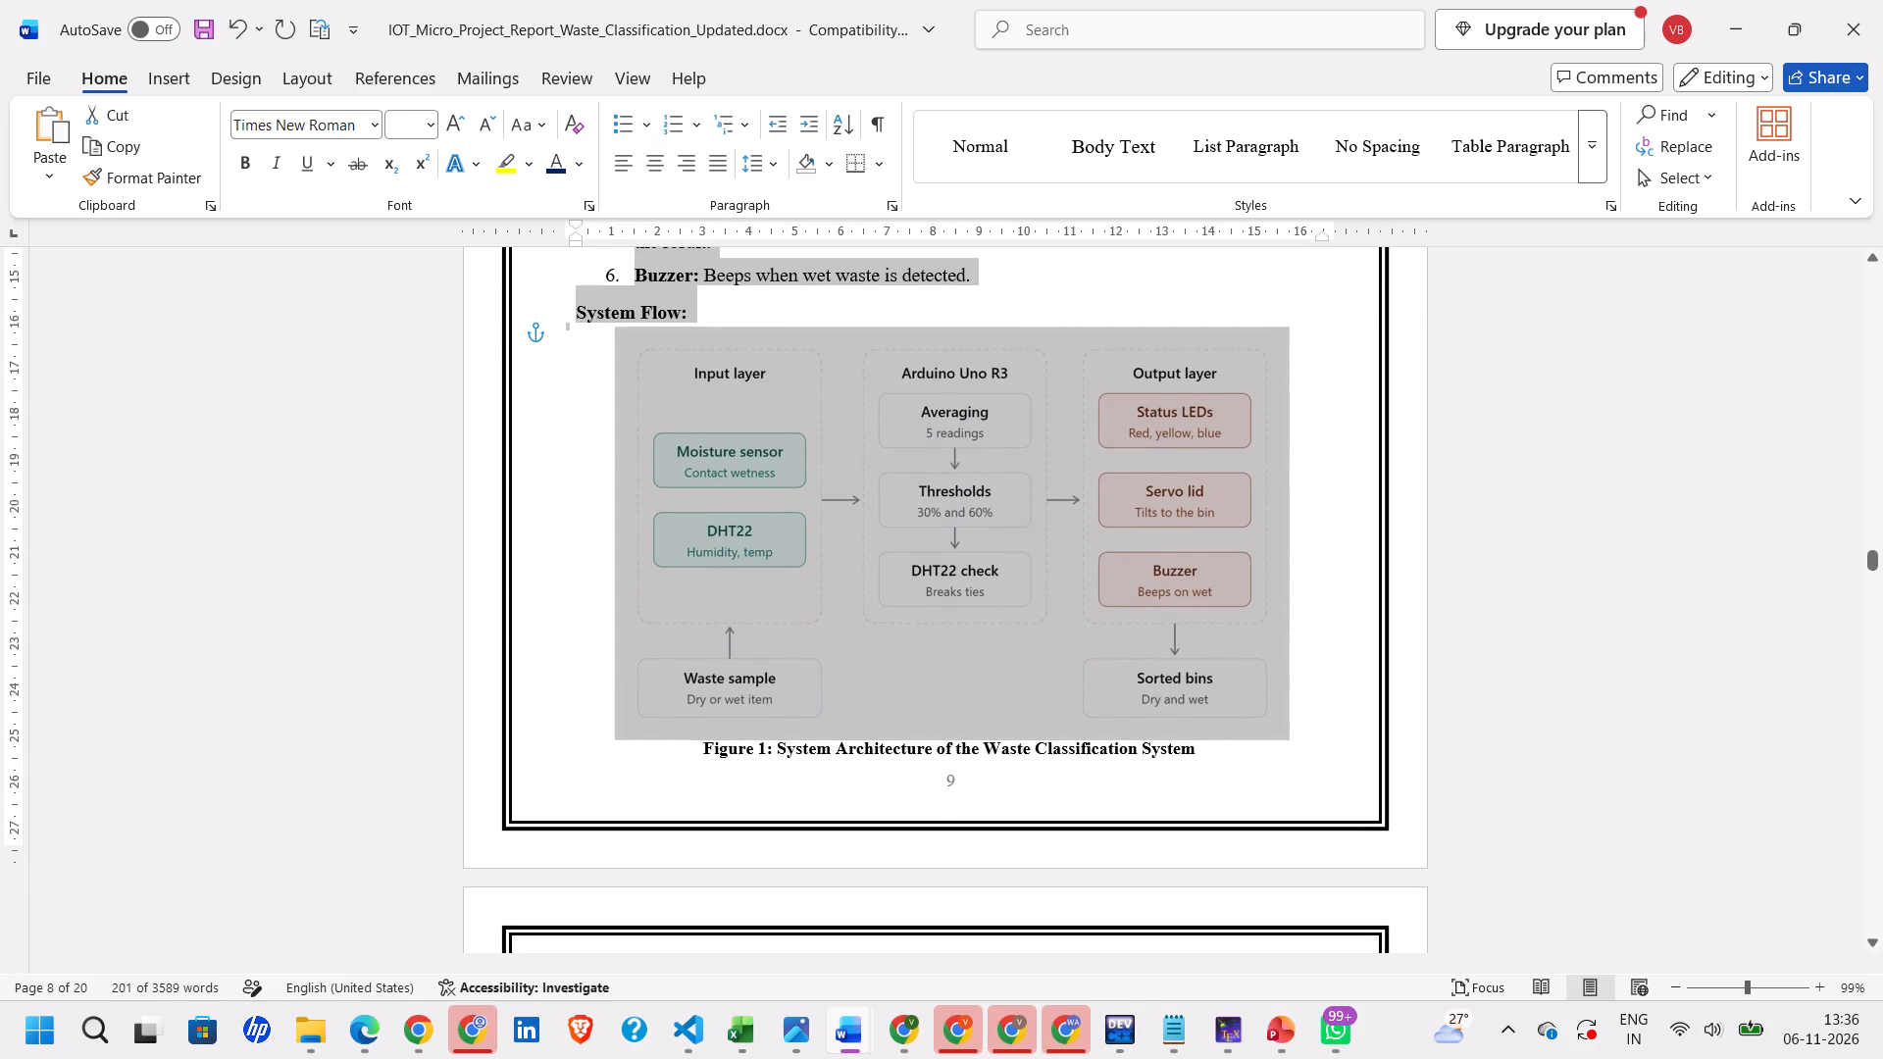
# Set 1.5 line spacing in 4. System Architecture from its first paragraph through the Buzzer item, including the layer table.
pyautogui.scroll(3, 842, 330)
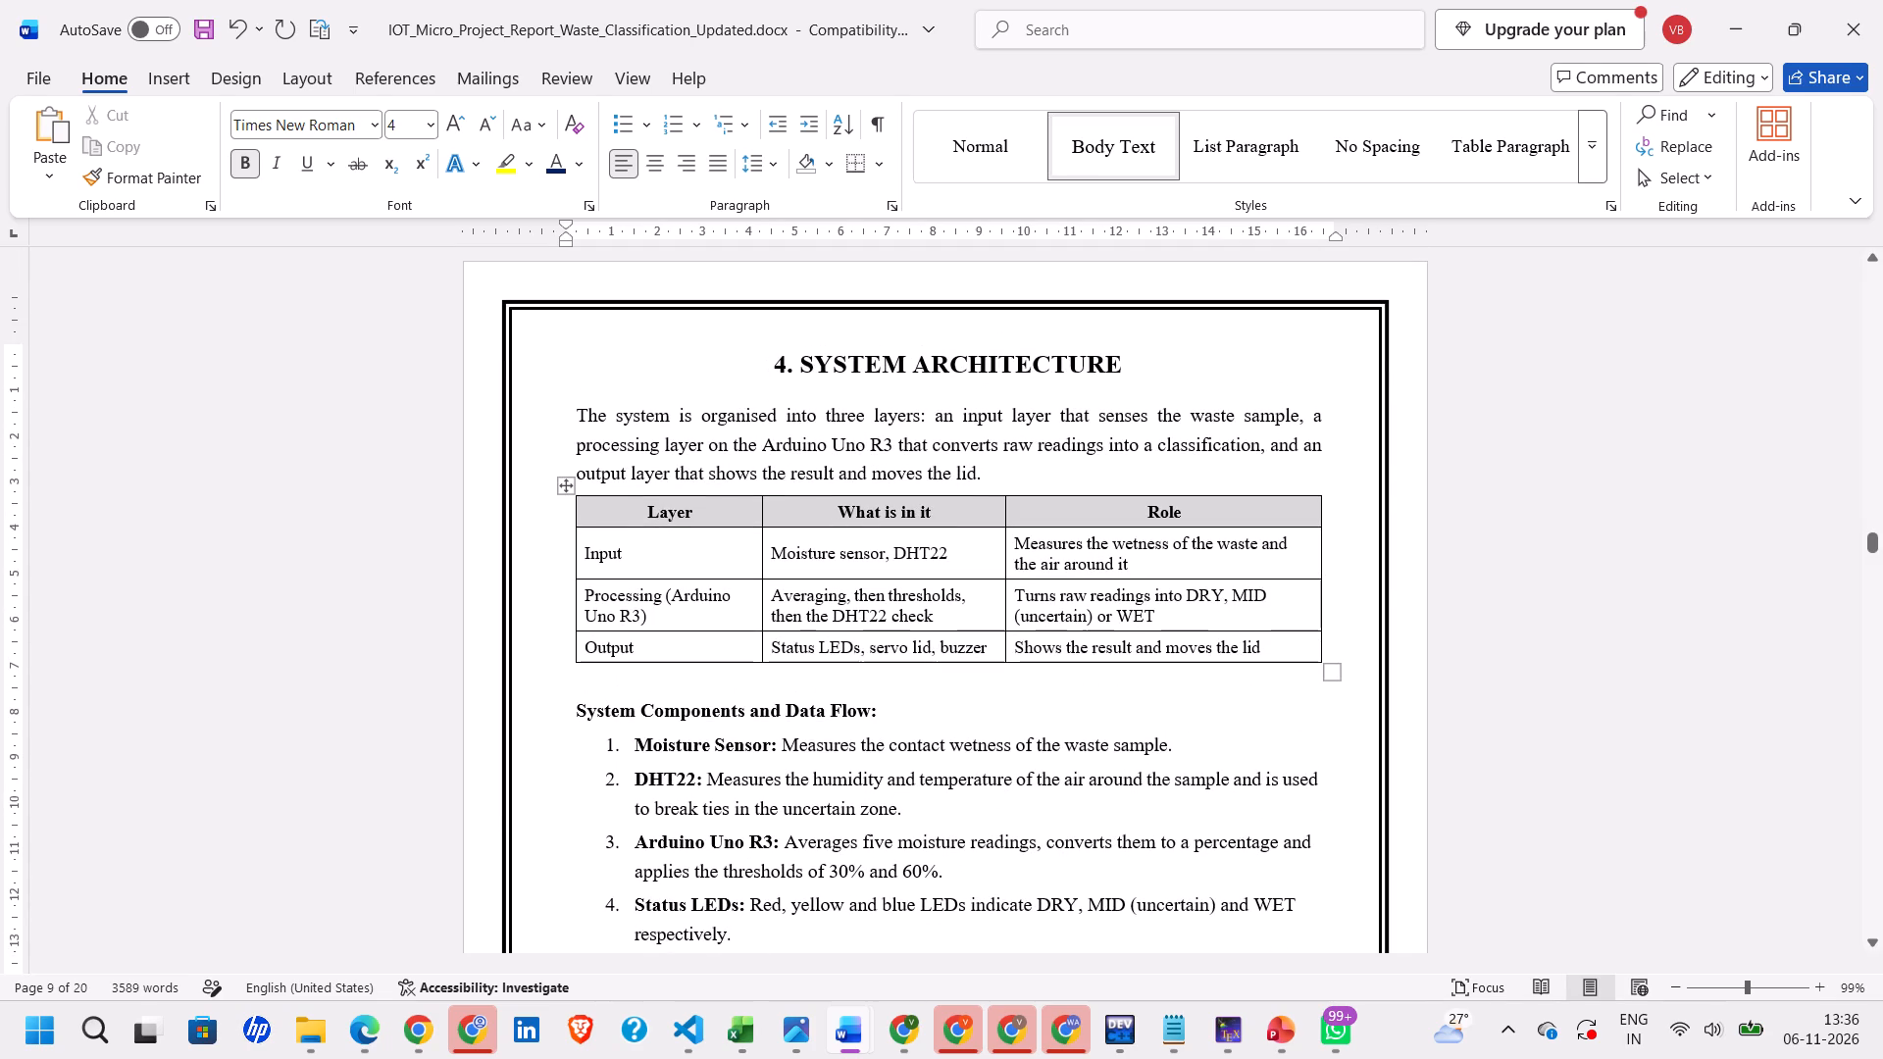
pyautogui.moveTo(573, 405); pyautogui.dragTo(952, 941)
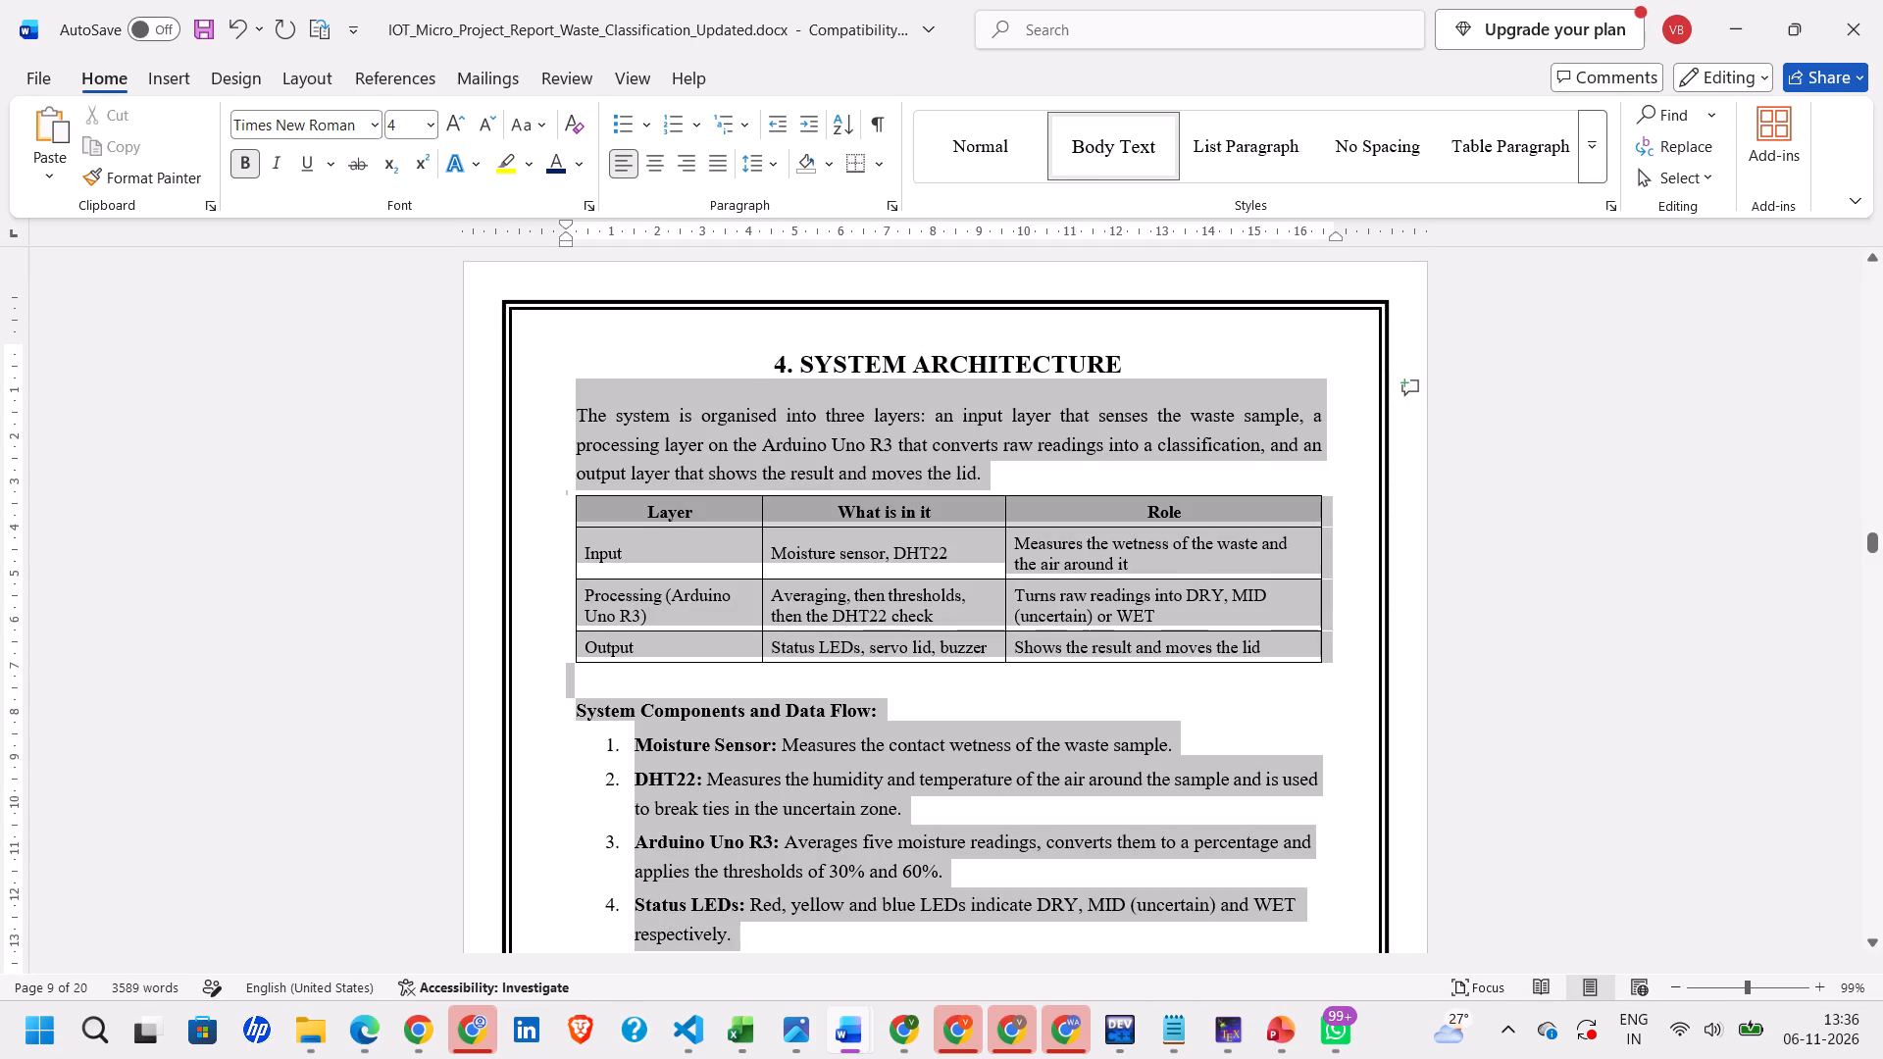
pyautogui.moveTo(952, 941); pyautogui.dragTo(992, 911)
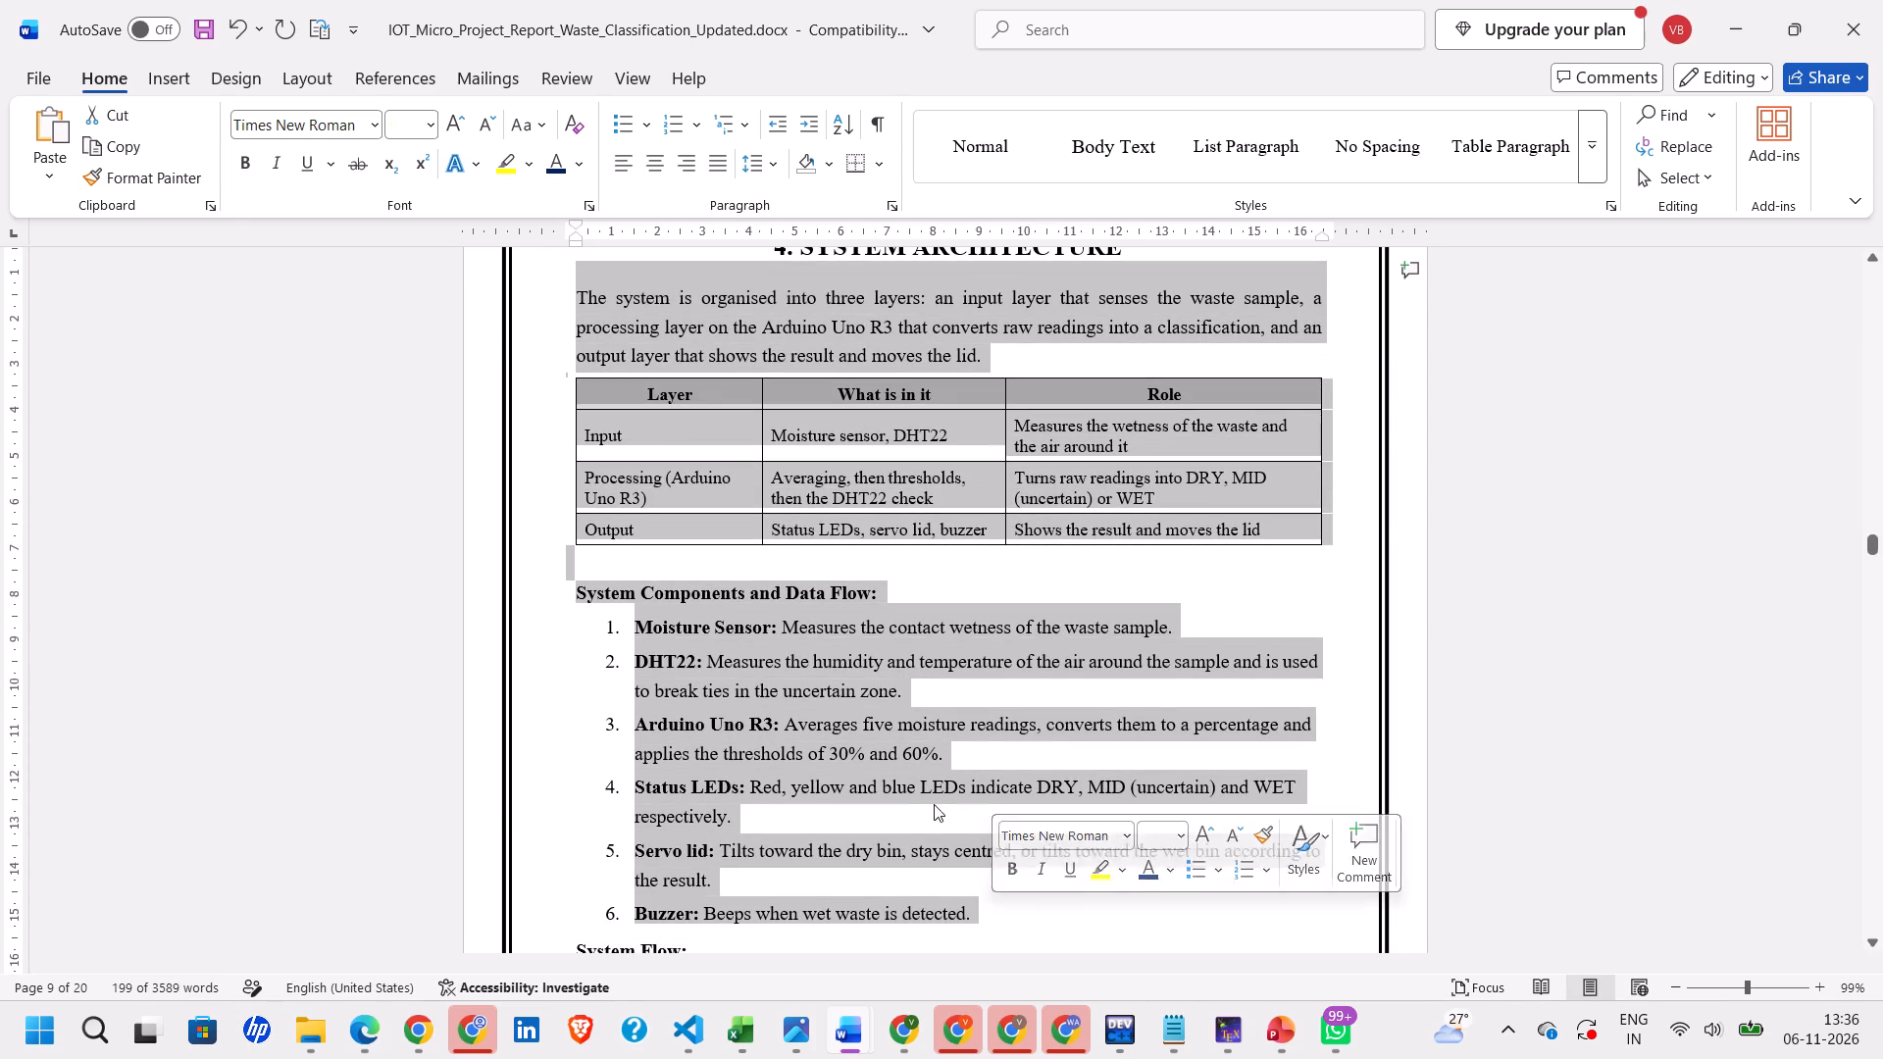
pyautogui.click(775, 171)
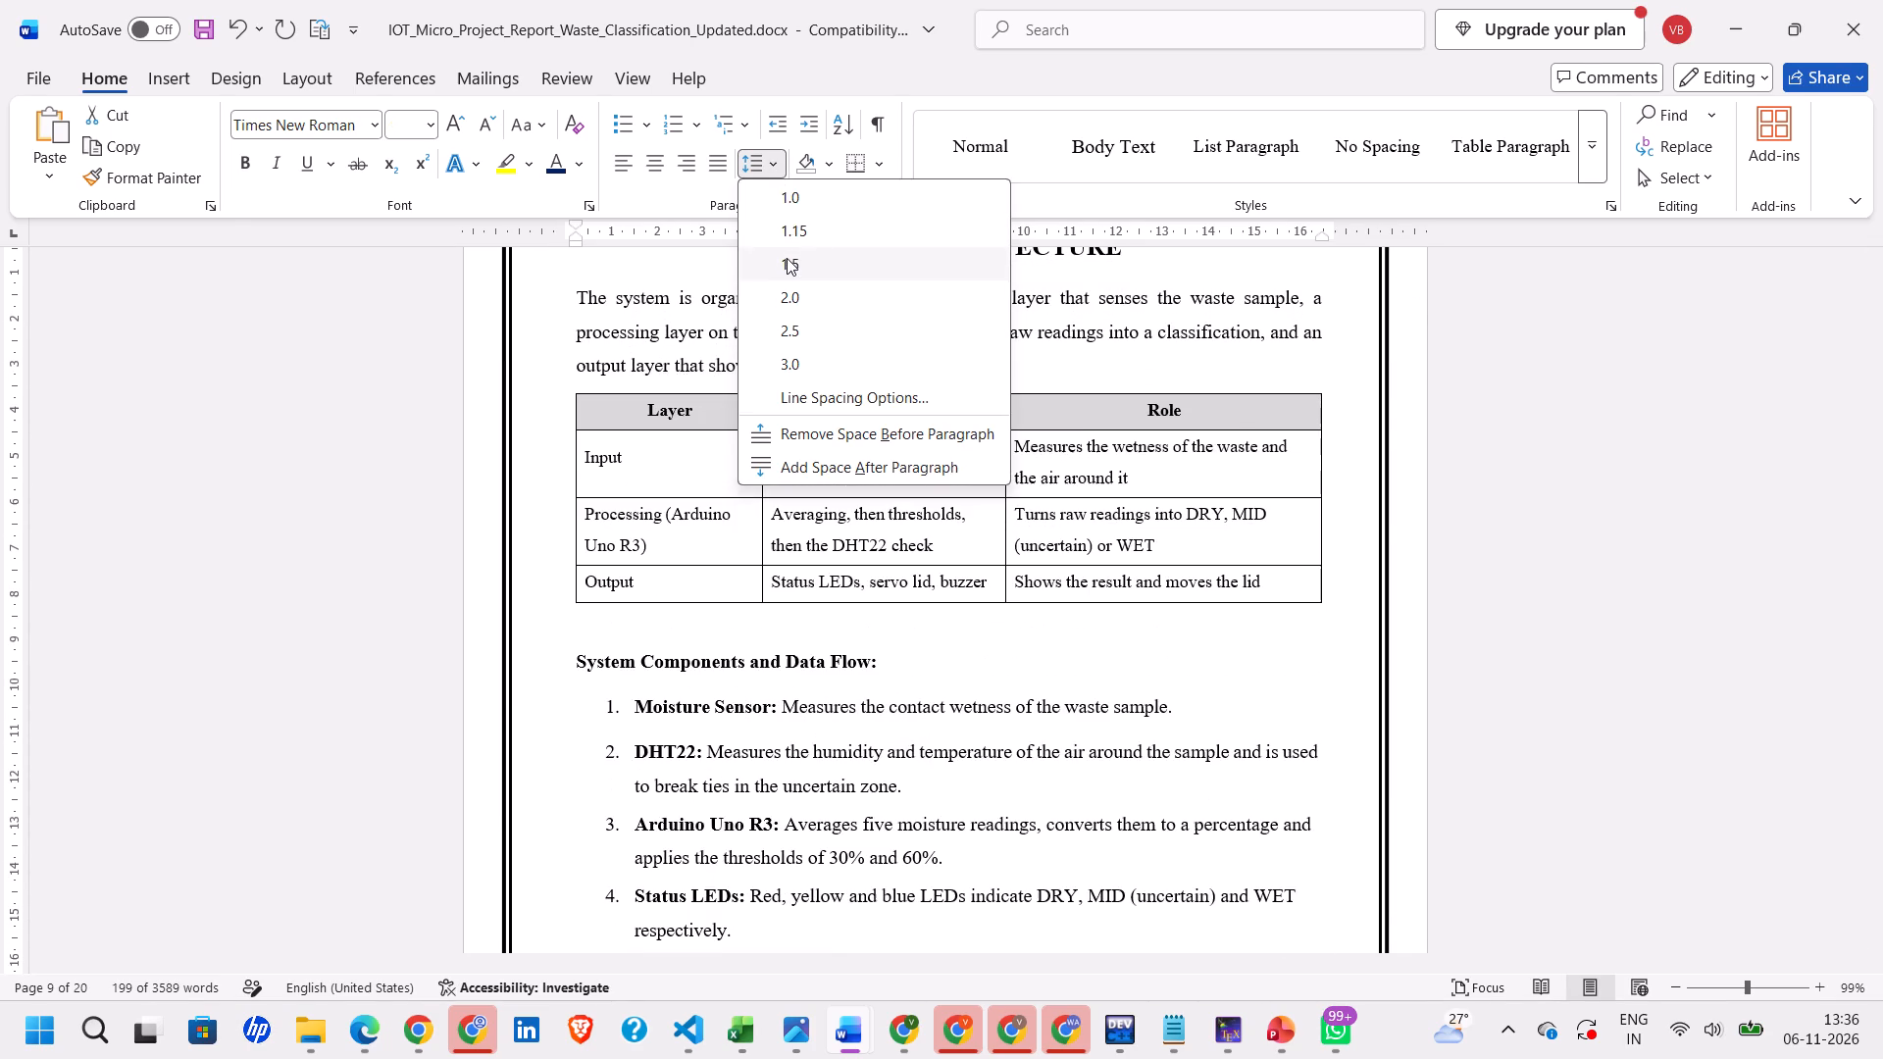
pyautogui.click(787, 260)
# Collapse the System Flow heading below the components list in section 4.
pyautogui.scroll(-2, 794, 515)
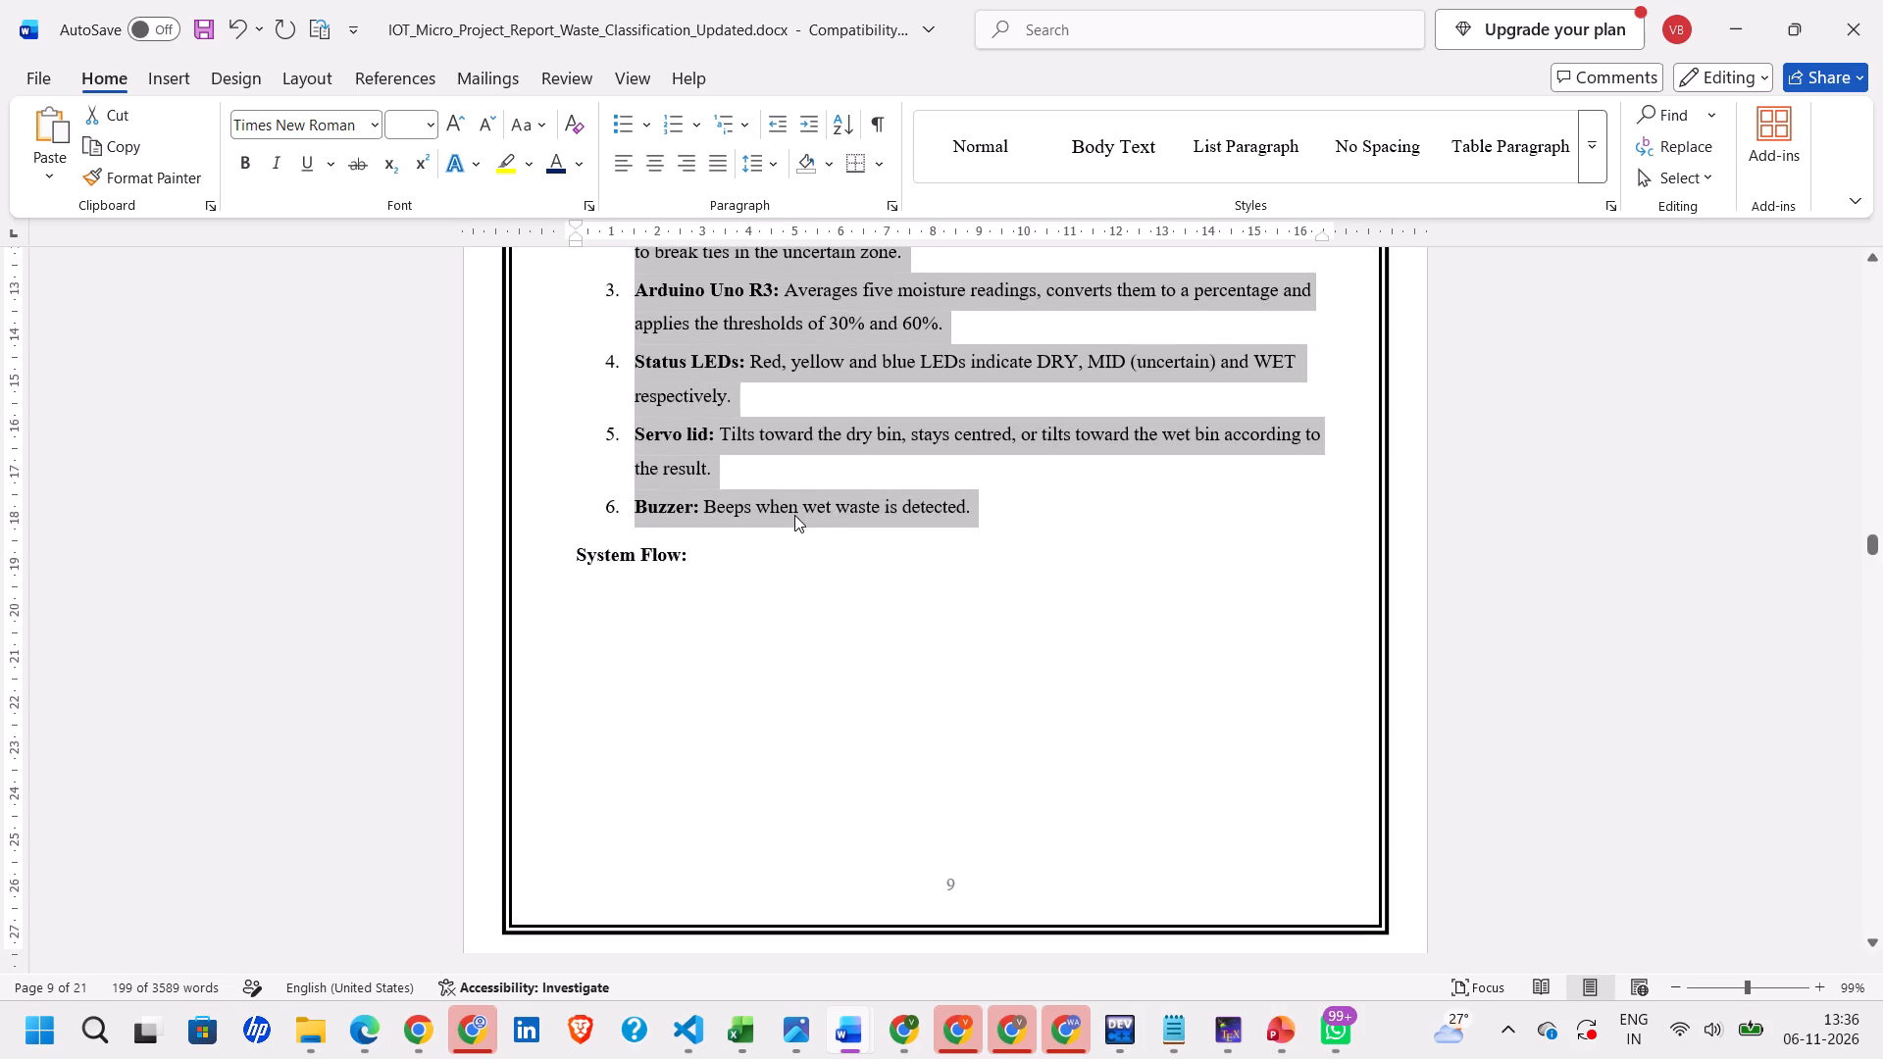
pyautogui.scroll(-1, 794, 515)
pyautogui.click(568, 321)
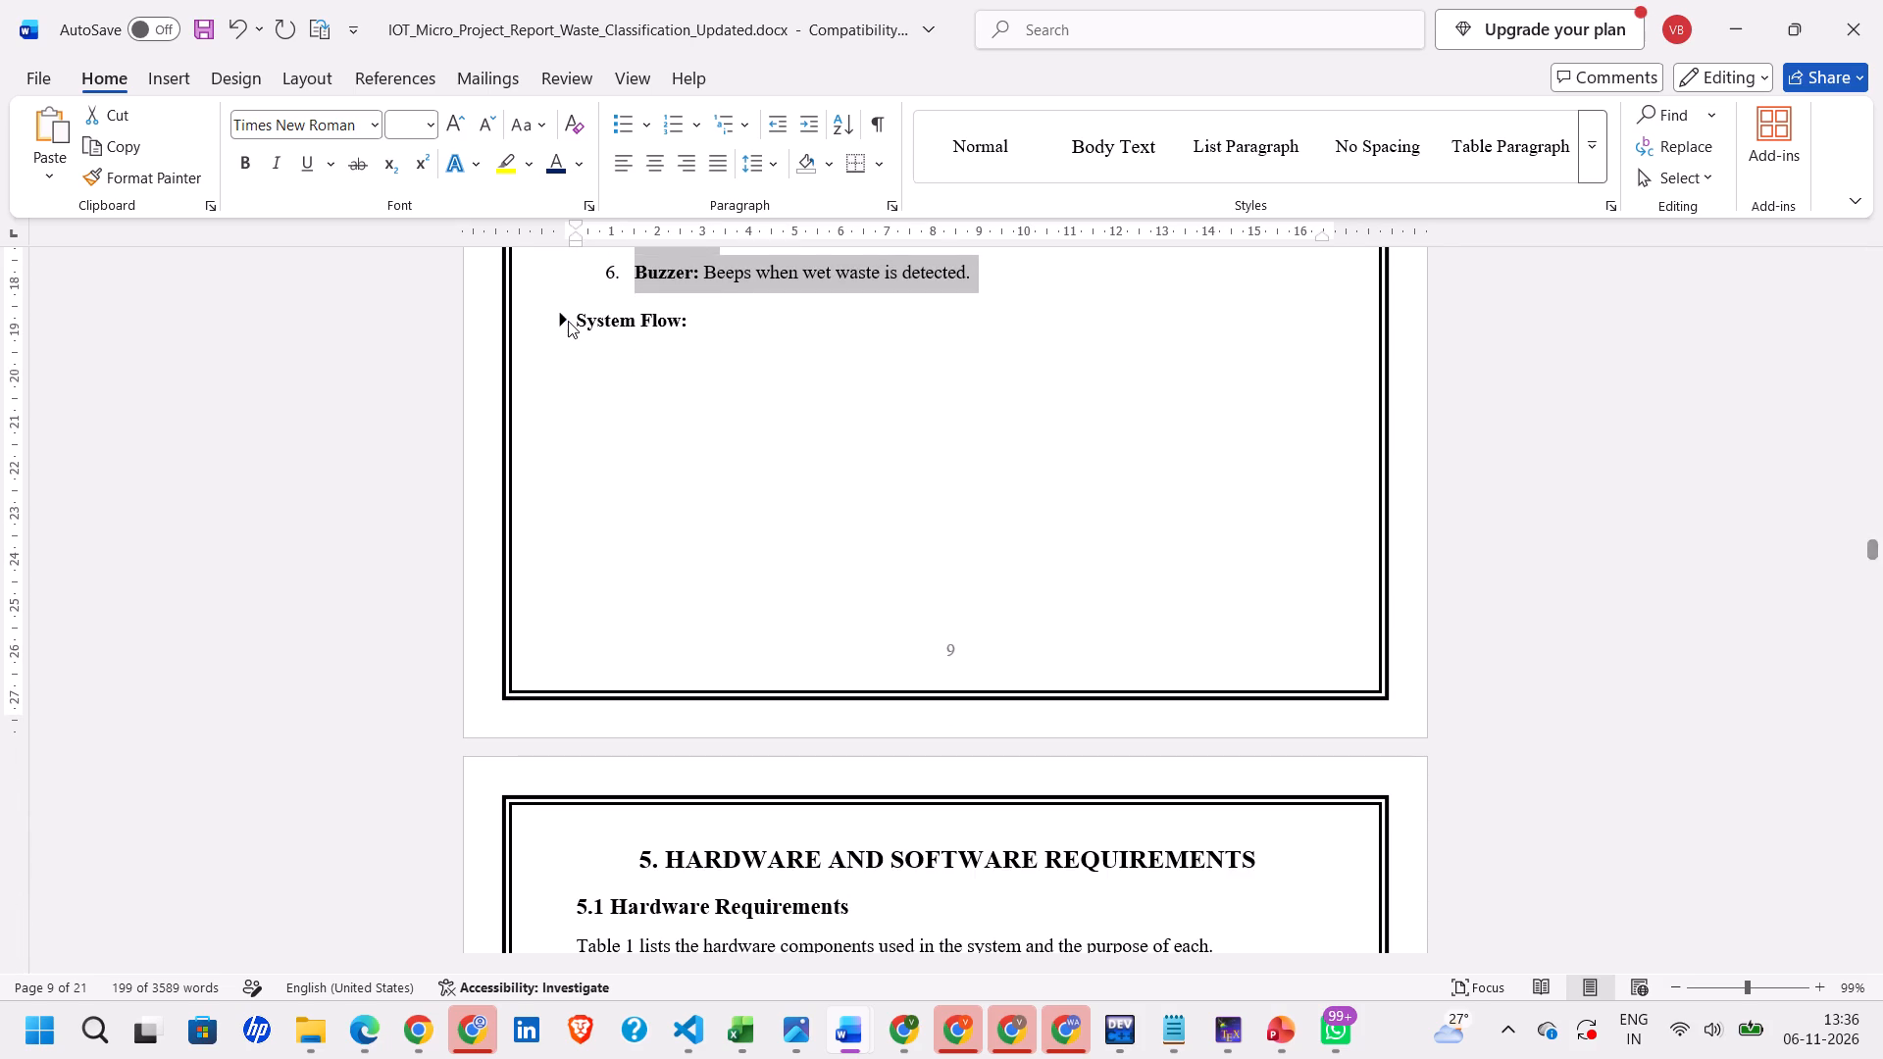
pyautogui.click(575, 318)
# Review the page layout from section 5 Hardware and Software Requirements through the end of the report.
pyautogui.scroll(-1, 741, 507)
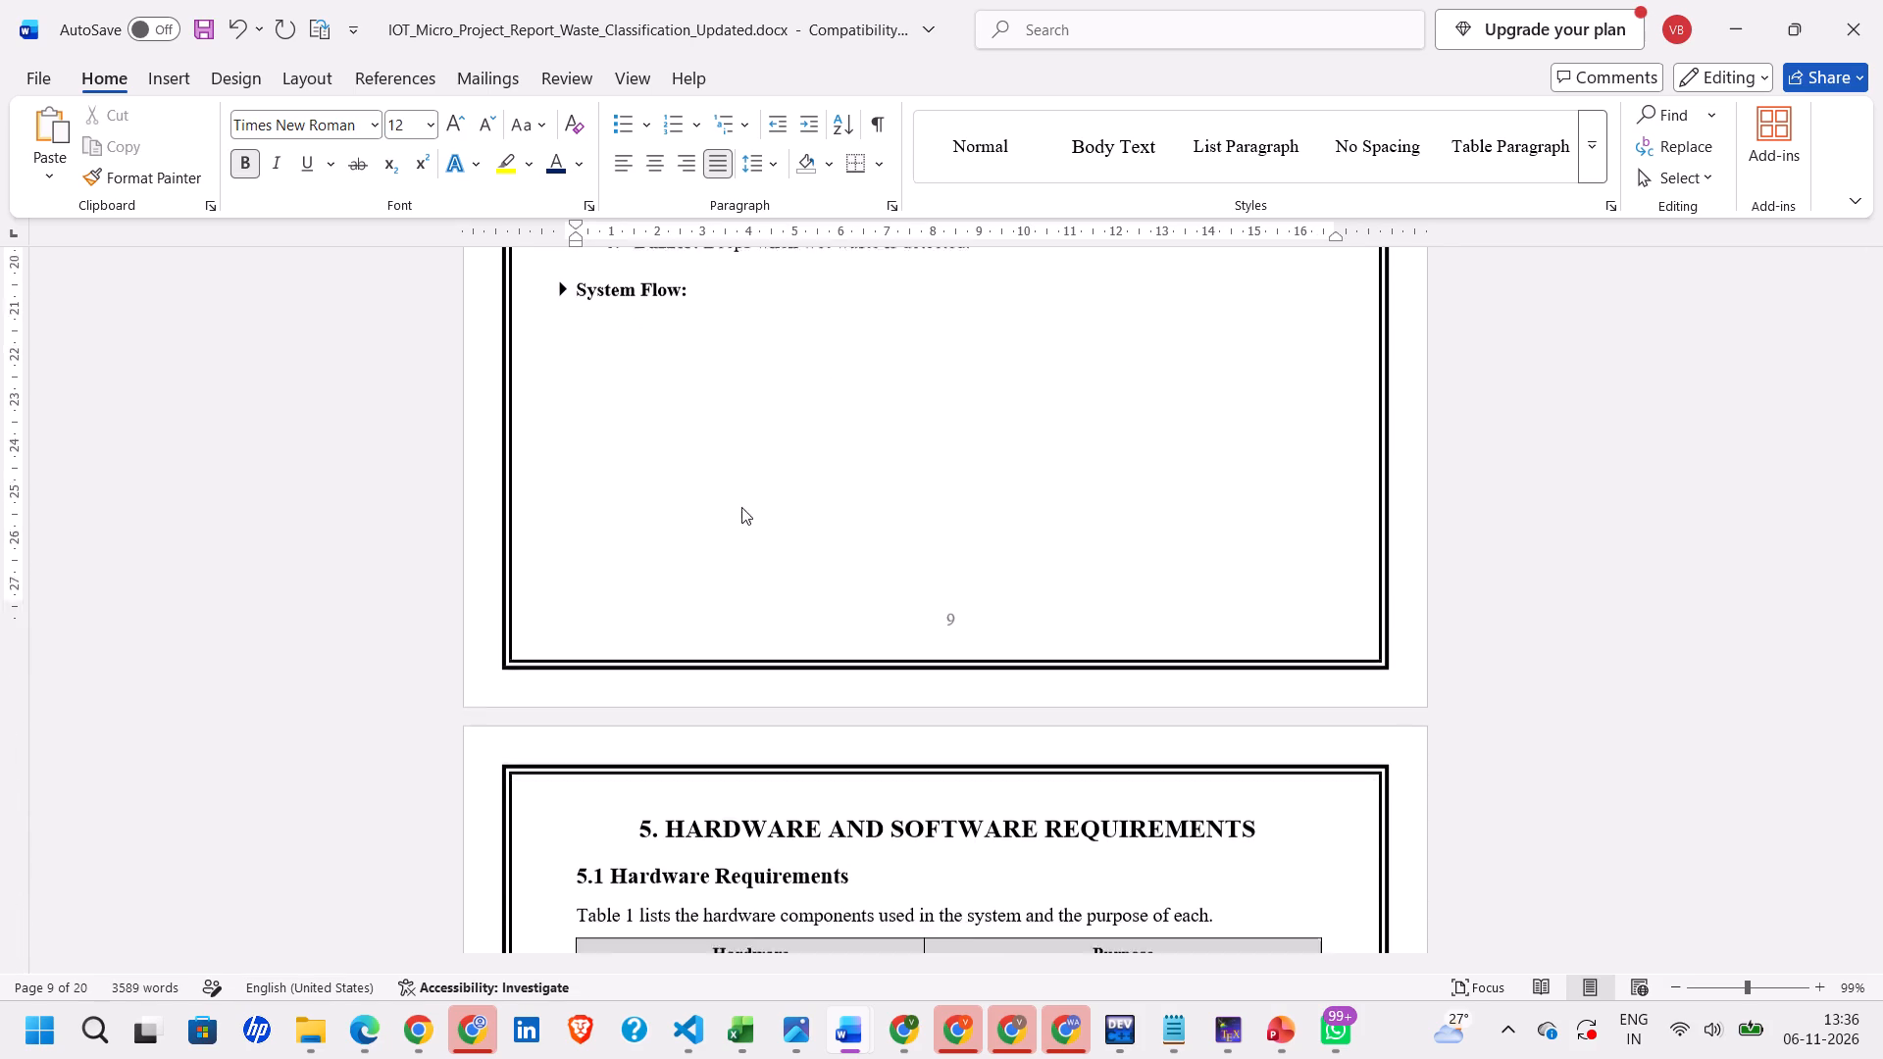
pyautogui.scroll(-5, 741, 507)
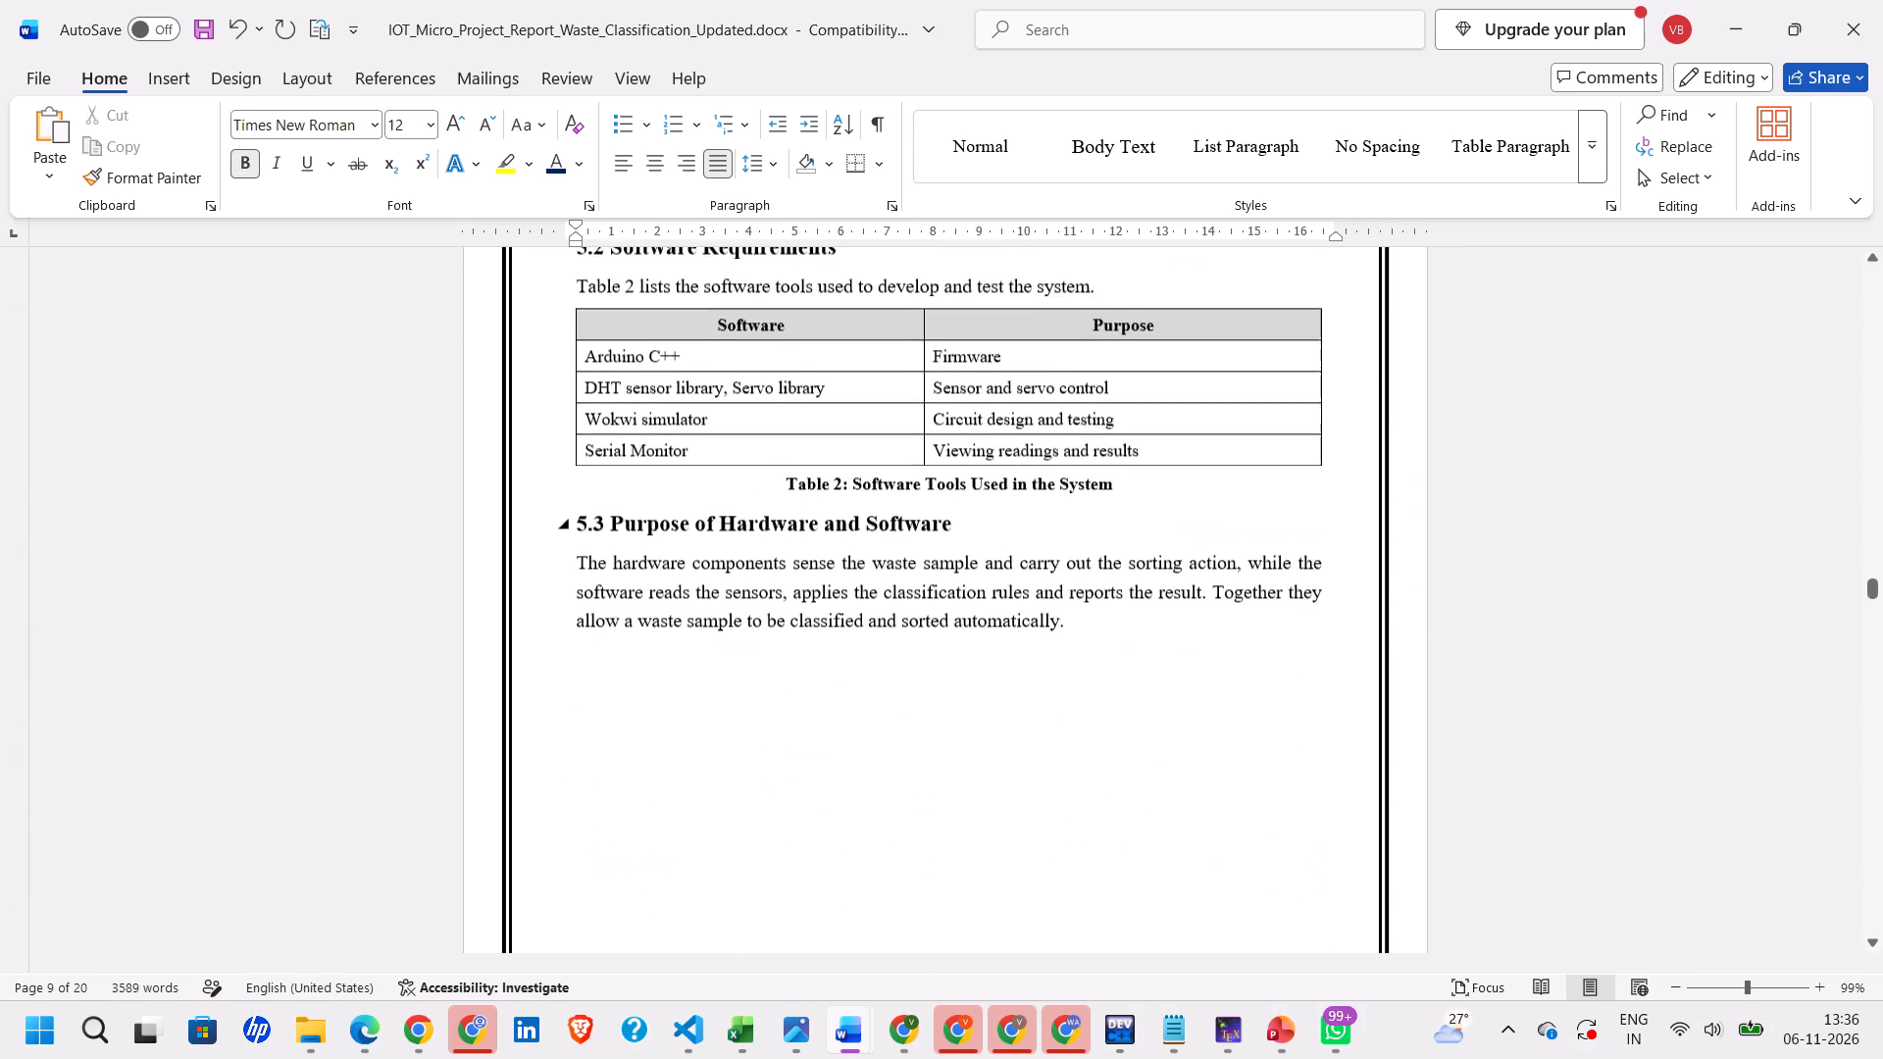
pyautogui.scroll(-5, 741, 507)
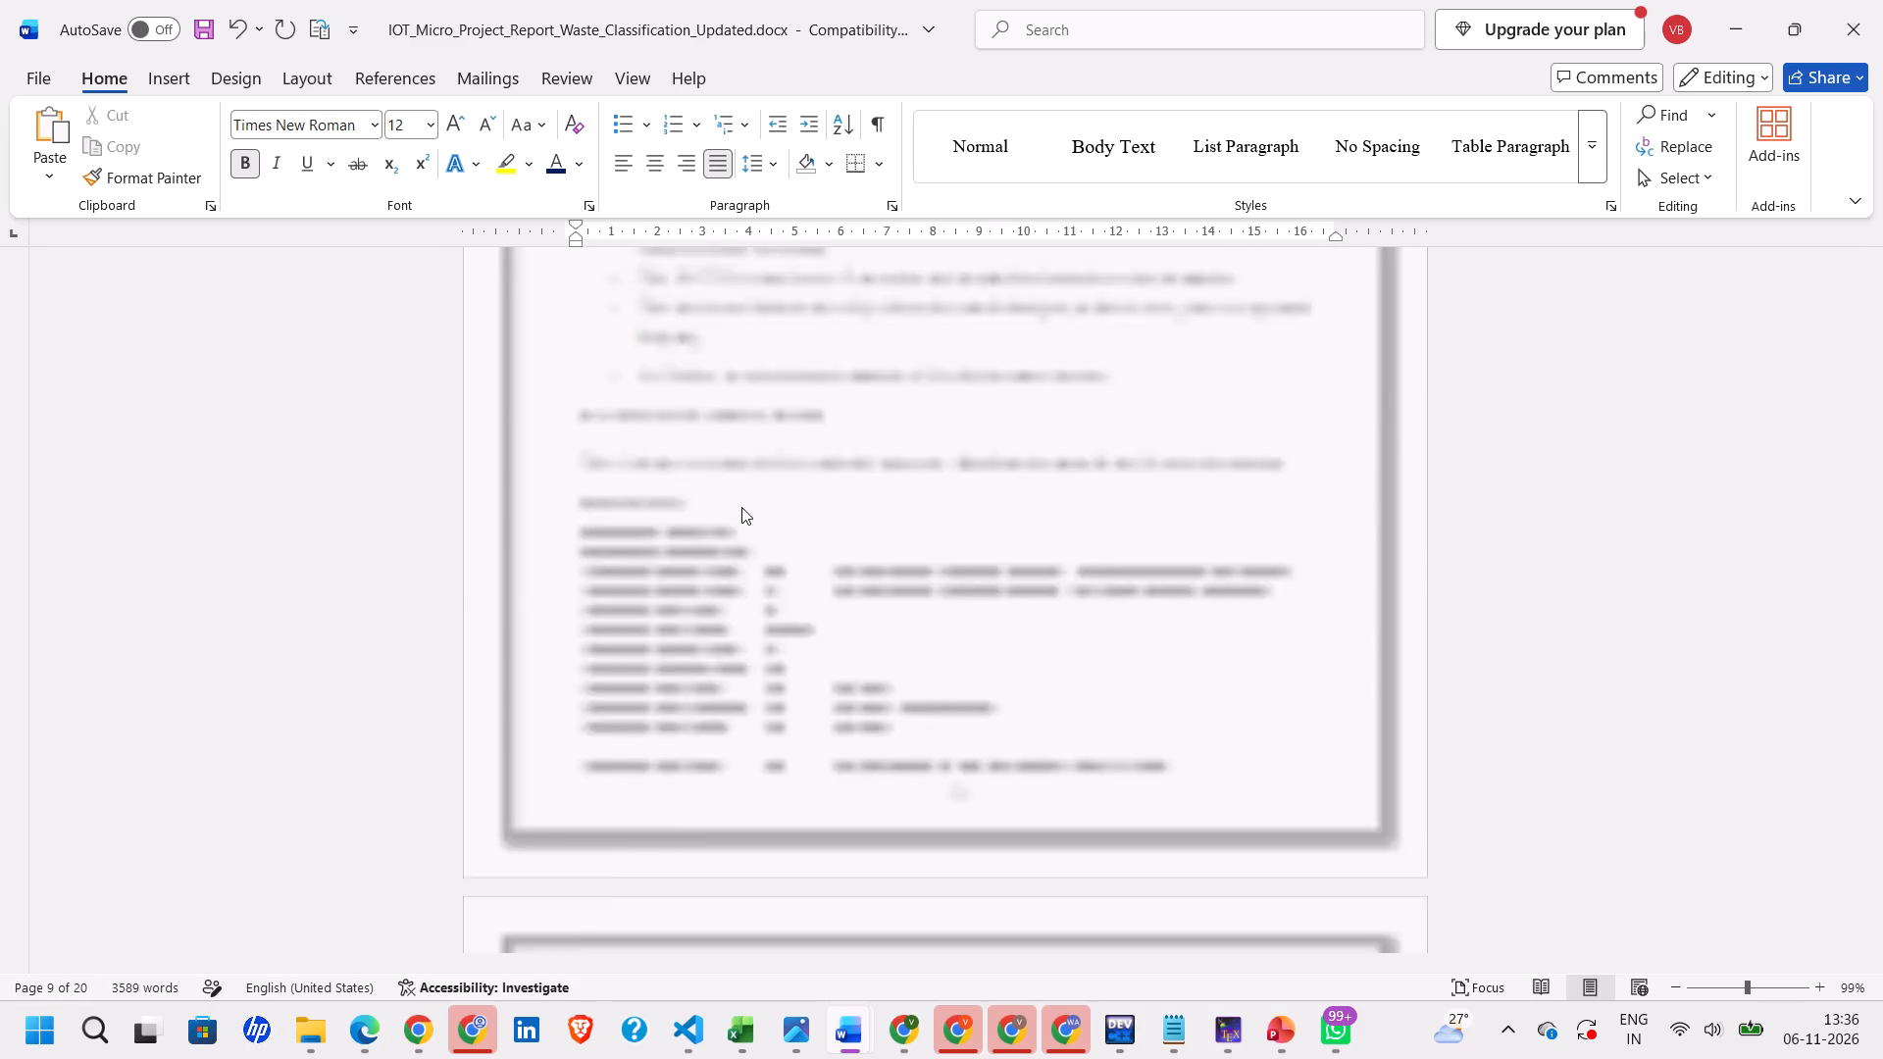
pyautogui.scroll(-16, 741, 507)
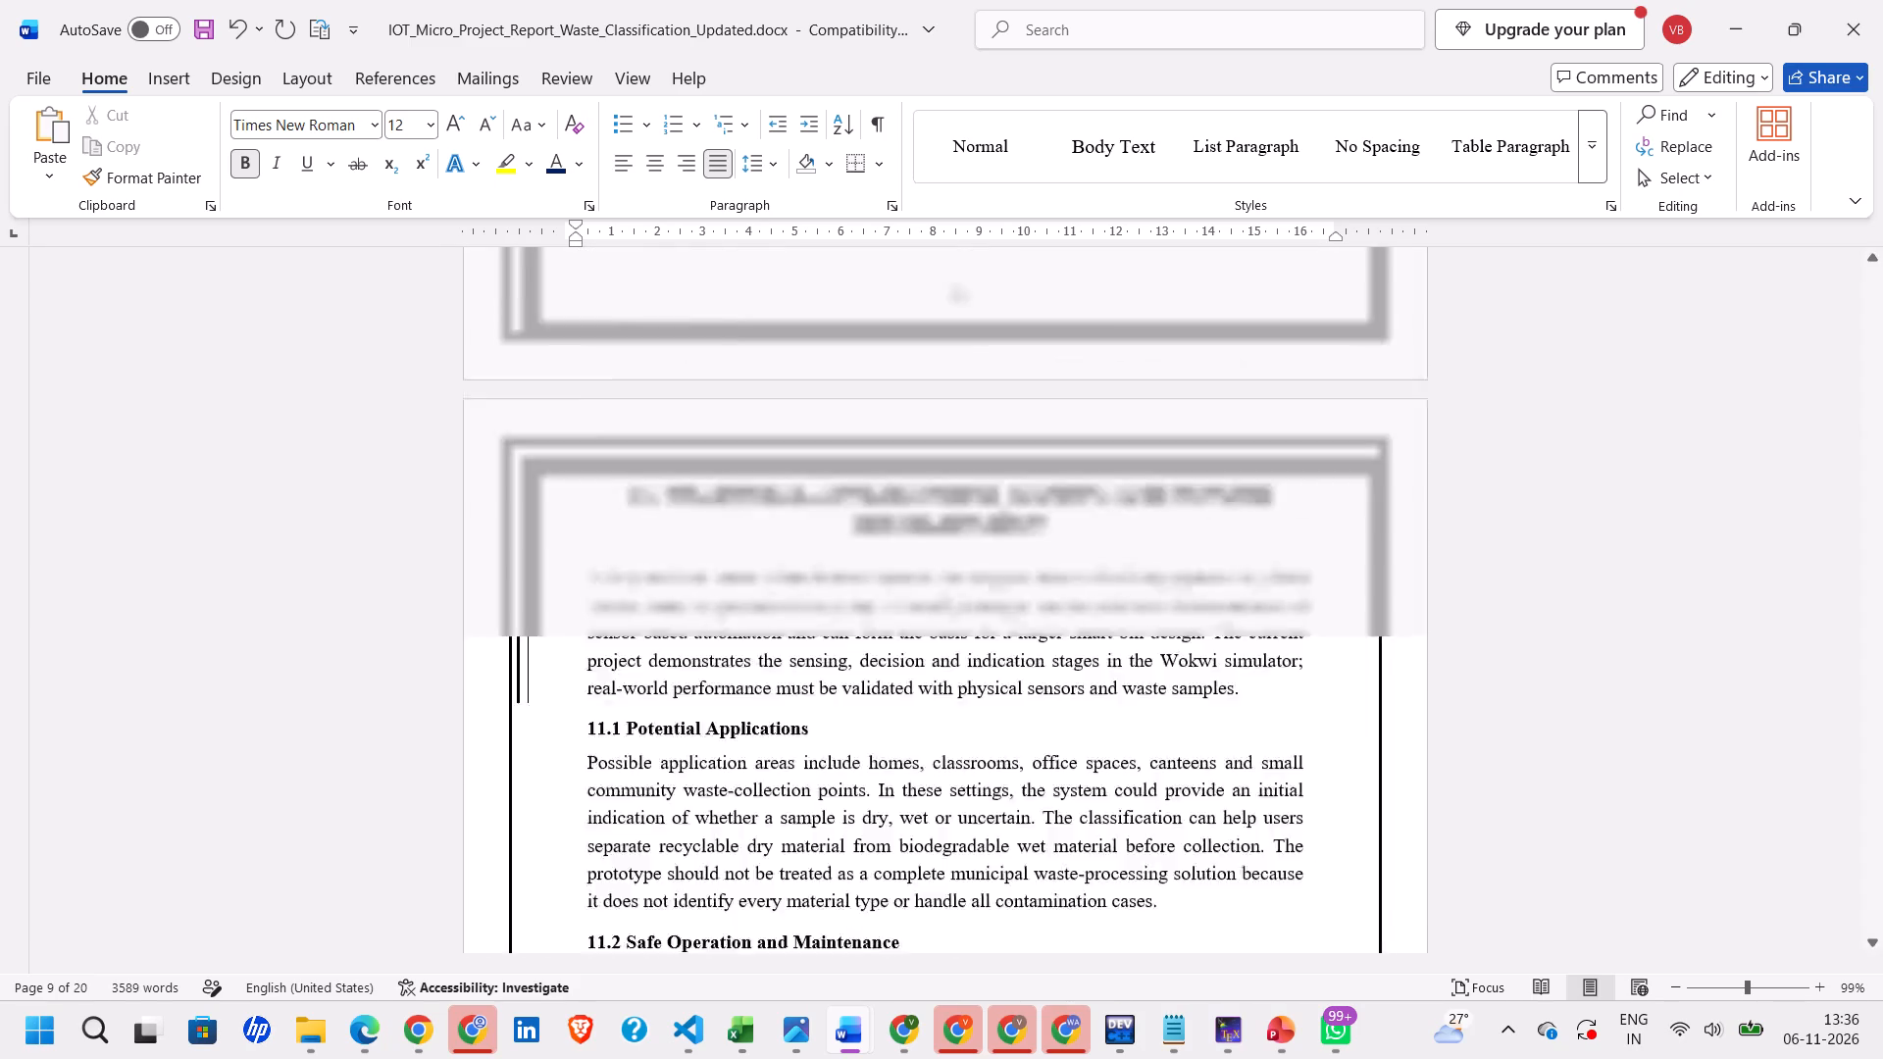
pyautogui.scroll(-5, 741, 507)
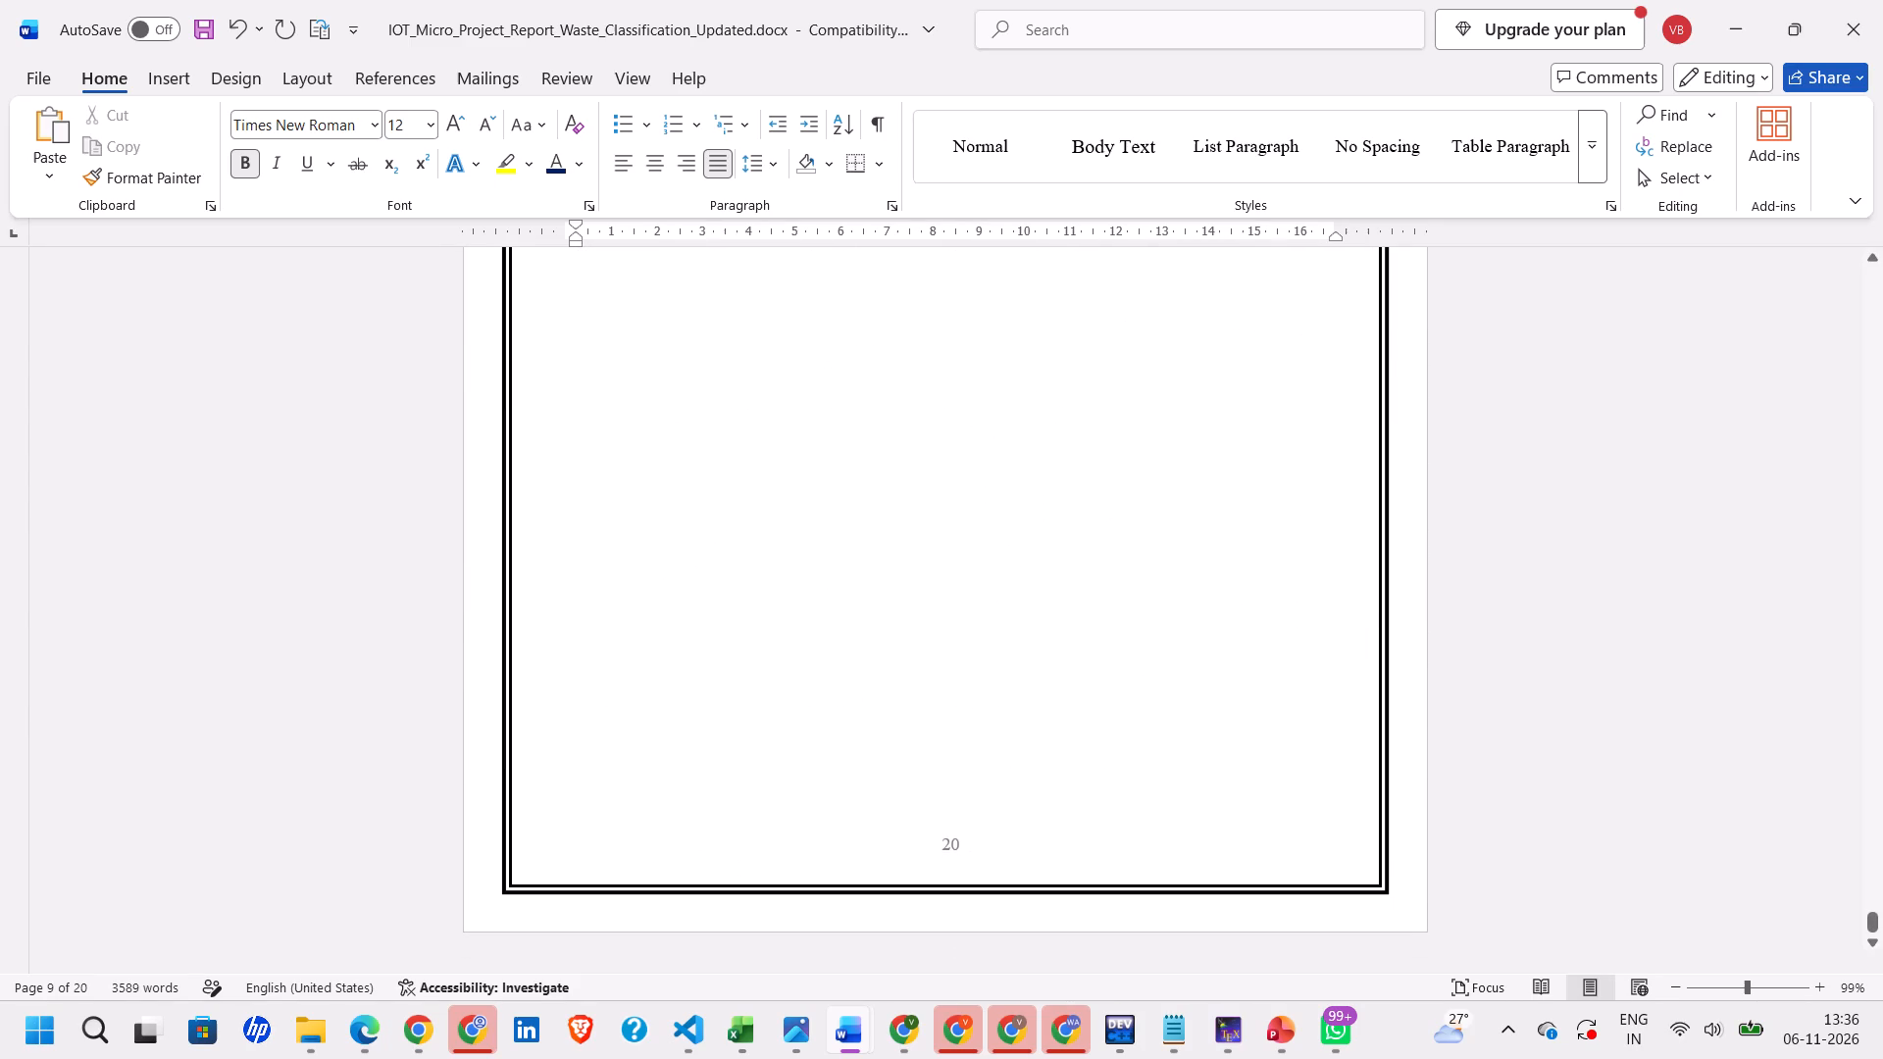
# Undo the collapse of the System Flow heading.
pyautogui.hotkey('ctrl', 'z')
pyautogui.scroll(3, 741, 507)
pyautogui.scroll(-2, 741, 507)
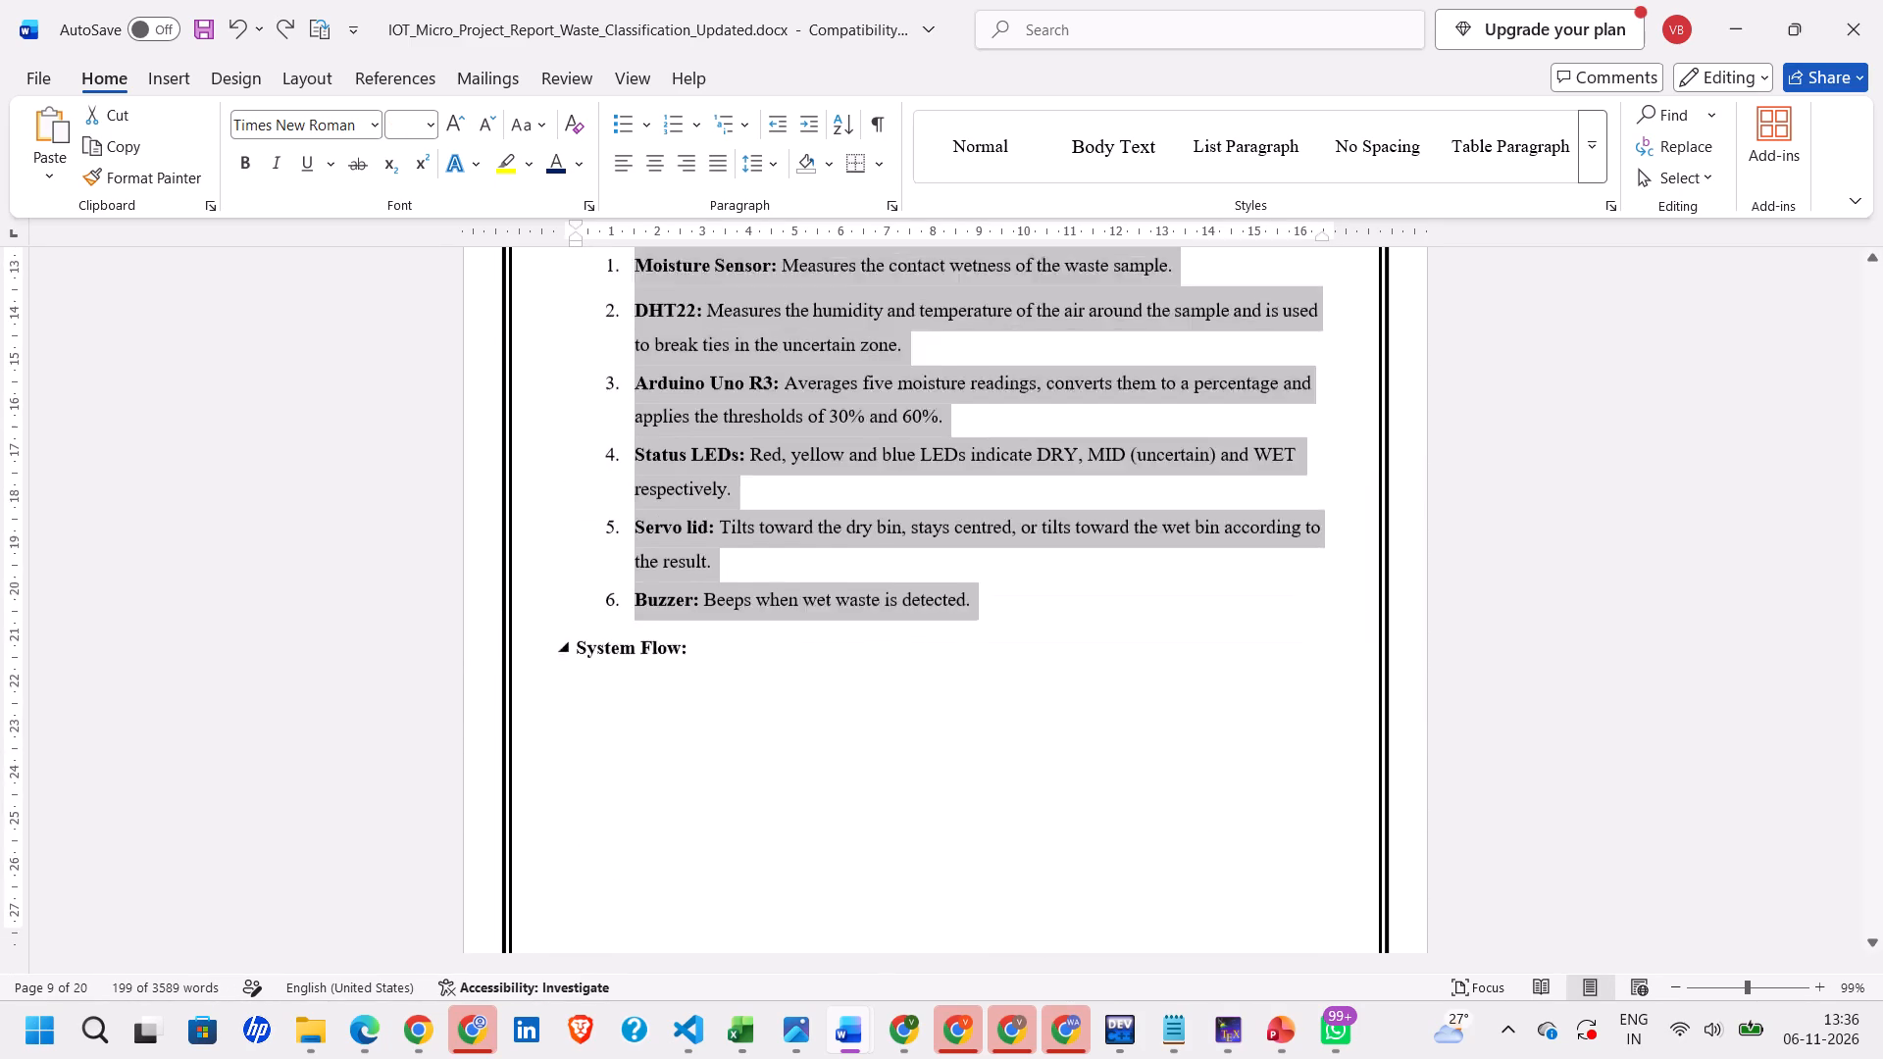
# Examine the page break between the System Flow heading and the Figure 1 system architecture diagram.
pyautogui.scroll(-3, 741, 507)
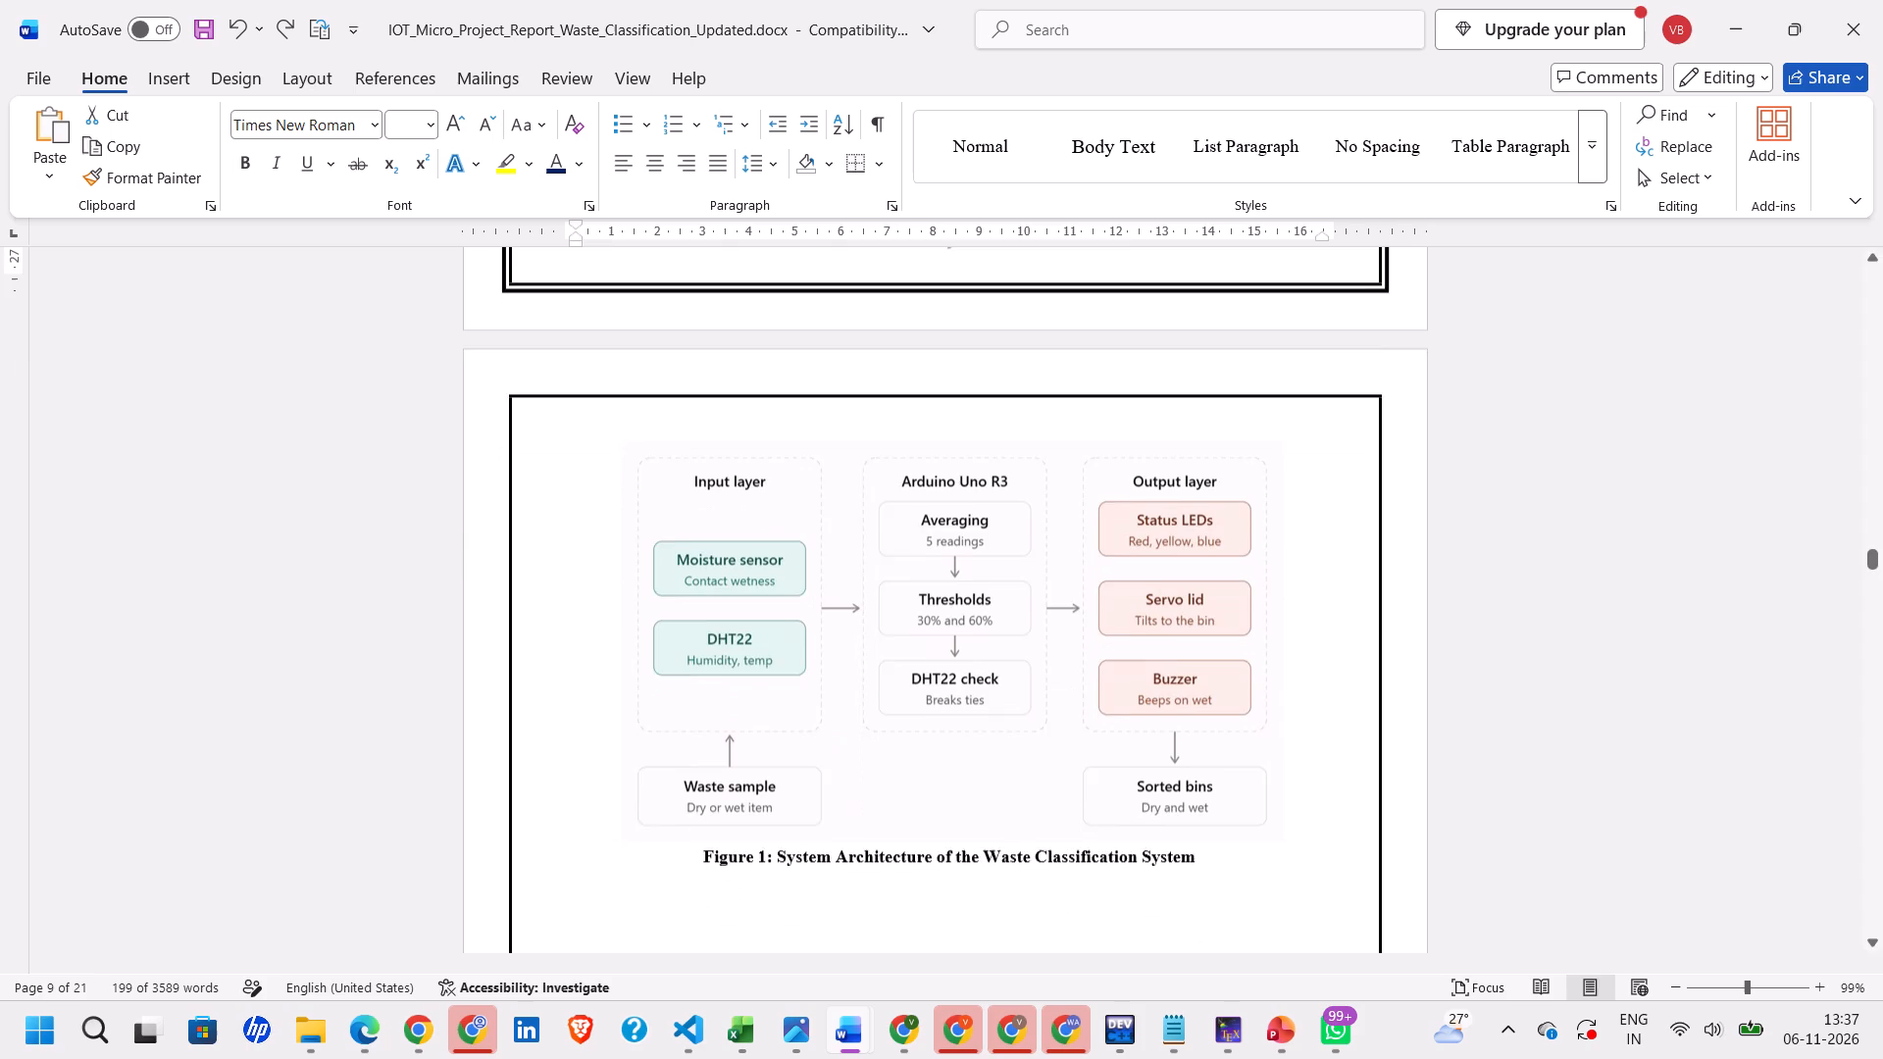
pyautogui.scroll(-2, 741, 507)
pyautogui.scroll(2, 741, 507)
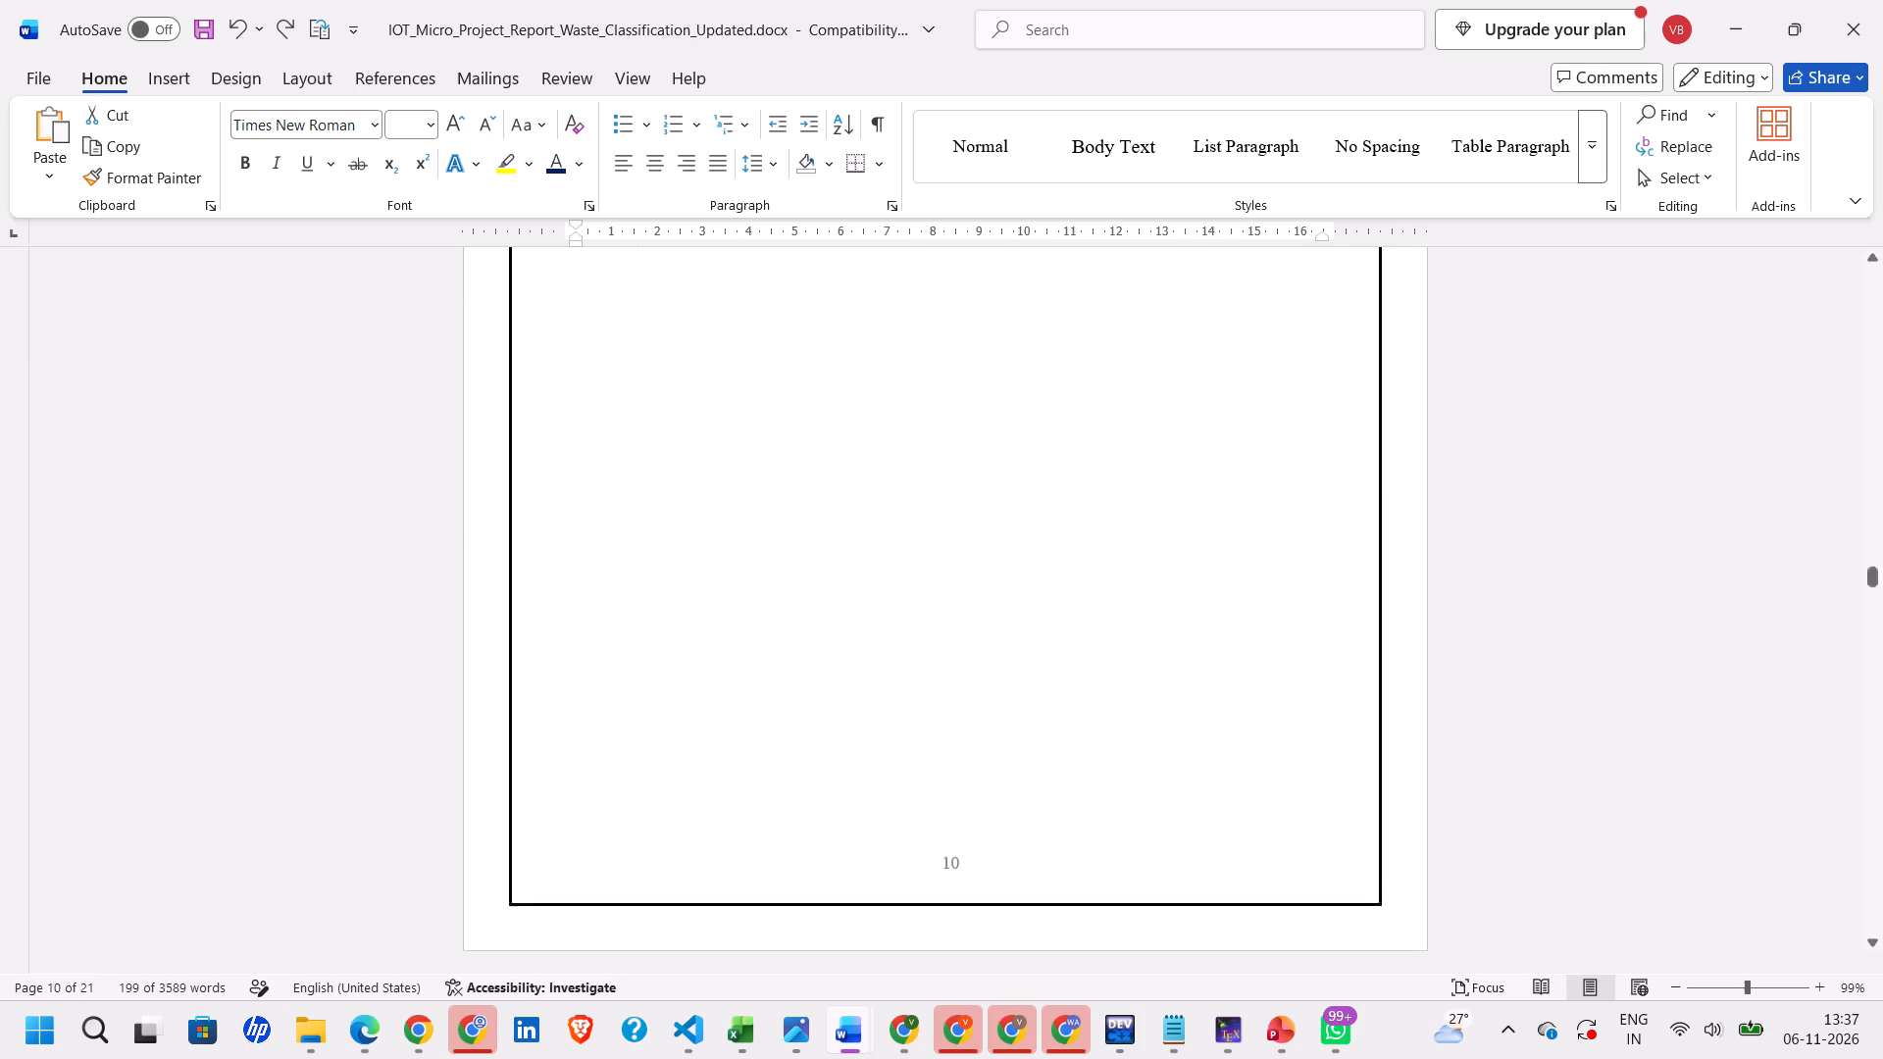
pyautogui.scroll(3, 741, 507)
pyautogui.scroll(-1, 741, 507)
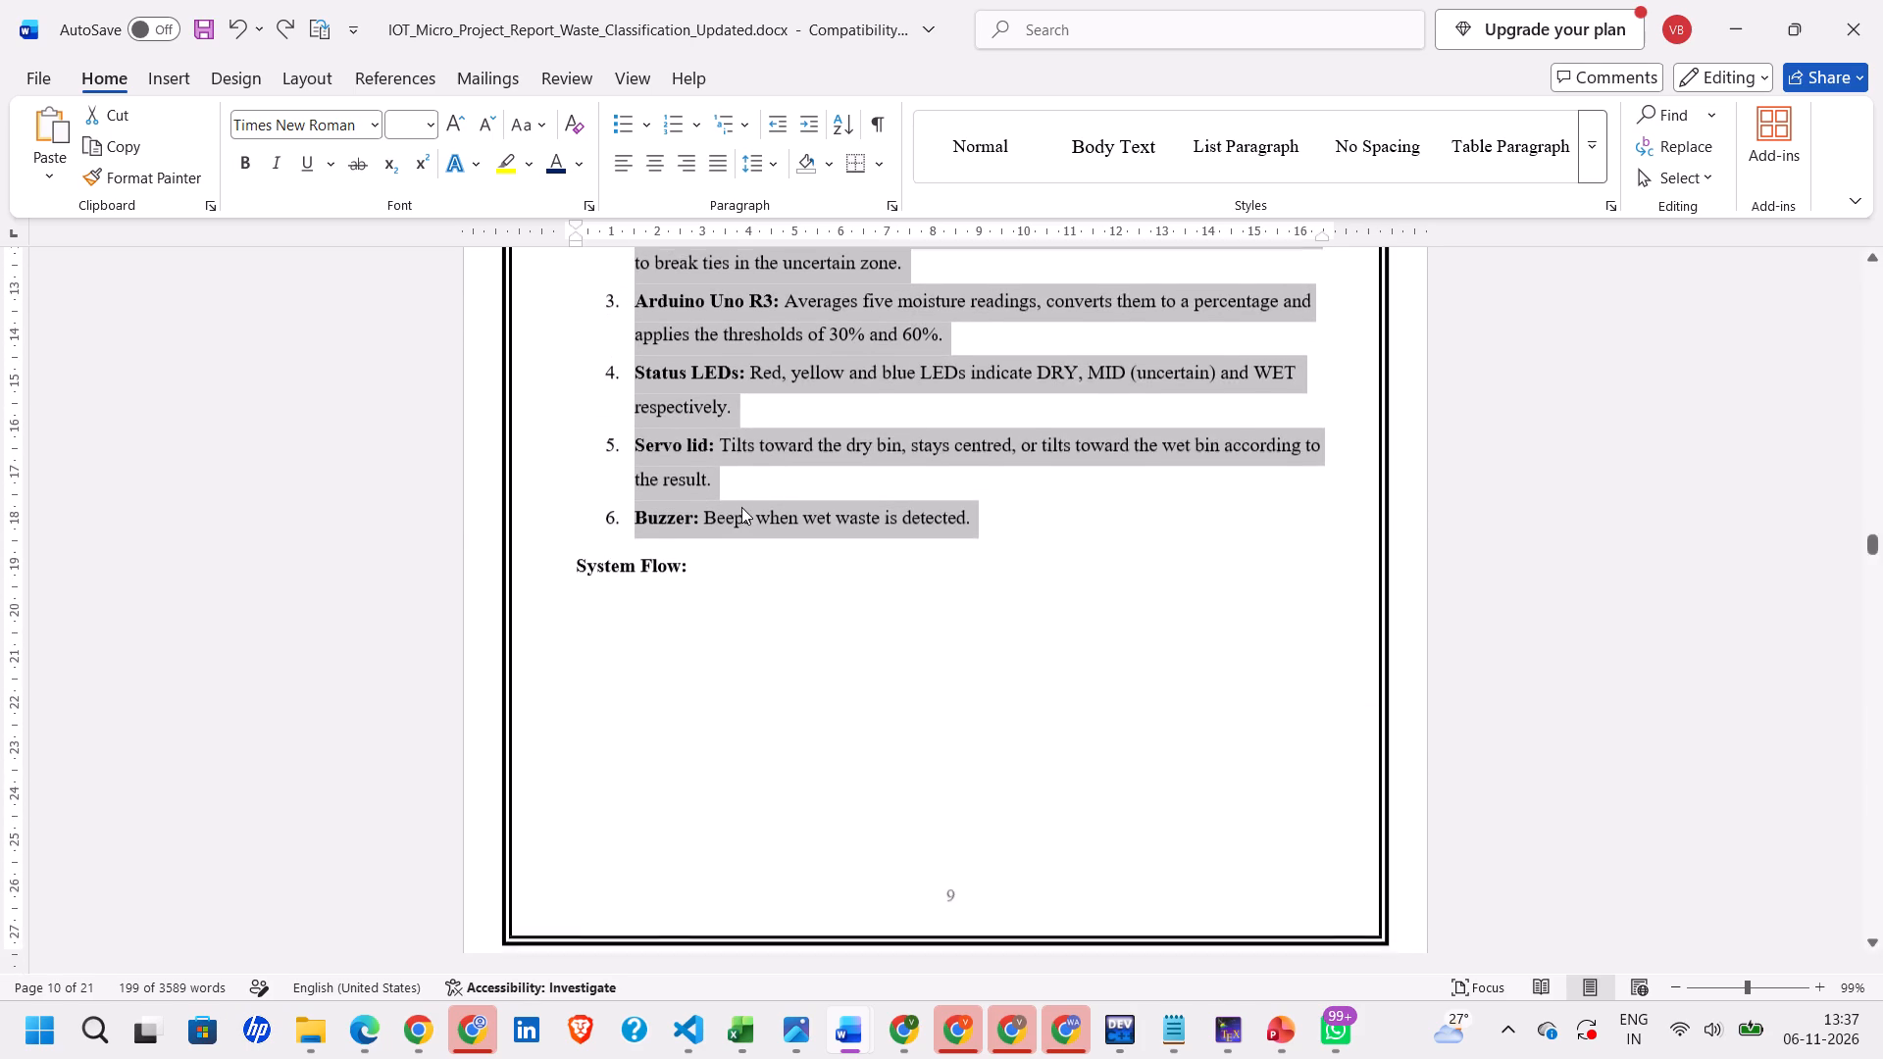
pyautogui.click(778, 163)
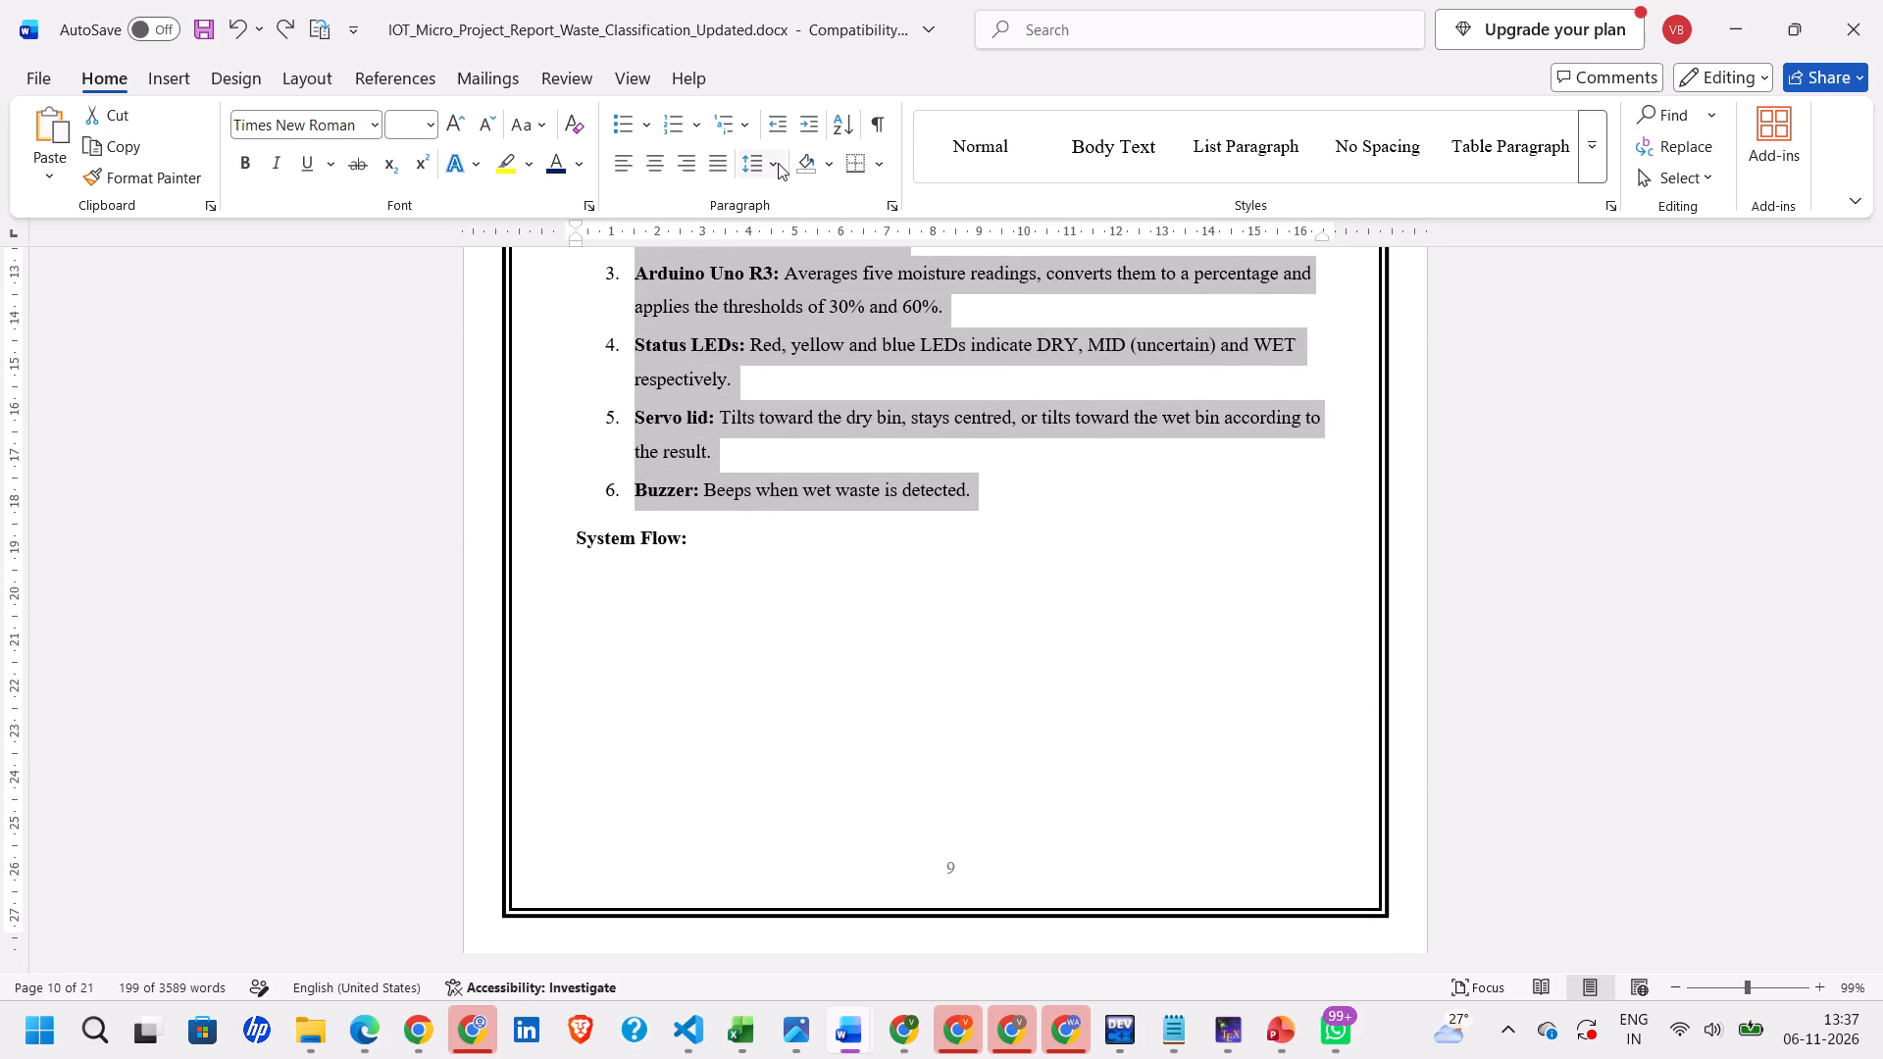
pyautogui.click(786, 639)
# Shrink the Figure 1 system architecture diagram proportionally to about 10 cm wide.
pyautogui.scroll(-3, 786, 639)
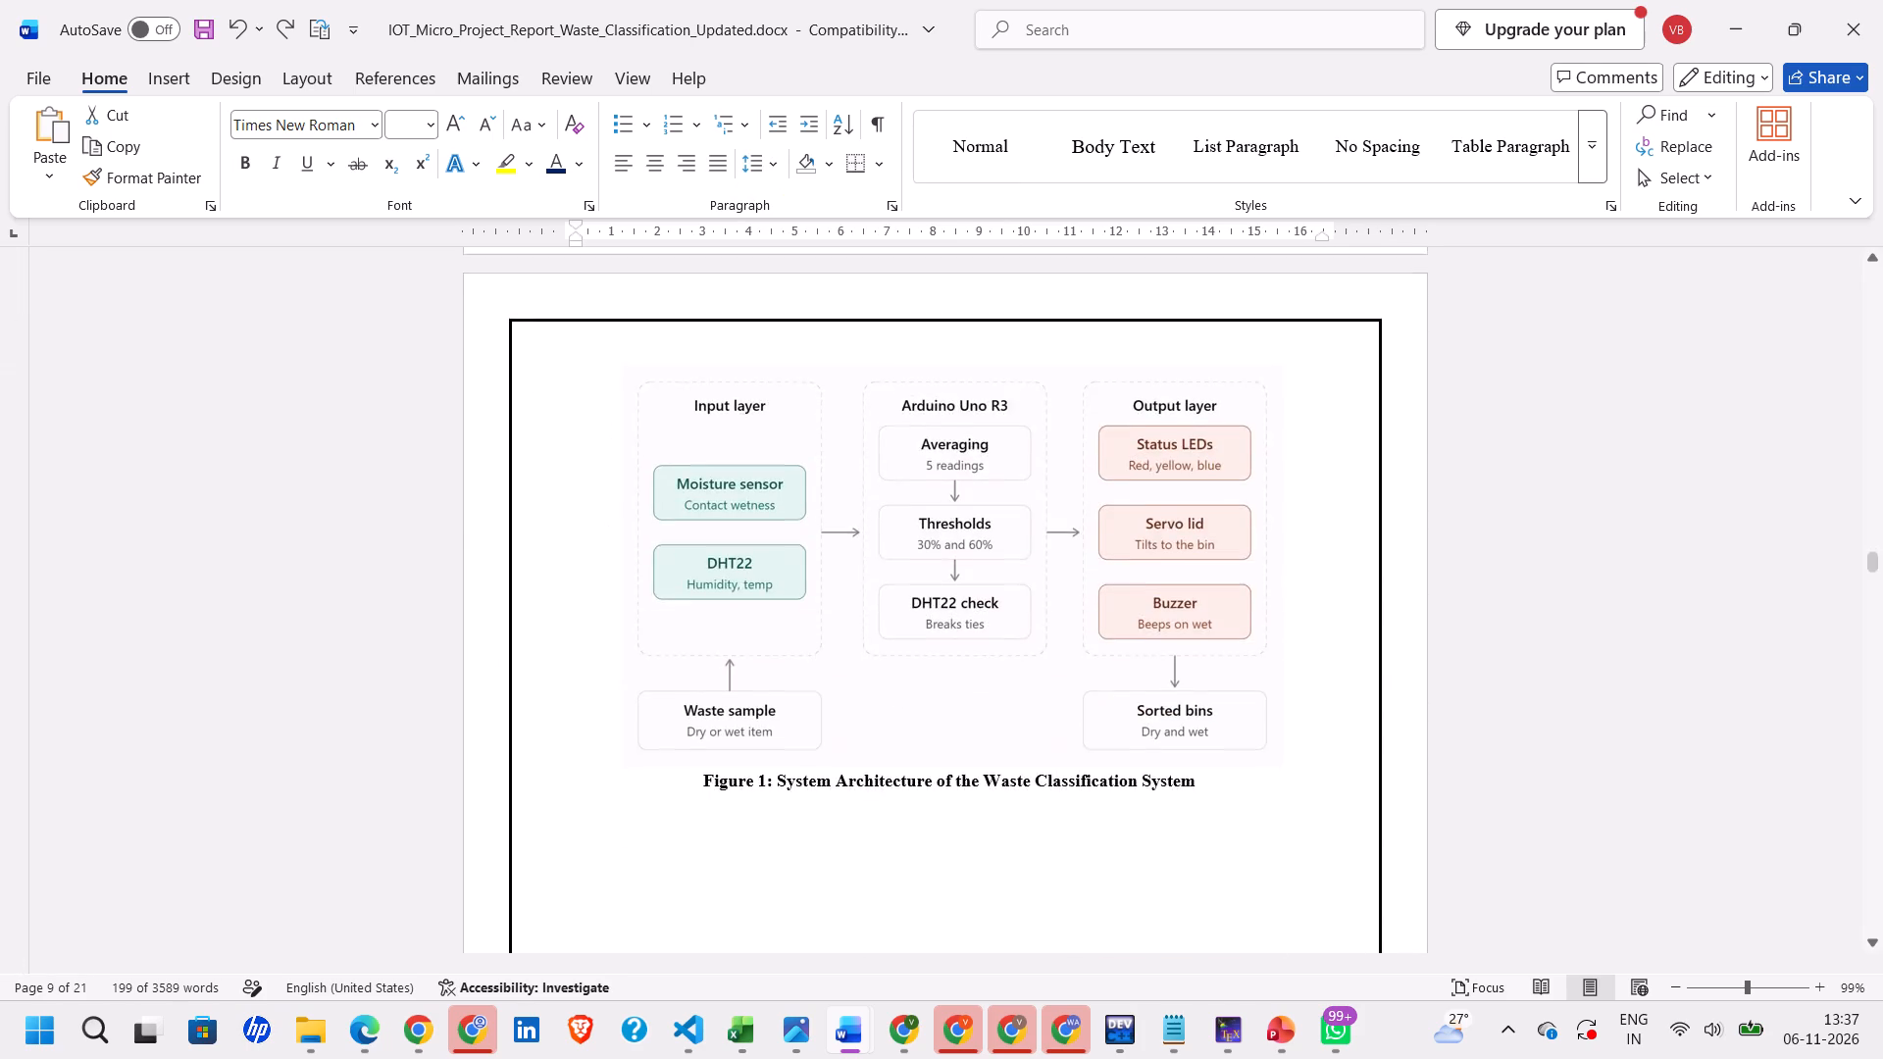
pyautogui.scroll(-2, 786, 639)
pyautogui.scroll(2, 786, 639)
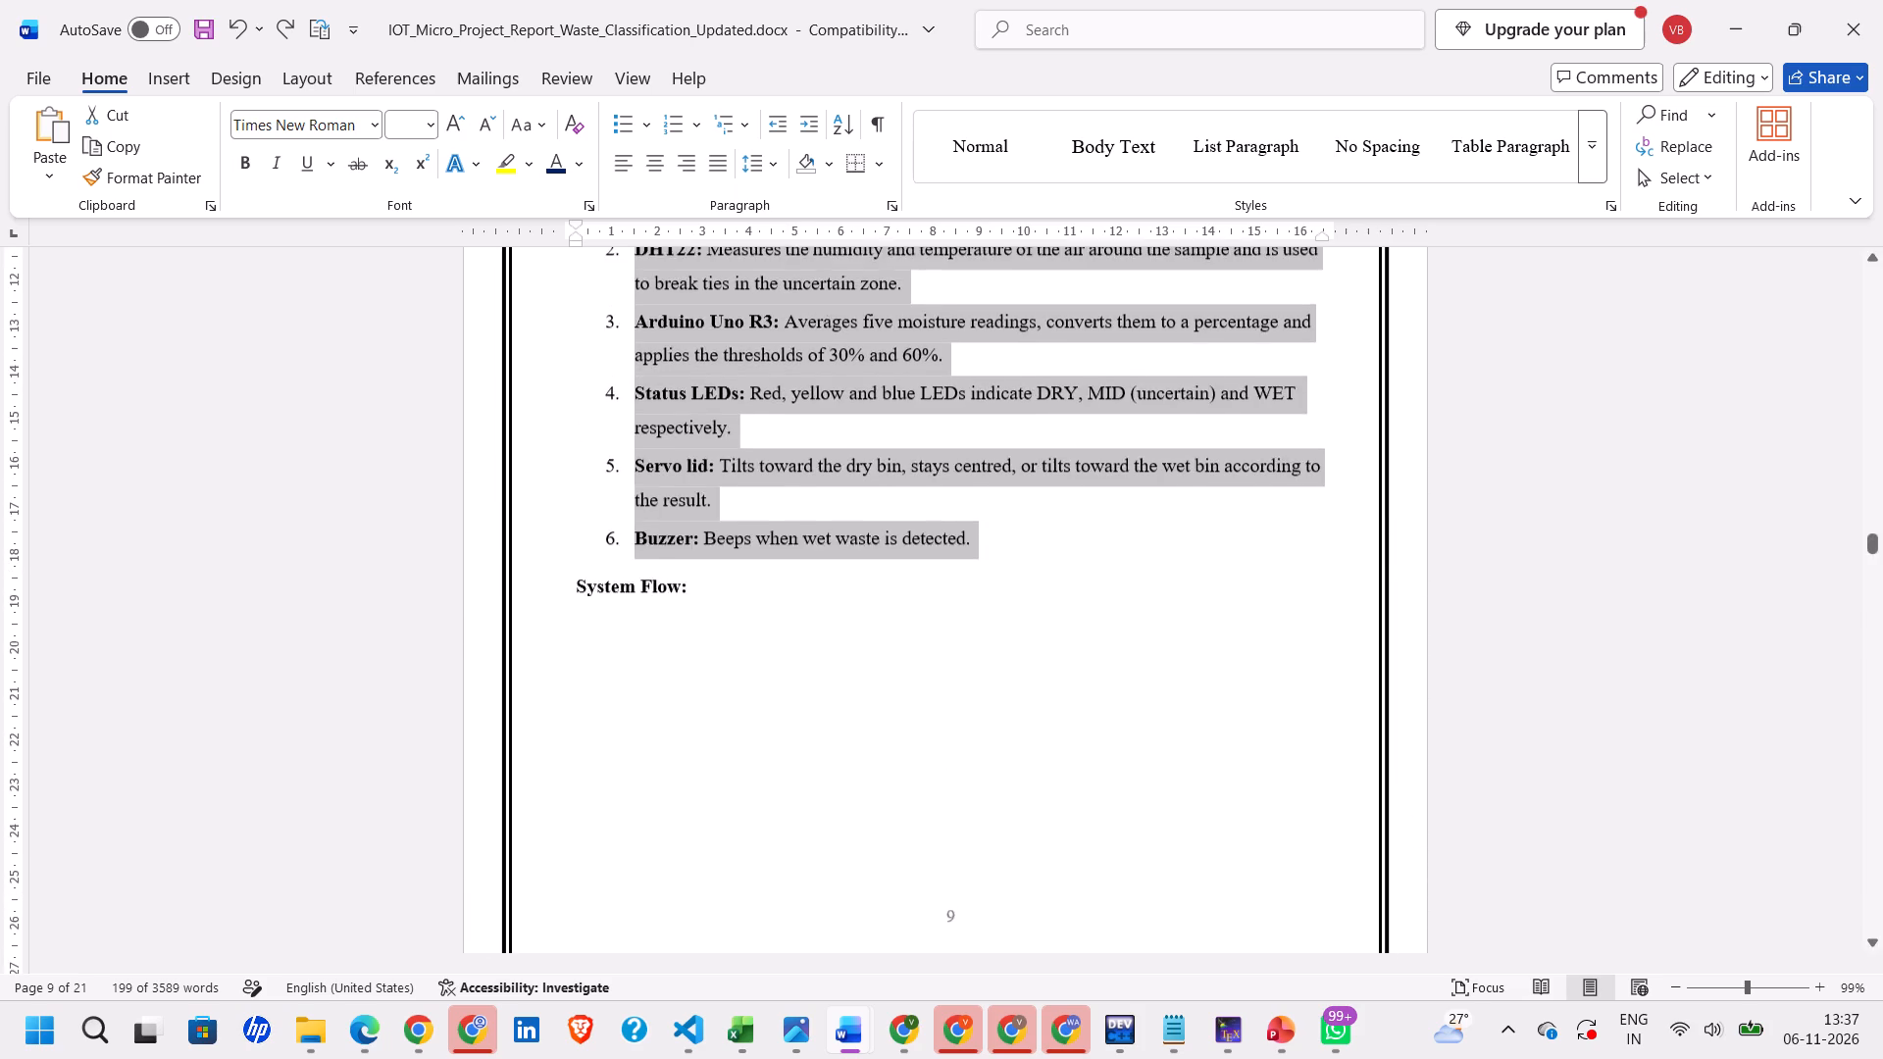
pyautogui.scroll(-1, 786, 639)
pyautogui.scroll(3, 786, 639)
pyautogui.click(897, 470)
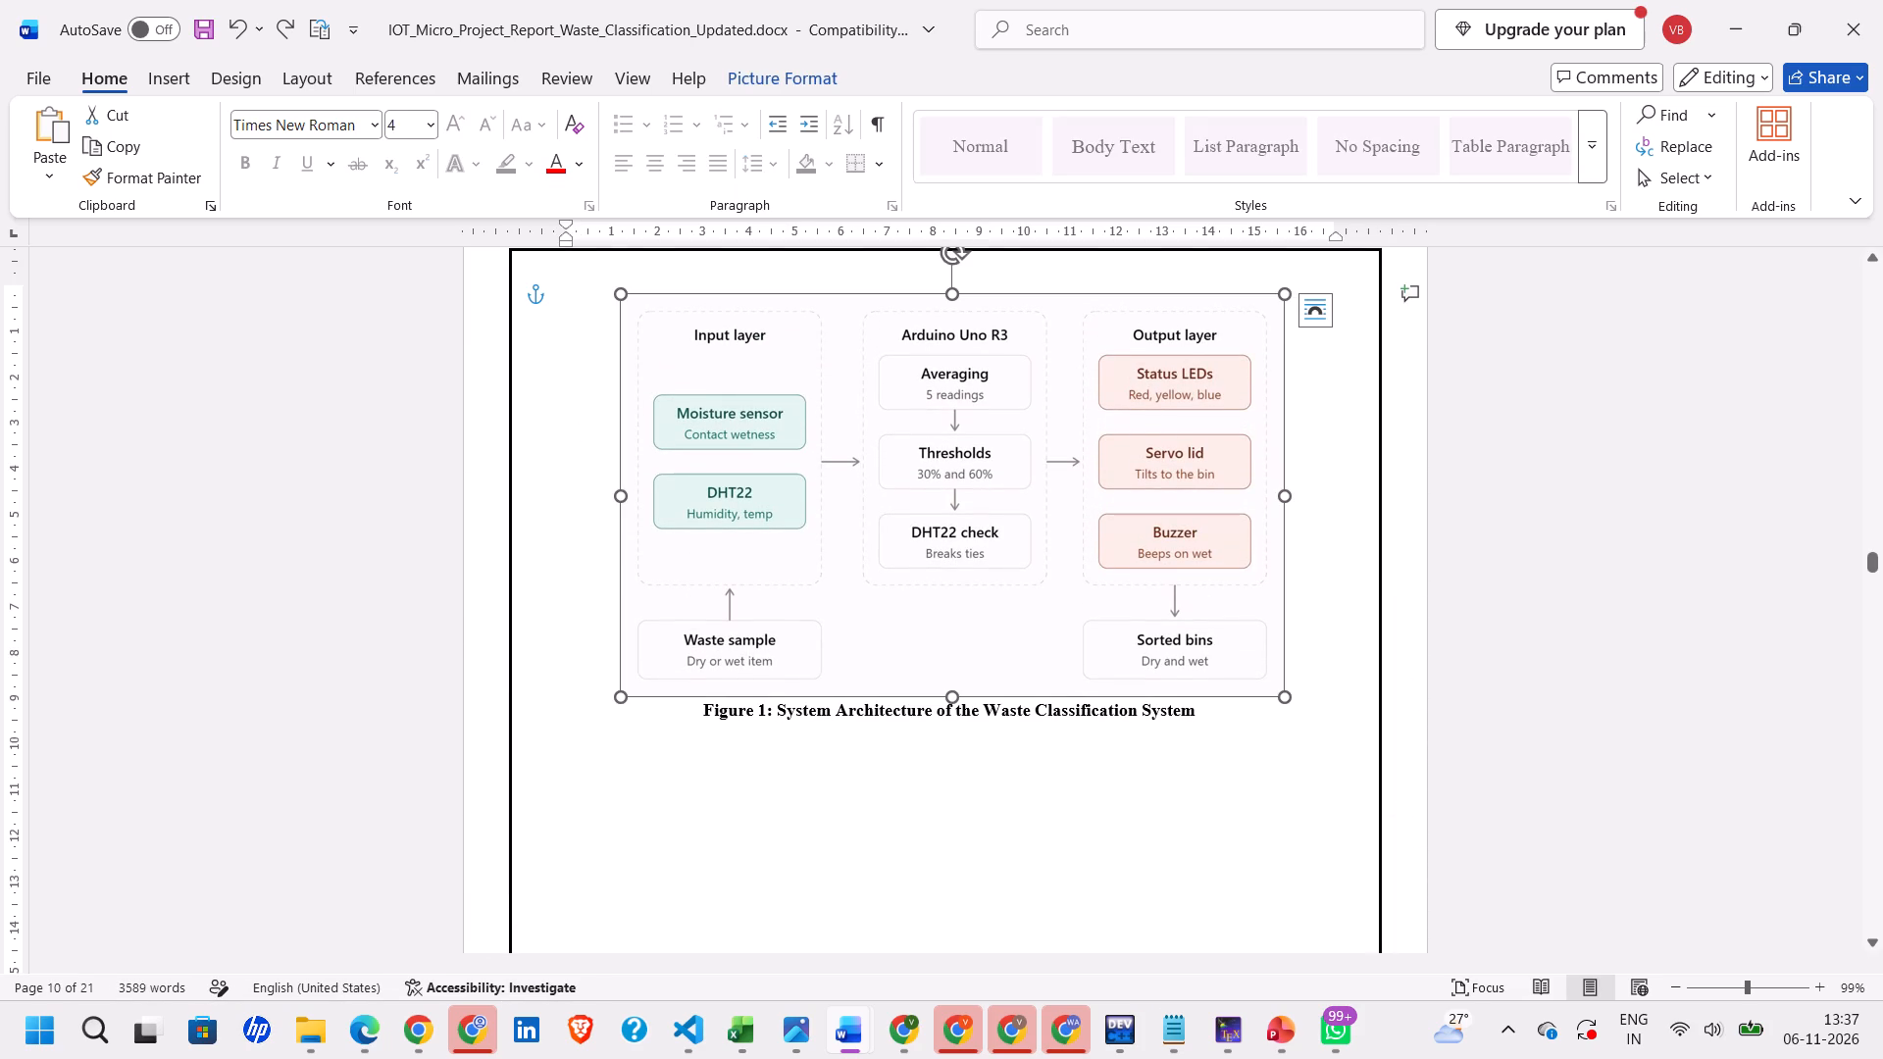
pyautogui.moveTo(1281, 693); pyautogui.dragTo(1074, 544)
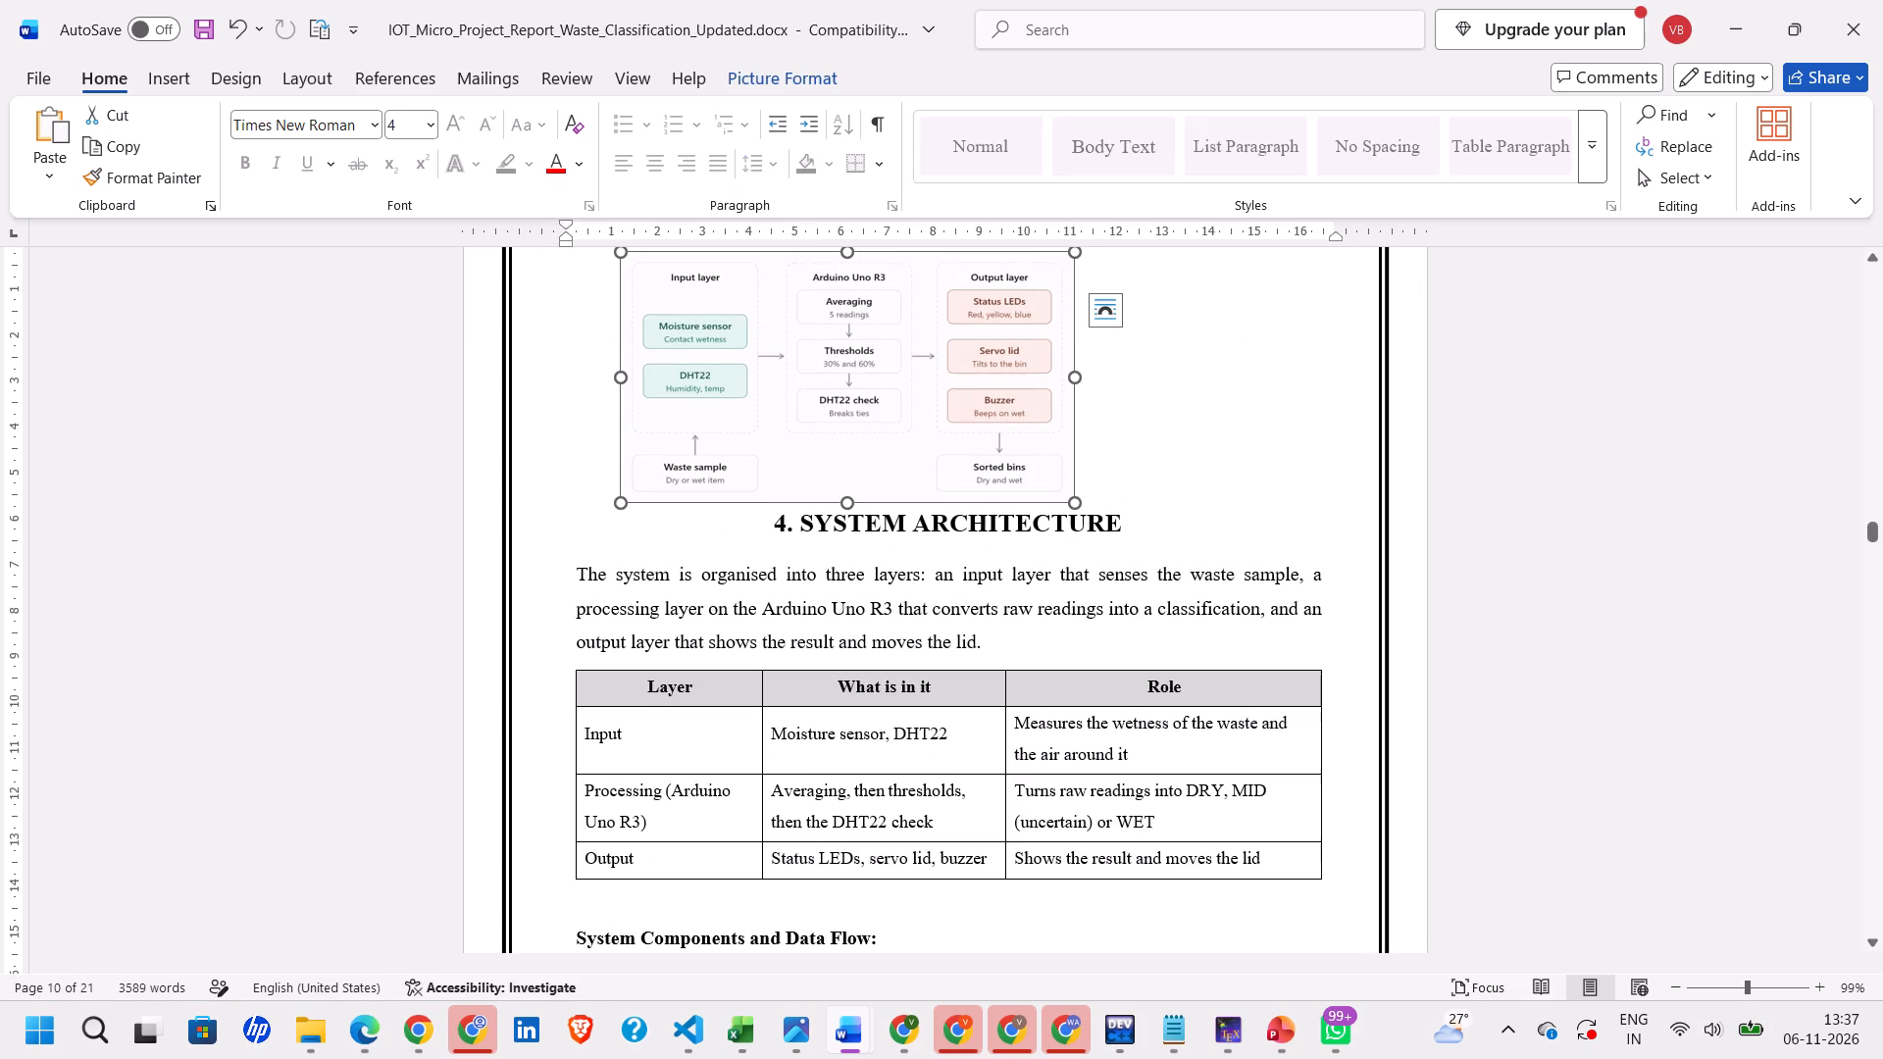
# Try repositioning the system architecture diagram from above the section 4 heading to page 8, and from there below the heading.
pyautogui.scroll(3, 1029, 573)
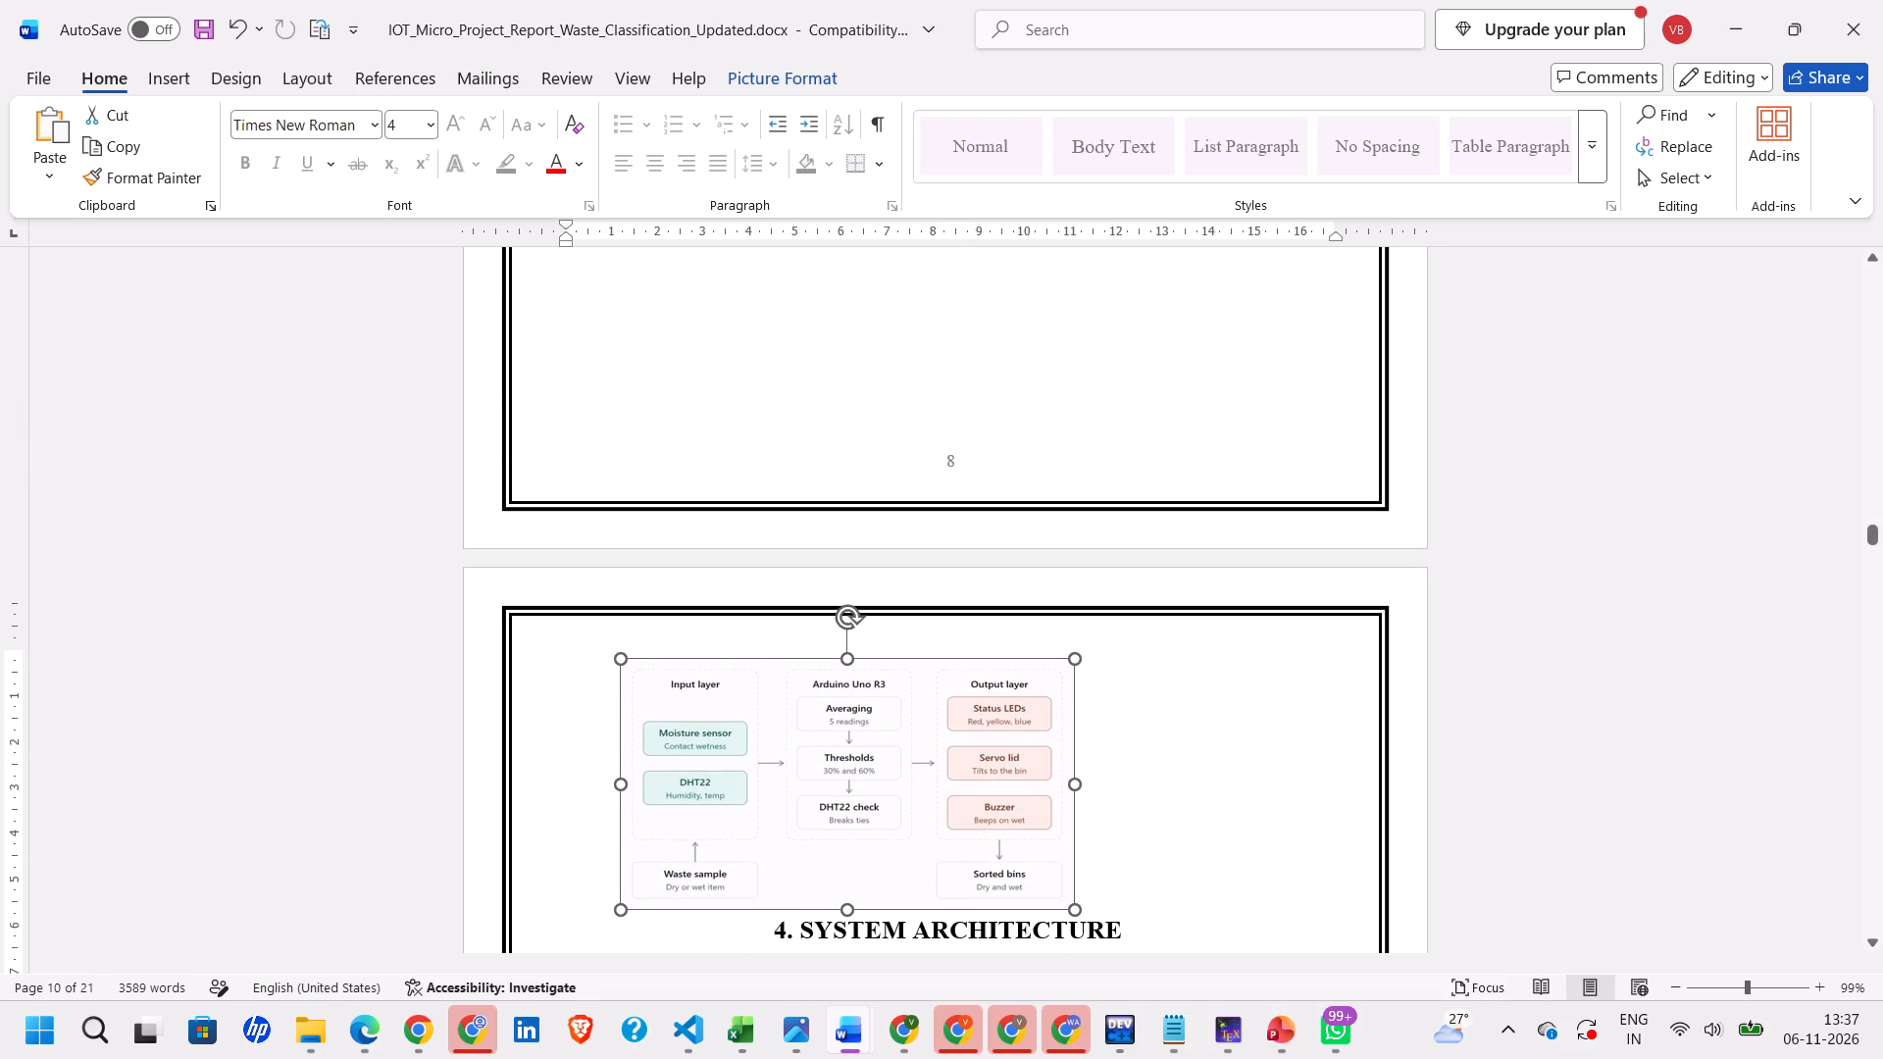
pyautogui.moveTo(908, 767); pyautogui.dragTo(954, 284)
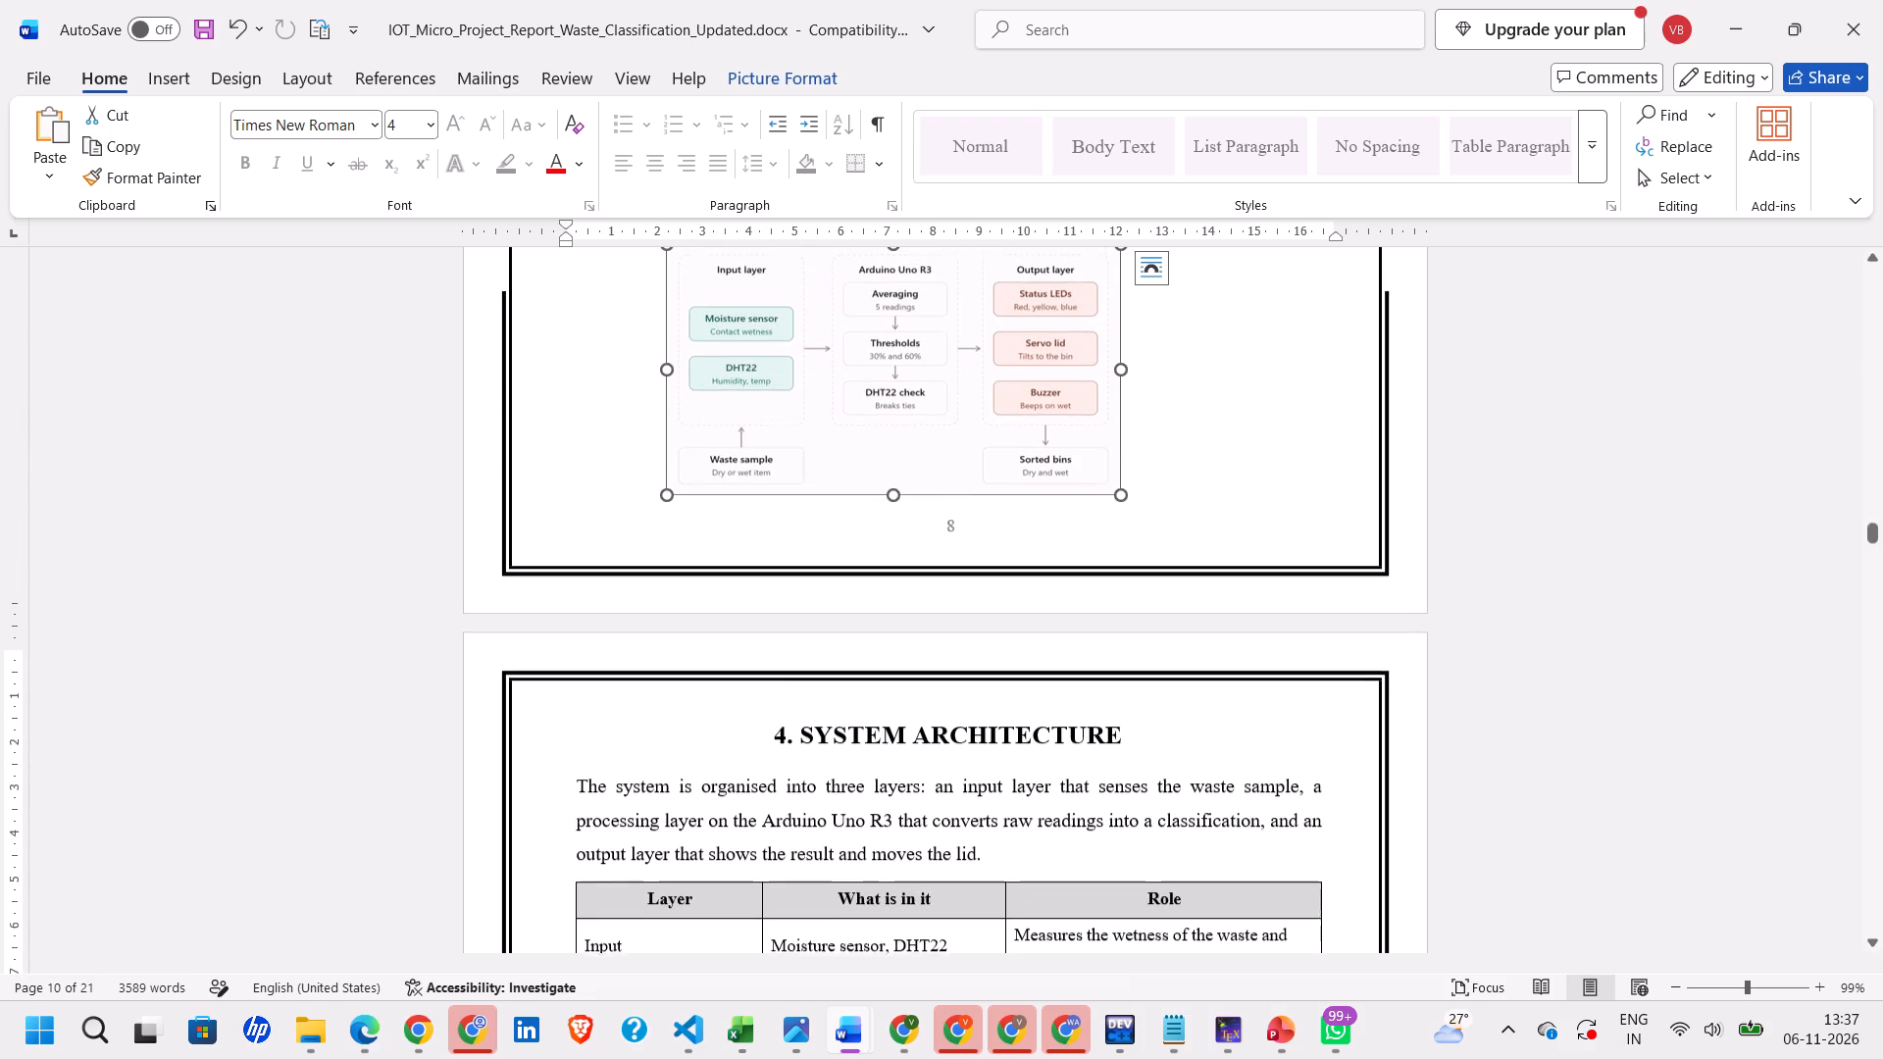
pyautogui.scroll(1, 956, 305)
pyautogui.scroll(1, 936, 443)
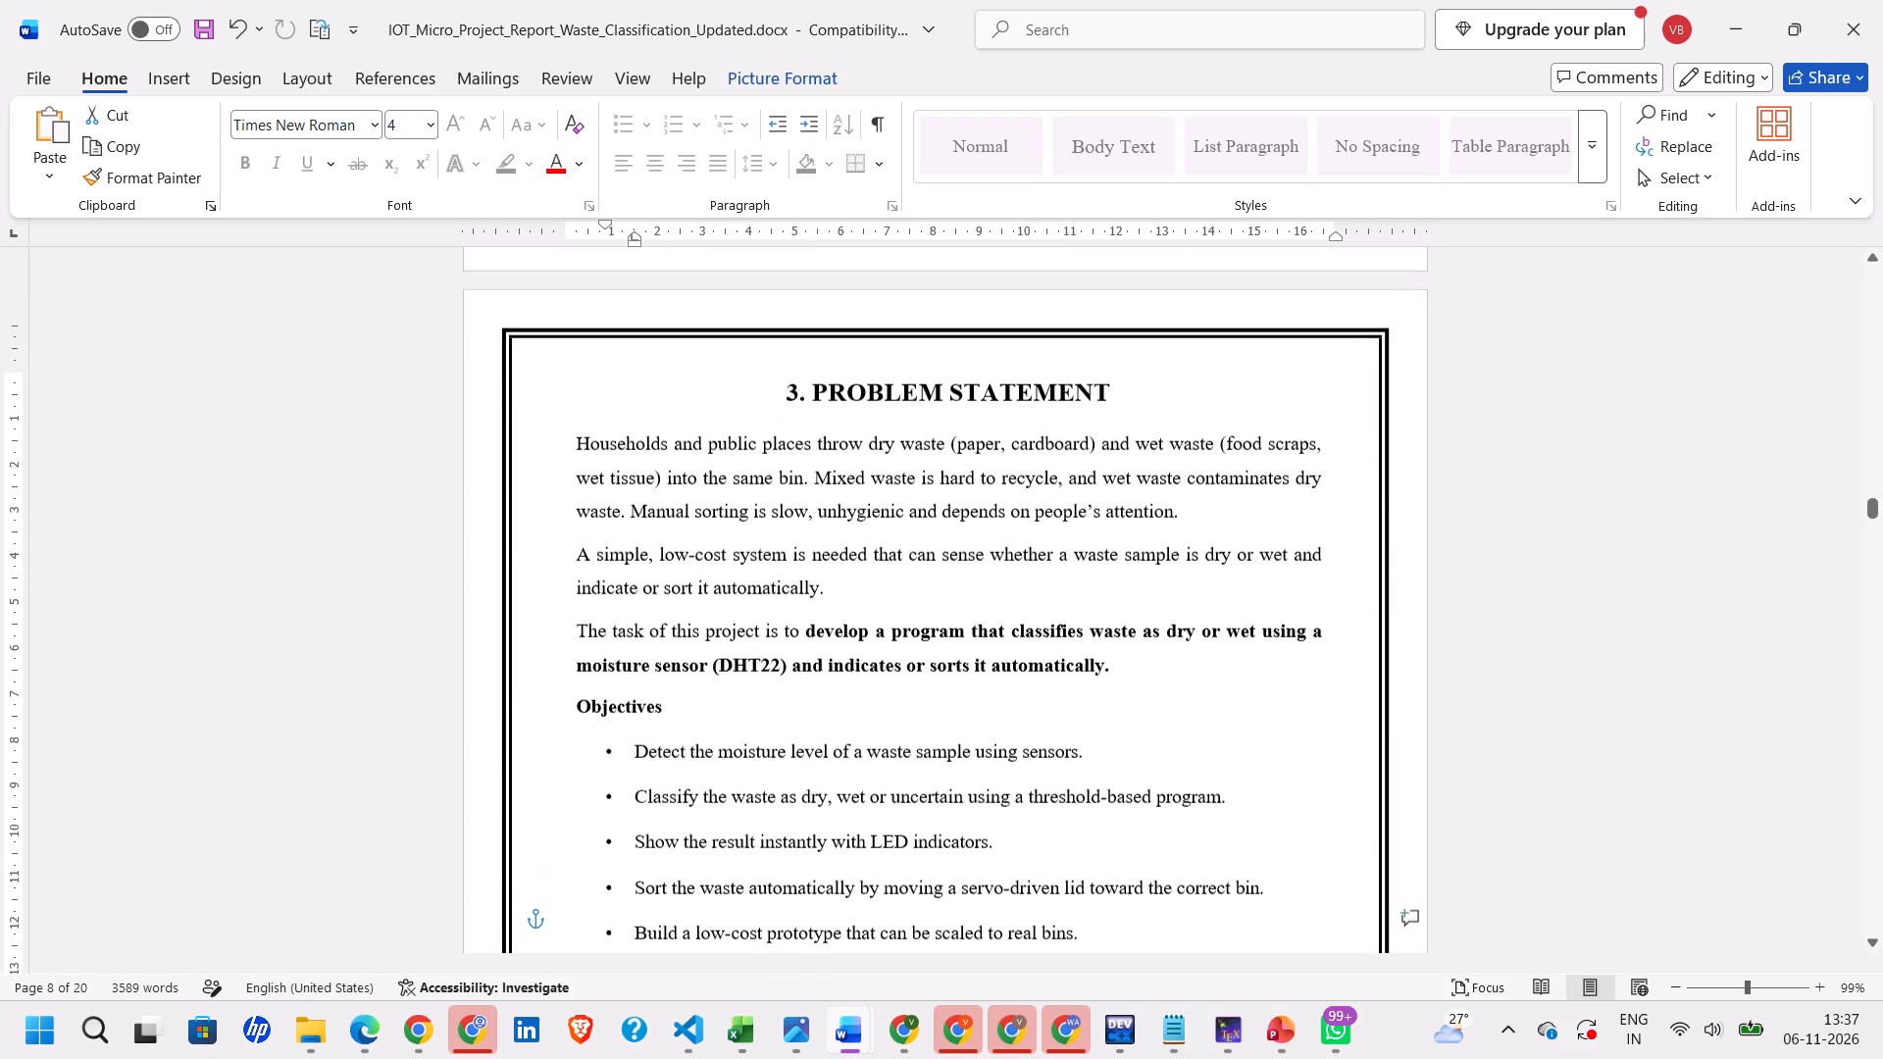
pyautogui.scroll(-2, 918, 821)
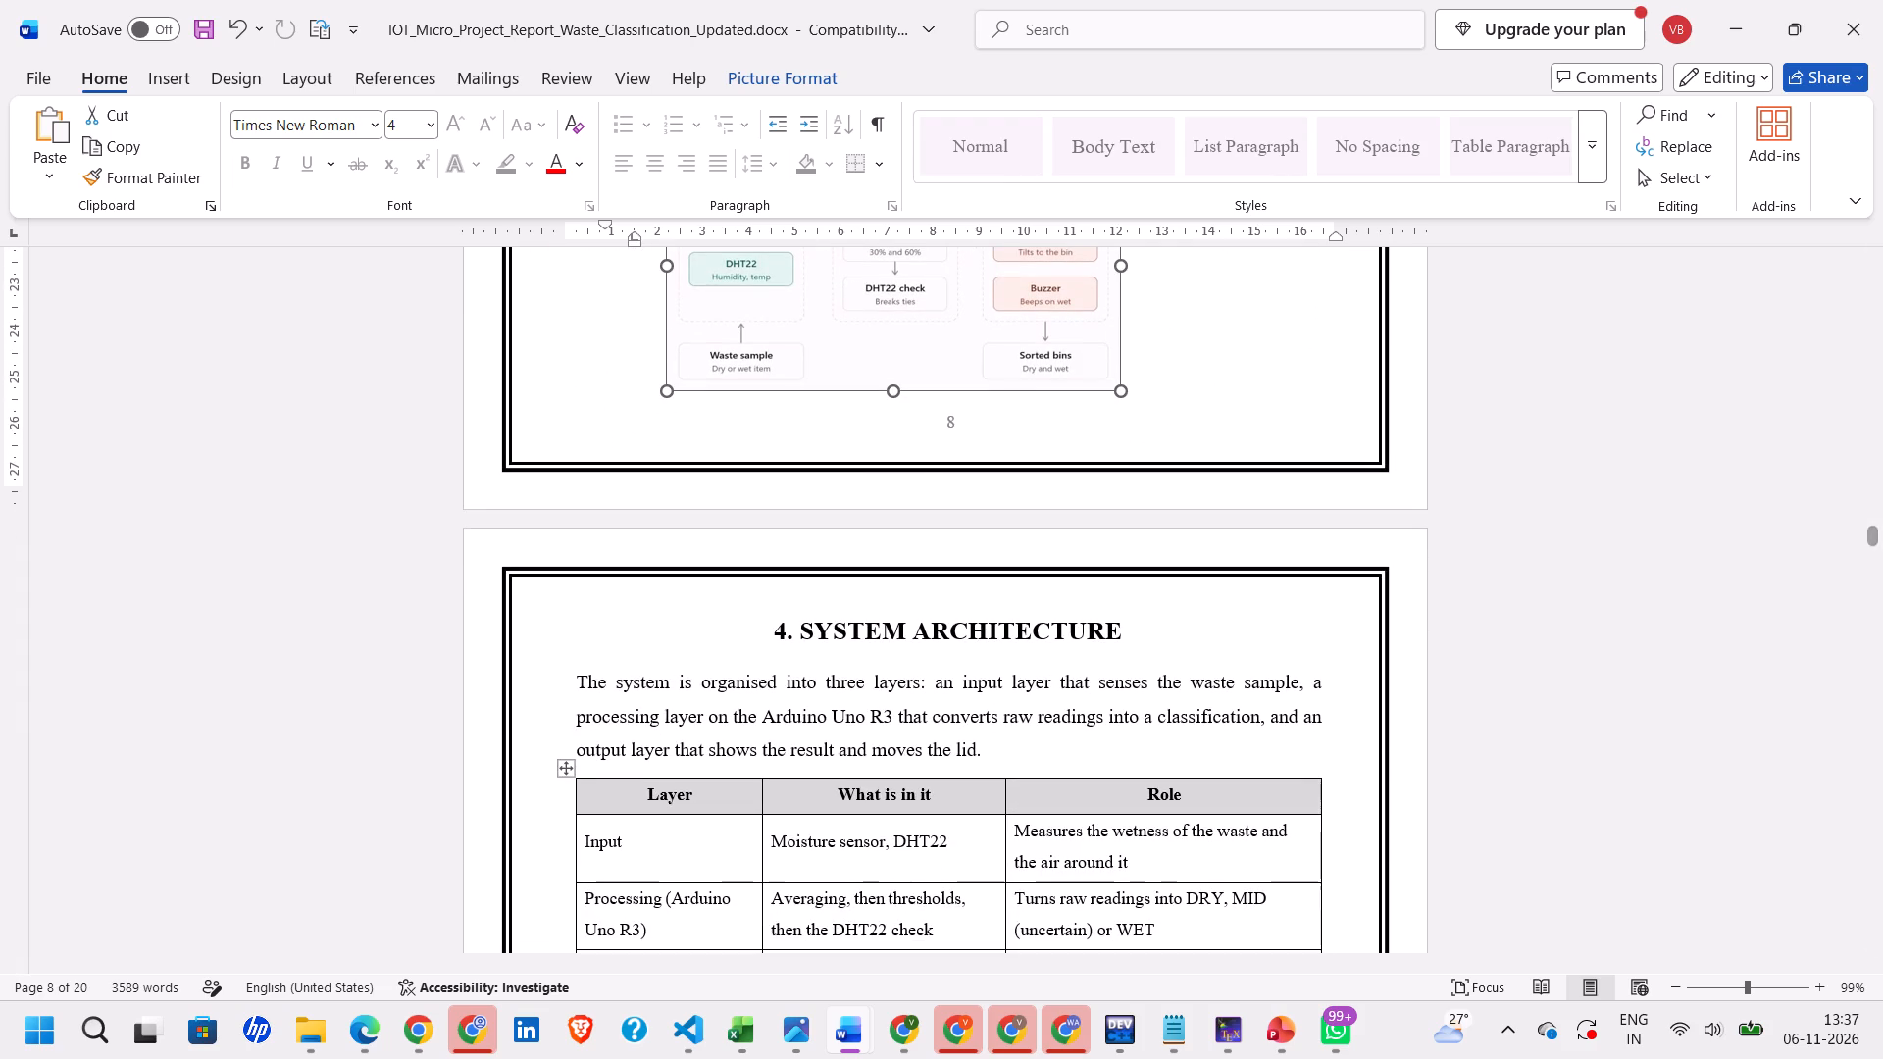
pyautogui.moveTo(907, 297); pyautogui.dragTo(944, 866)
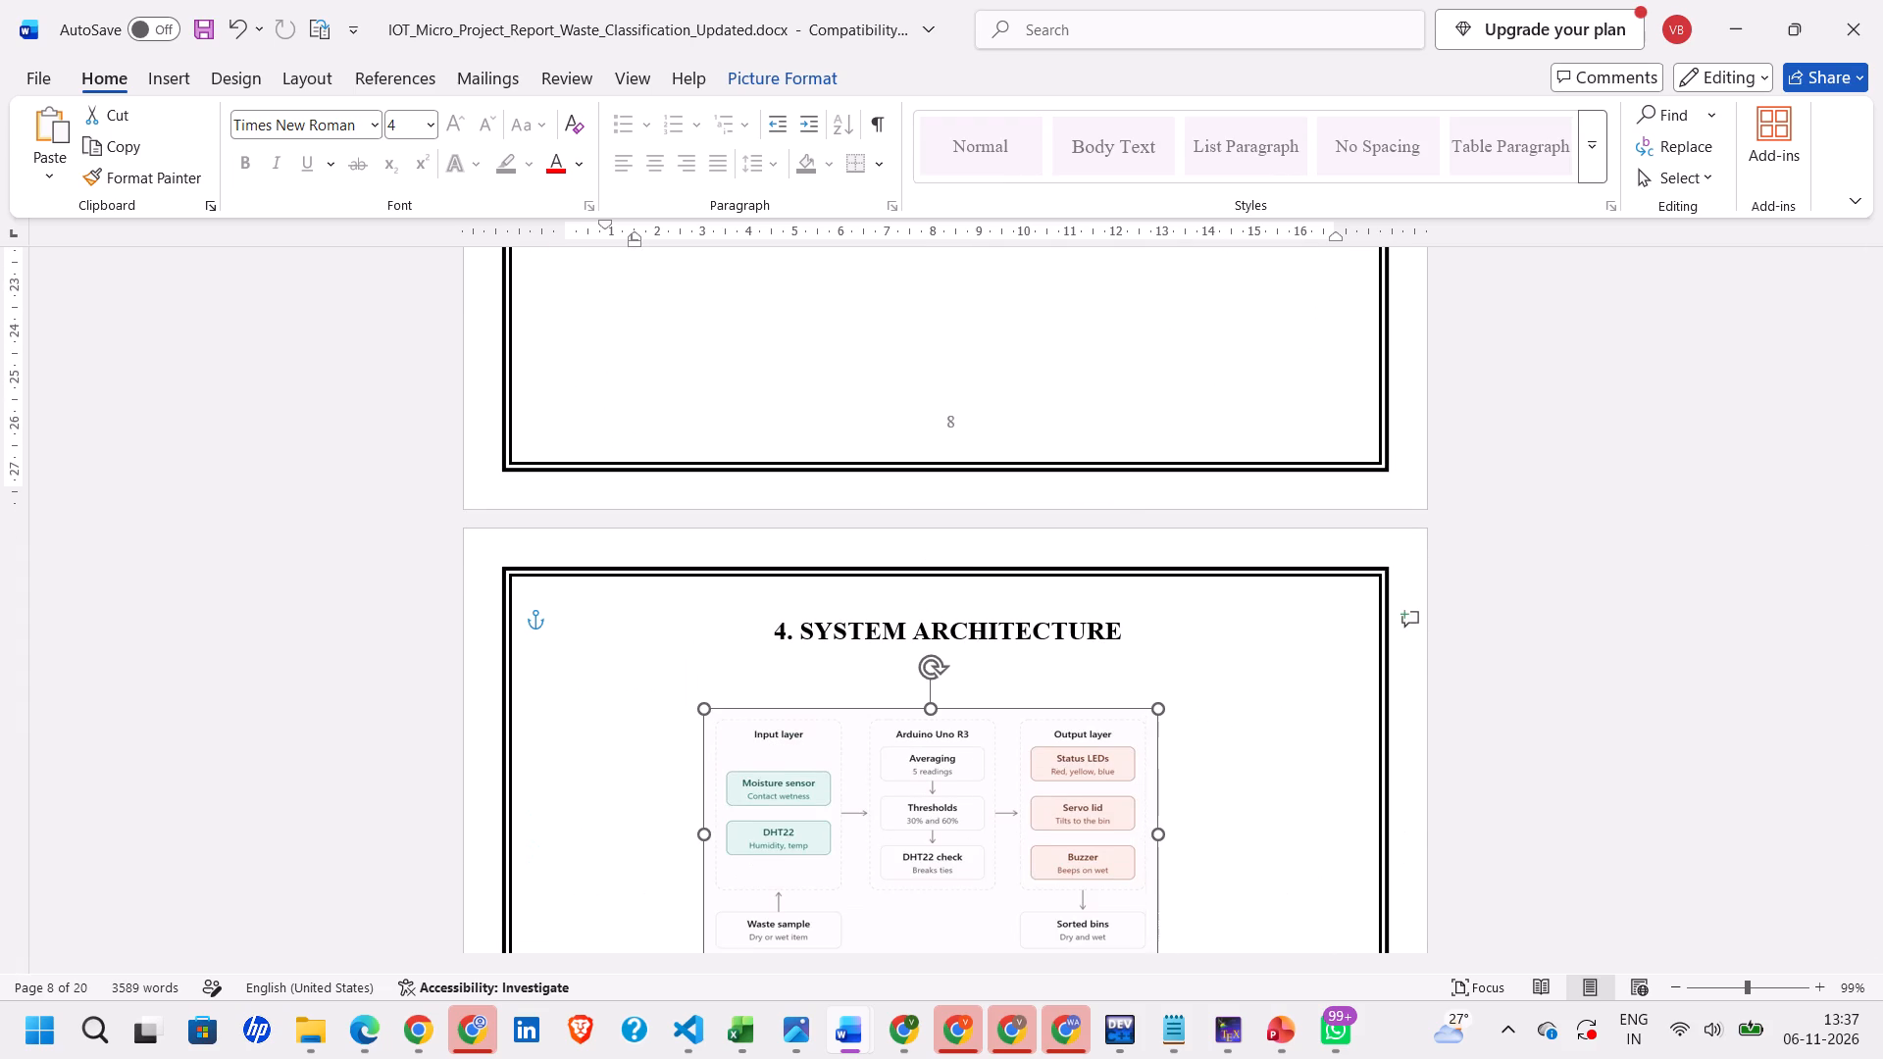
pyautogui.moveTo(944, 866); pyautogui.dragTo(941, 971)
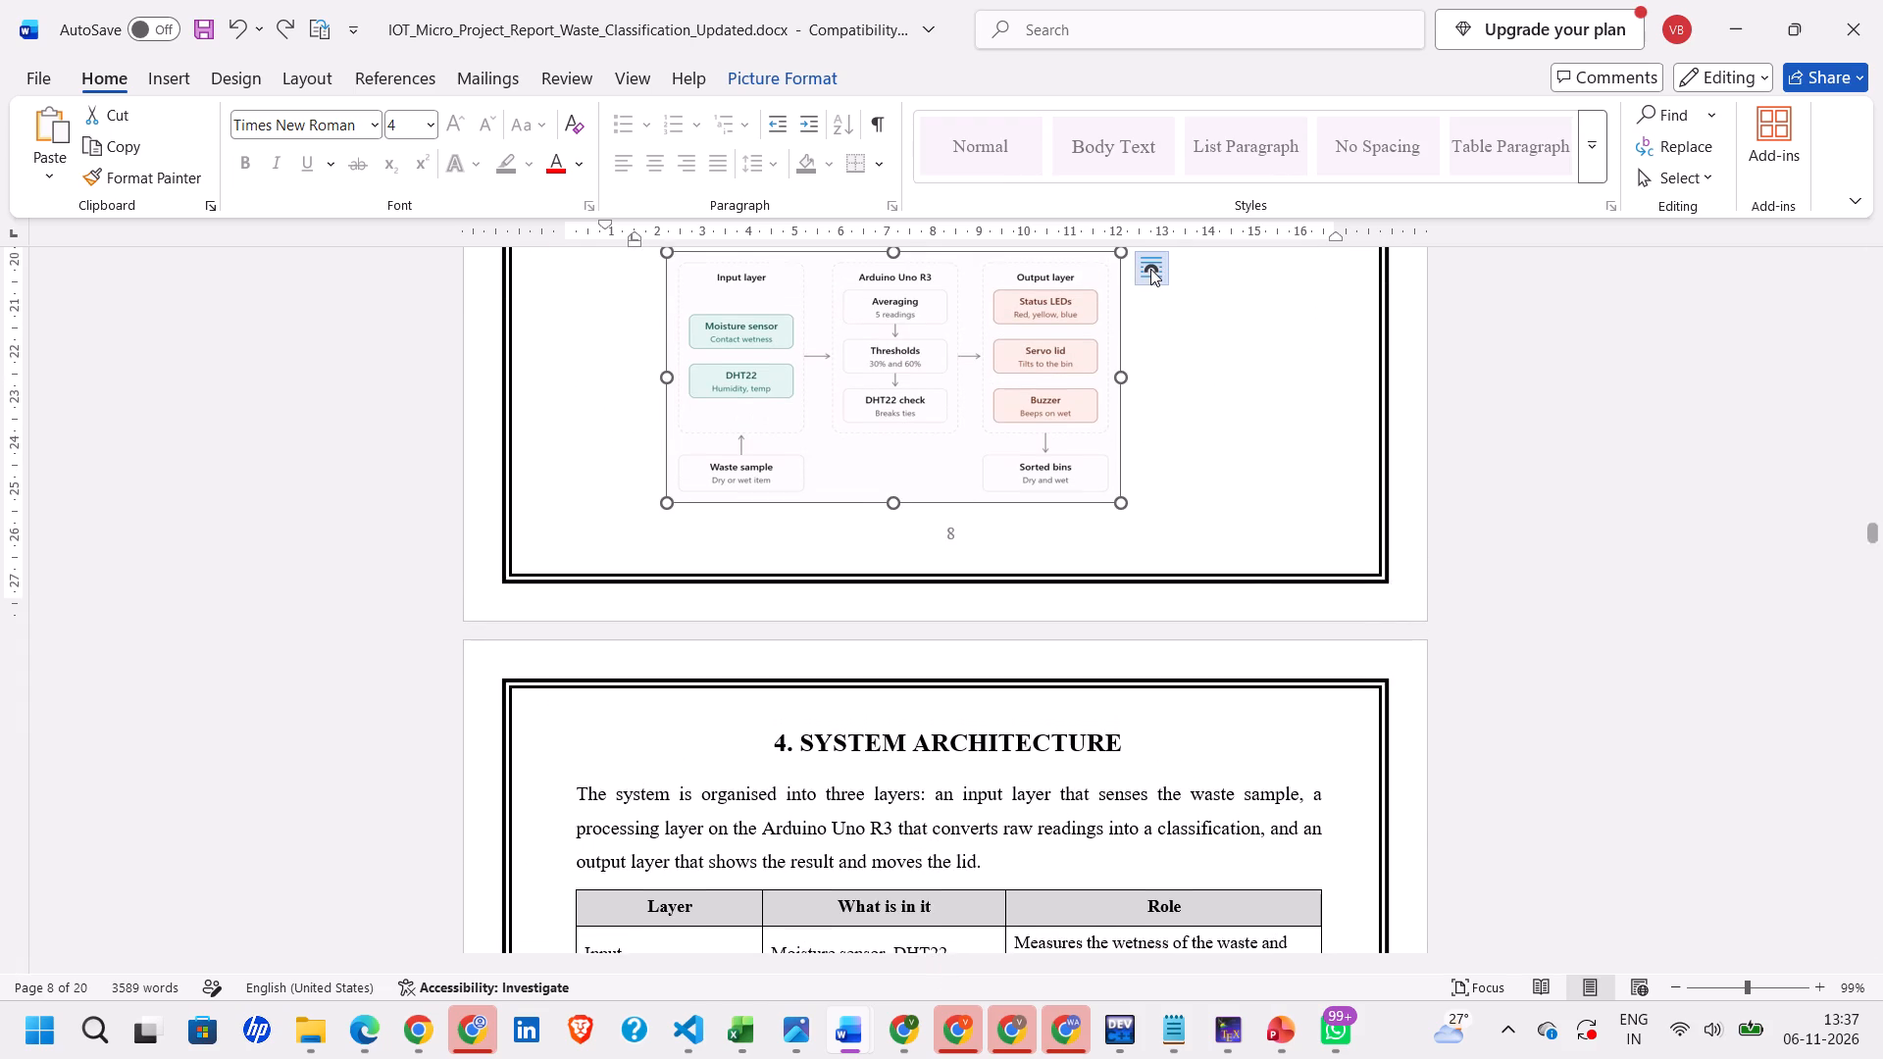
# Set the system architecture diagram's text wrapping to Tight.
pyautogui.click(1150, 269)
pyautogui.click(1262, 435)
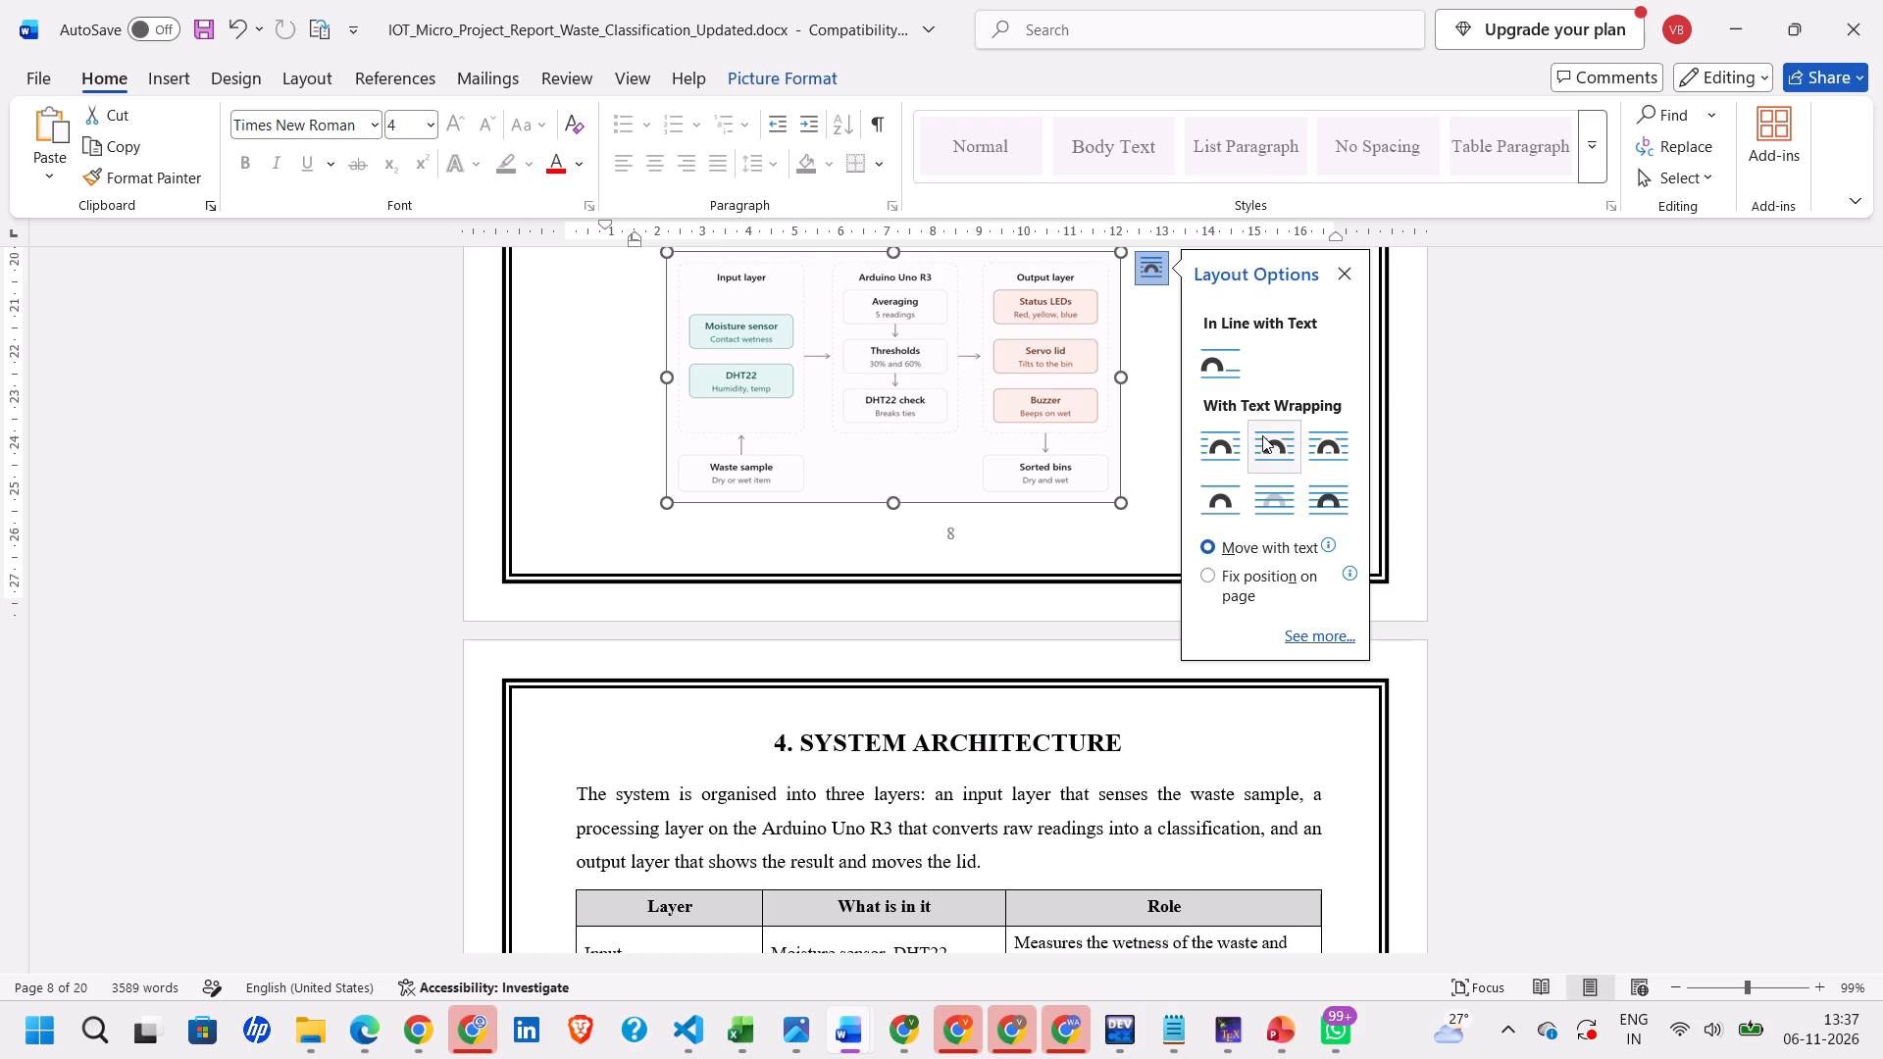
# Move the system architecture diagram from page 8 onto page 9, beneath the section 4 System Architecture heading.
pyautogui.moveTo(873, 343); pyautogui.dragTo(875, 974)
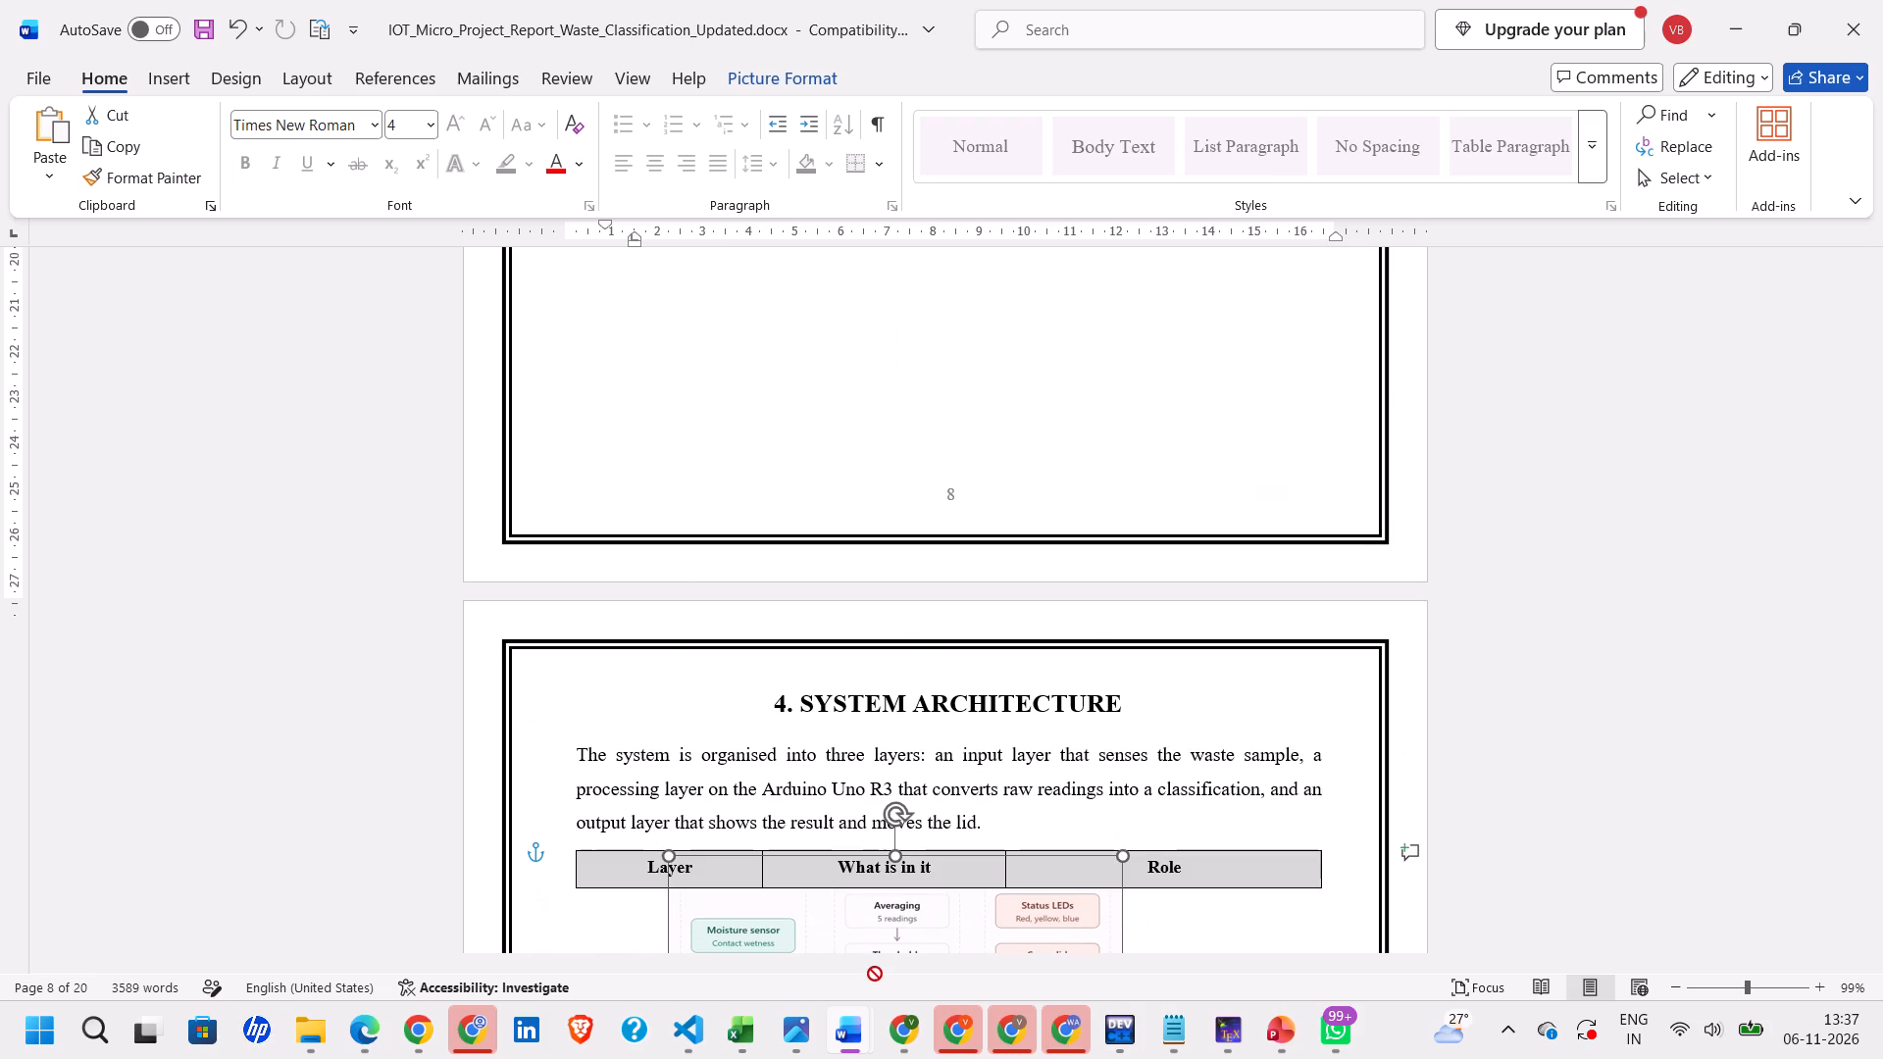
pyautogui.moveTo(875, 974); pyautogui.dragTo(876, 993)
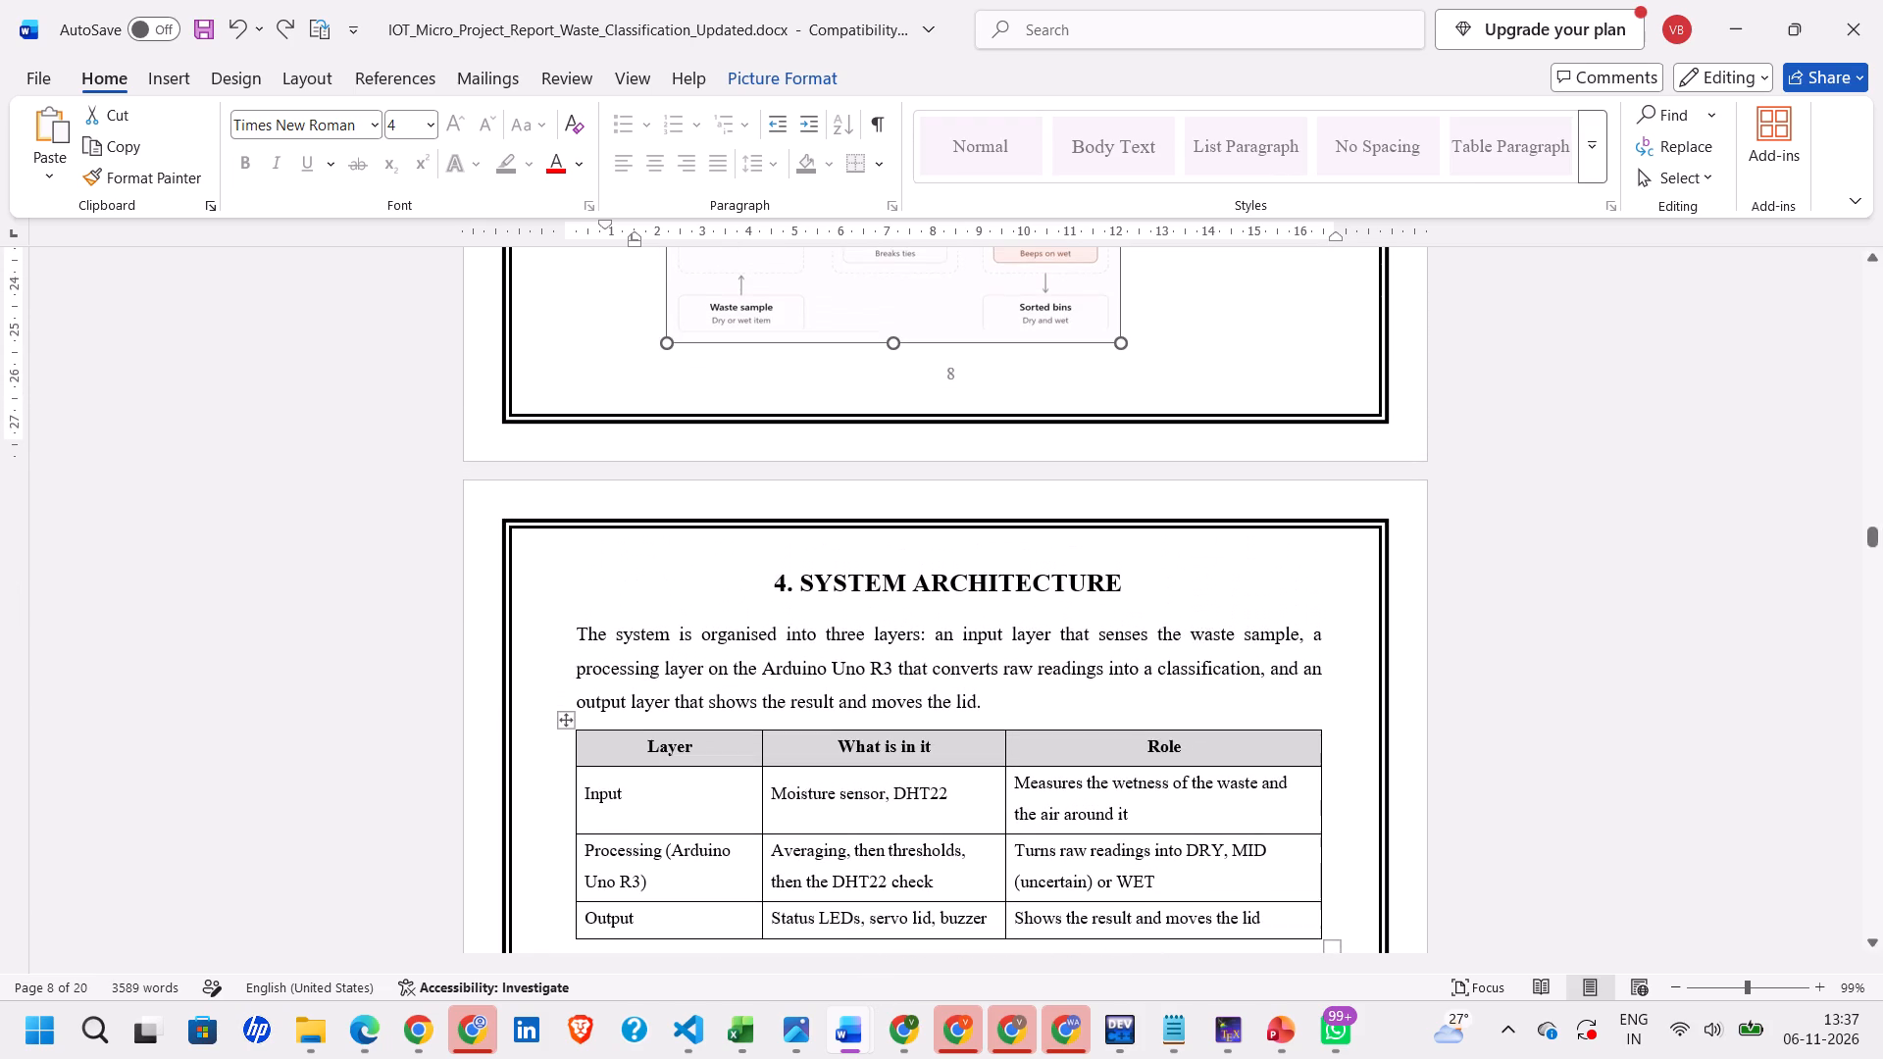
pyautogui.moveTo(956, 298); pyautogui.dragTo(1038, 1058)
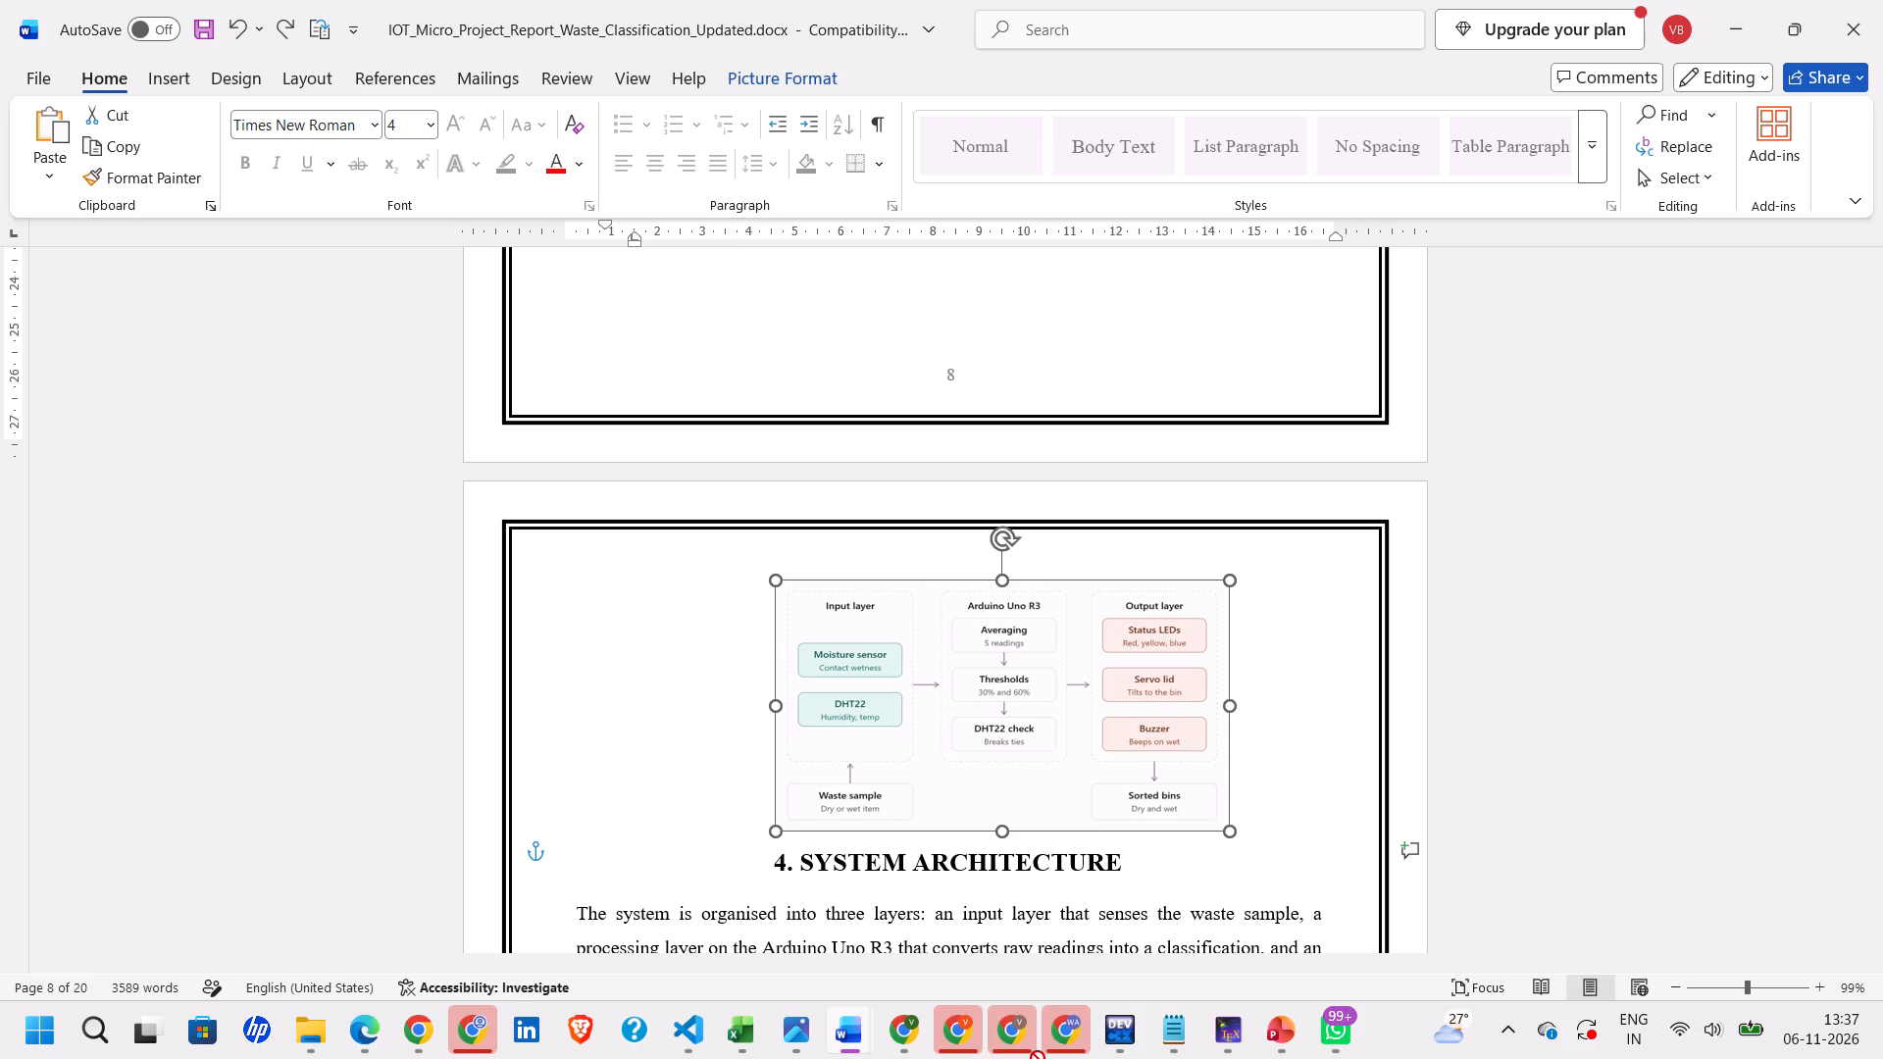
pyautogui.moveTo(1038, 1058); pyautogui.dragTo(1004, 1058)
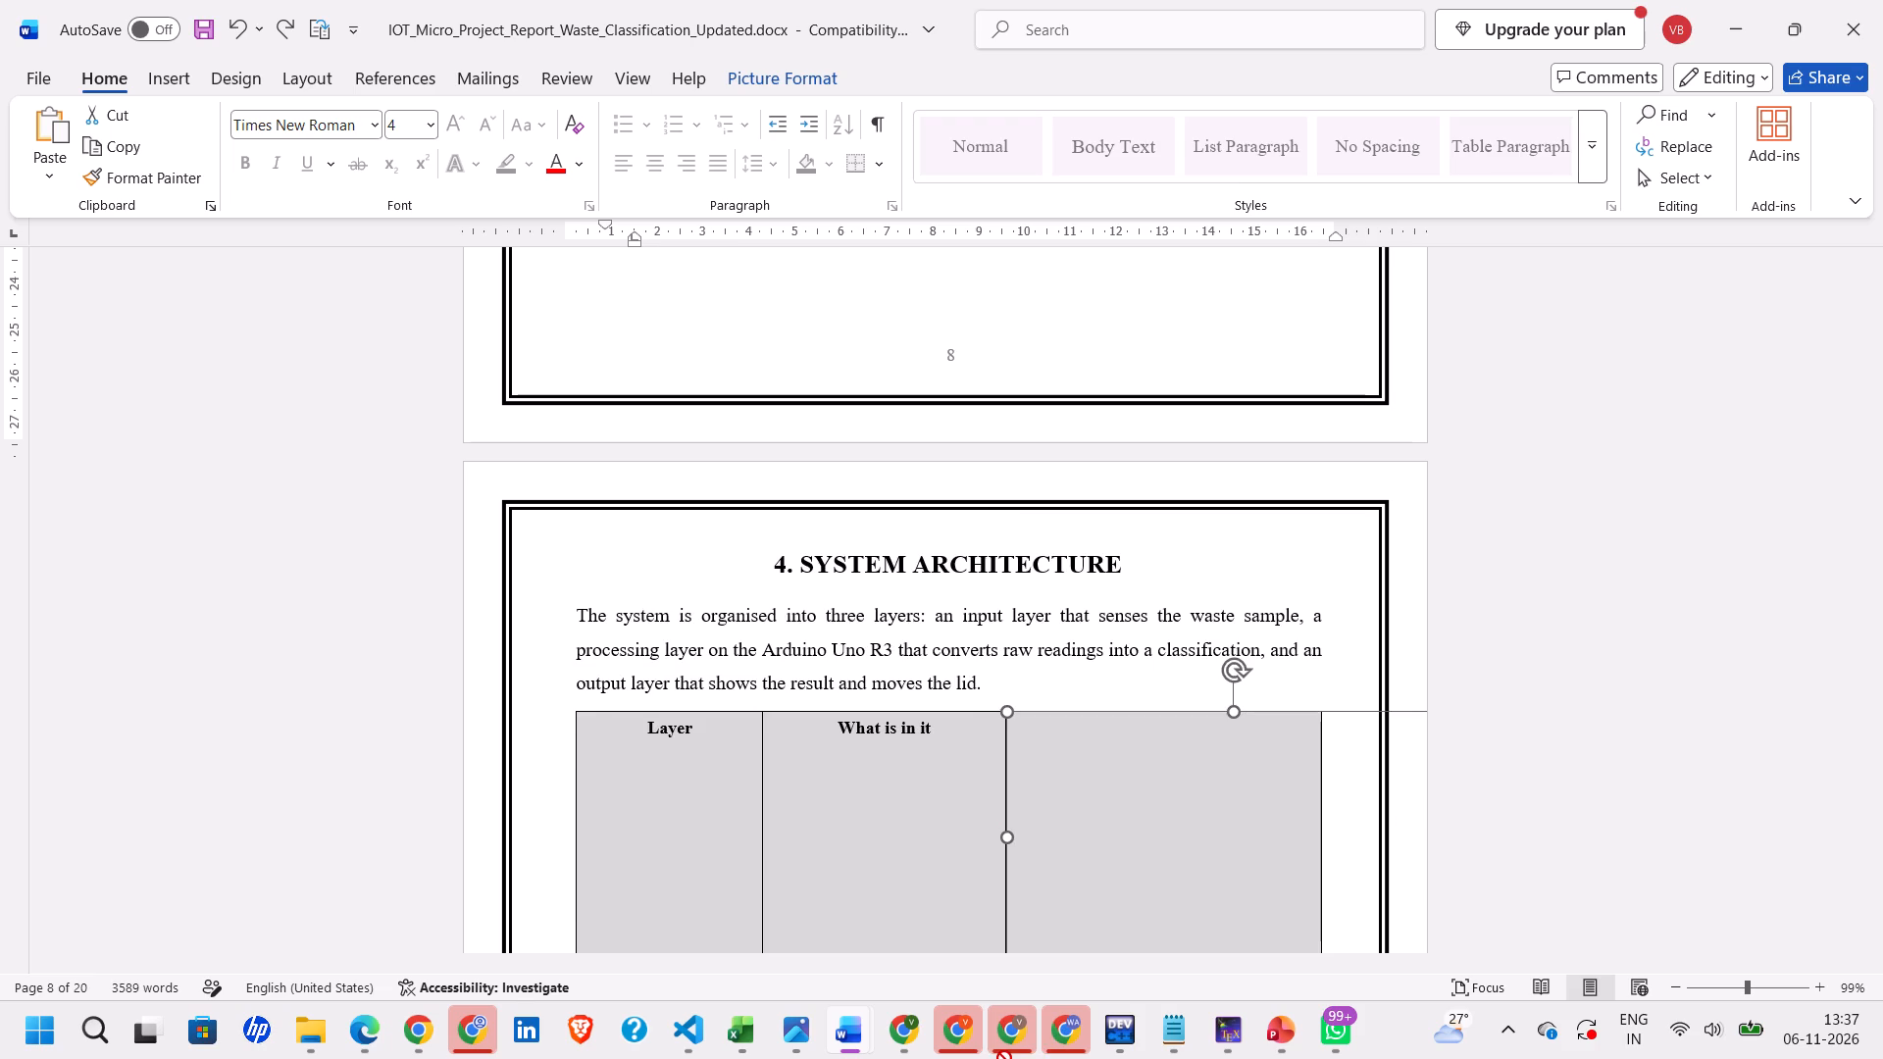
pyautogui.moveTo(1004, 1058); pyautogui.dragTo(1388, 966)
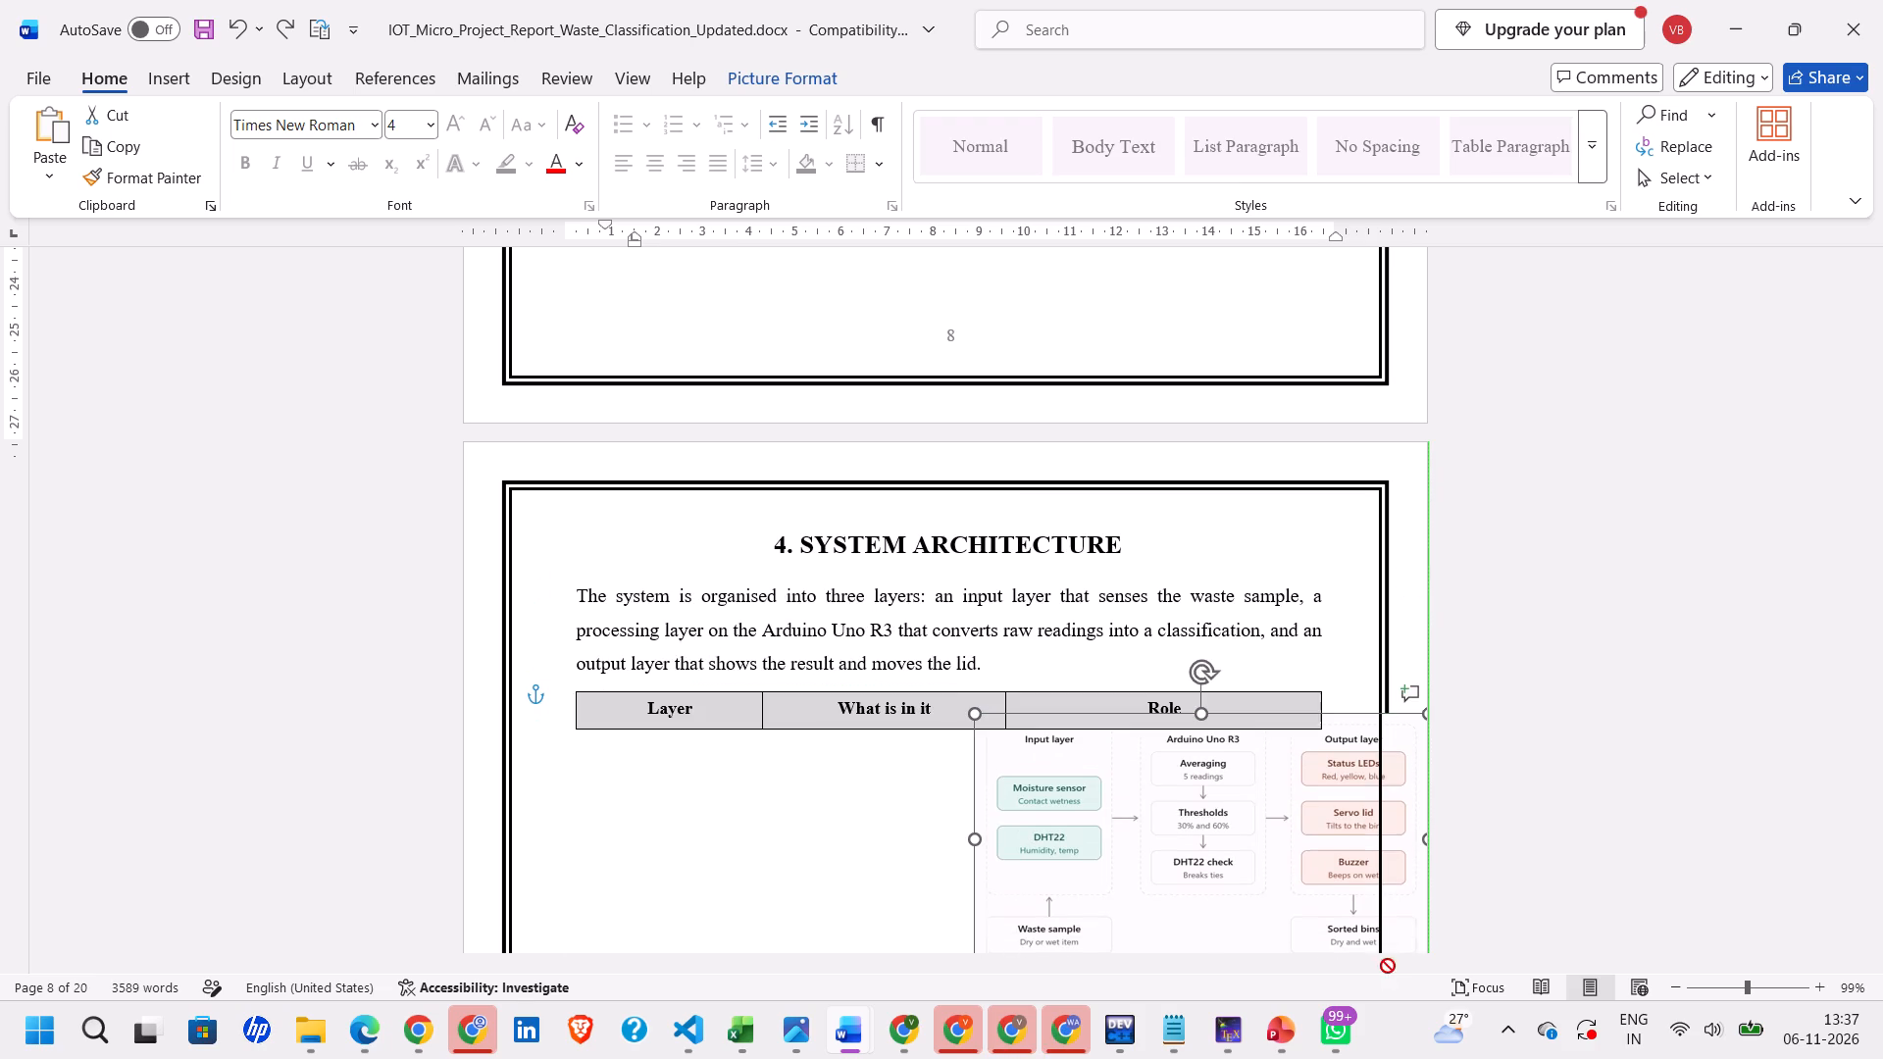
pyautogui.moveTo(1388, 966); pyautogui.dragTo(1043, 837)
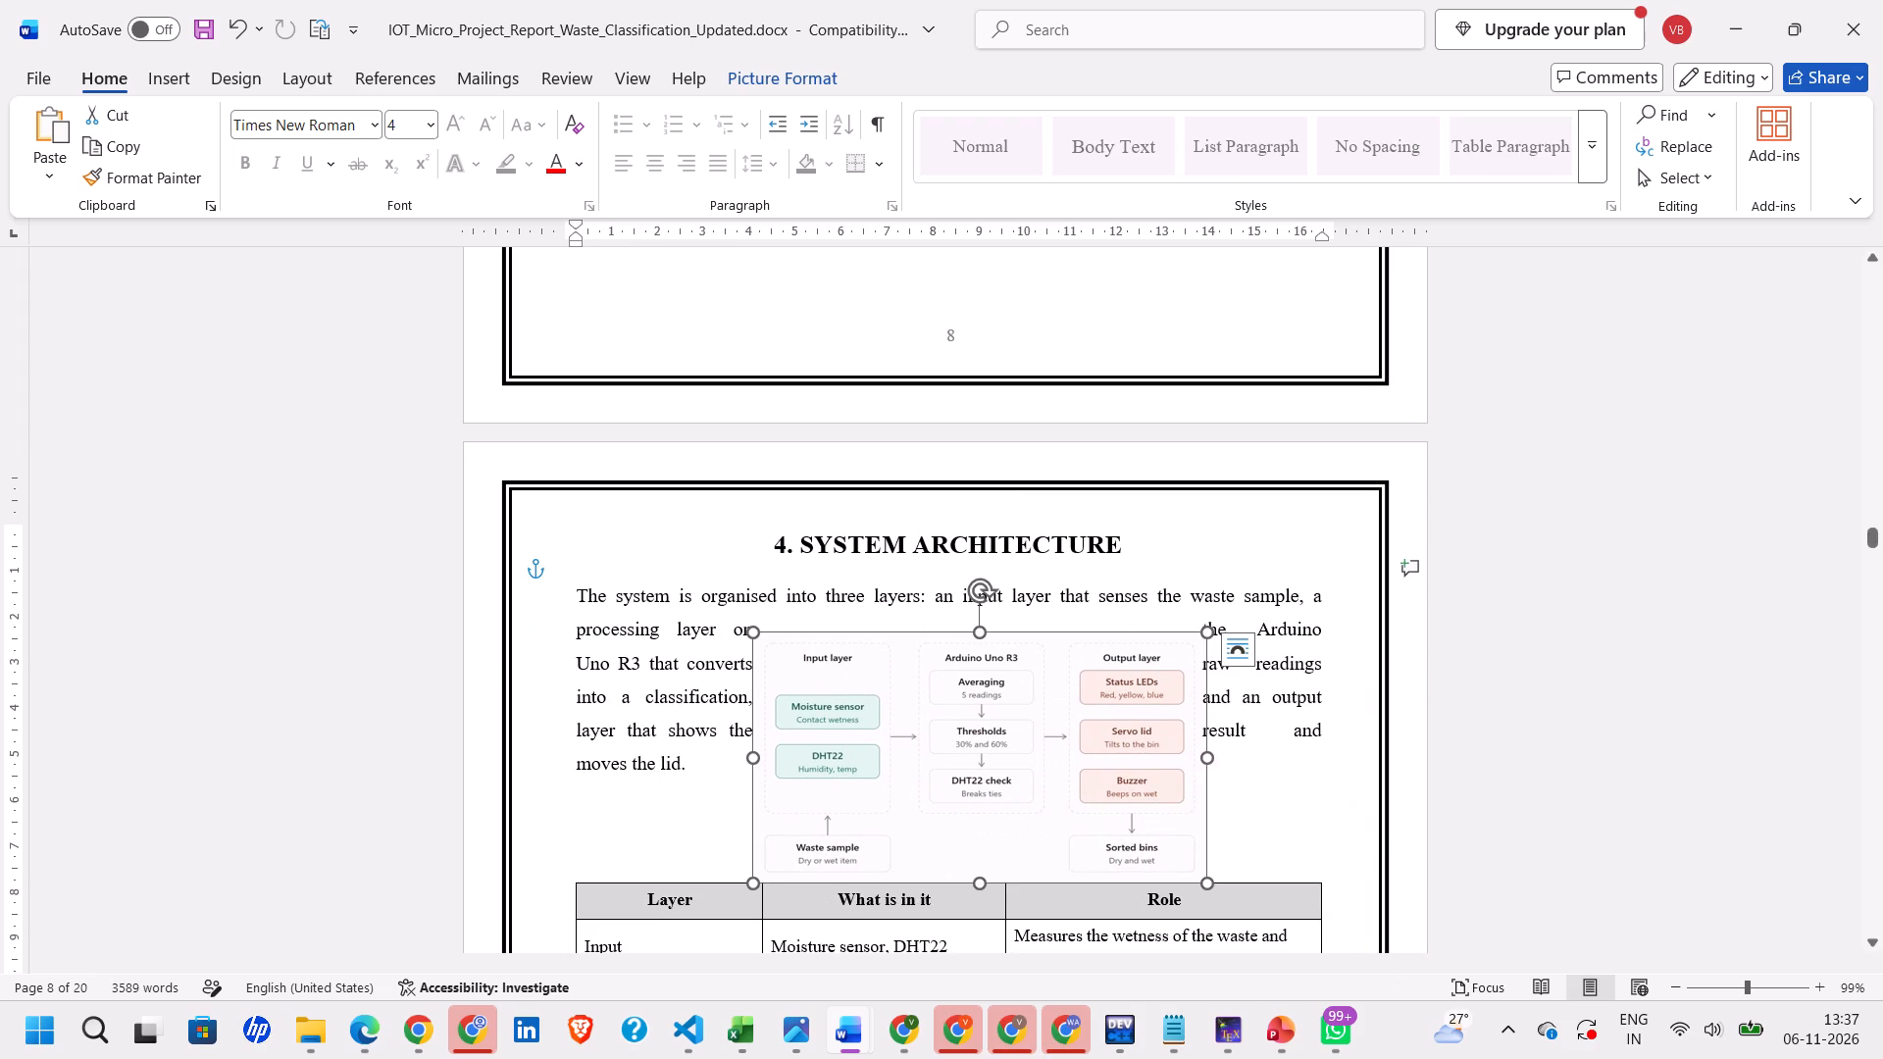
# Move the system architecture diagram down page 9 past the layer table, close to the System Flow heading and Figure 1 caption.
pyautogui.scroll(-2, 1105, 493)
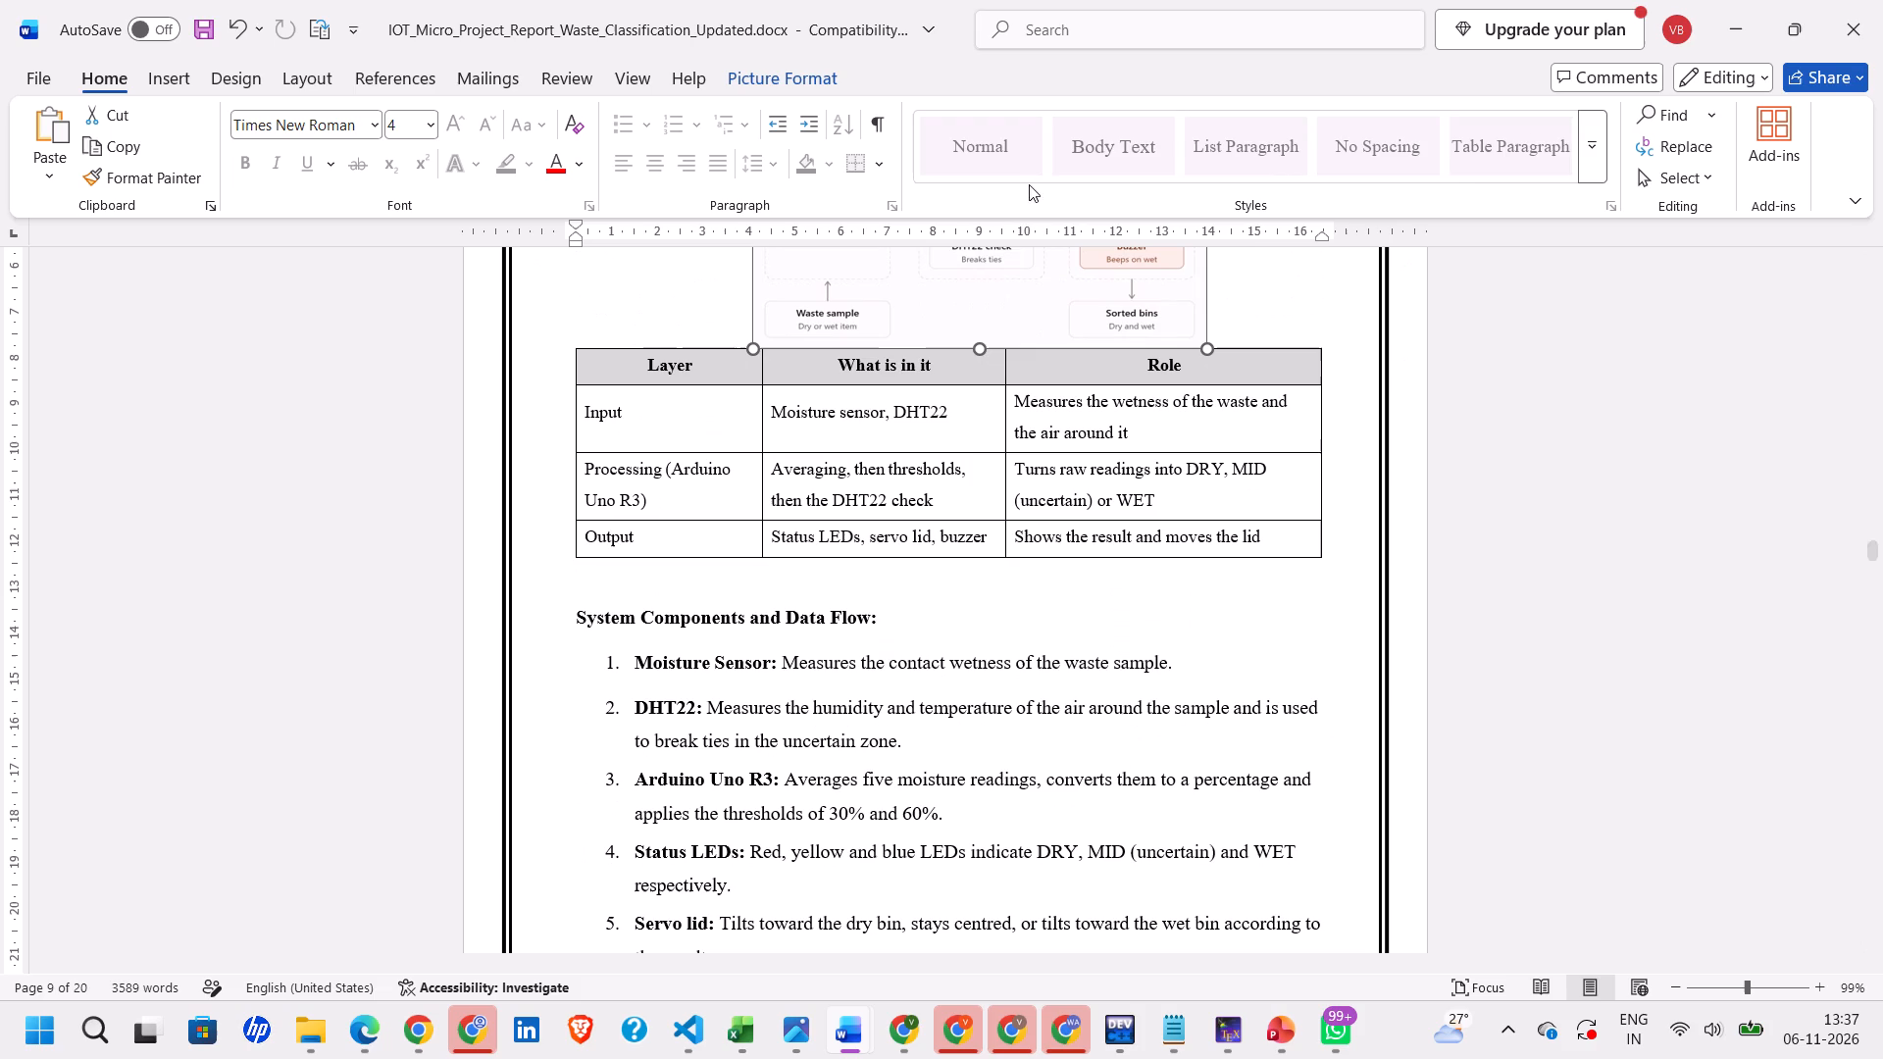
pyautogui.moveTo(1022, 290); pyautogui.dragTo(1000, 832)
pyautogui.scroll(-2, 1026, 529)
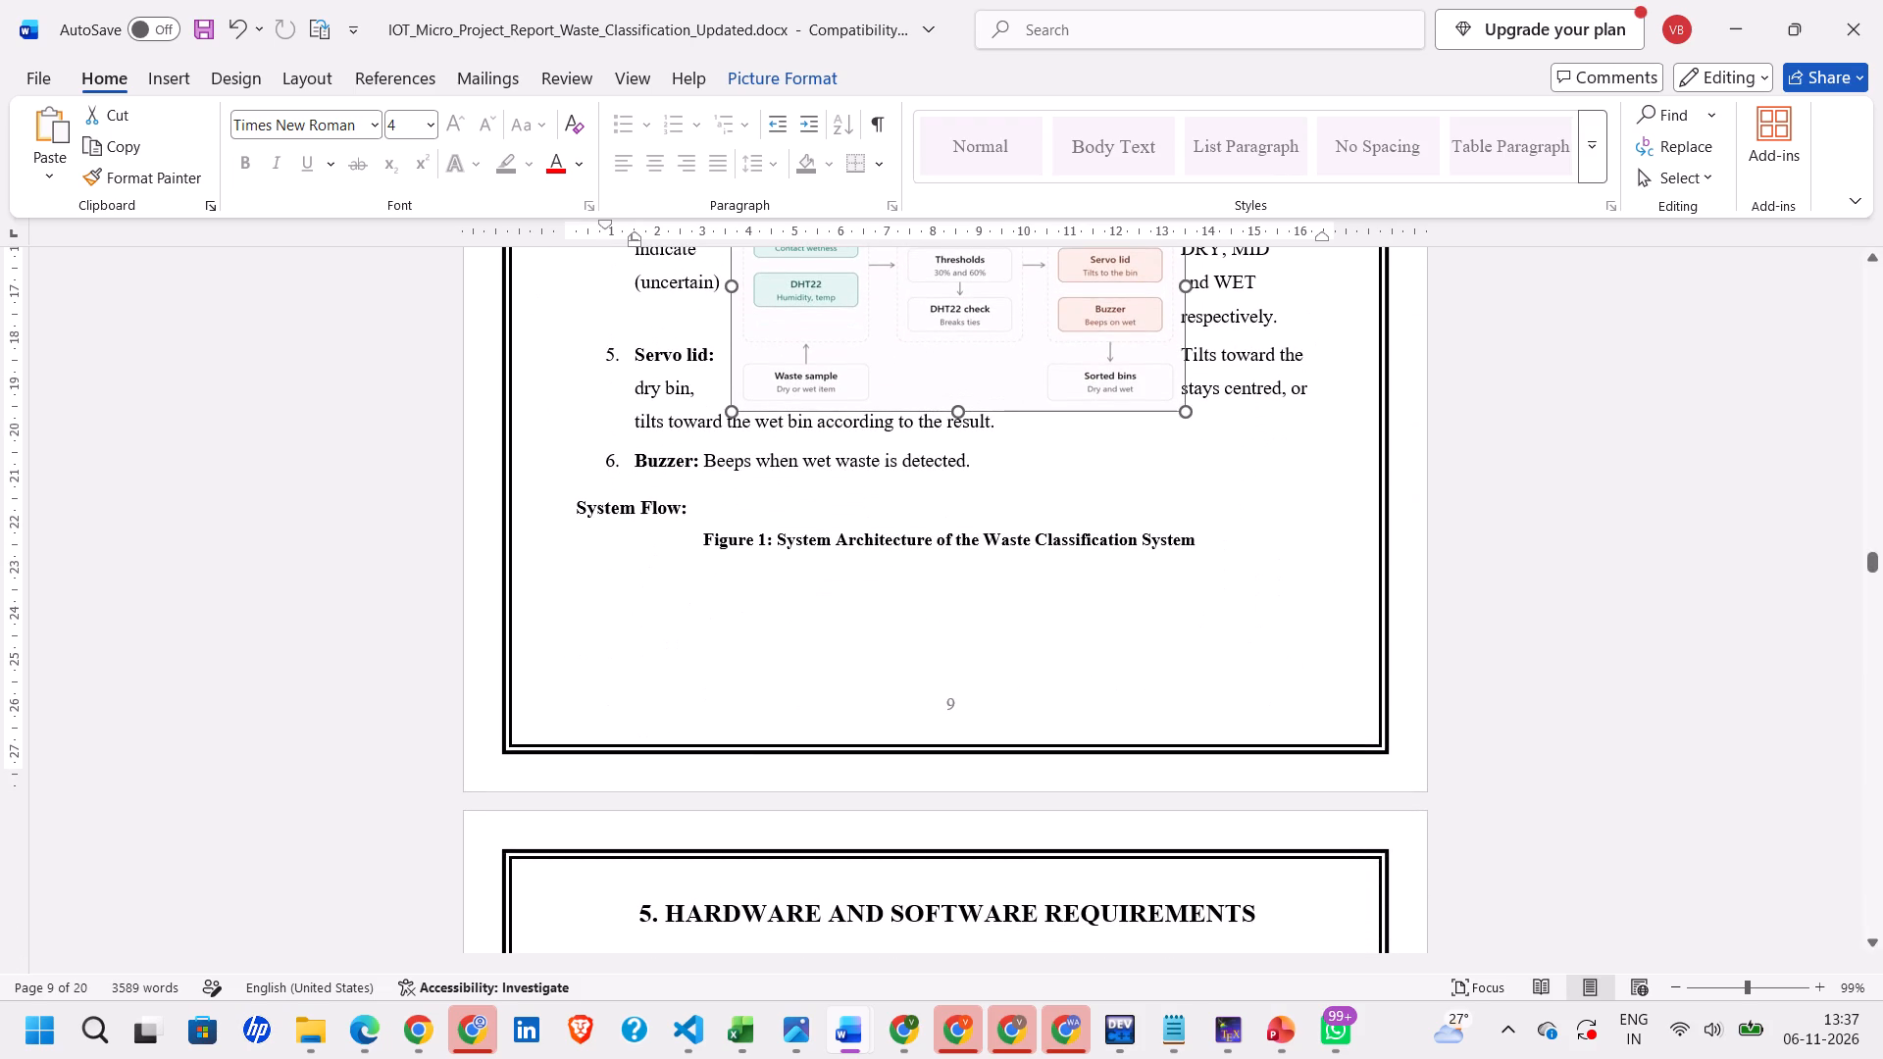
pyautogui.moveTo(973, 269); pyautogui.dragTo(951, 328)
# Insert seven blank lines between the System Flow heading and the Figure 1 caption.
pyautogui.click(704, 502)
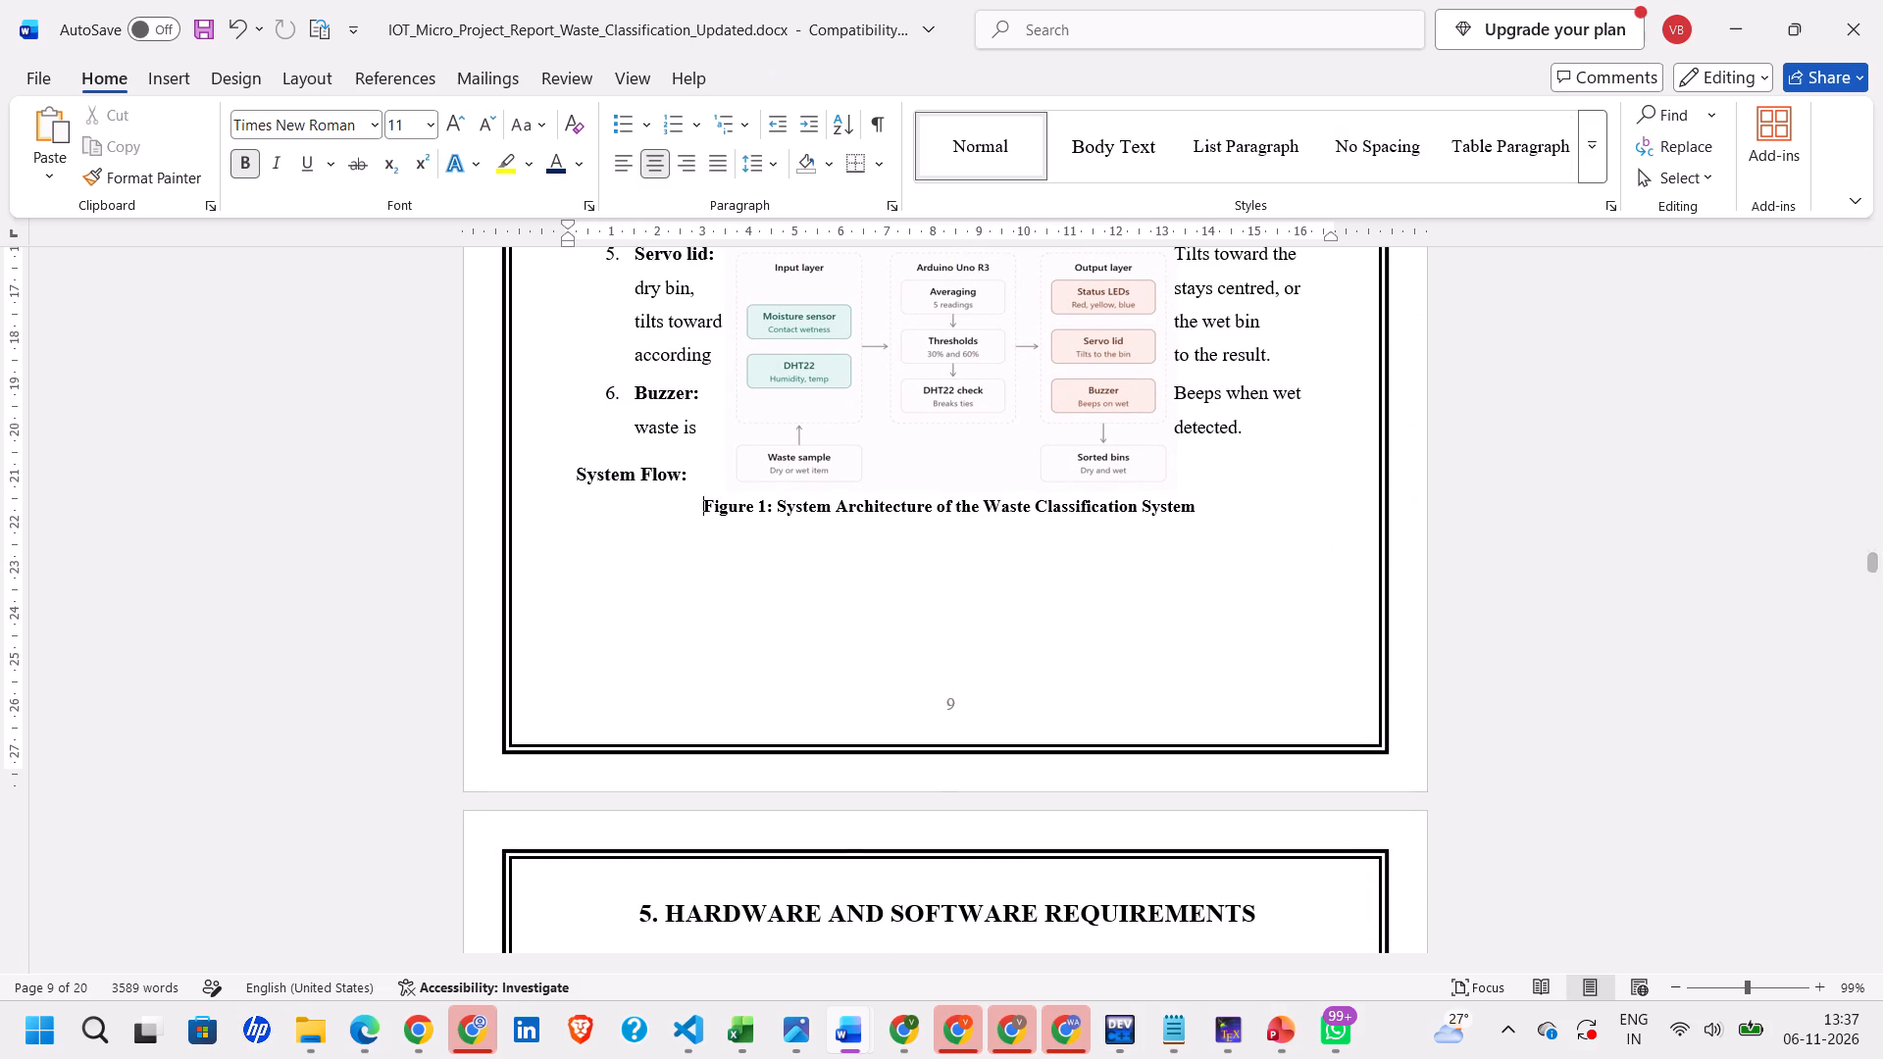
pyautogui.press('Return')
pyautogui.press('Return')
pyautogui.press('Return')
pyautogui.press('Return')
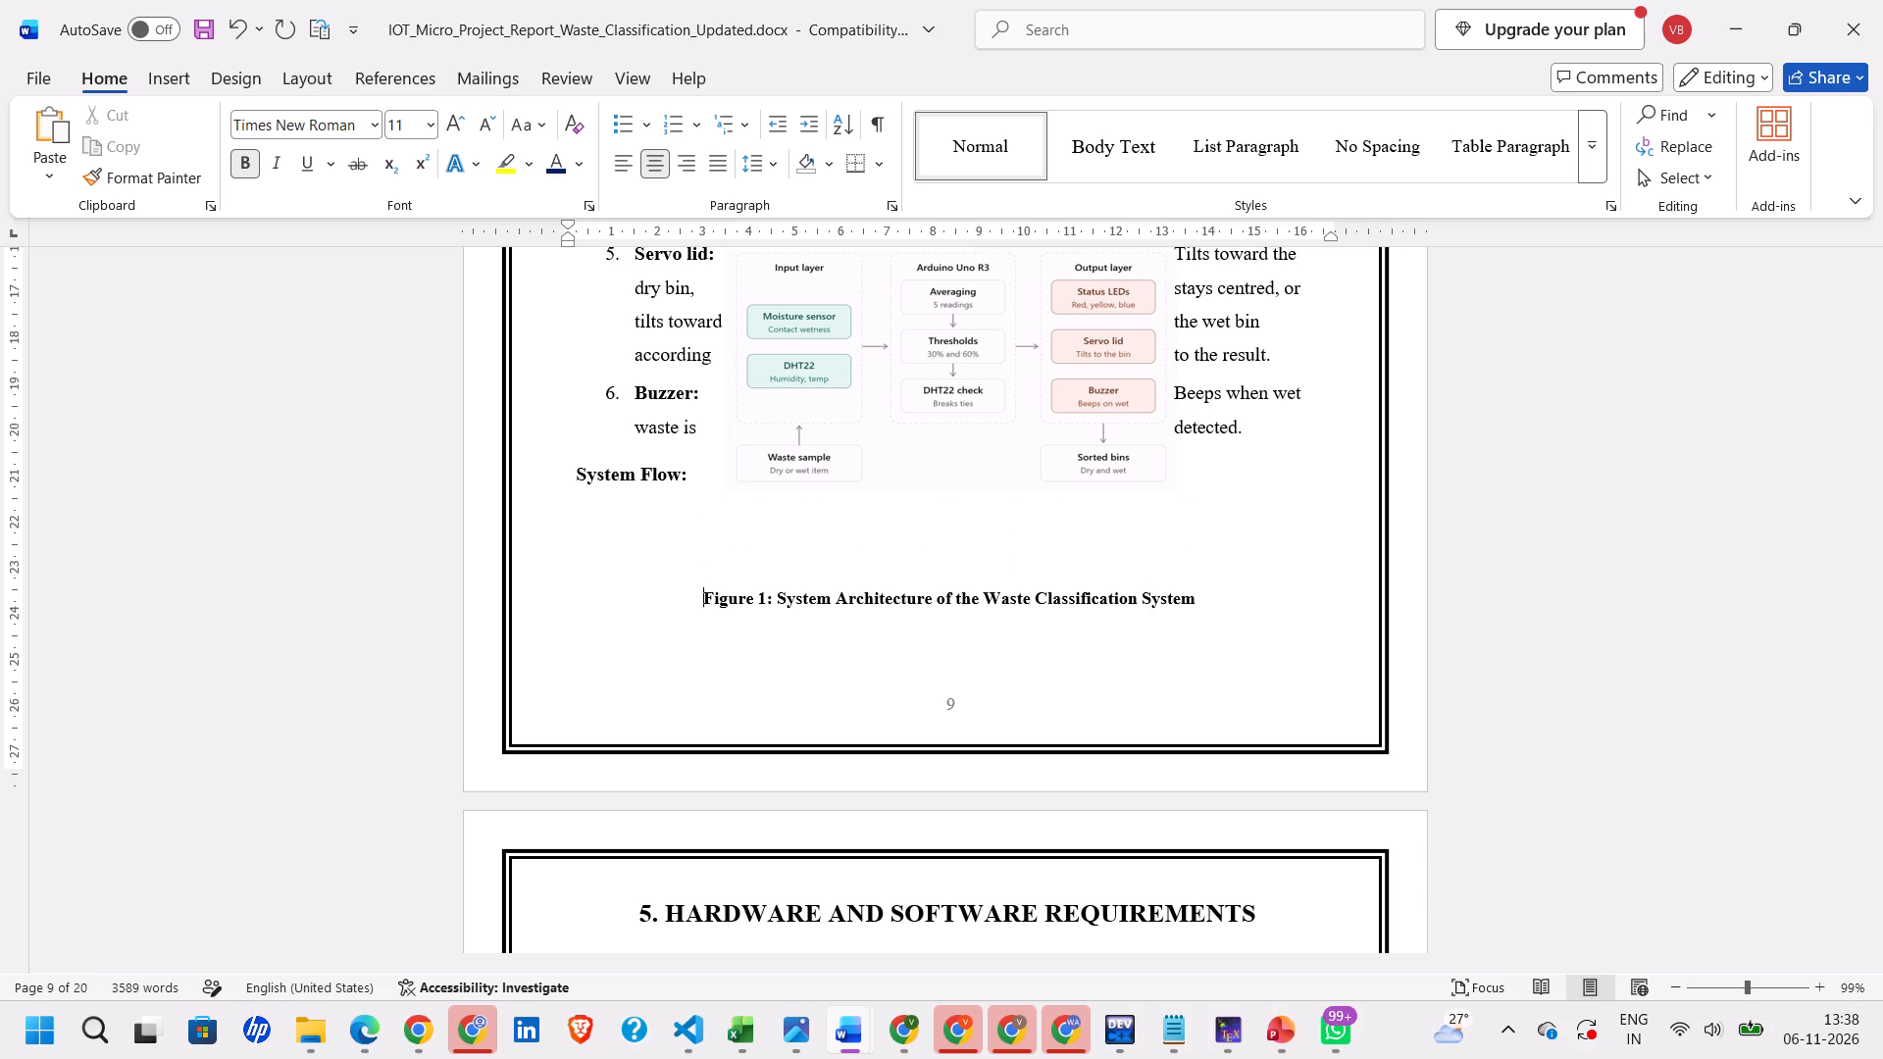
pyautogui.press('Return')
pyautogui.press('Return')
pyautogui.press('Return')
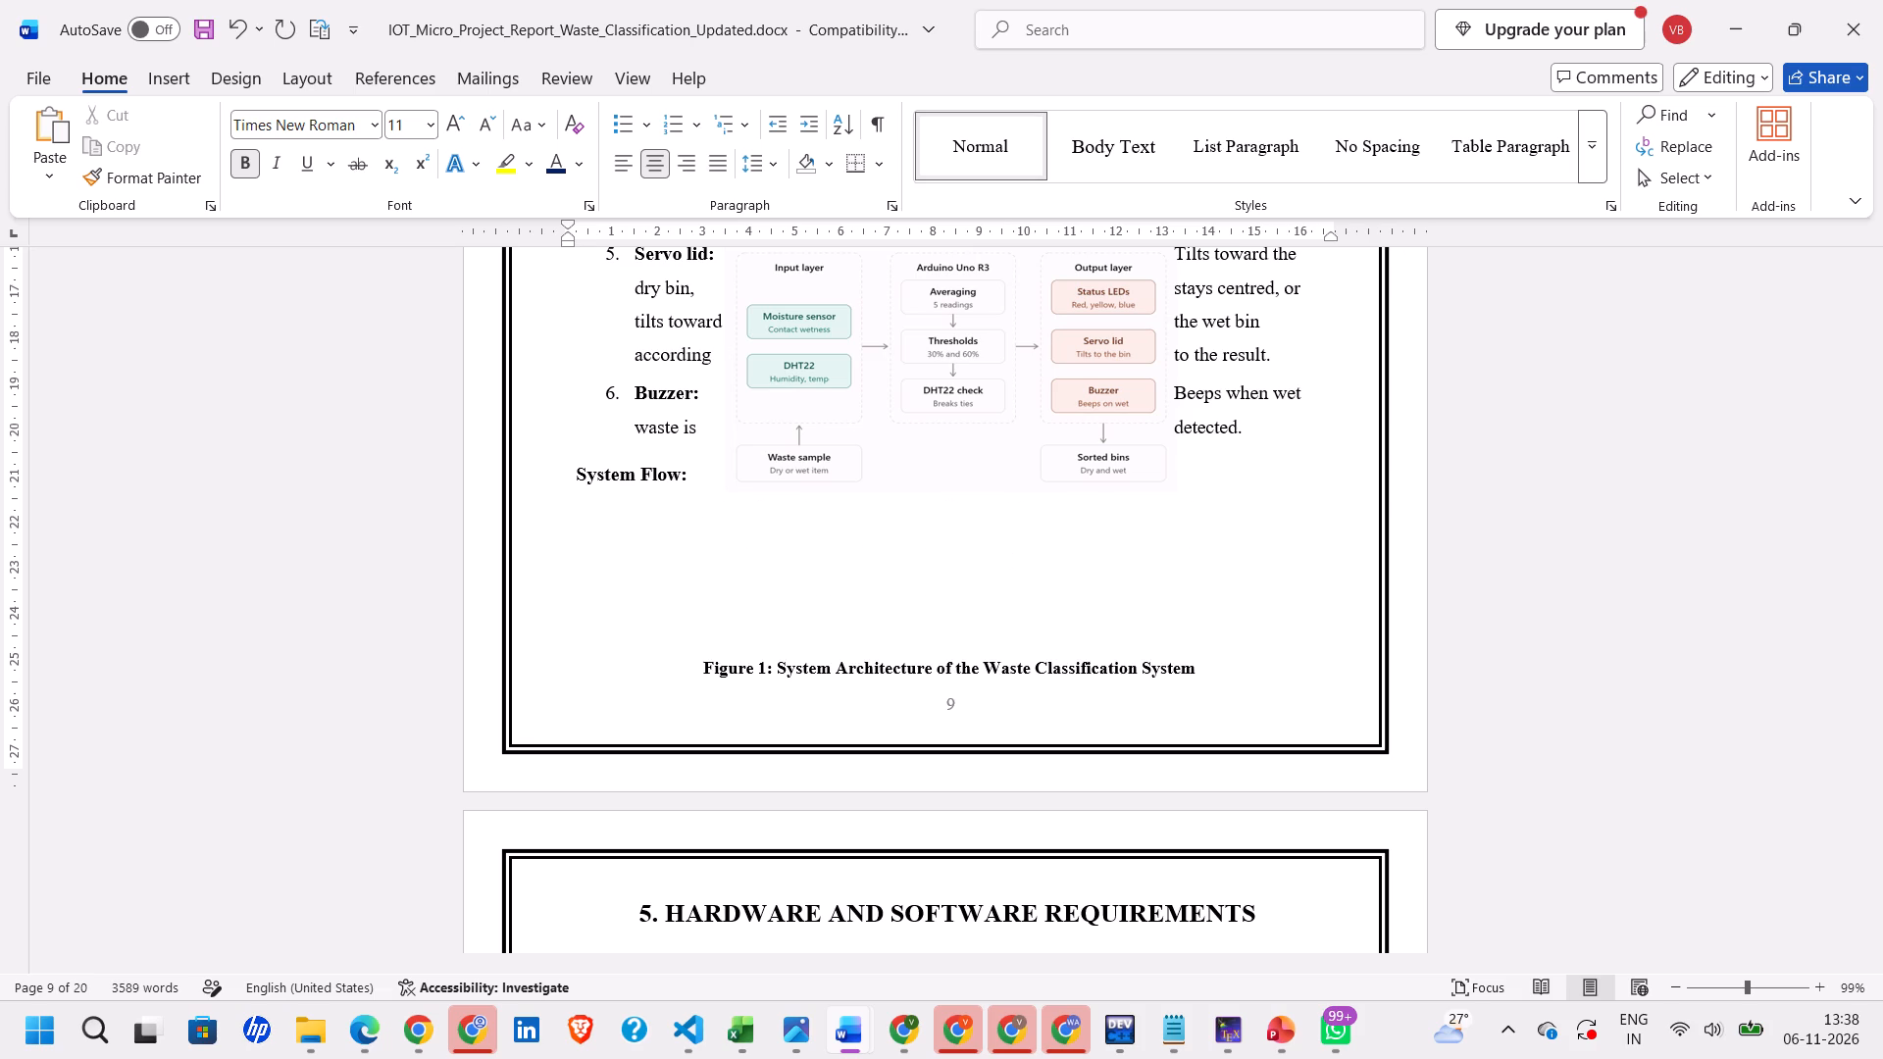
pyautogui.press('Return')
pyautogui.press('BackSpace')
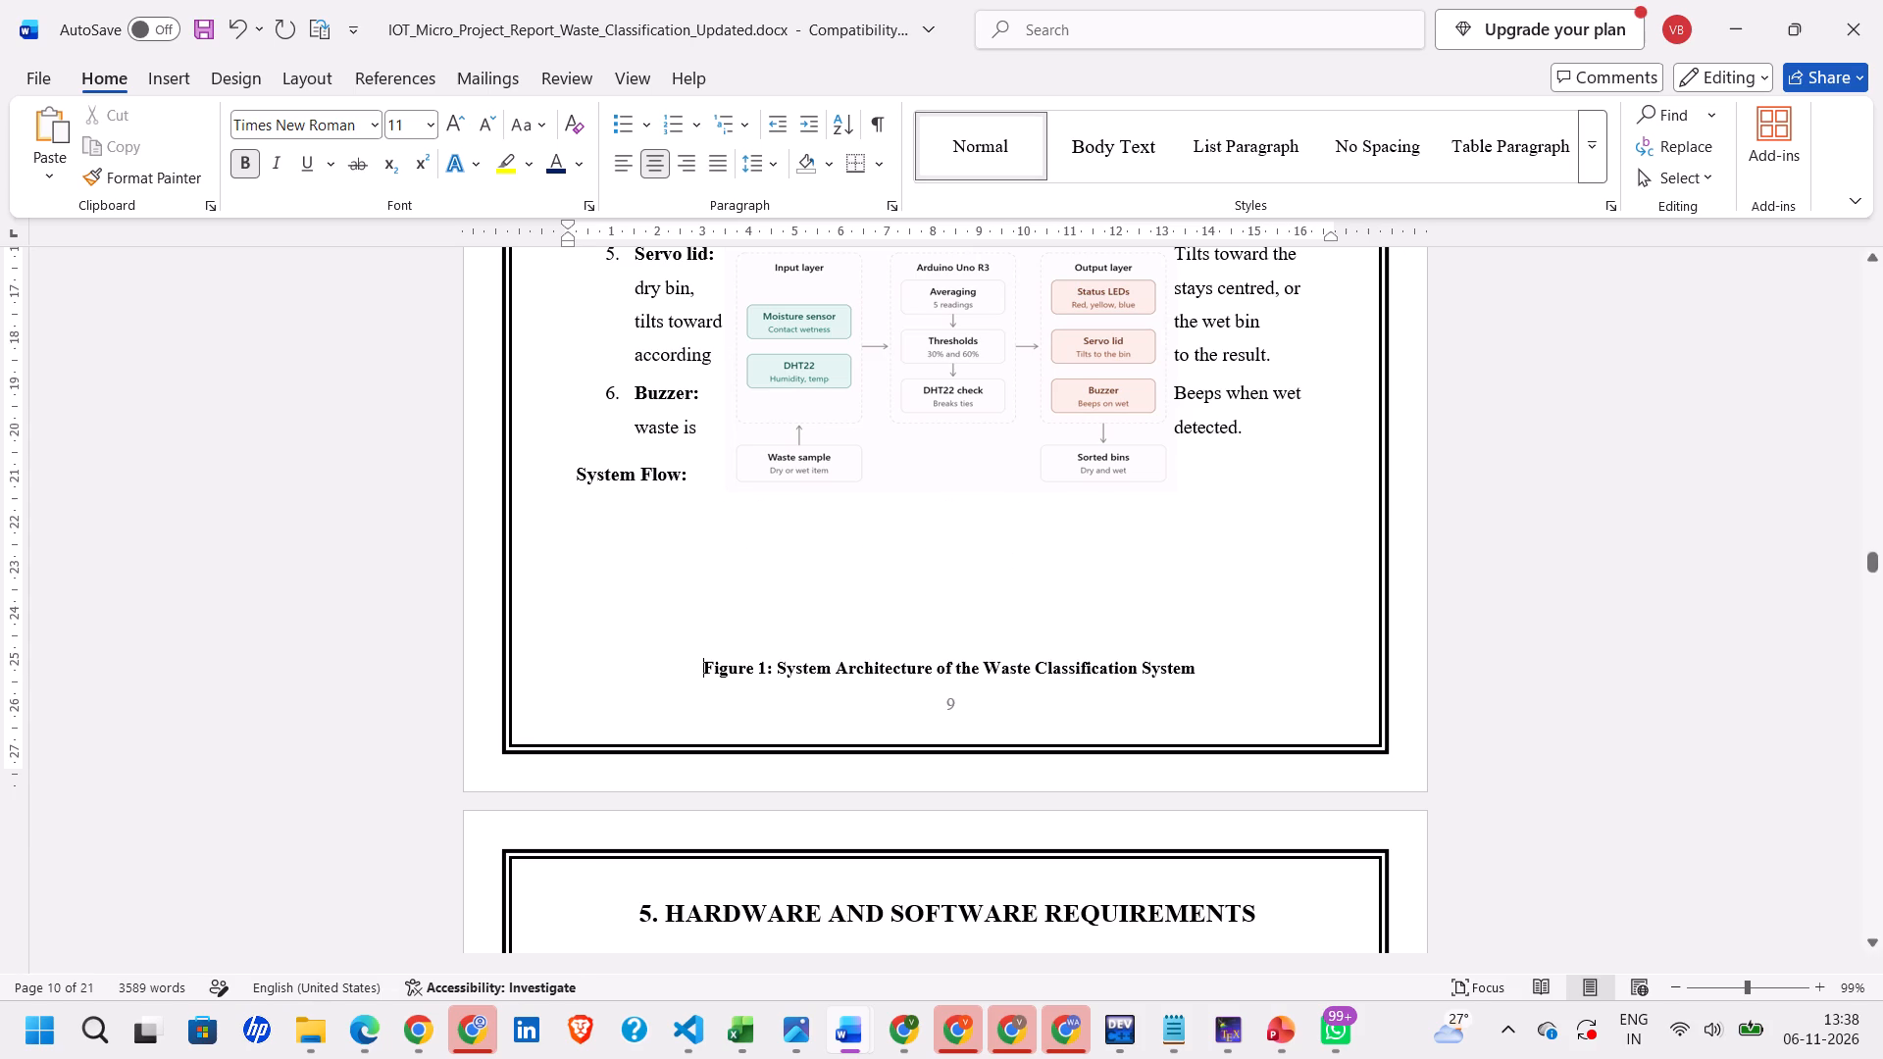
# Lower the diagram into the gap directly above the Figure 1 caption.
pyautogui.moveTo(884, 380); pyautogui.dragTo(879, 519)
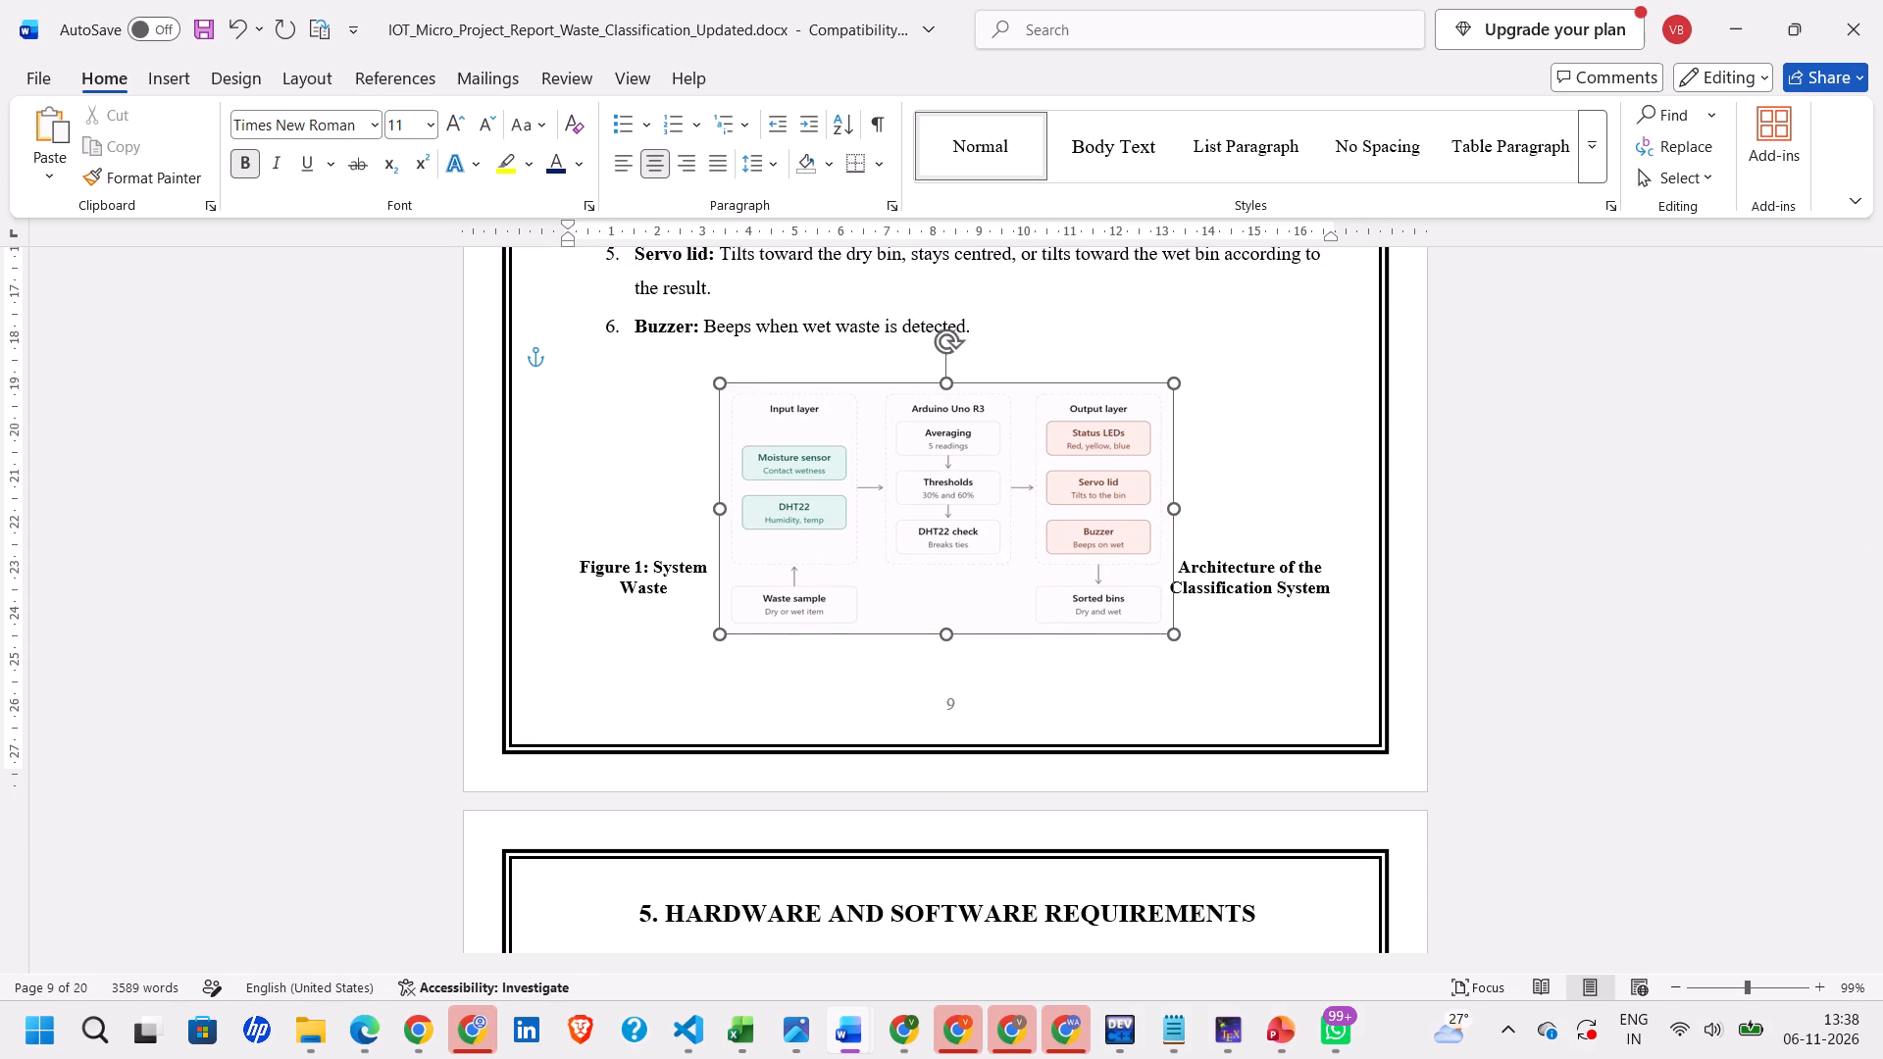
pyautogui.moveTo(879, 519); pyautogui.dragTo(879, 457)
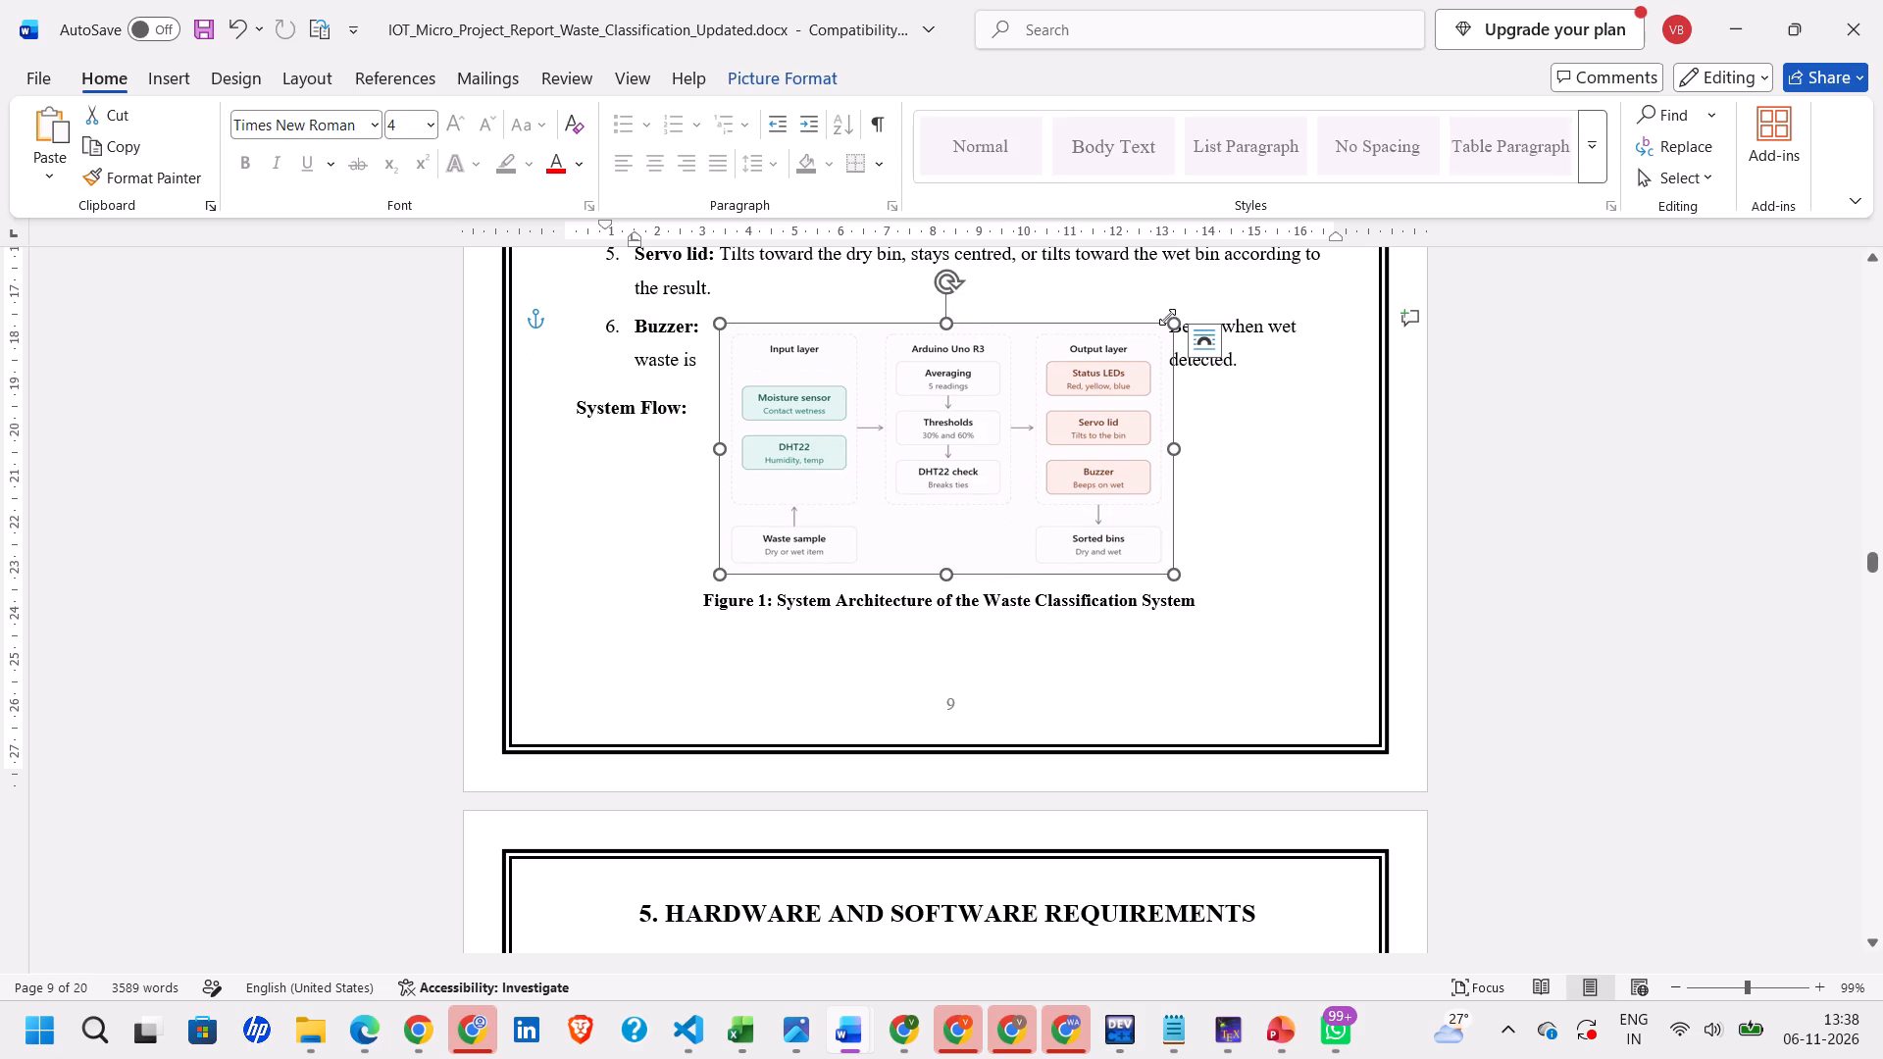
# Reduce the diagram to about 8 cm wide and 4 cm tall and place it just below the System Flow heading.
pyautogui.moveTo(1174, 325); pyautogui.dragTo(1103, 400)
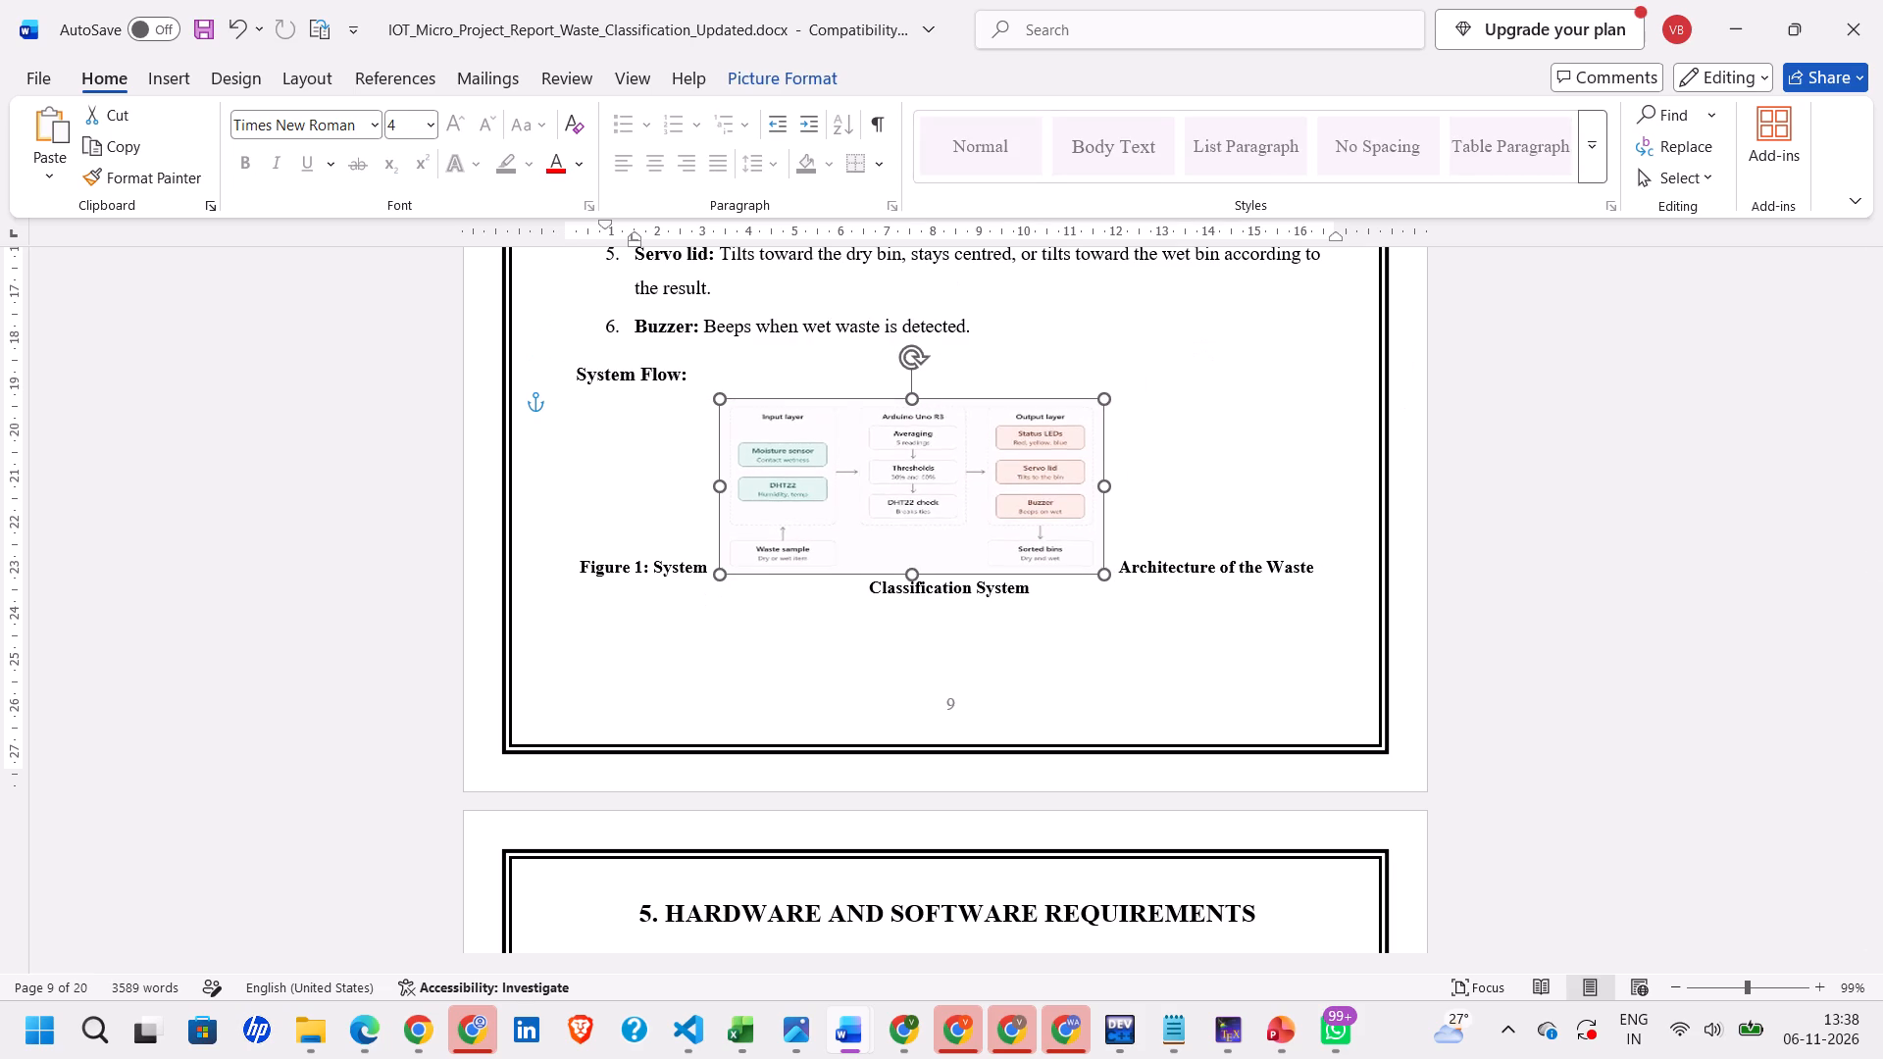
pyautogui.moveTo(1103, 400); pyautogui.dragTo(1096, 390)
pyautogui.moveTo(818, 468); pyautogui.dragTo(730, 452)
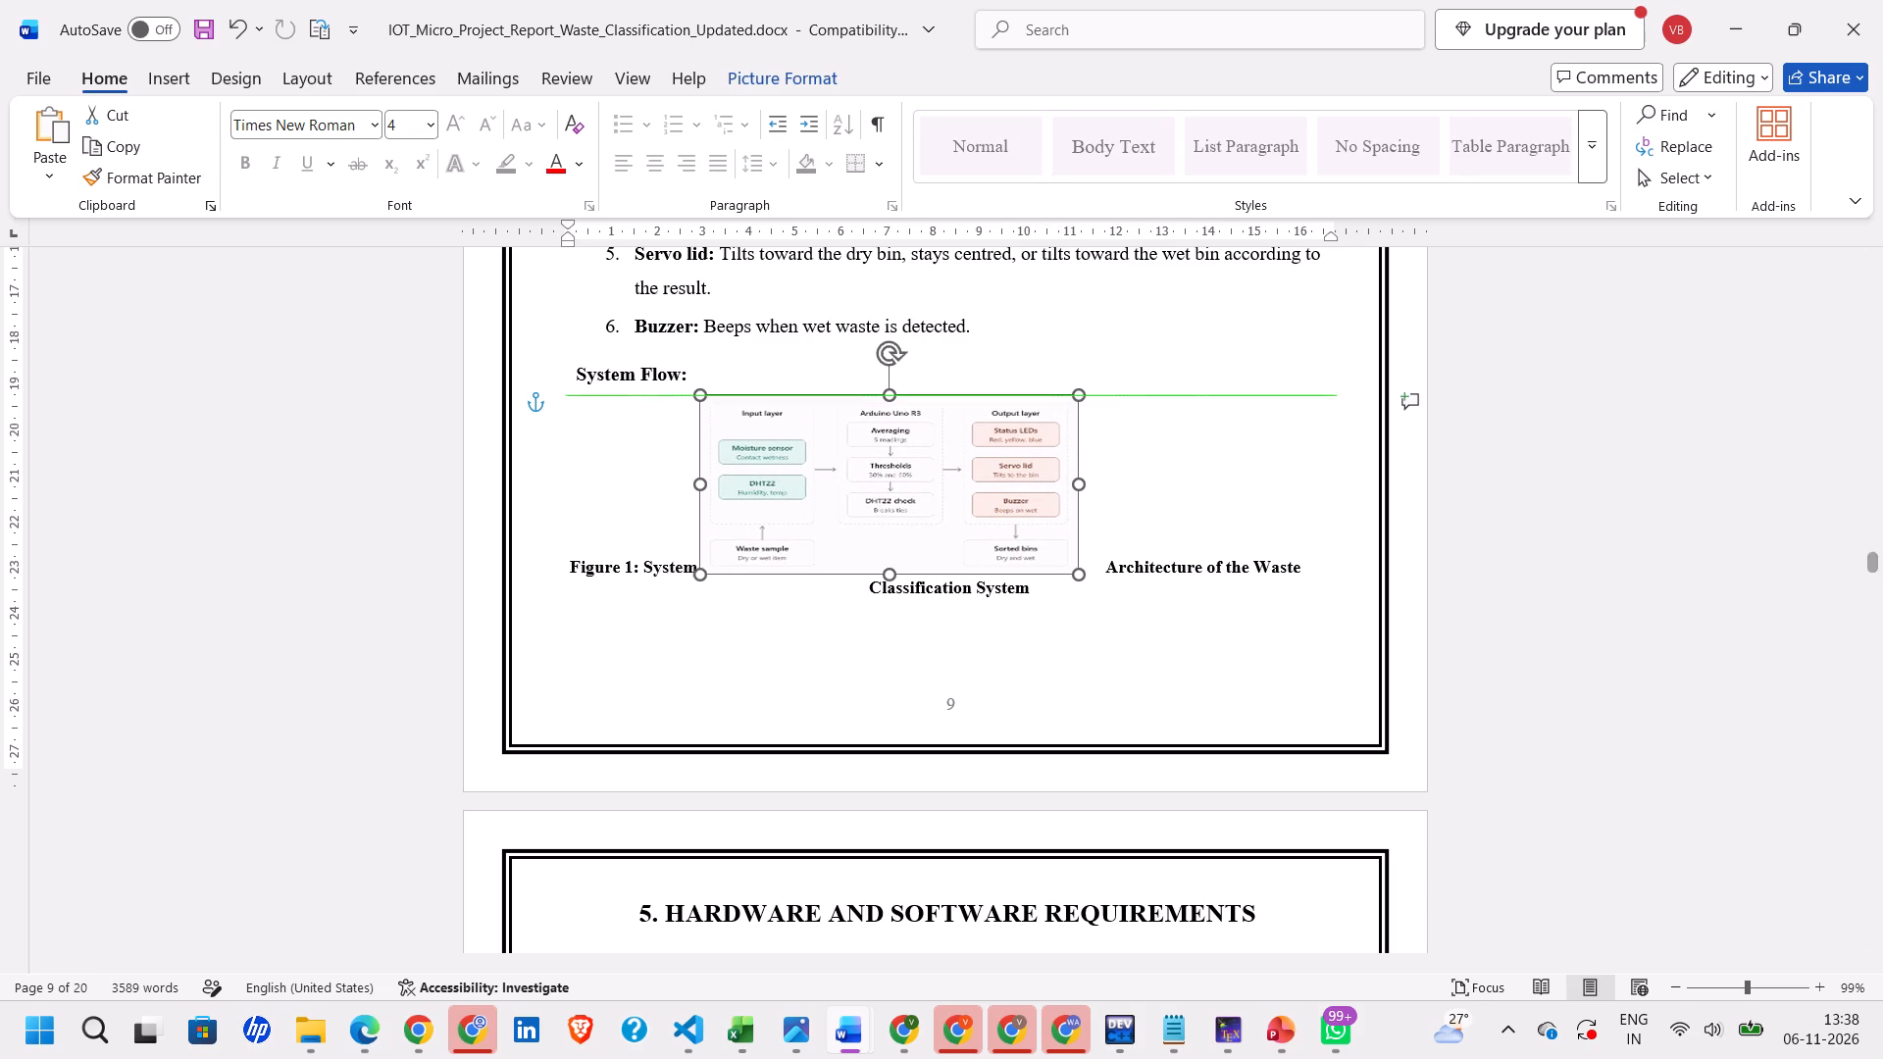
pyautogui.moveTo(730, 452); pyautogui.dragTo(834, 454)
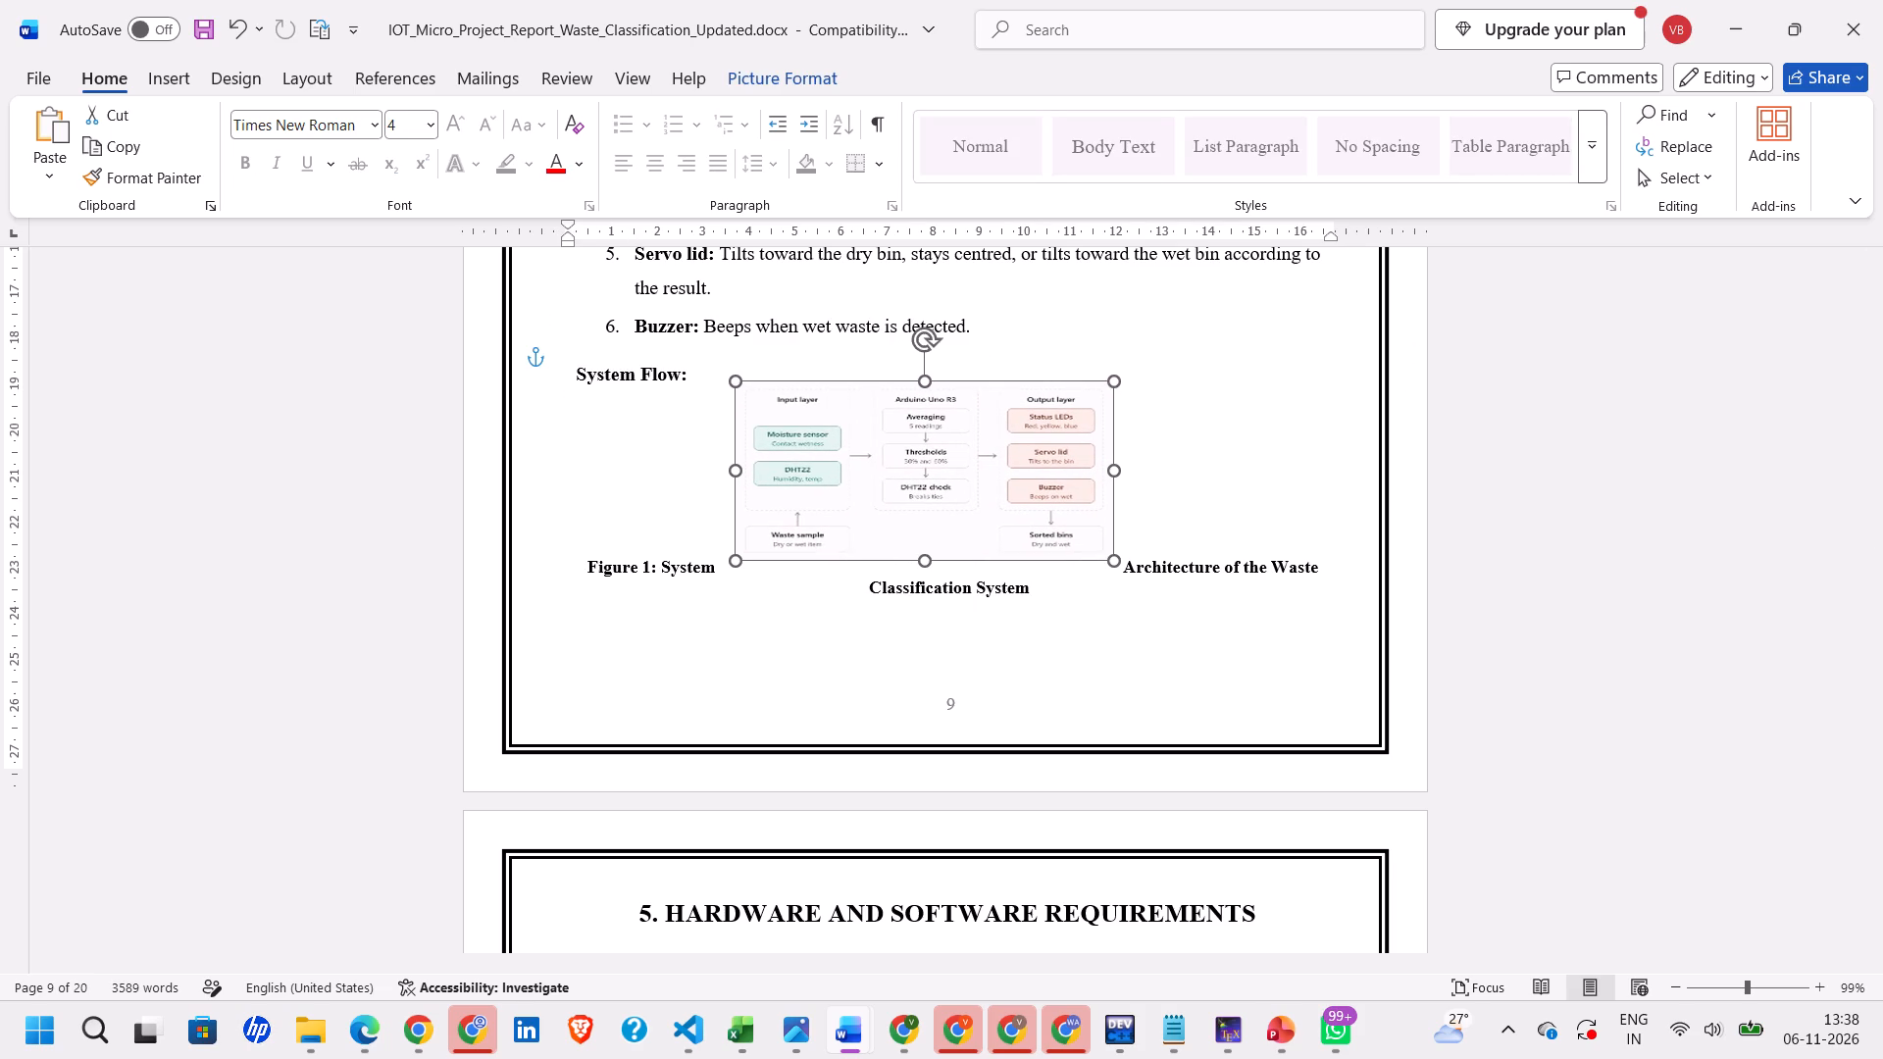
pyautogui.moveTo(834, 454); pyautogui.dragTo(832, 454)
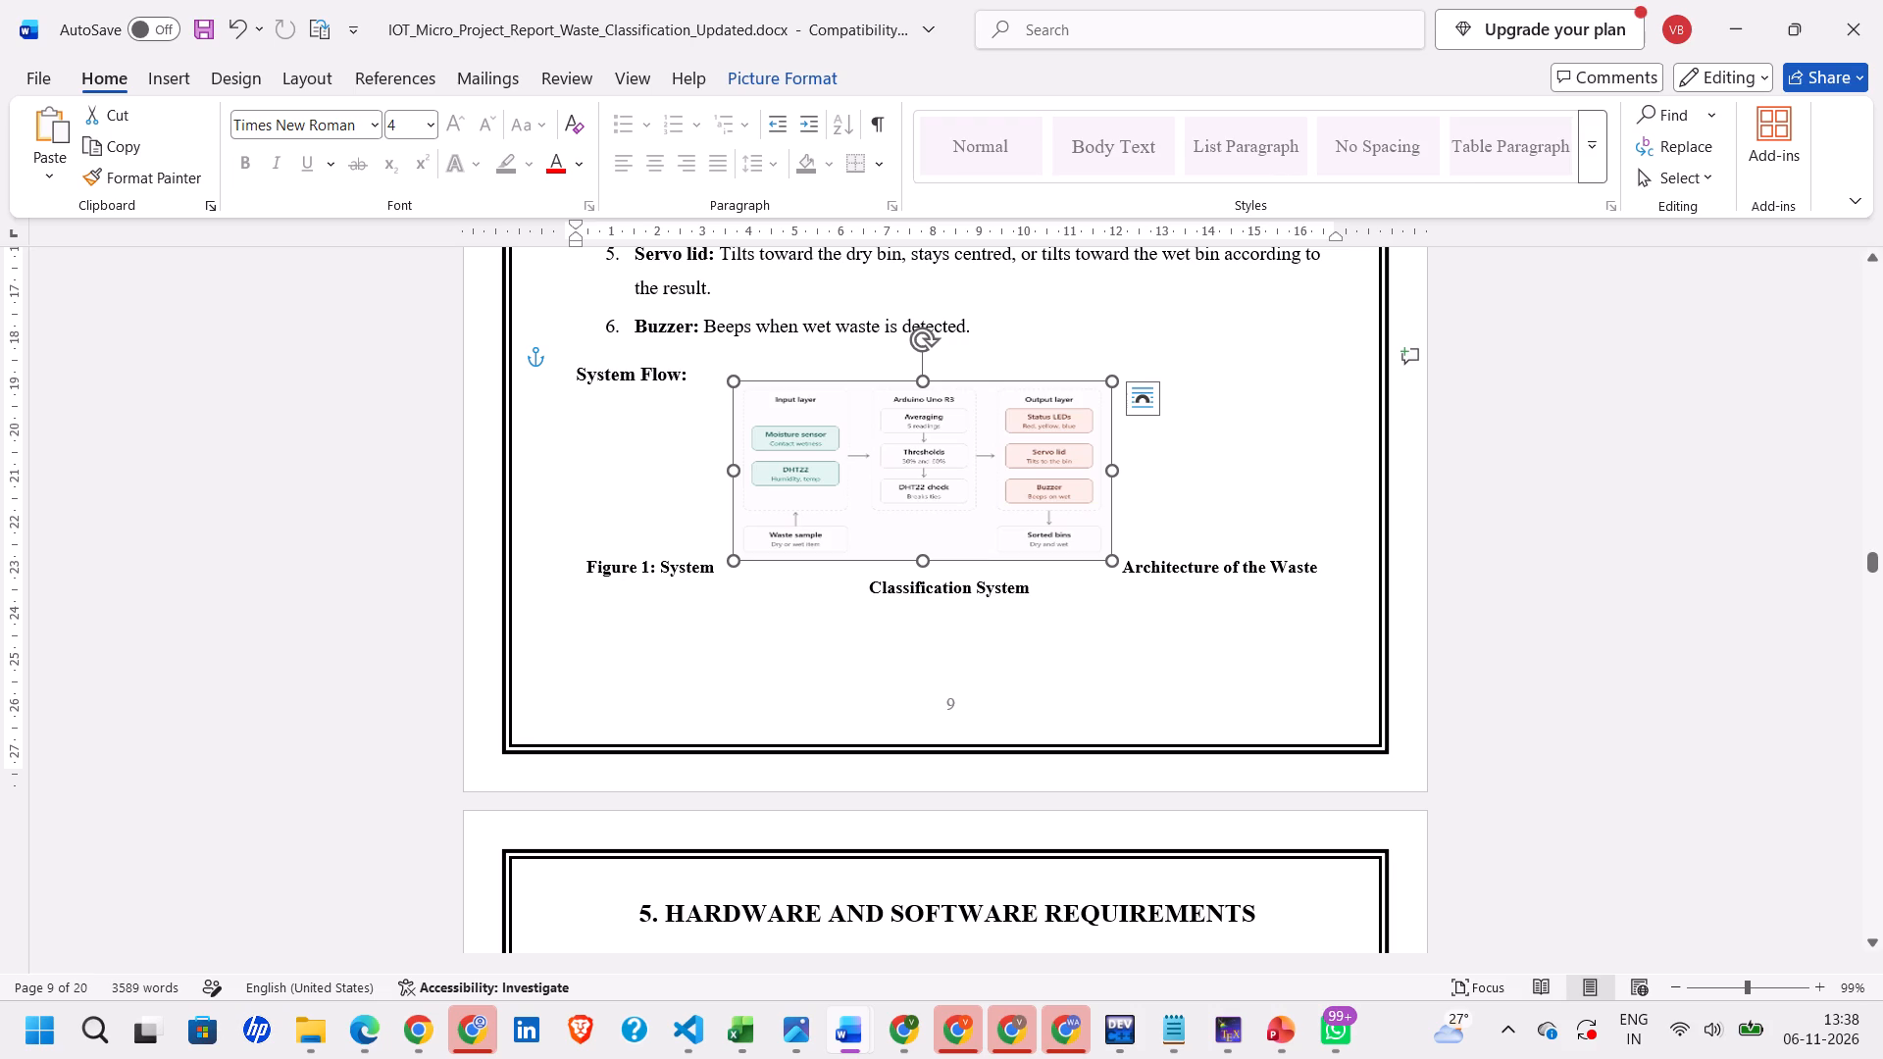
# Insert one blank line before the Figure 1 caption and shift the diagram slightly down and left beneath System Flow.
pyautogui.click(585, 564)
pyautogui.press('Return')
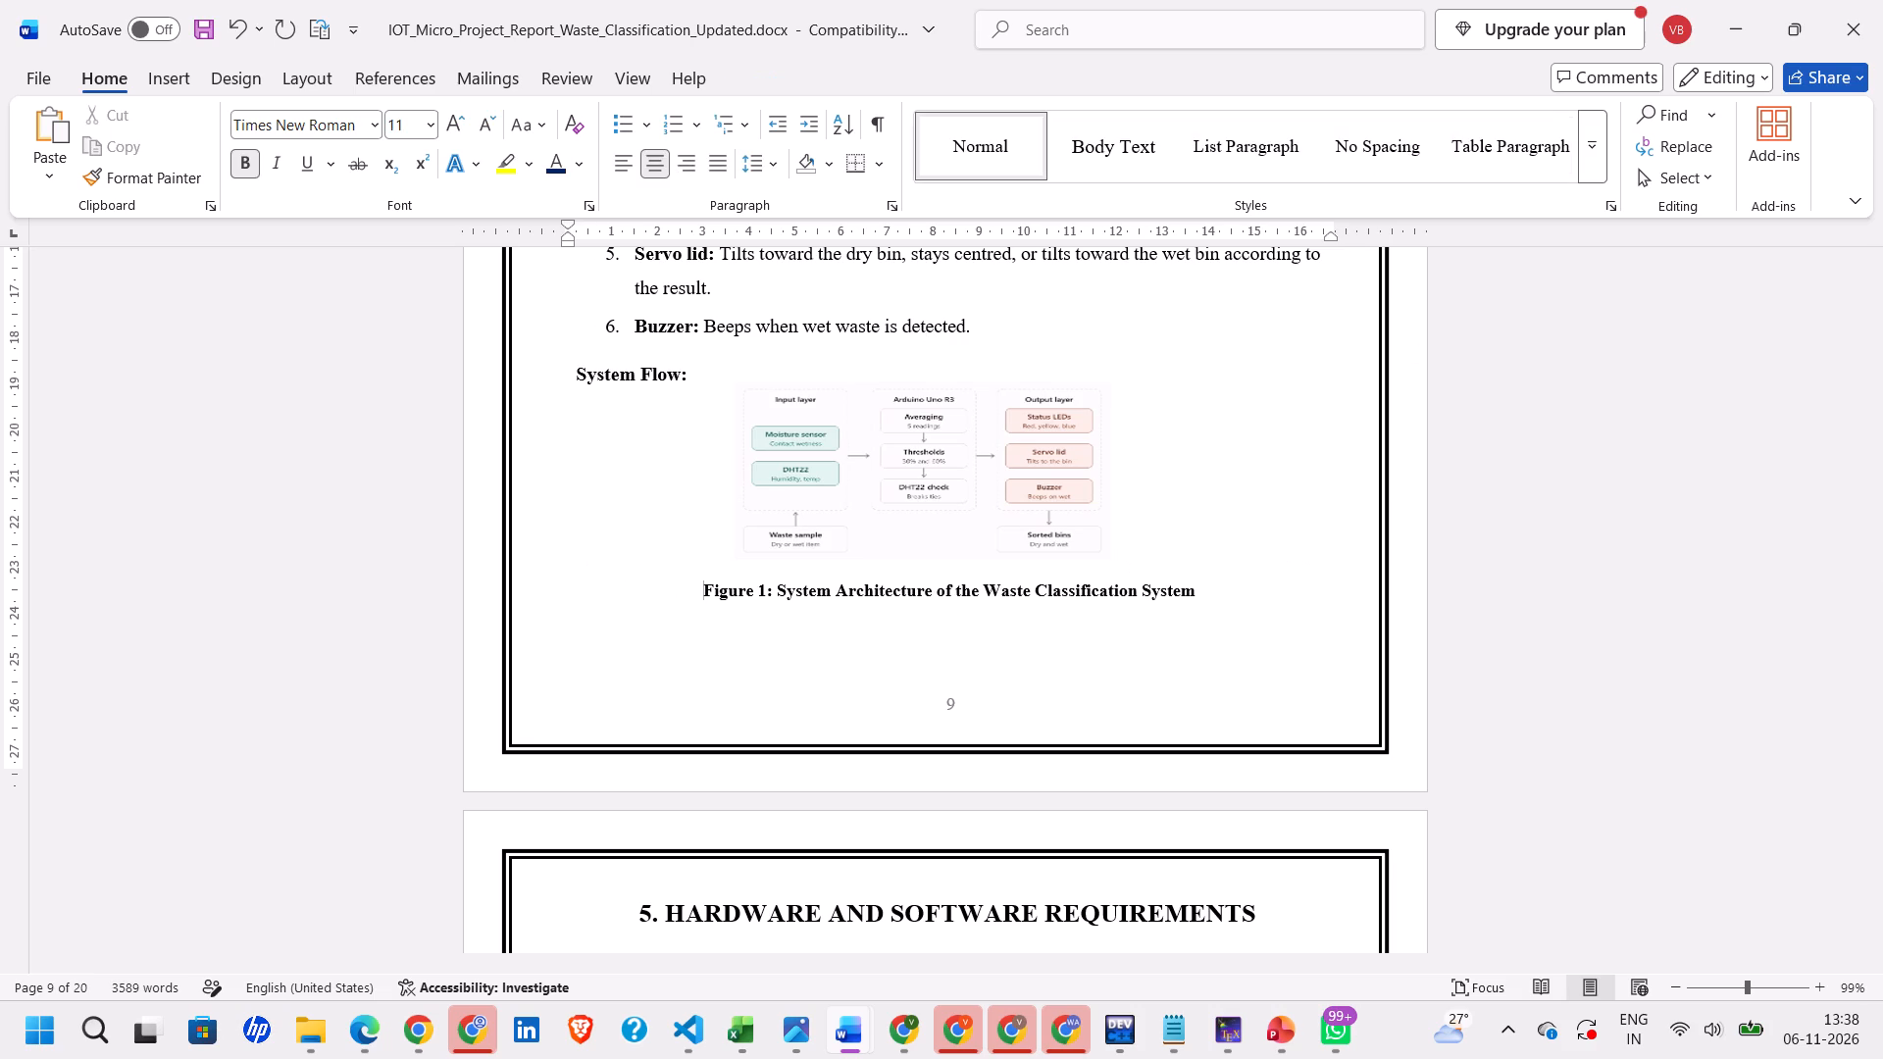
pyautogui.moveTo(787, 427); pyautogui.dragTo(742, 443)
# Add three more blank lines before the Figure 1 caption and lower the diagram slightly into the enlarged gap.
pyautogui.click(702, 593)
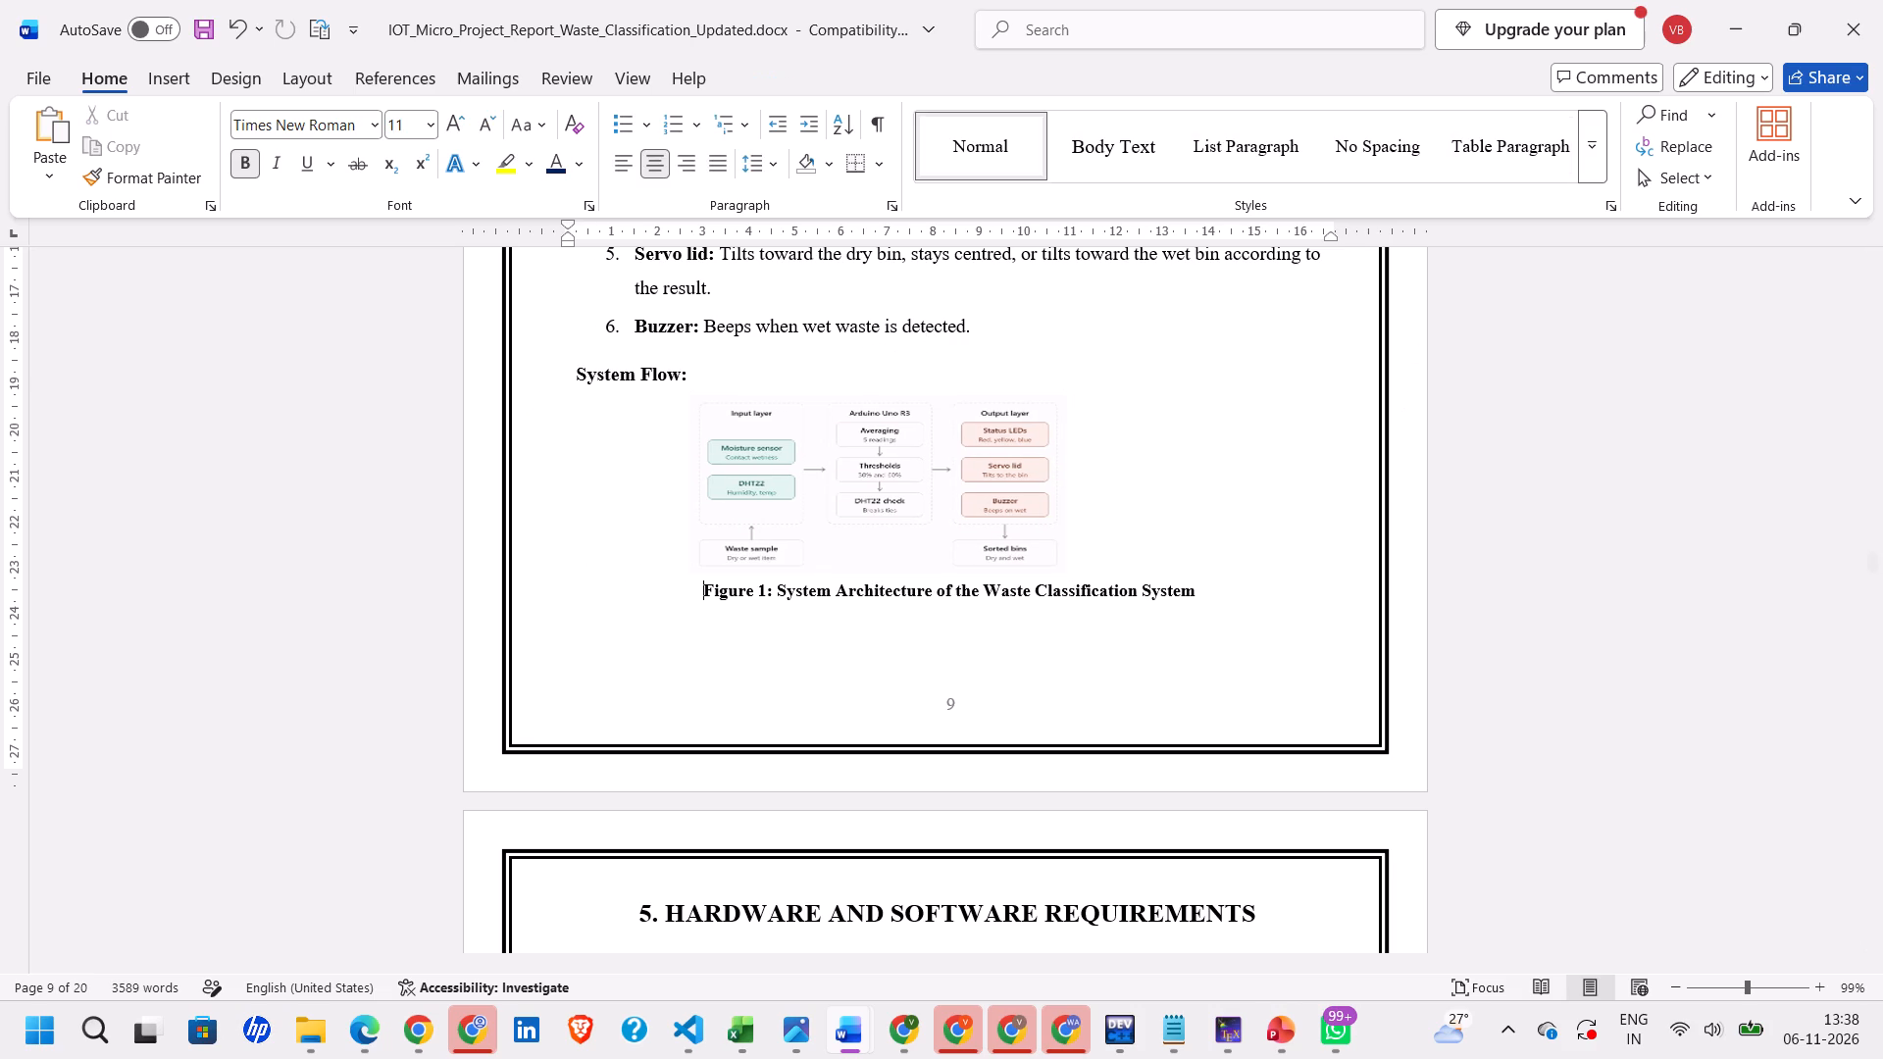
pyautogui.press('Return')
pyautogui.press('Return')
pyautogui.press('Return')
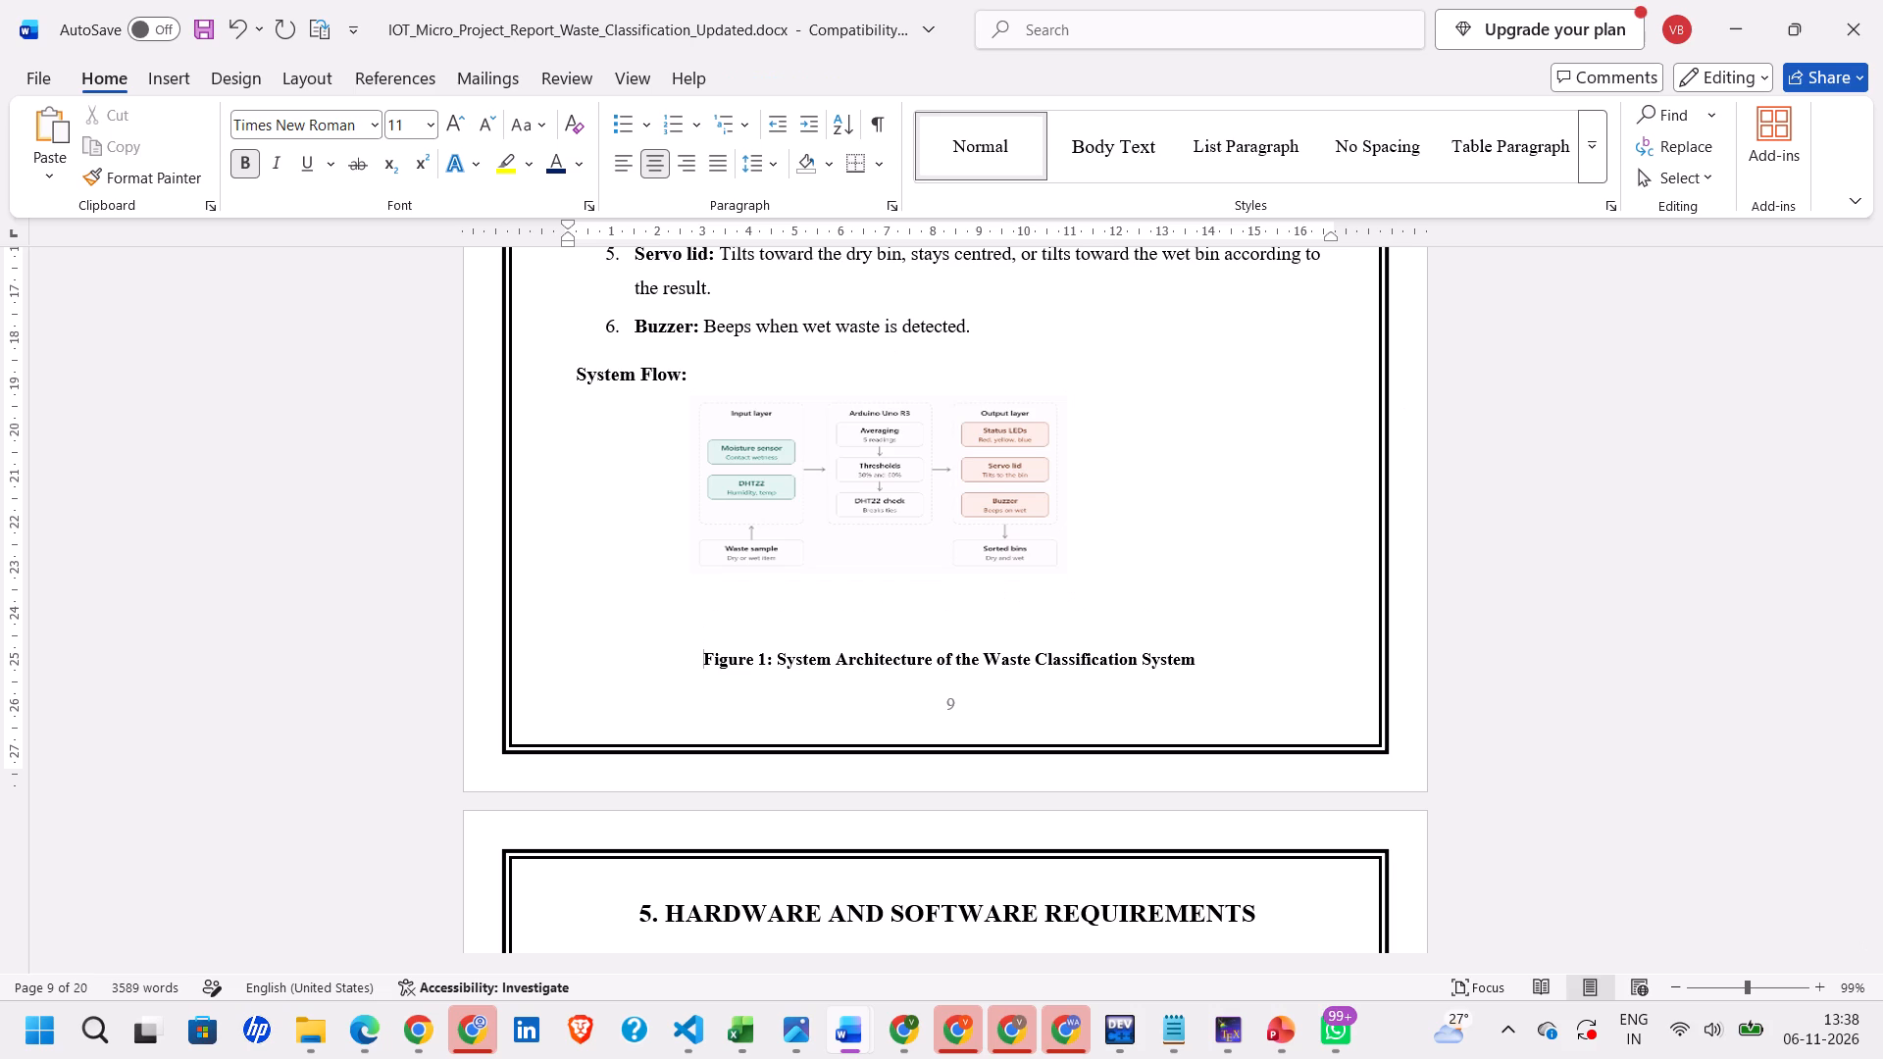
pyautogui.moveTo(805, 499); pyautogui.dragTo(825, 523)
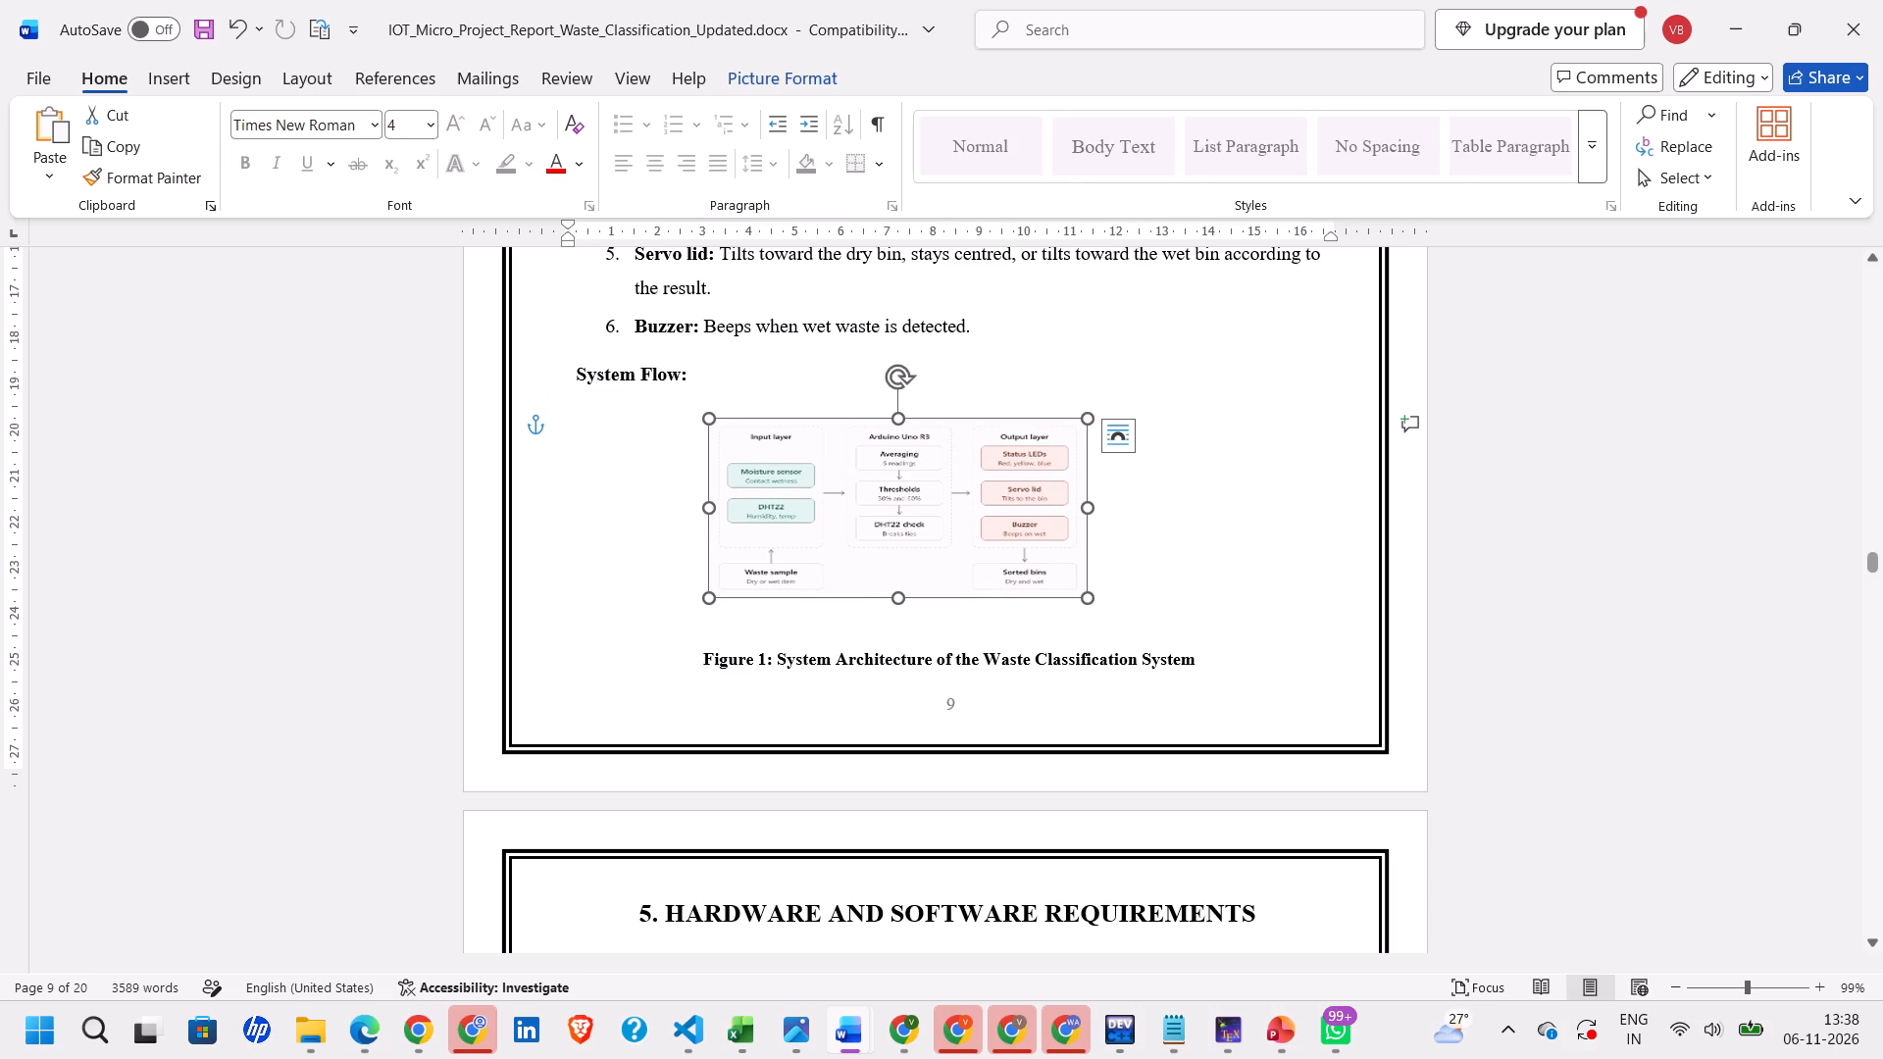
# Stretch the diagram horizontally to about 12 cm wide, keeping its height.
pyautogui.moveTo(1087, 510); pyautogui.dragTo(1251, 529)
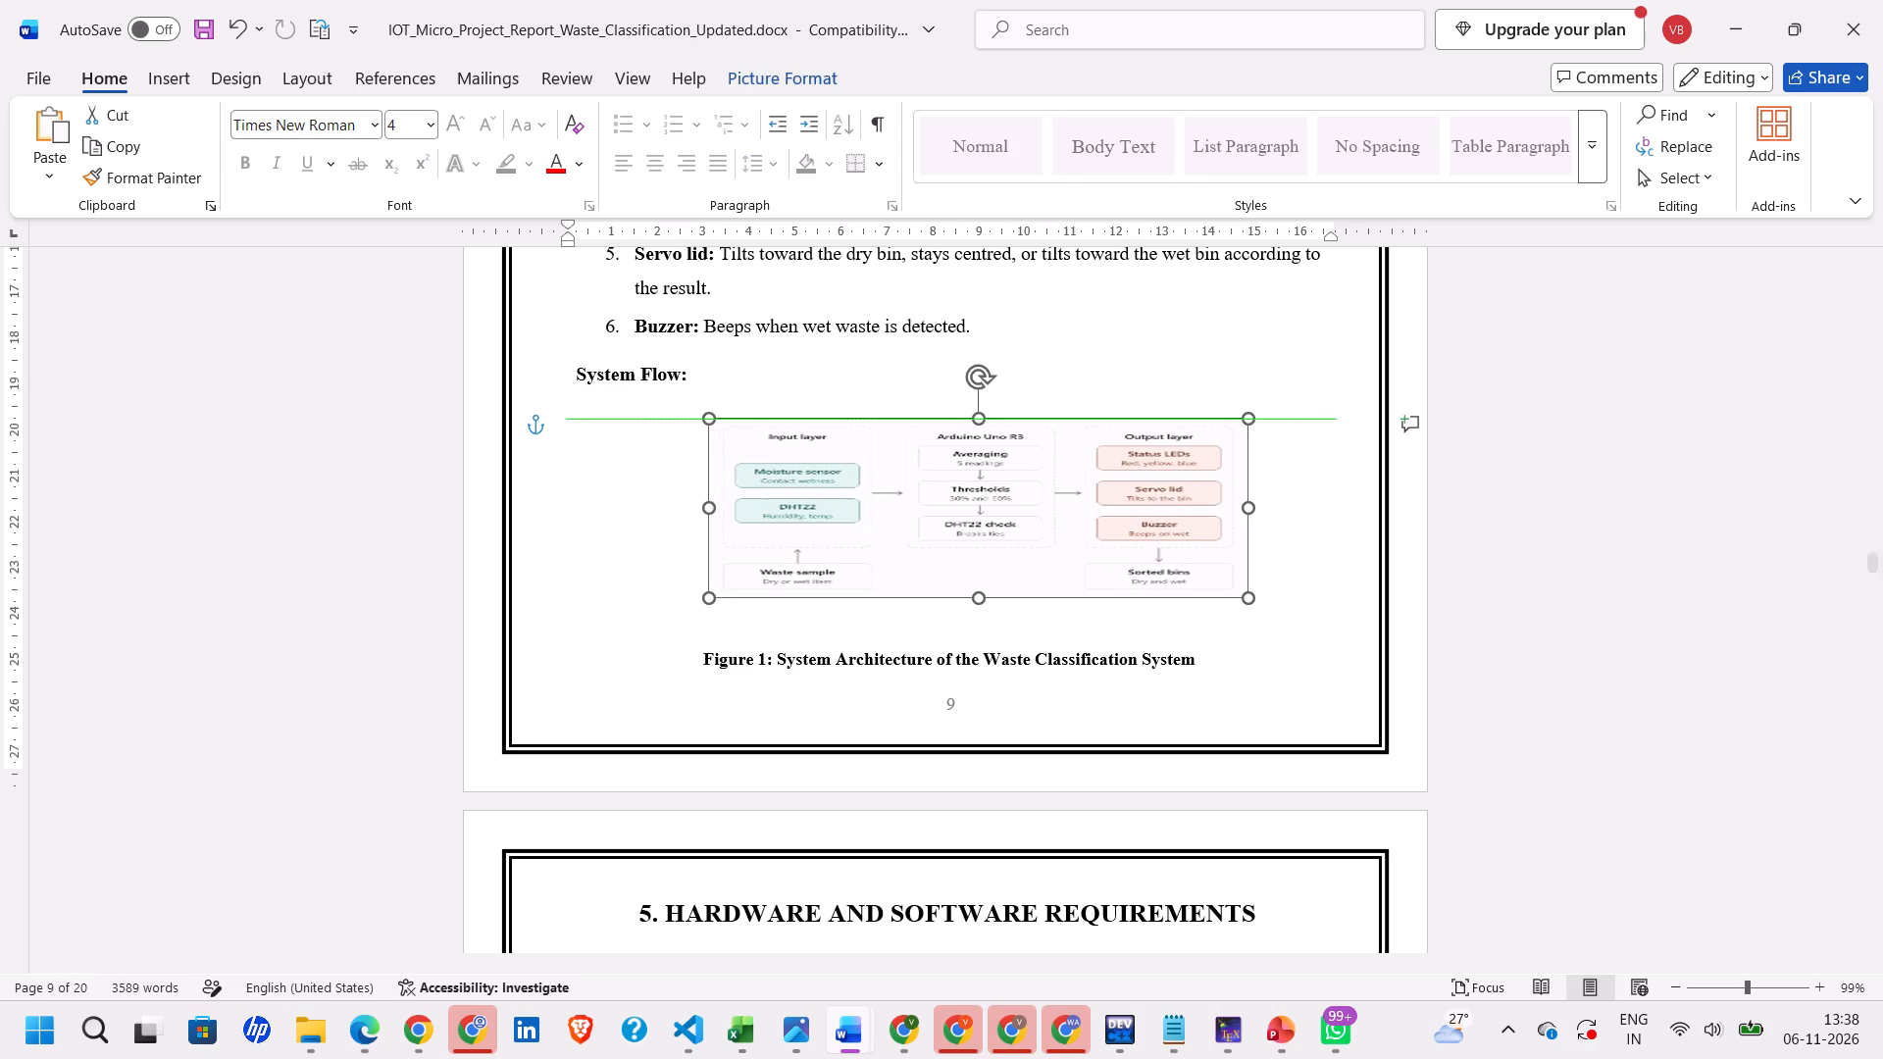
# Enlarge the Figure 1 diagram to about 14 cm wide and 5.5 cm tall, filling the space between the System Flow heading and its caption.
pyautogui.moveTo(1251, 529); pyautogui.dragTo(1257, 531)
pyautogui.moveTo(703, 506); pyautogui.dragTo(609, 521)
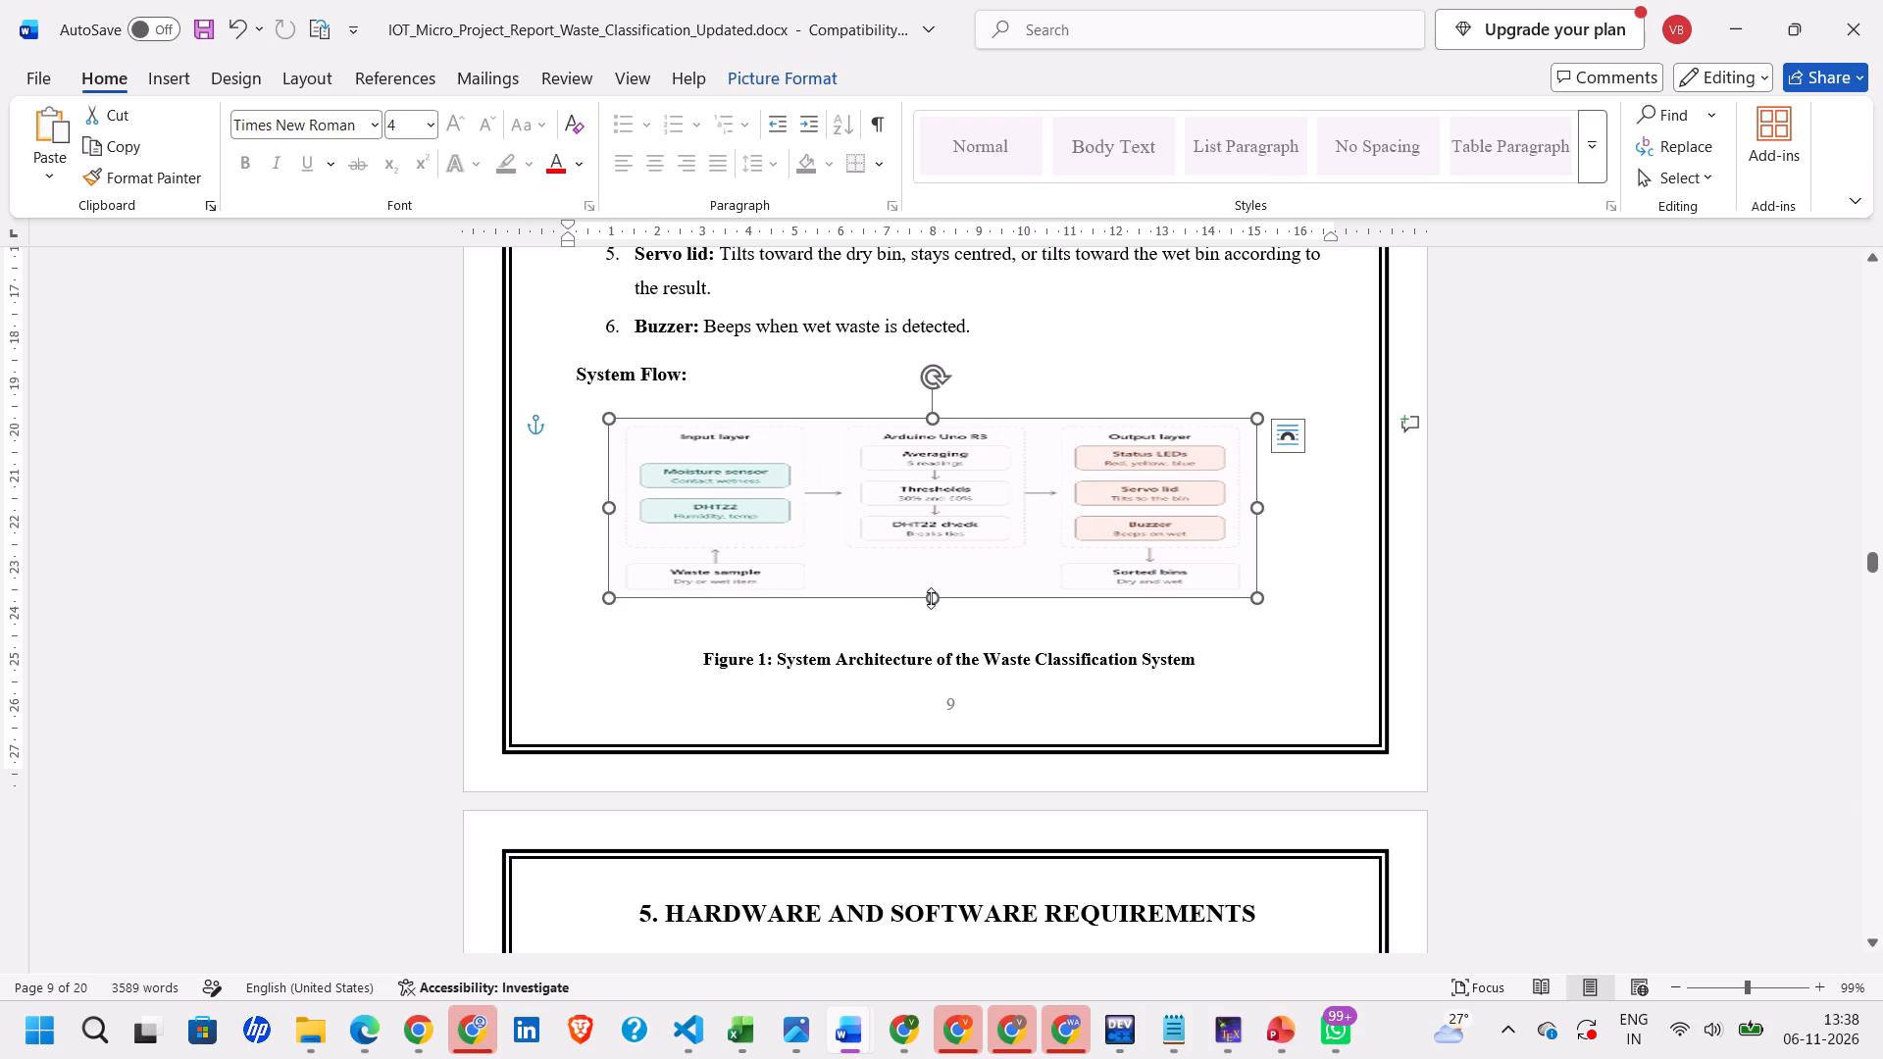
pyautogui.moveTo(931, 598); pyautogui.dragTo(925, 644)
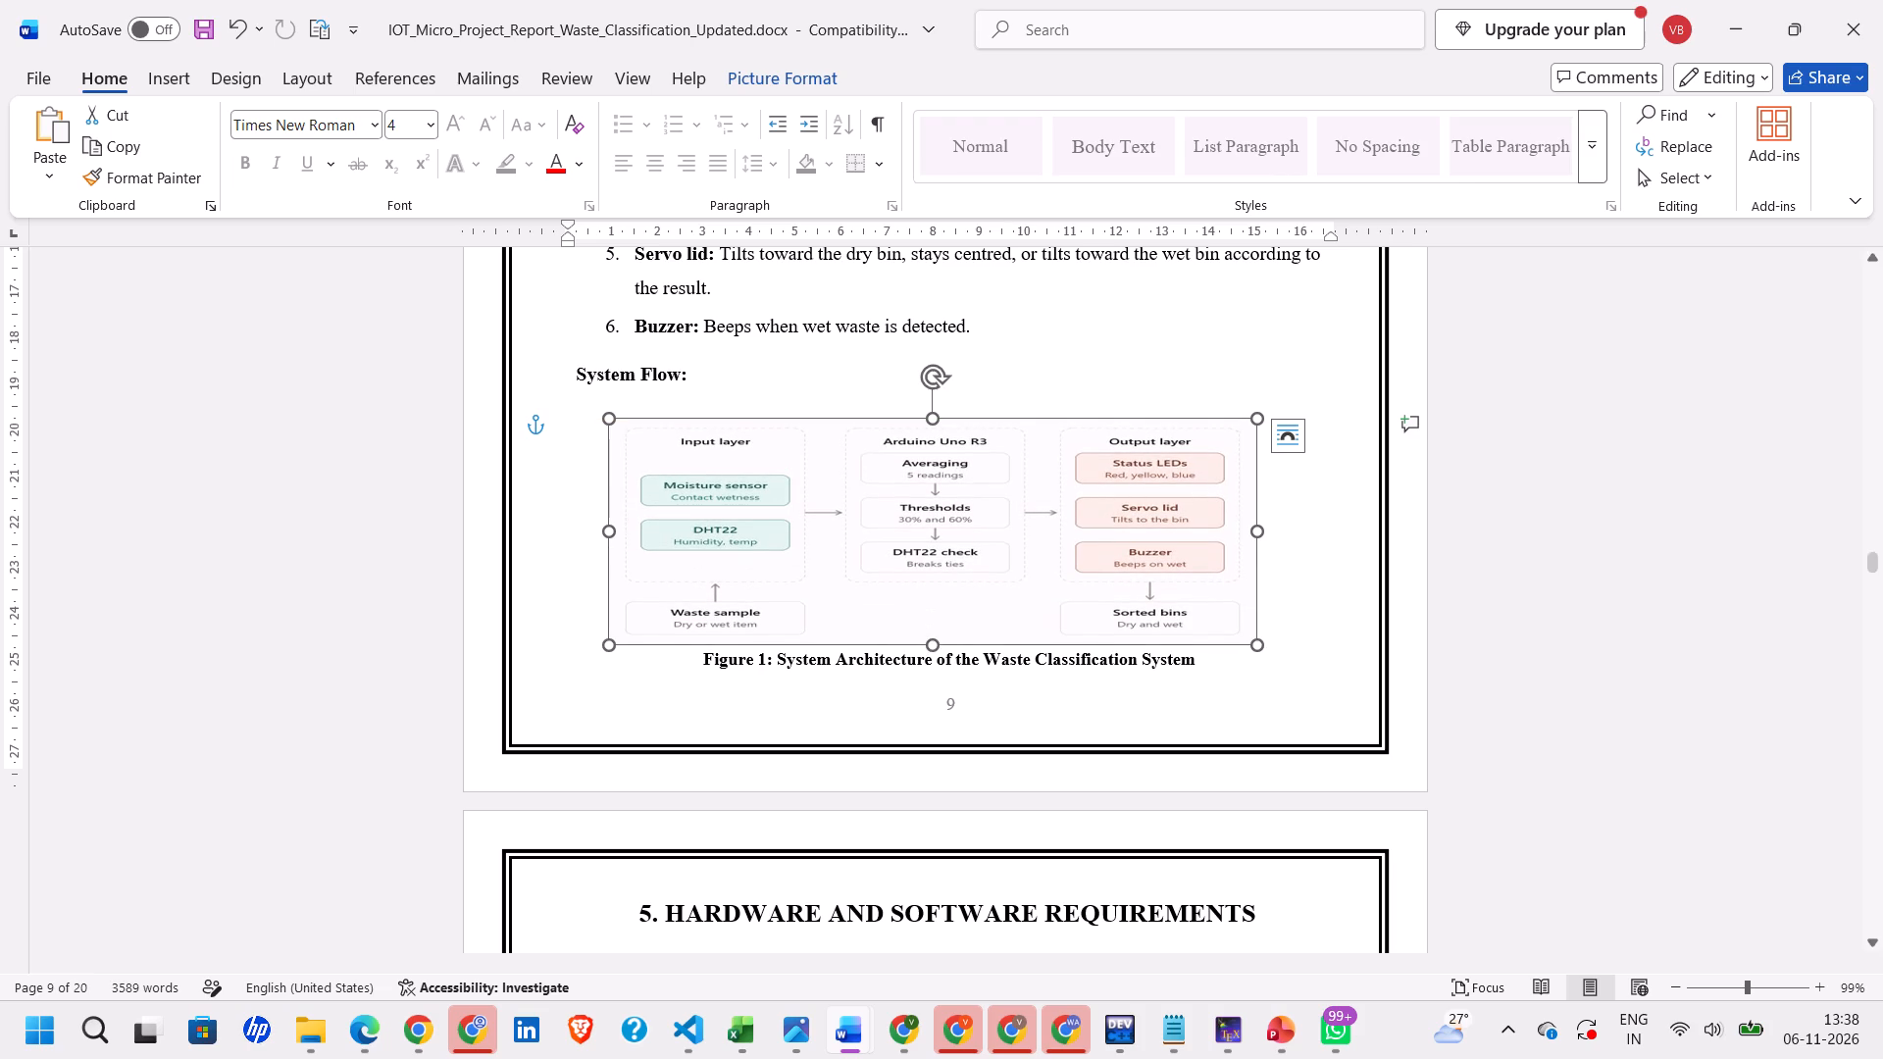
pyautogui.moveTo(931, 419); pyautogui.dragTo(930, 396)
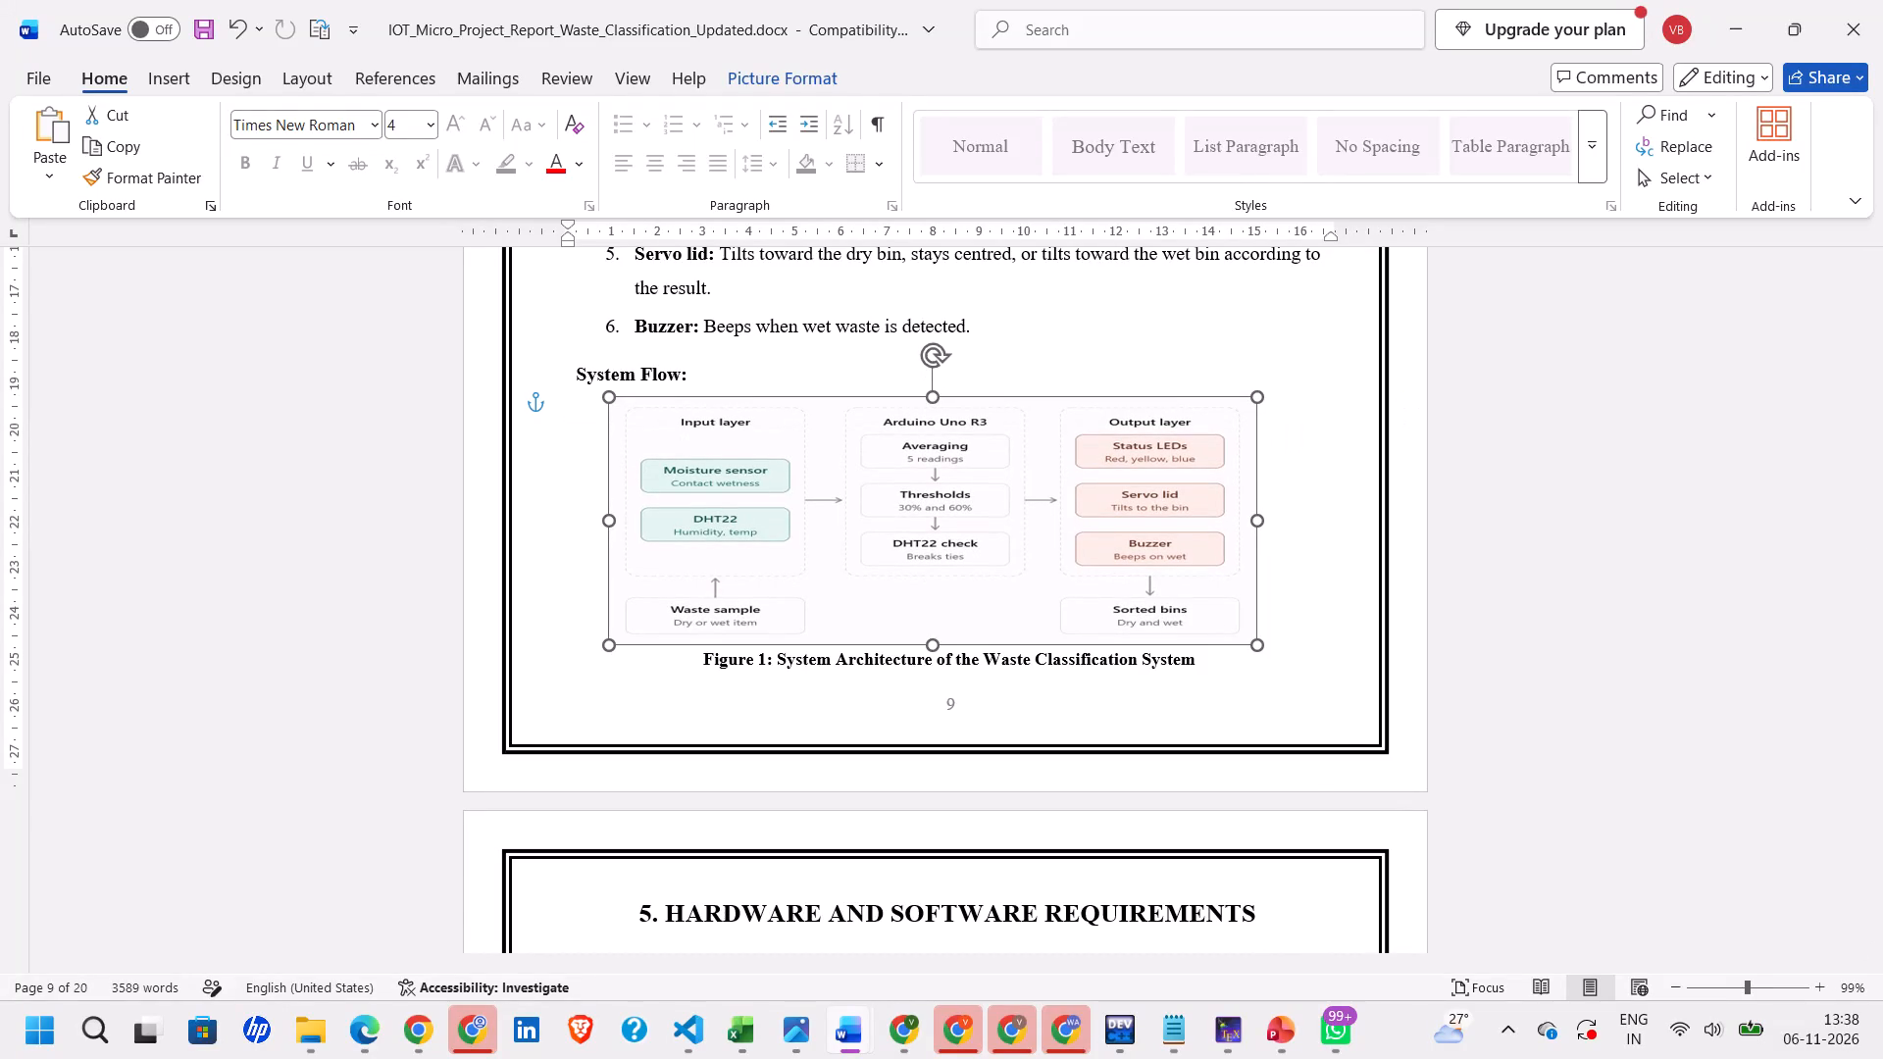
pyautogui.moveTo(930, 396); pyautogui.dragTo(929, 394)
pyautogui.click(1362, 591)
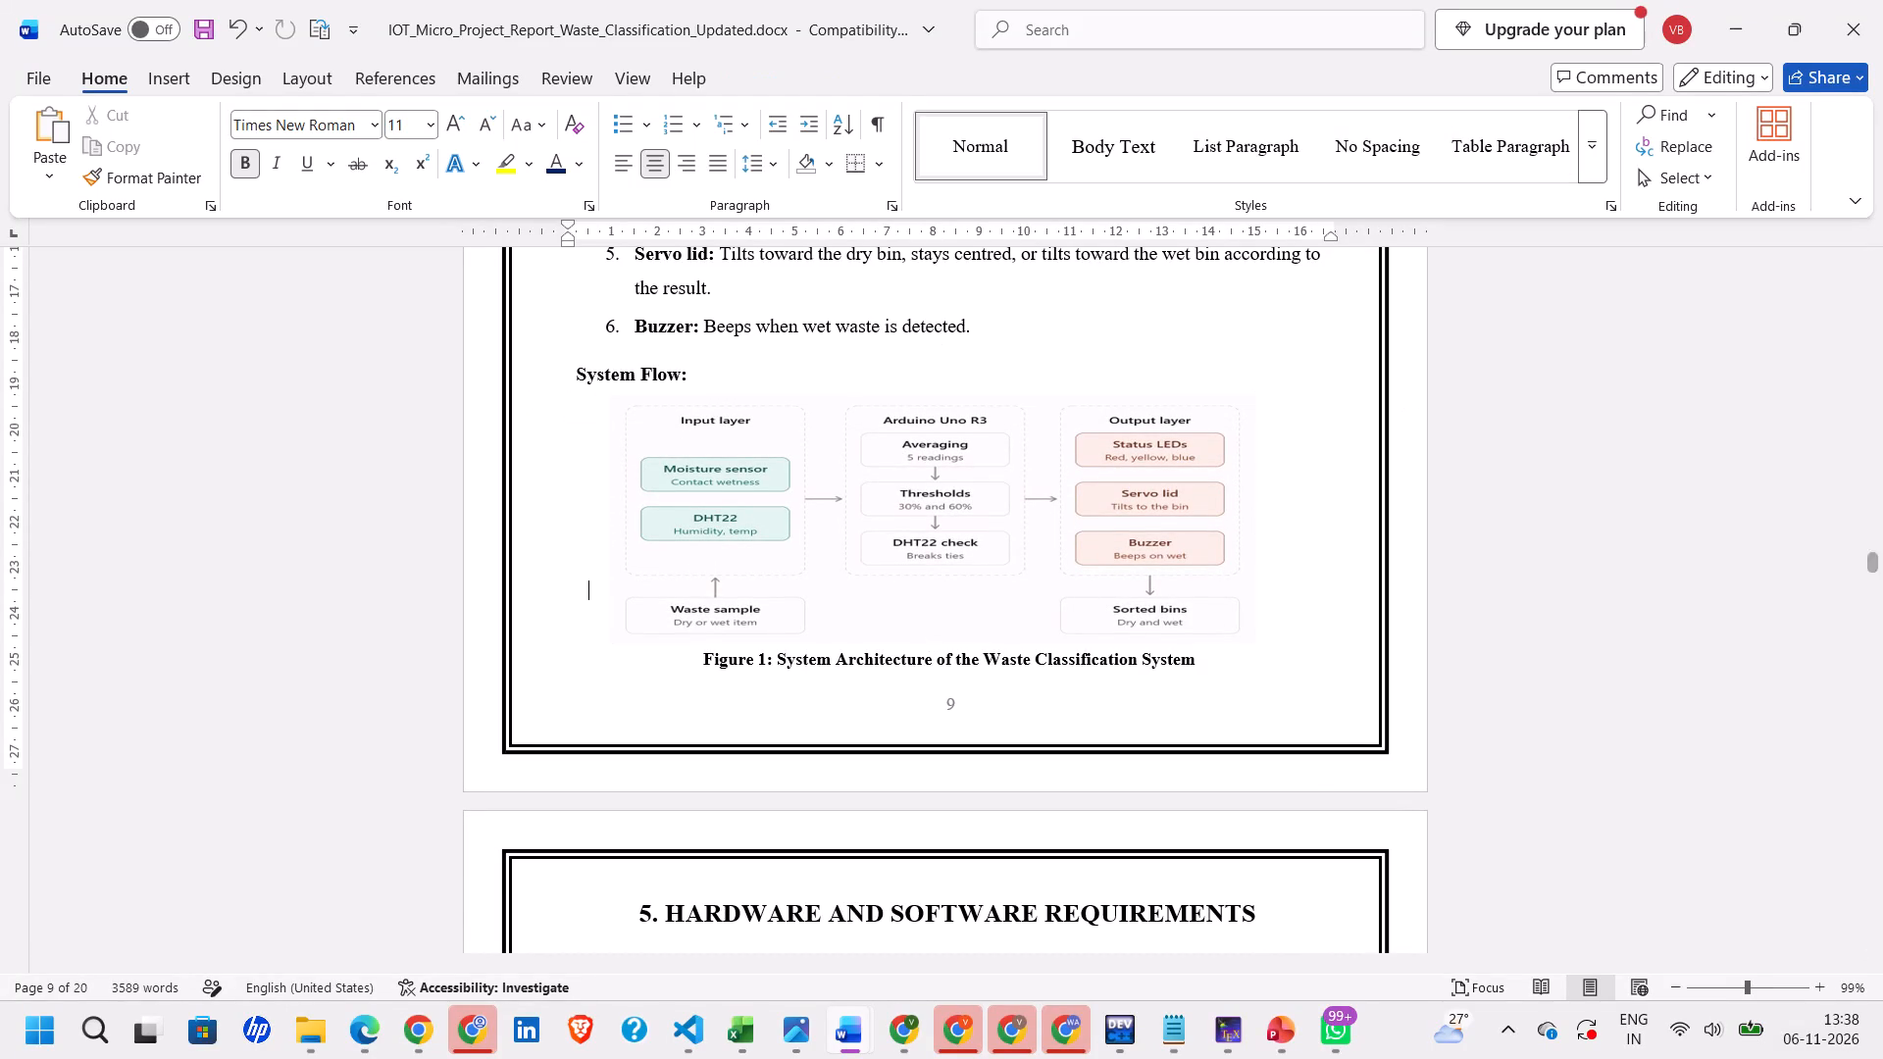
# Apply 1.5 line spacing to the paragraph under 5.3 Purpose of Hardware and Software.
pyautogui.scroll(2, 1362, 591)
pyautogui.scroll(-2, 1362, 591)
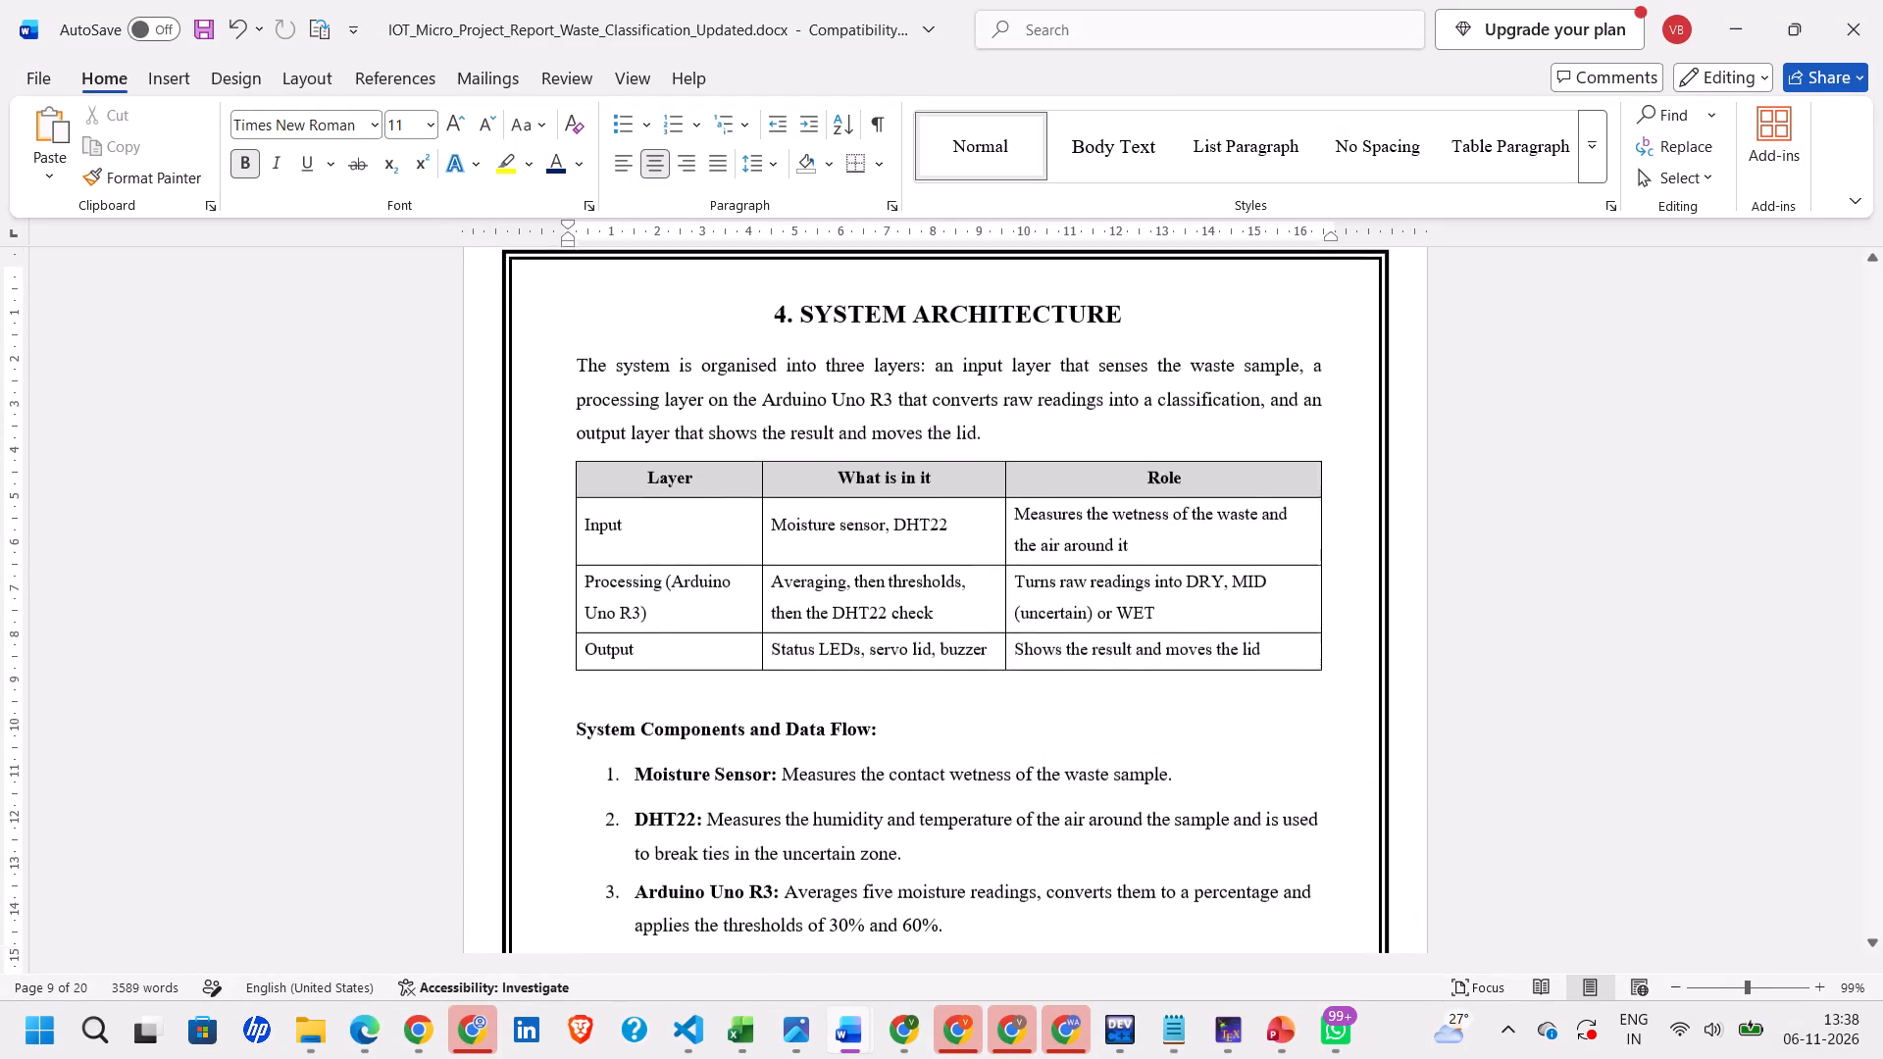
pyautogui.scroll(-1, 1362, 591)
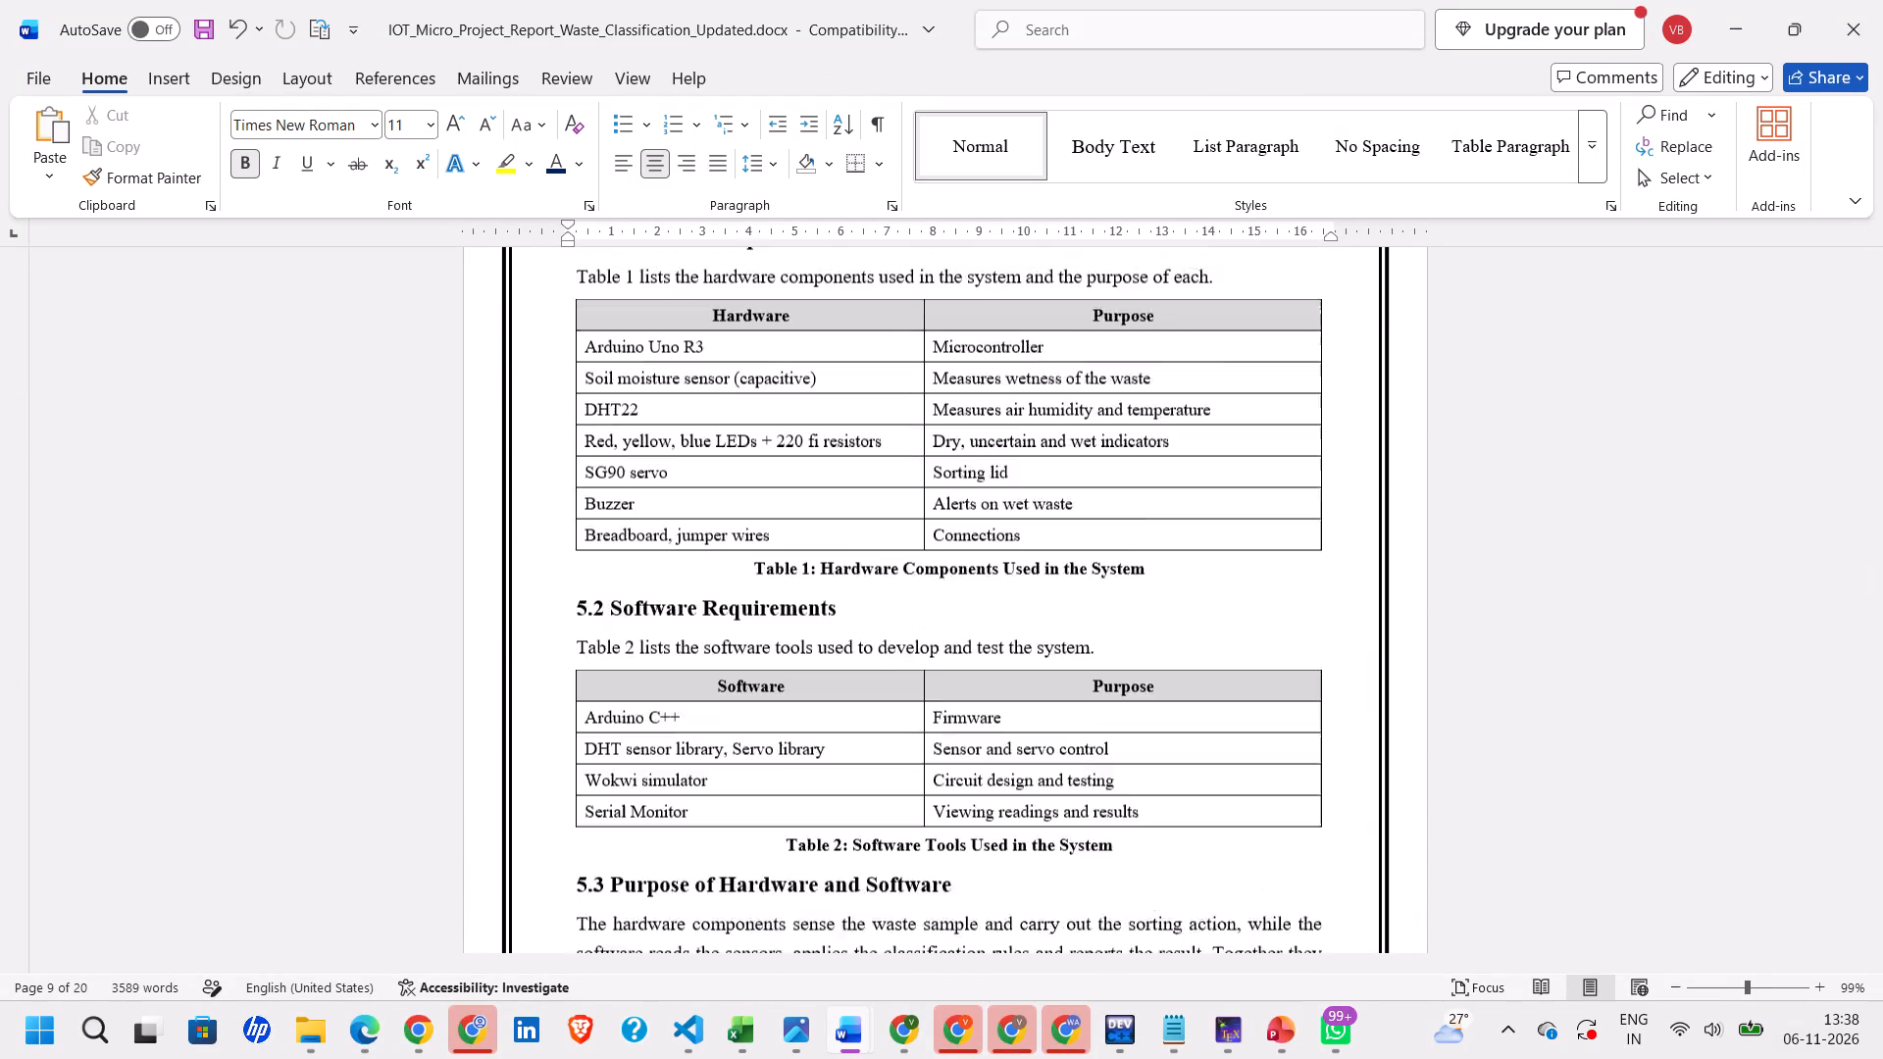
pyautogui.scroll(-2, 1362, 591)
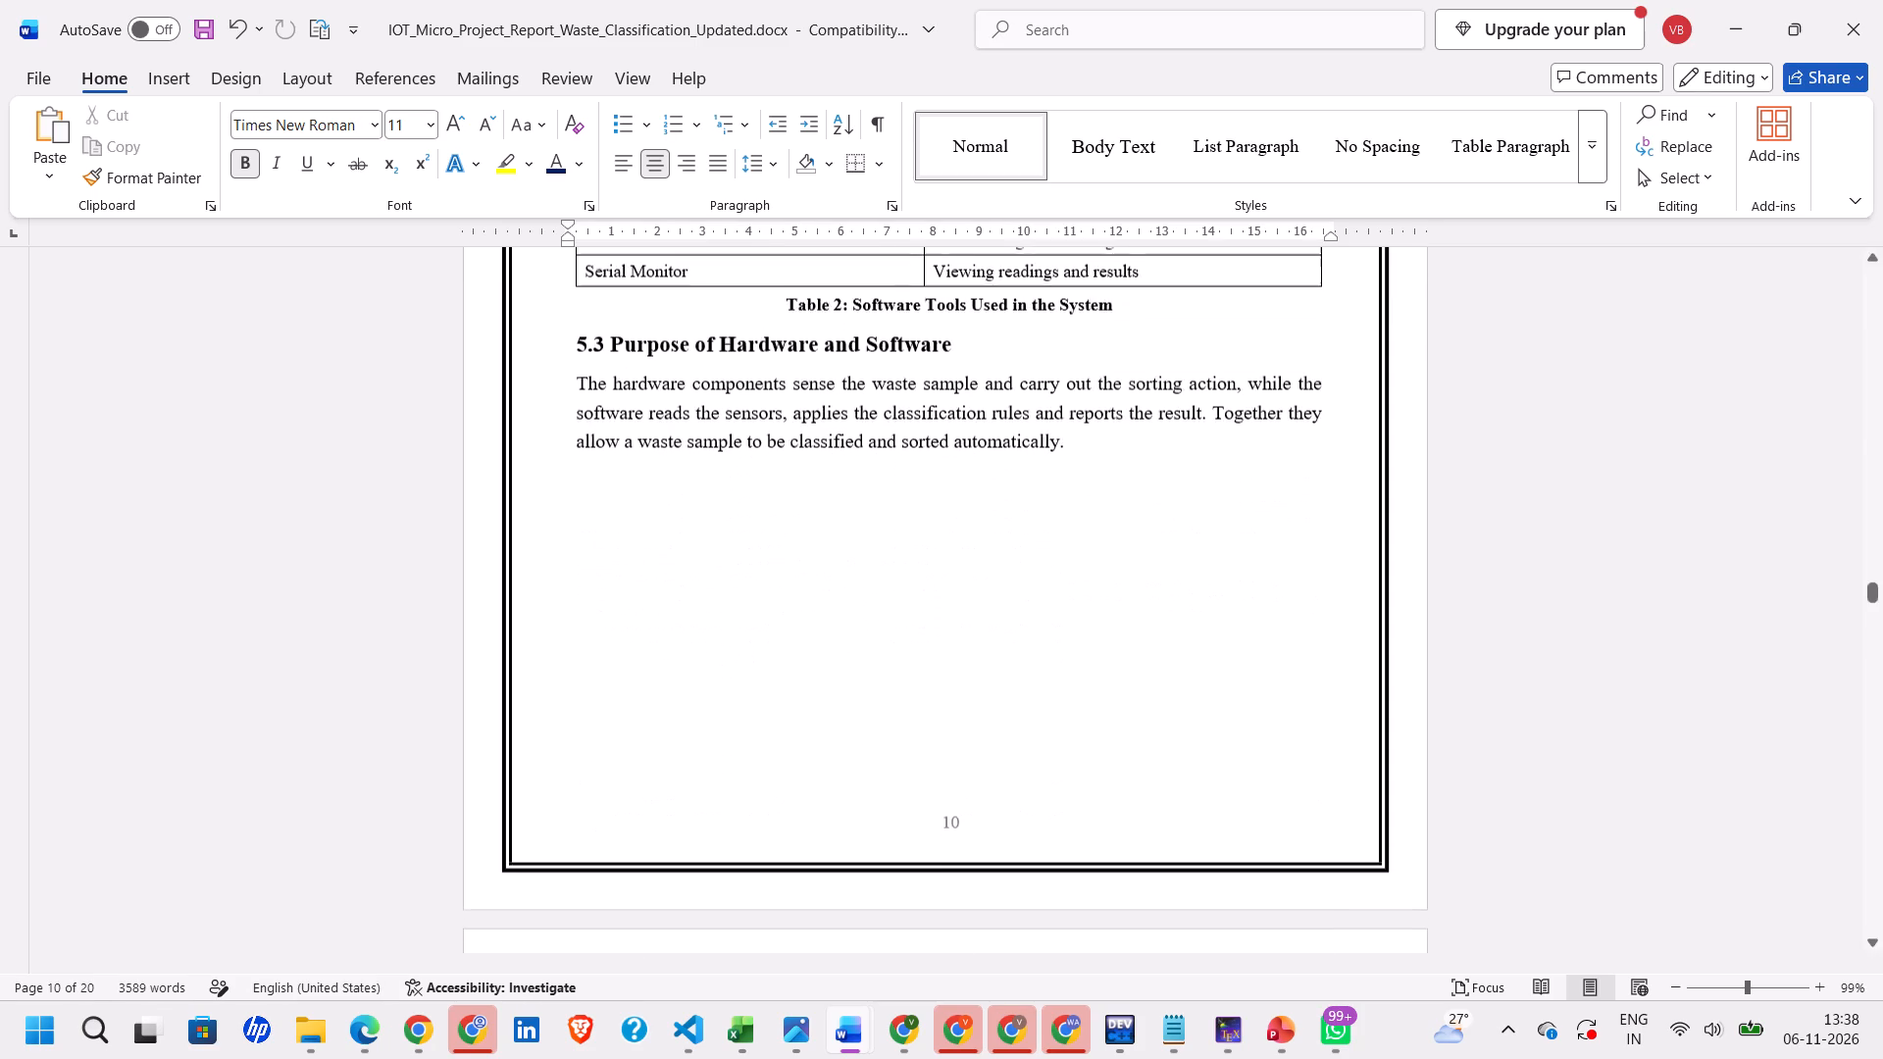
pyautogui.scroll(-1, 1362, 591)
pyautogui.scroll(1, 1362, 591)
pyautogui.click(1362, 591)
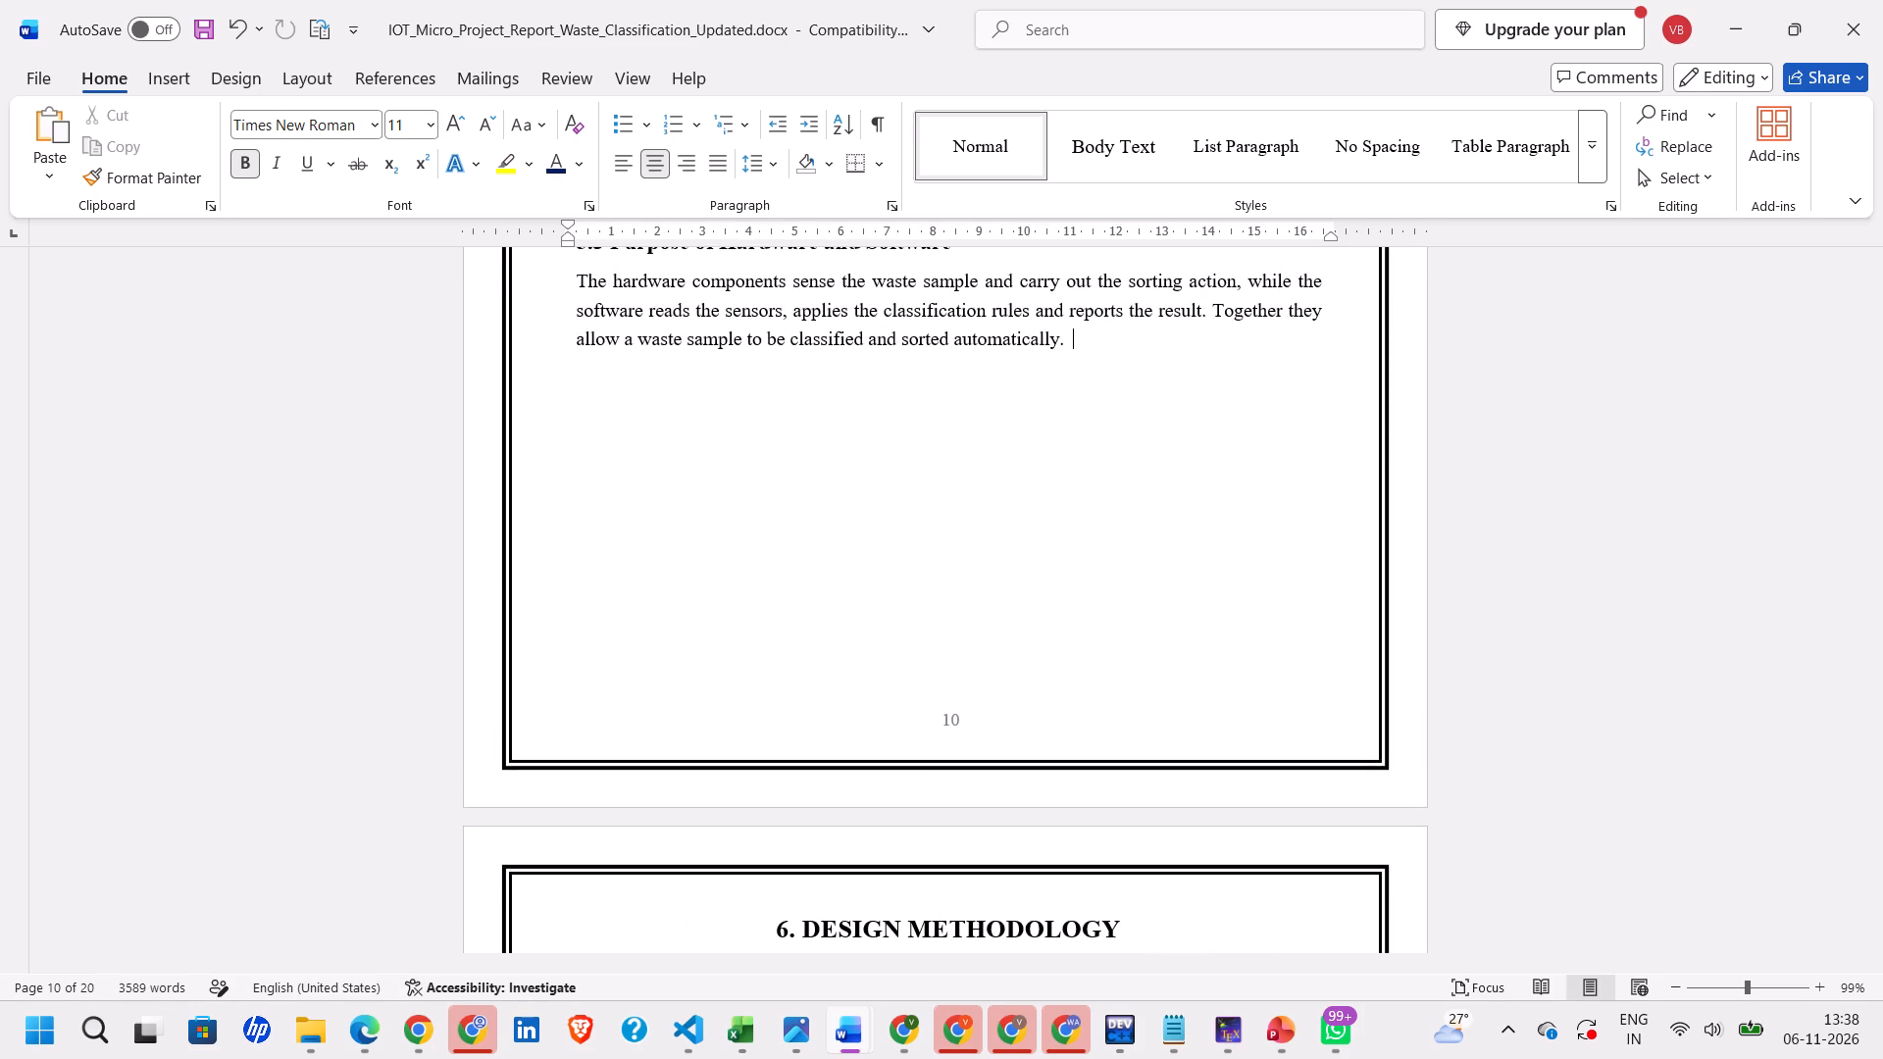
pyautogui.scroll(1, 1056, 532)
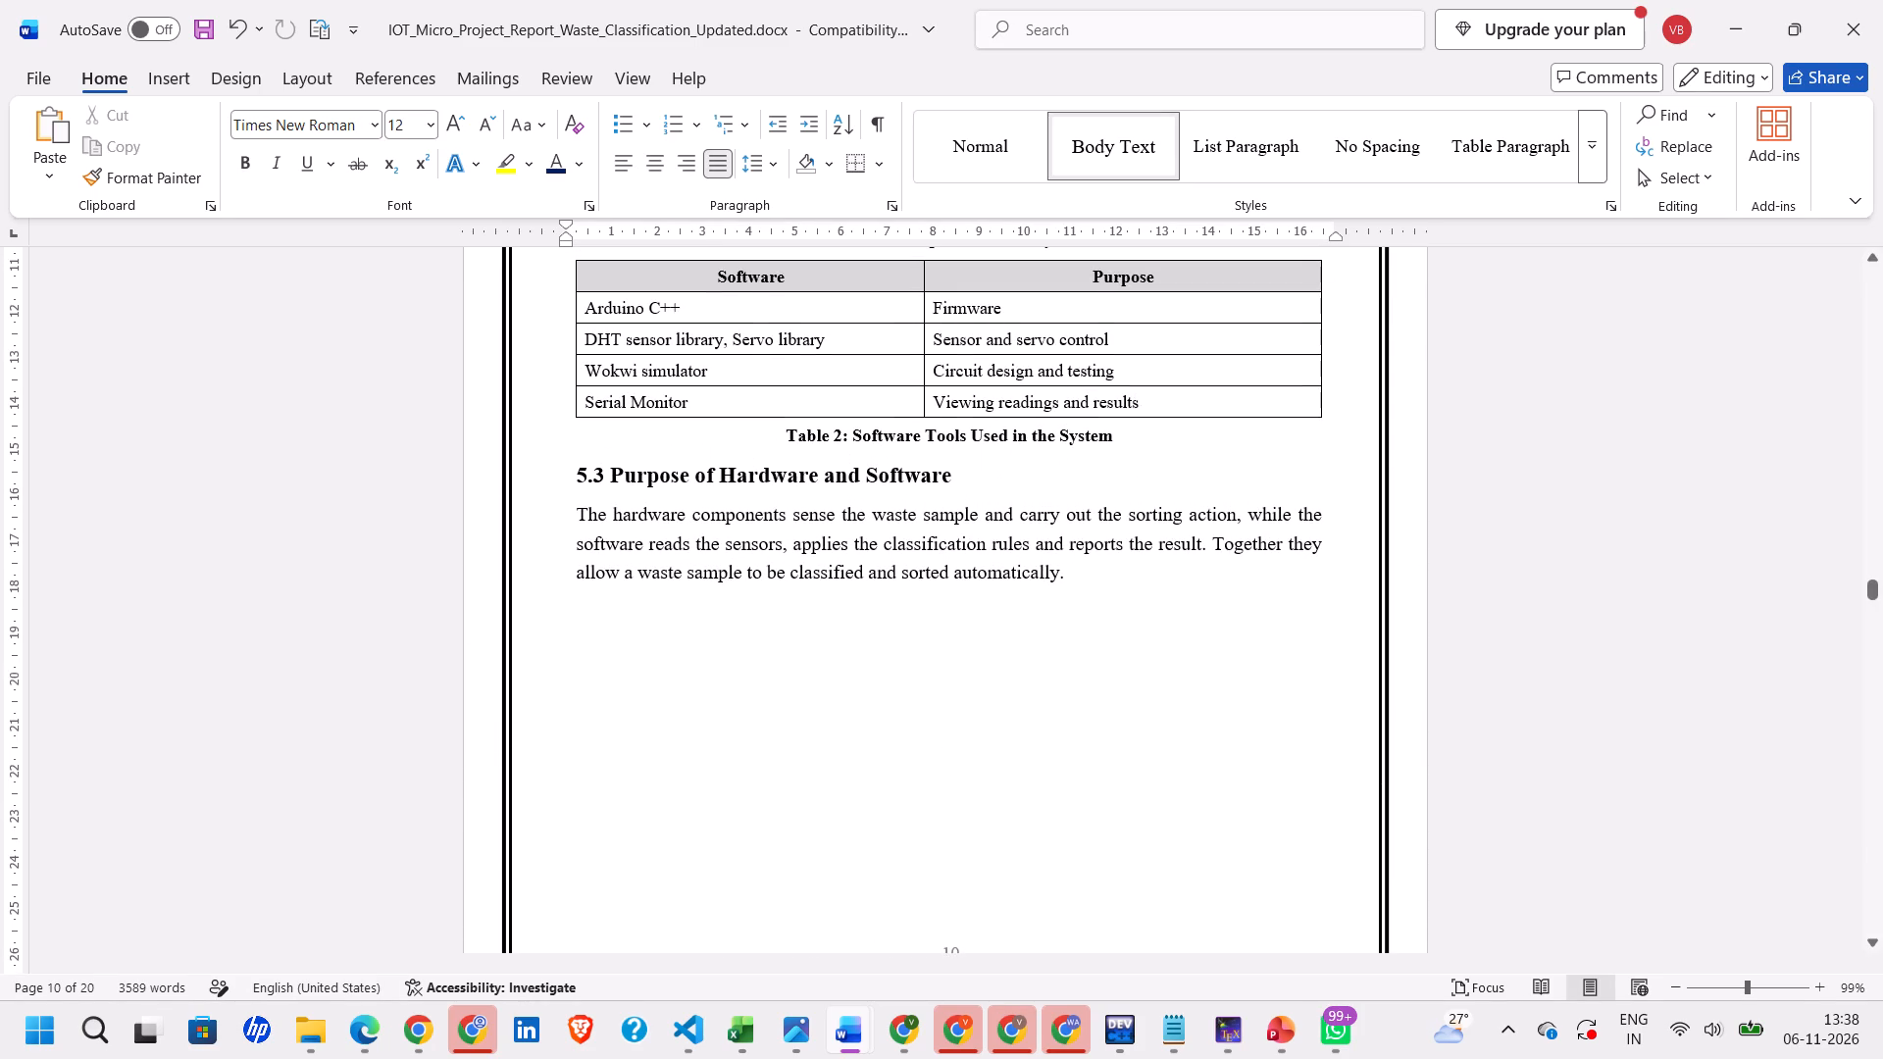
pyautogui.moveTo(580, 509); pyautogui.dragTo(1088, 601)
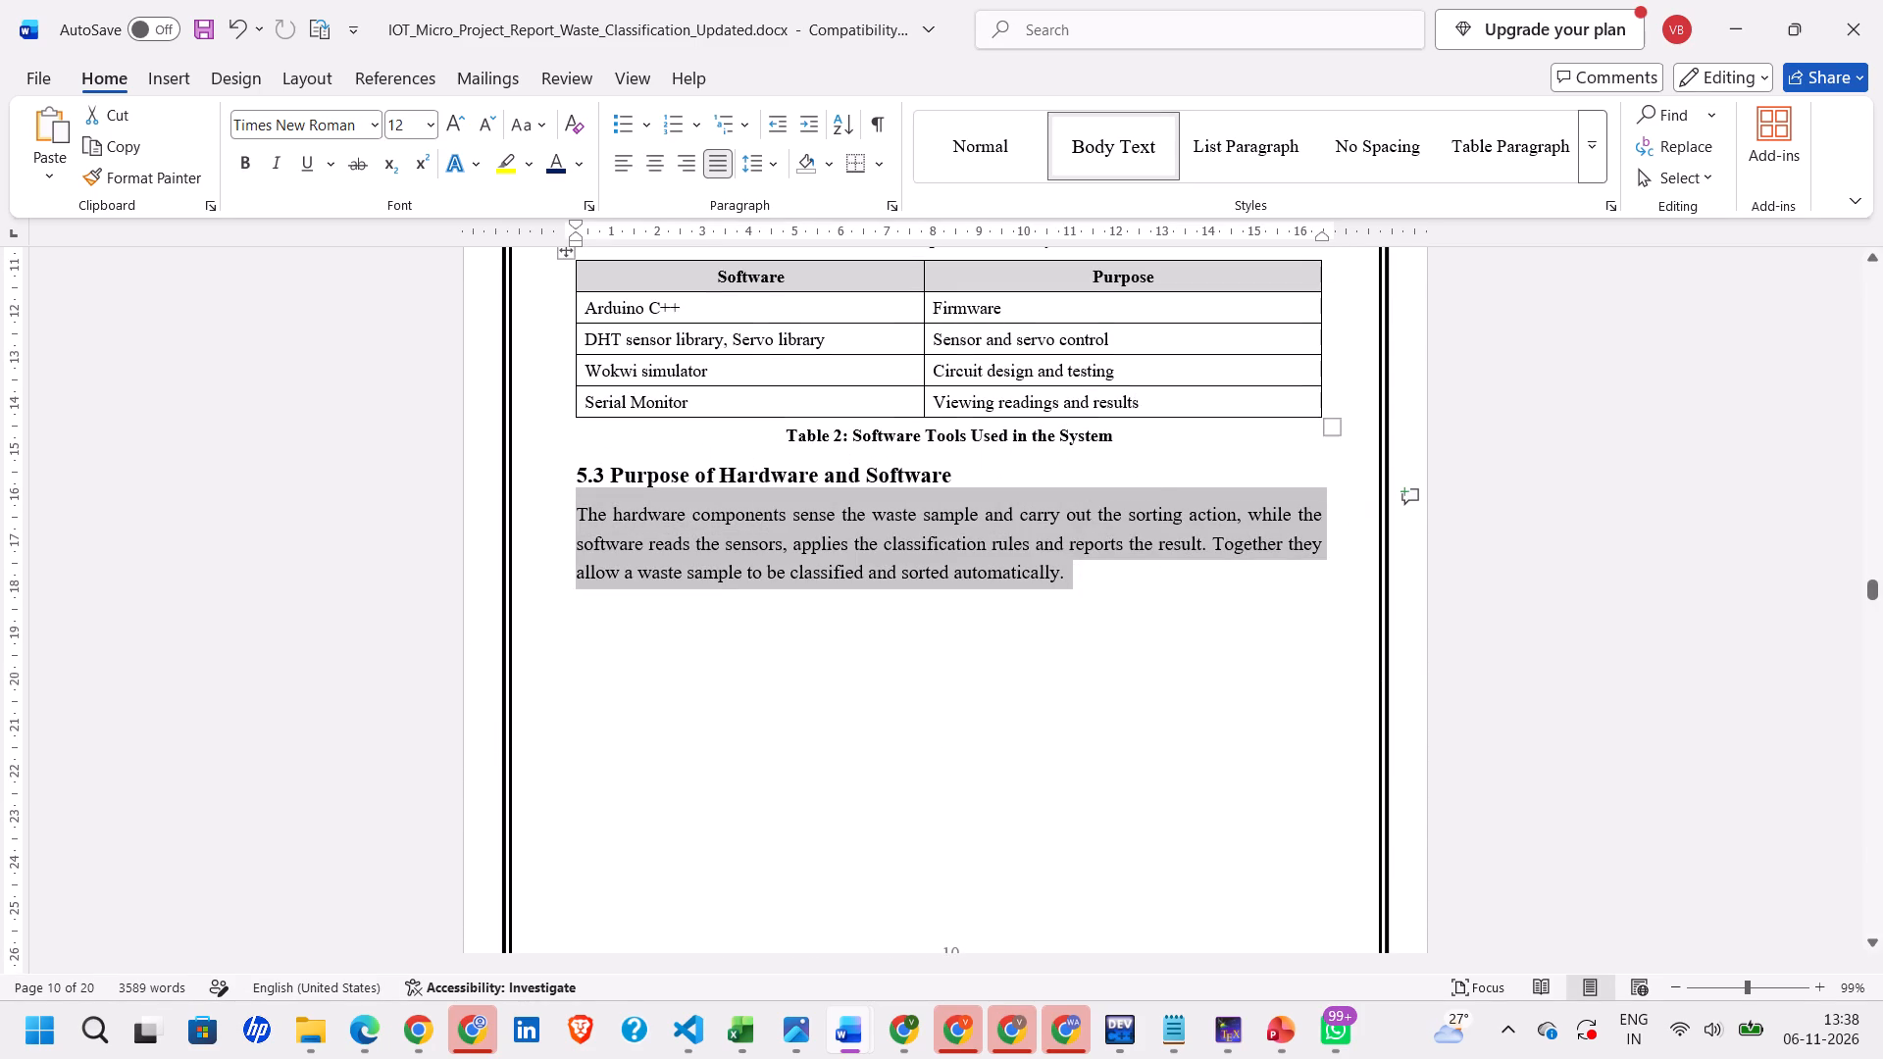
pyautogui.click(780, 155)
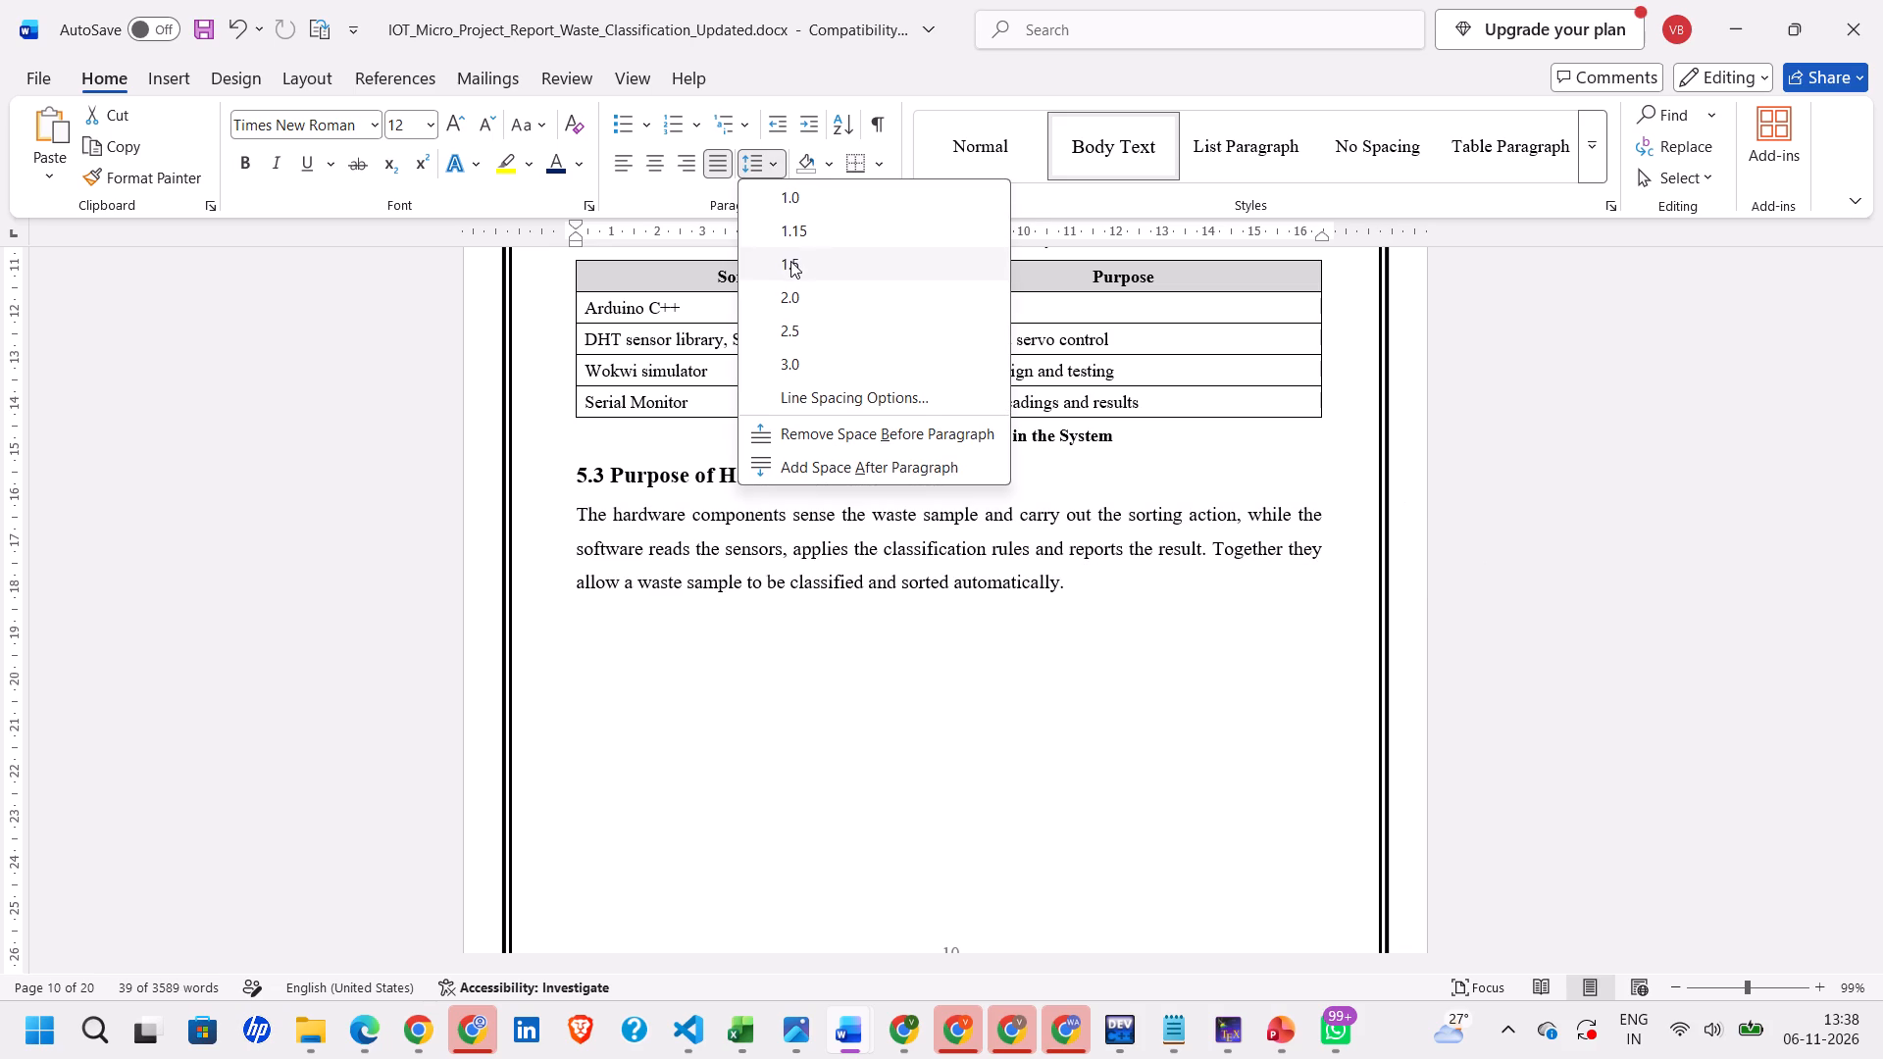
pyautogui.click(790, 261)
pyautogui.click(824, 628)
# Review the text spacing, tables and figures of section 6, and recheck the page layout back through sections 5 and 4.
pyautogui.scroll(-2, 824, 628)
pyautogui.scroll(-4, 671, 603)
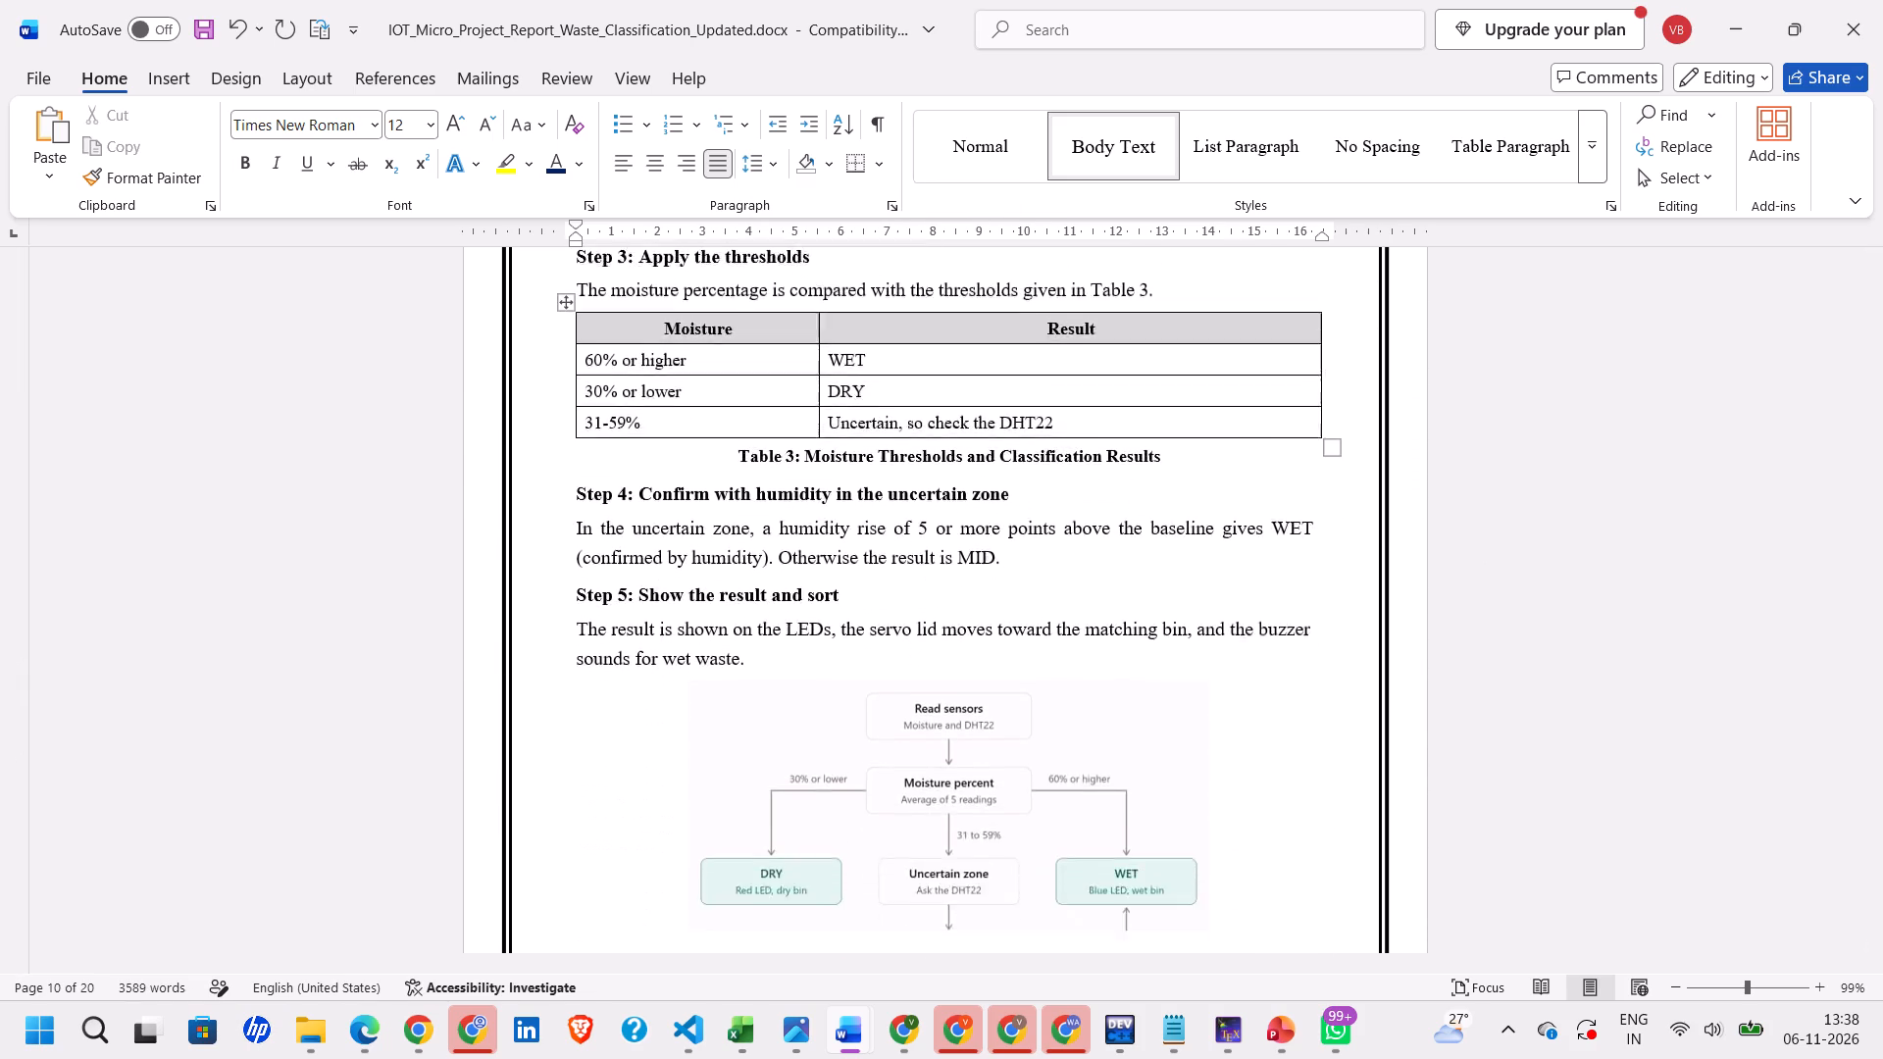
pyautogui.scroll(-1, 671, 603)
pyautogui.scroll(4, 671, 603)
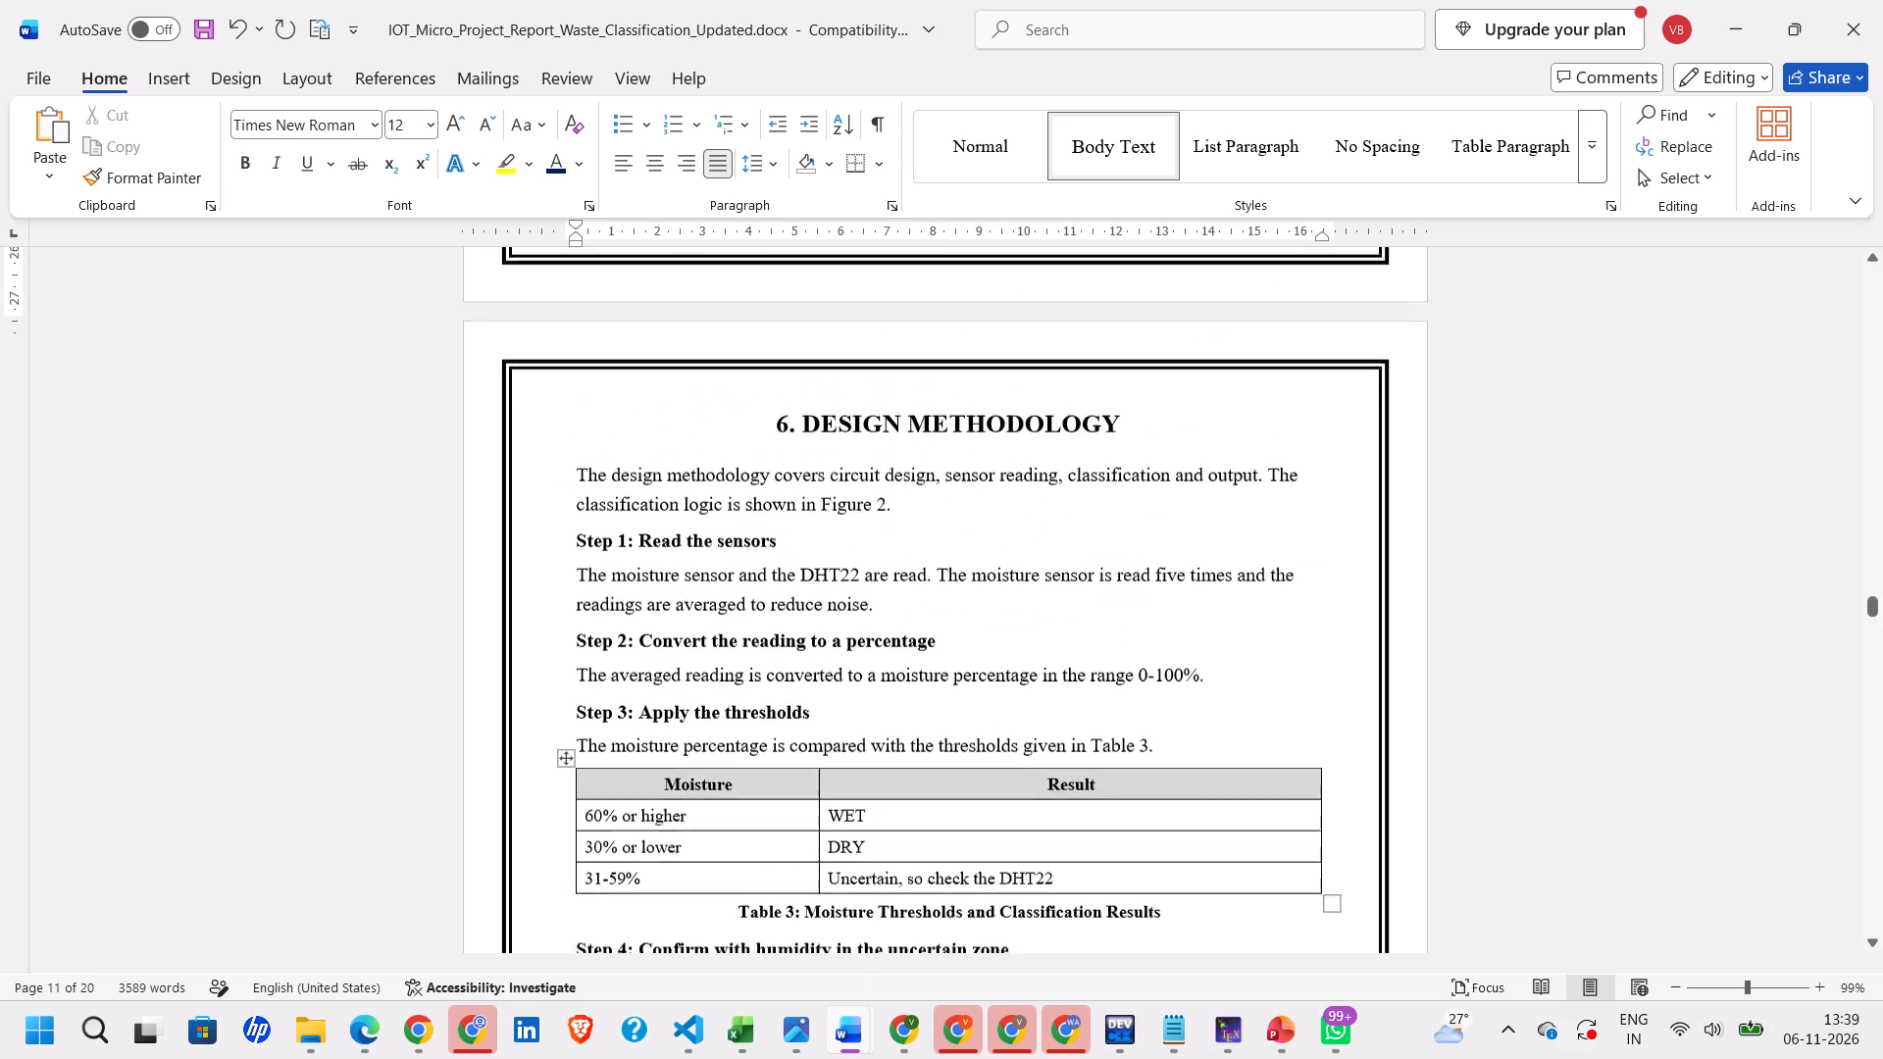
pyautogui.scroll(2, 671, 603)
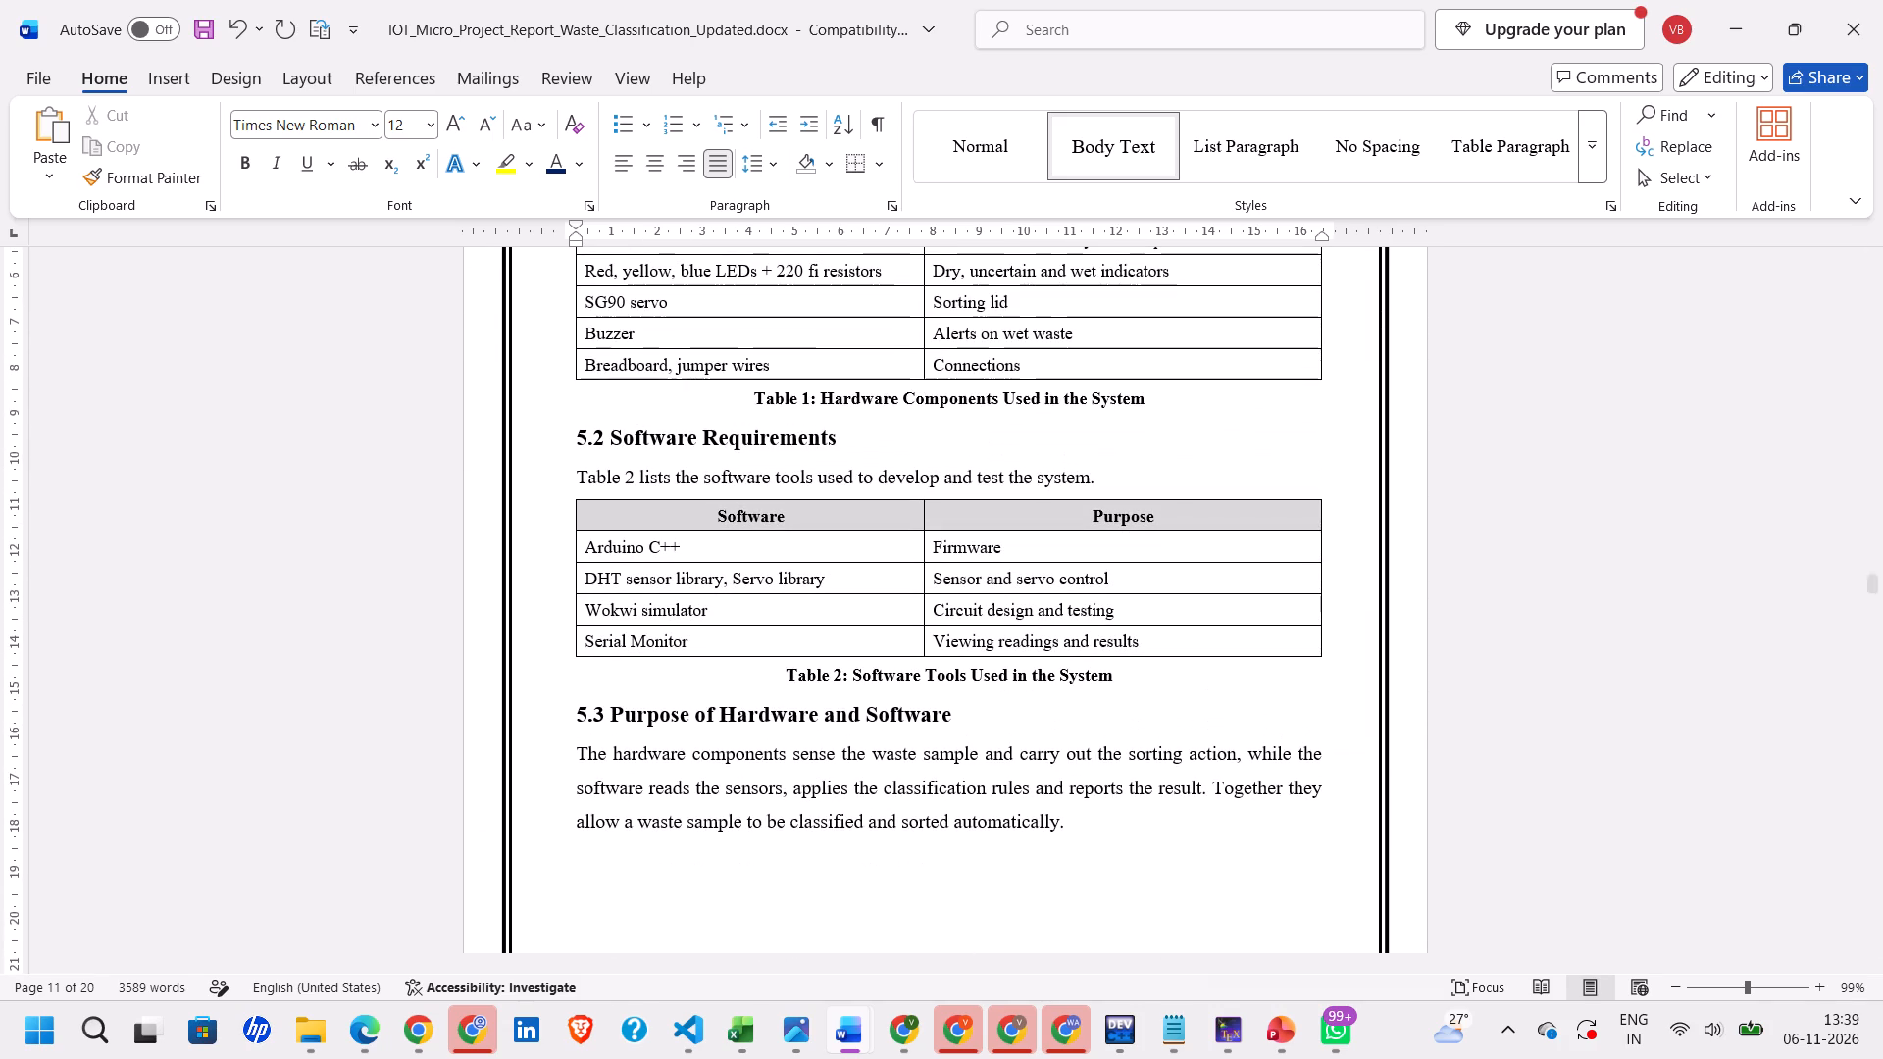
pyautogui.scroll(2, 671, 603)
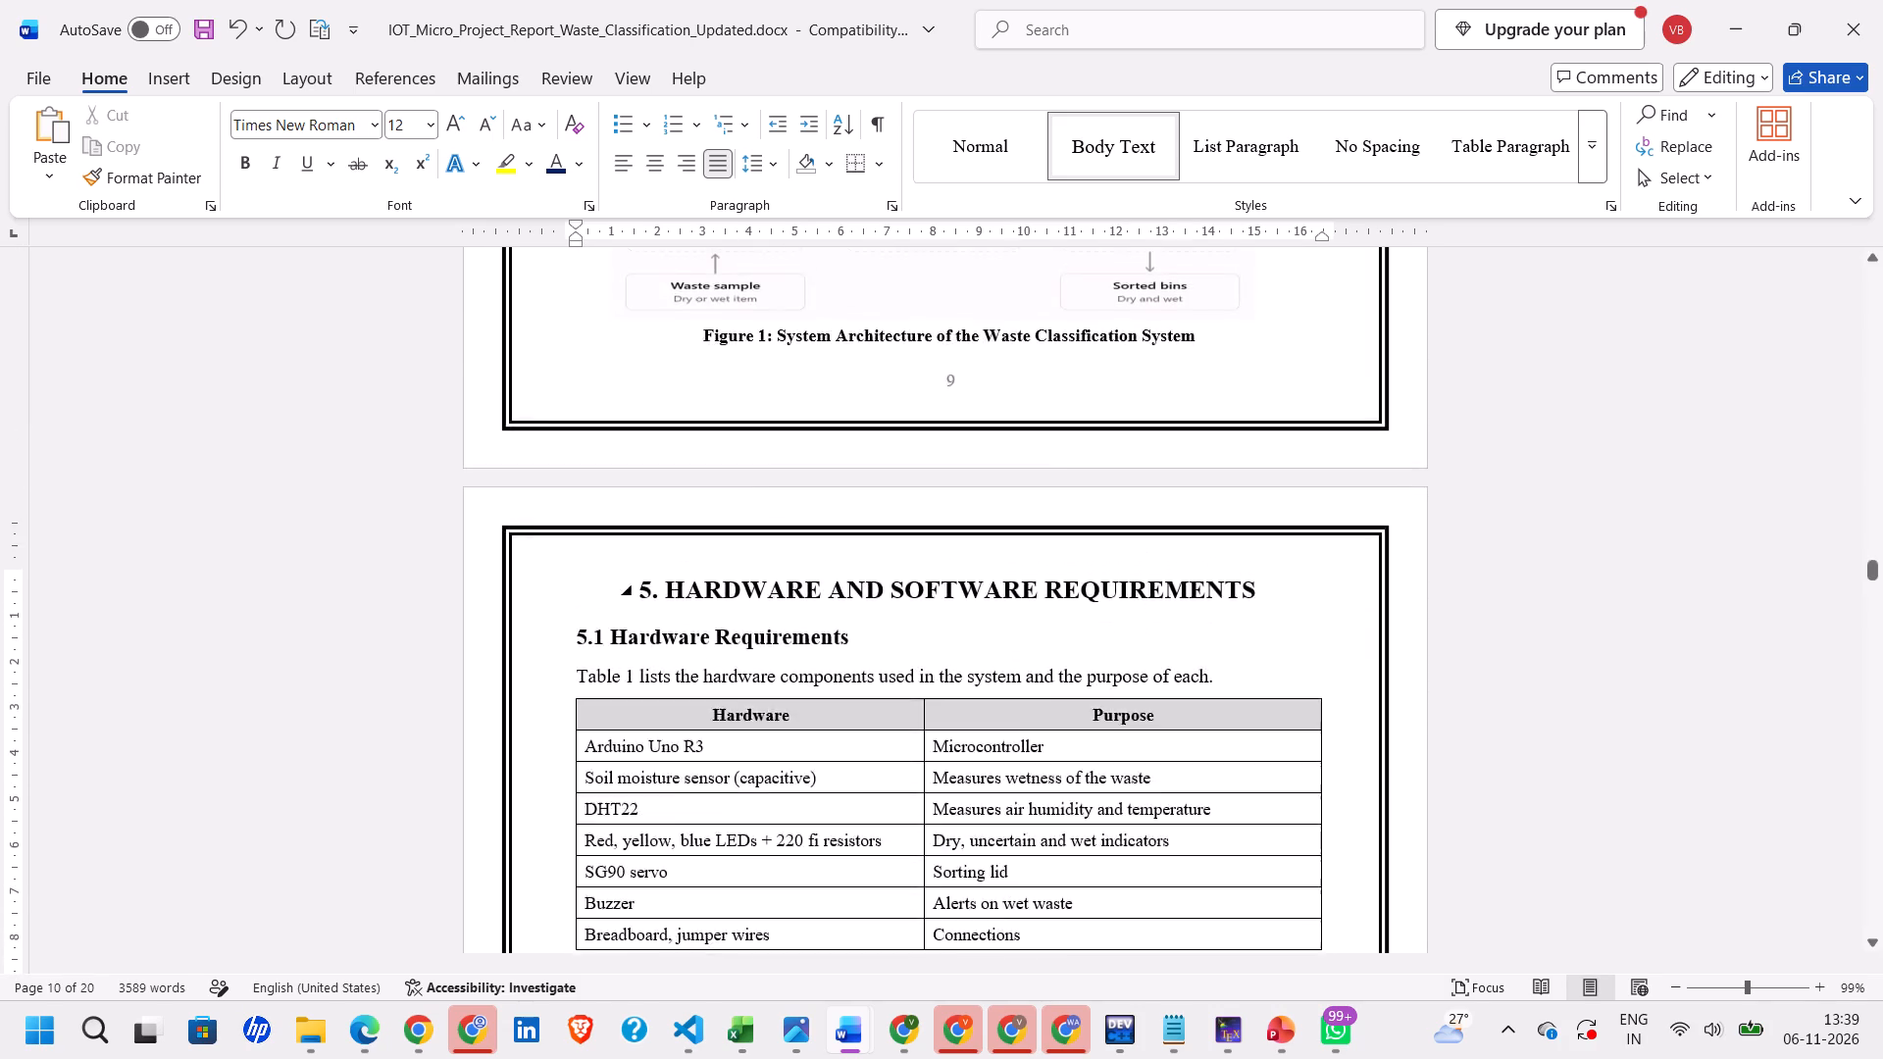
pyautogui.scroll(3, 671, 603)
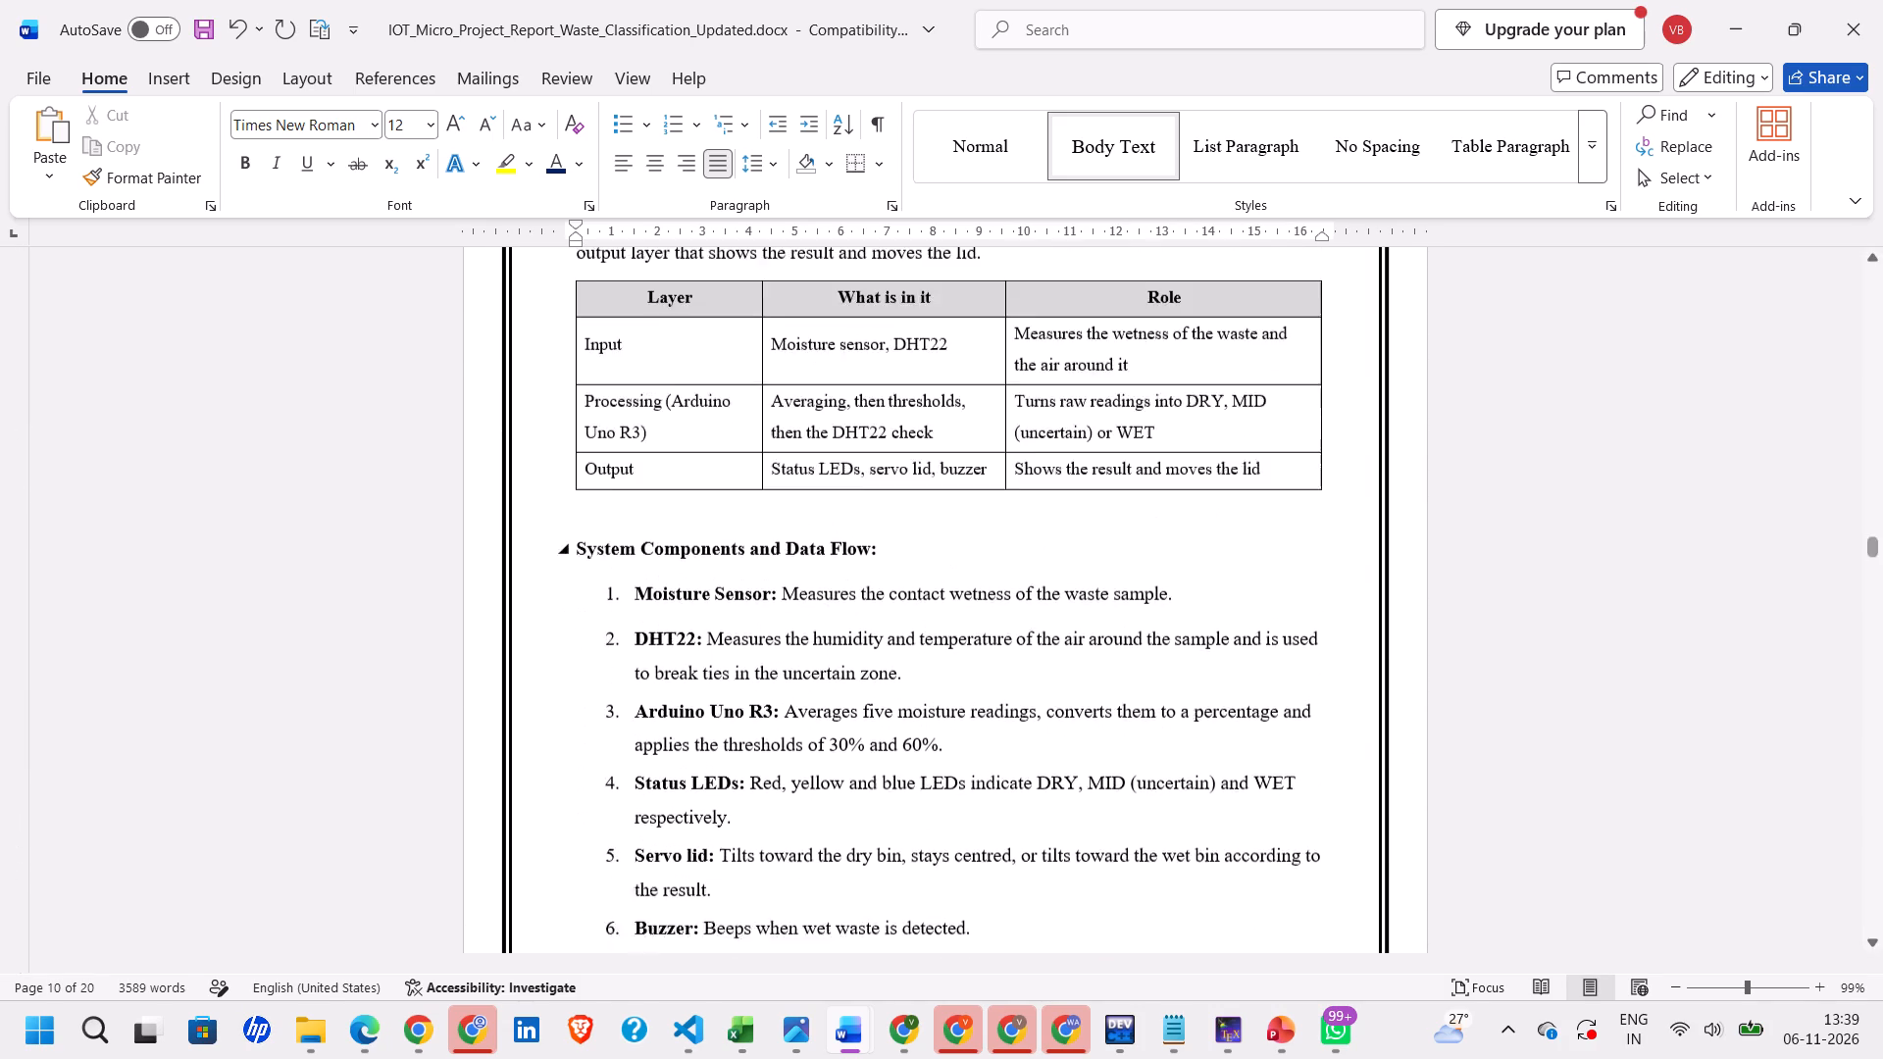
pyautogui.scroll(1, 671, 603)
# Look through sections 6 to 9 for spacing and layout, including the circuit figure, program code, results table and demonstration photos.
pyautogui.scroll(-6, 671, 603)
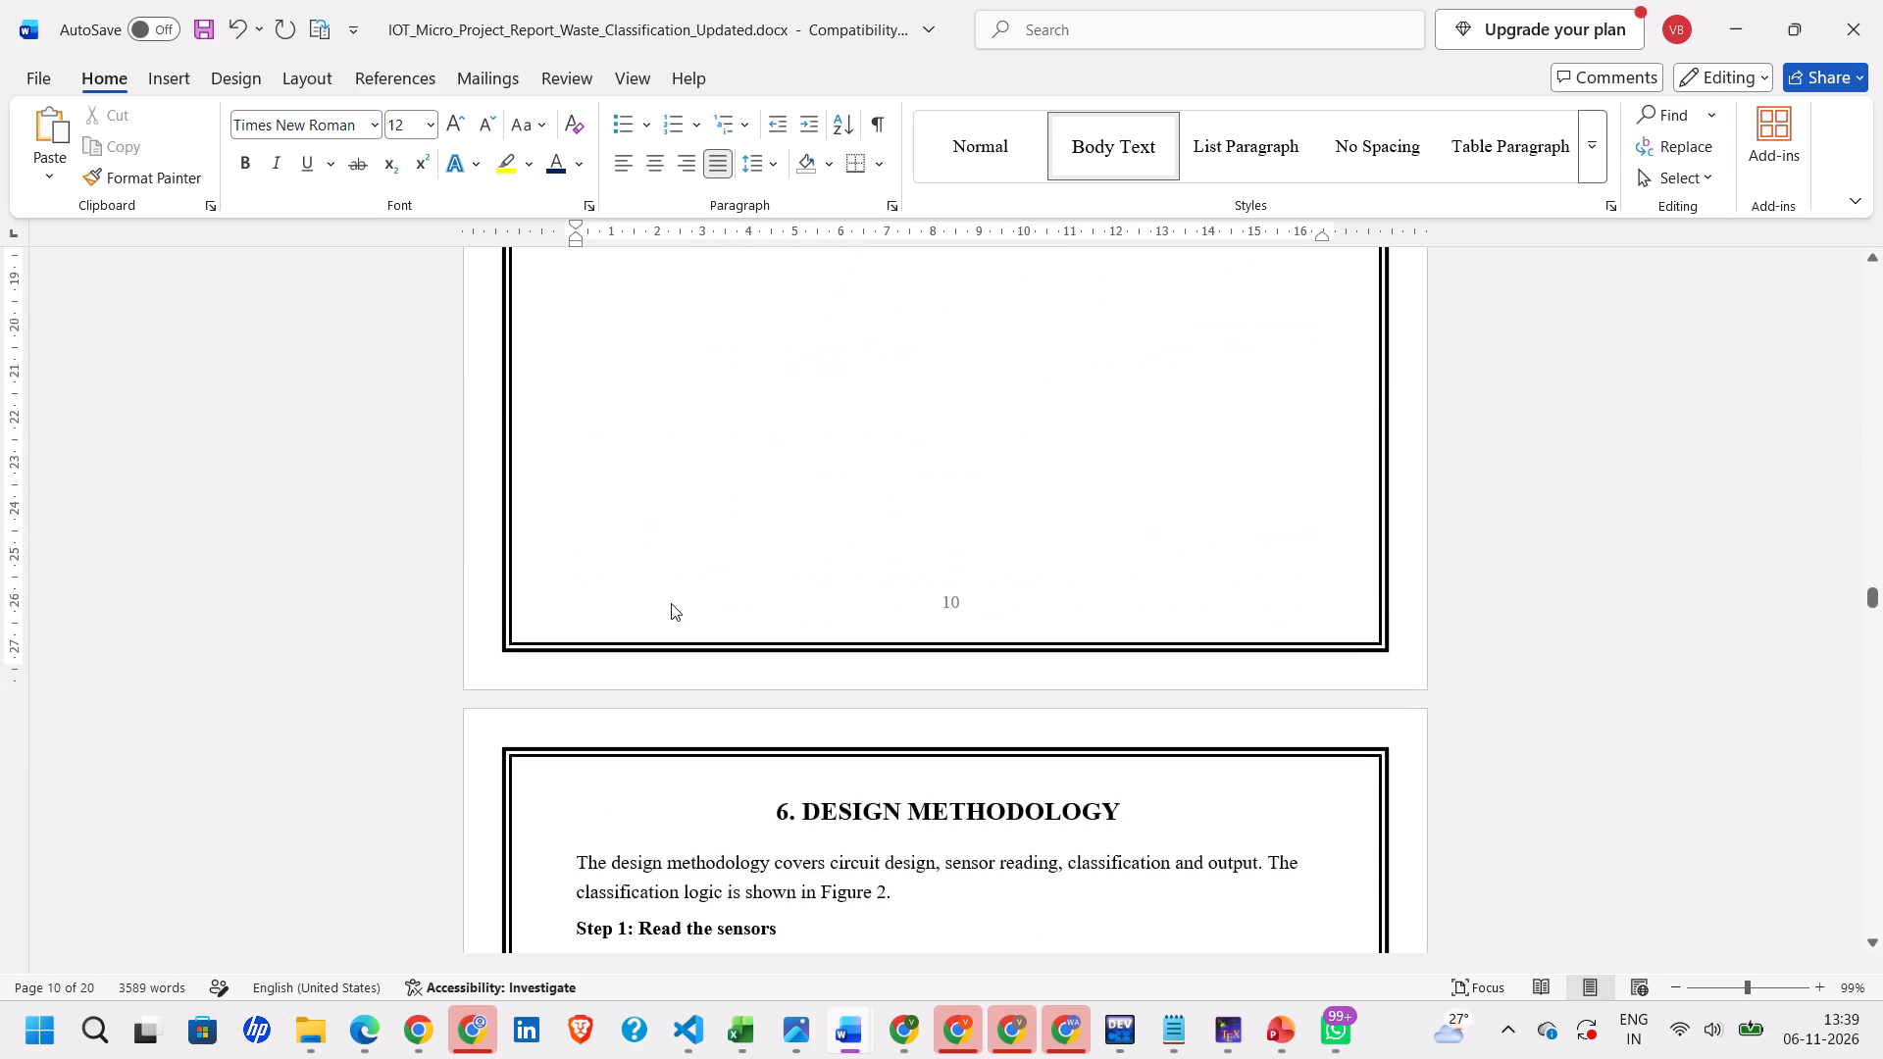
pyautogui.scroll(-4, 671, 603)
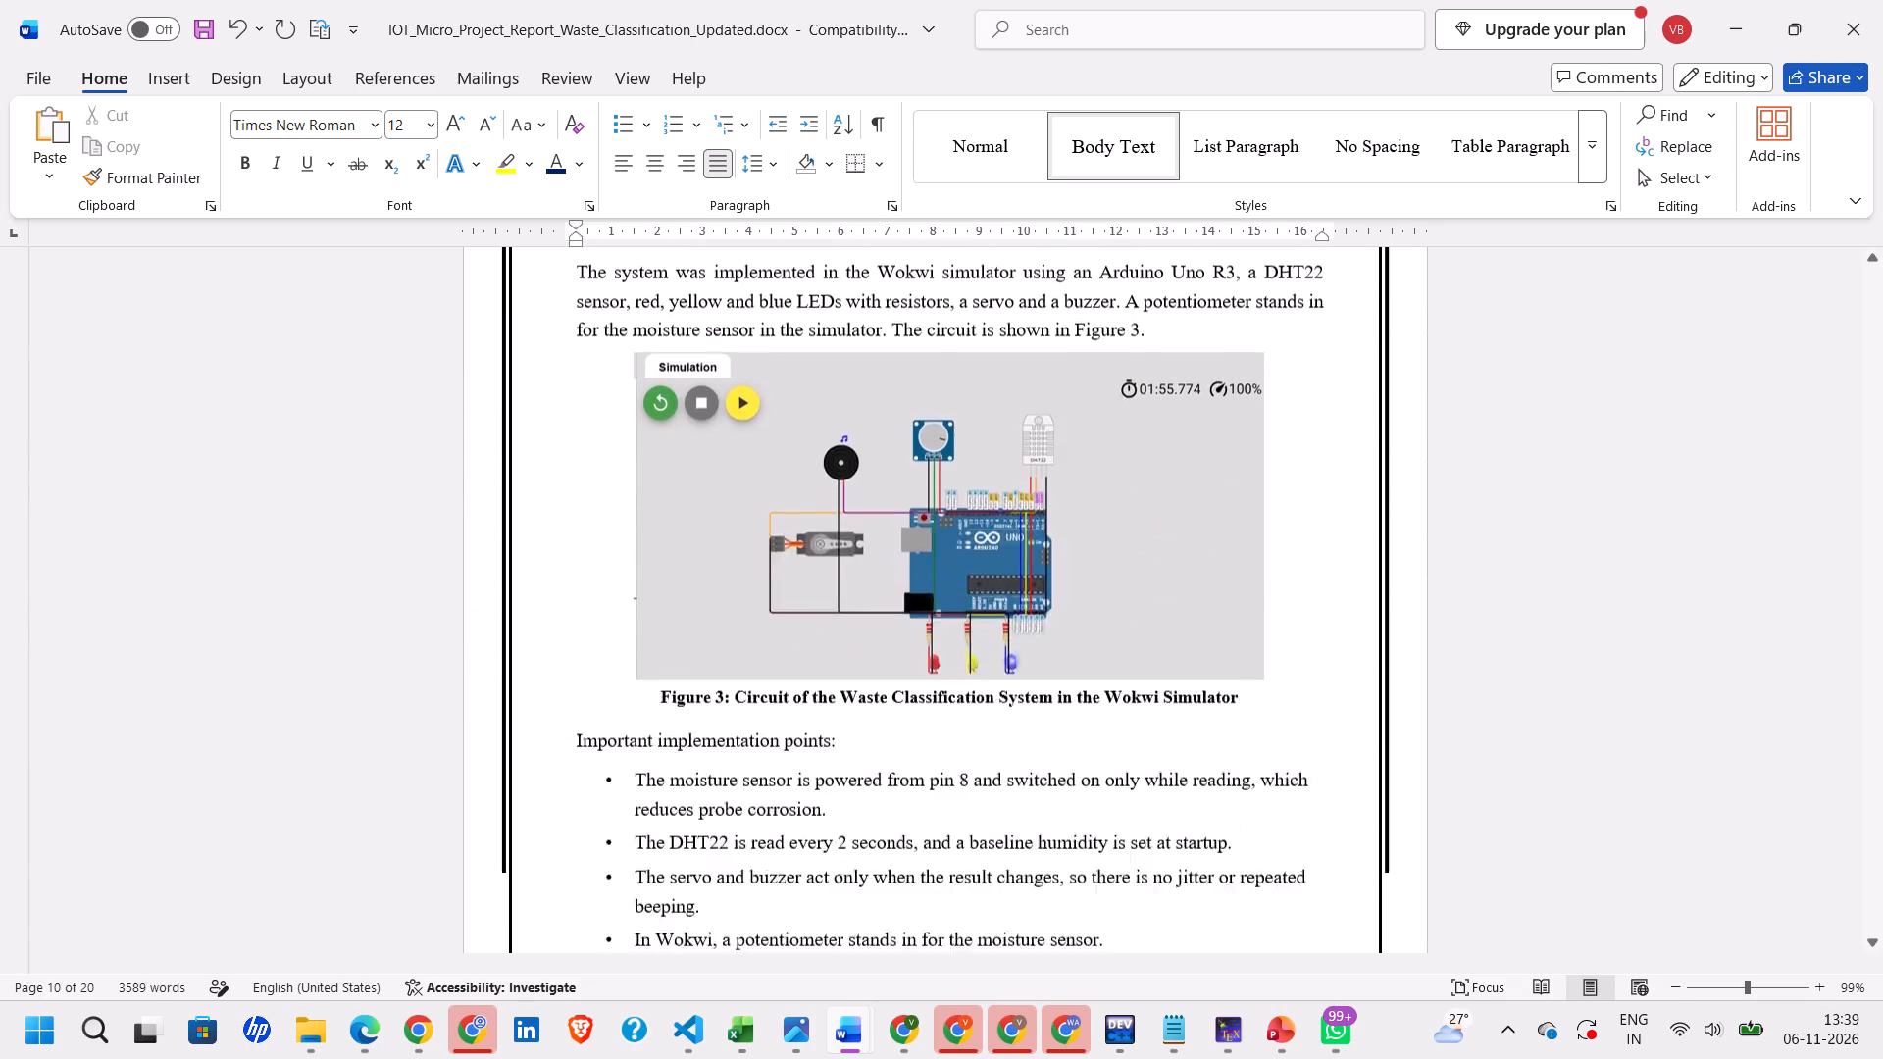
pyautogui.scroll(-3, 671, 603)
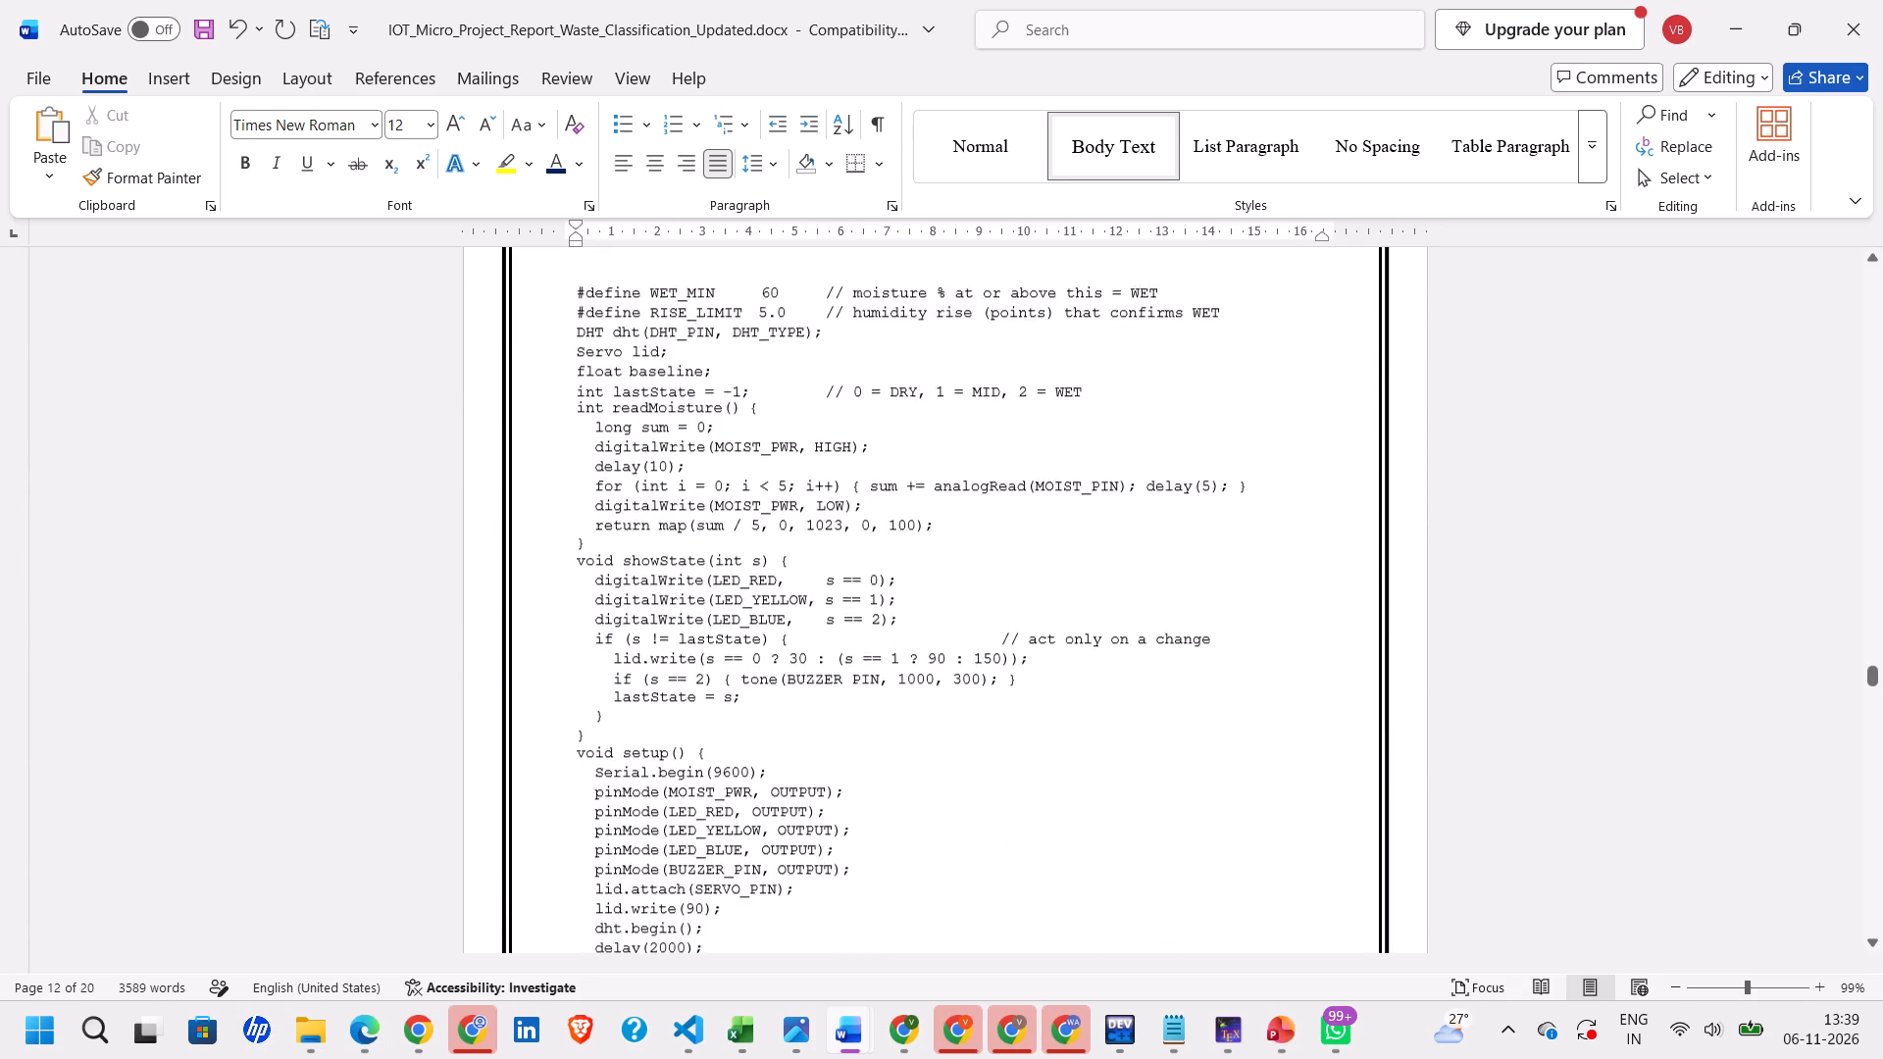
pyautogui.scroll(-2, 671, 603)
pyautogui.scroll(1, 671, 603)
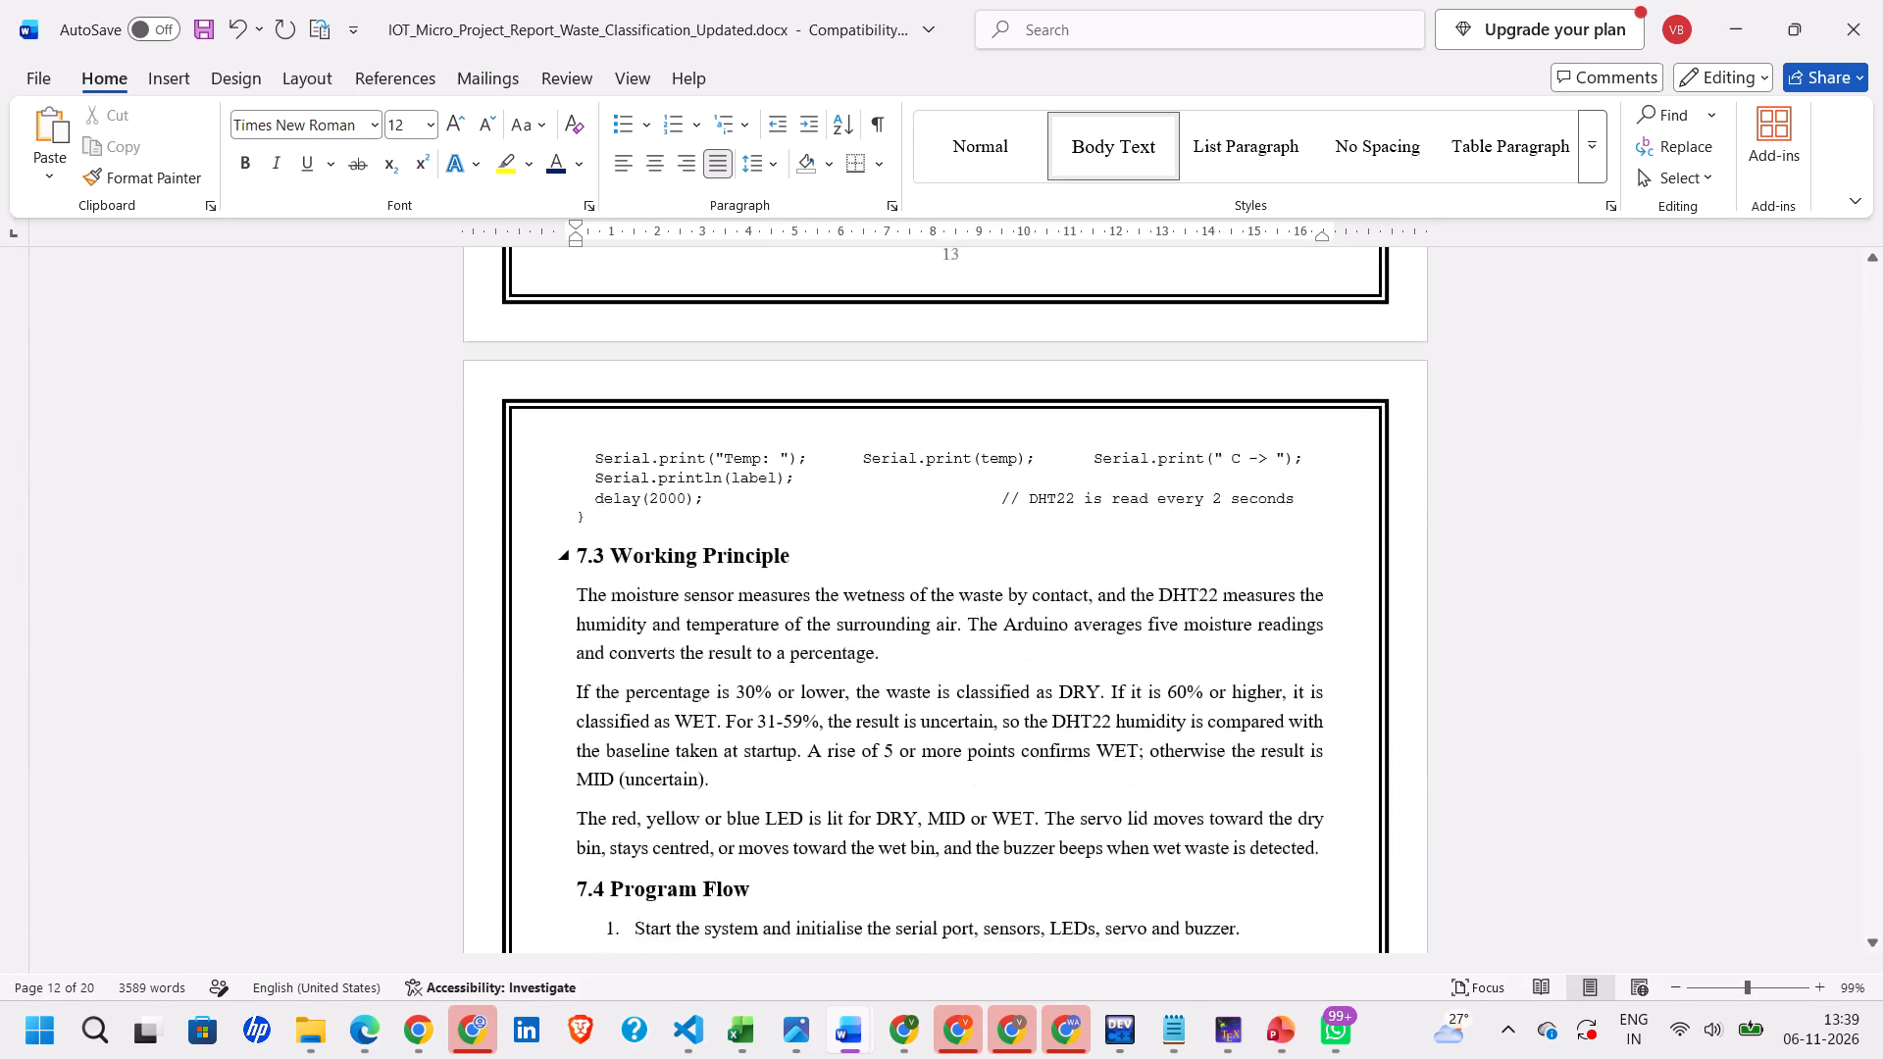
pyautogui.scroll(1, 671, 603)
pyautogui.scroll(-3, 671, 603)
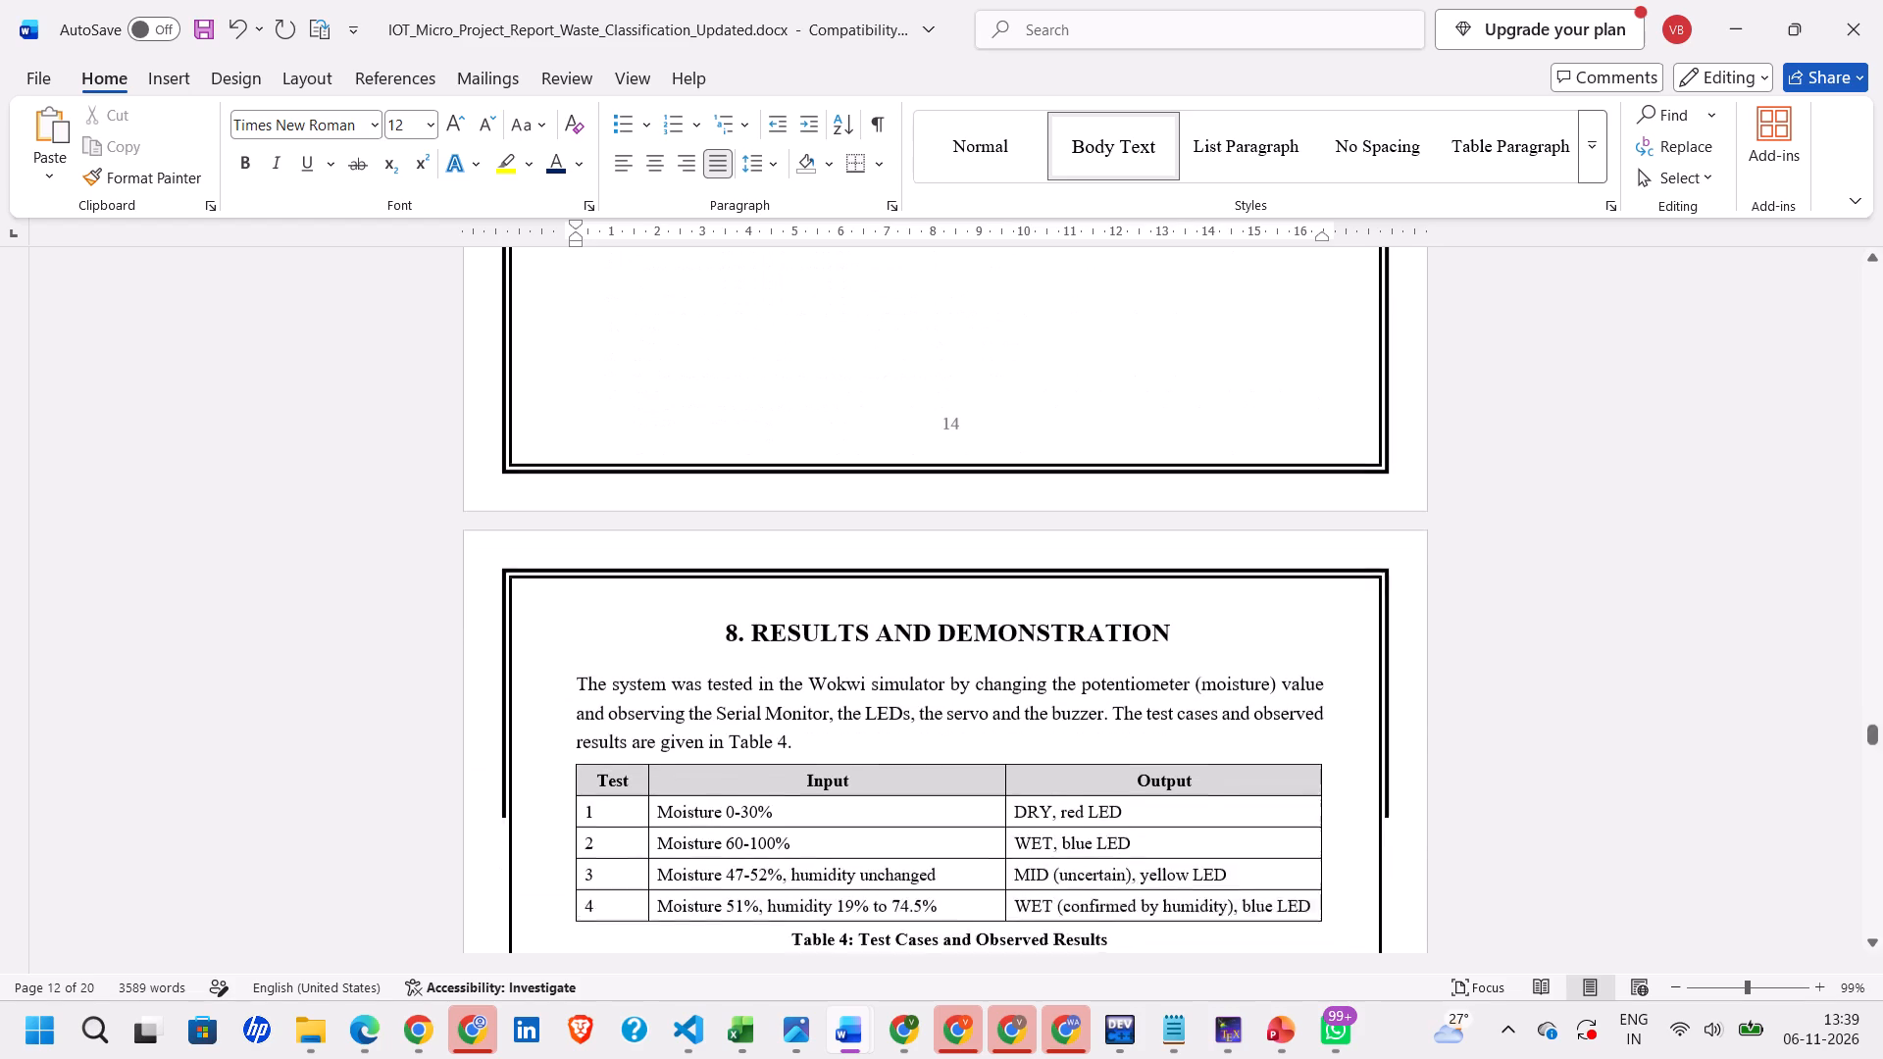
pyautogui.scroll(-3, 671, 603)
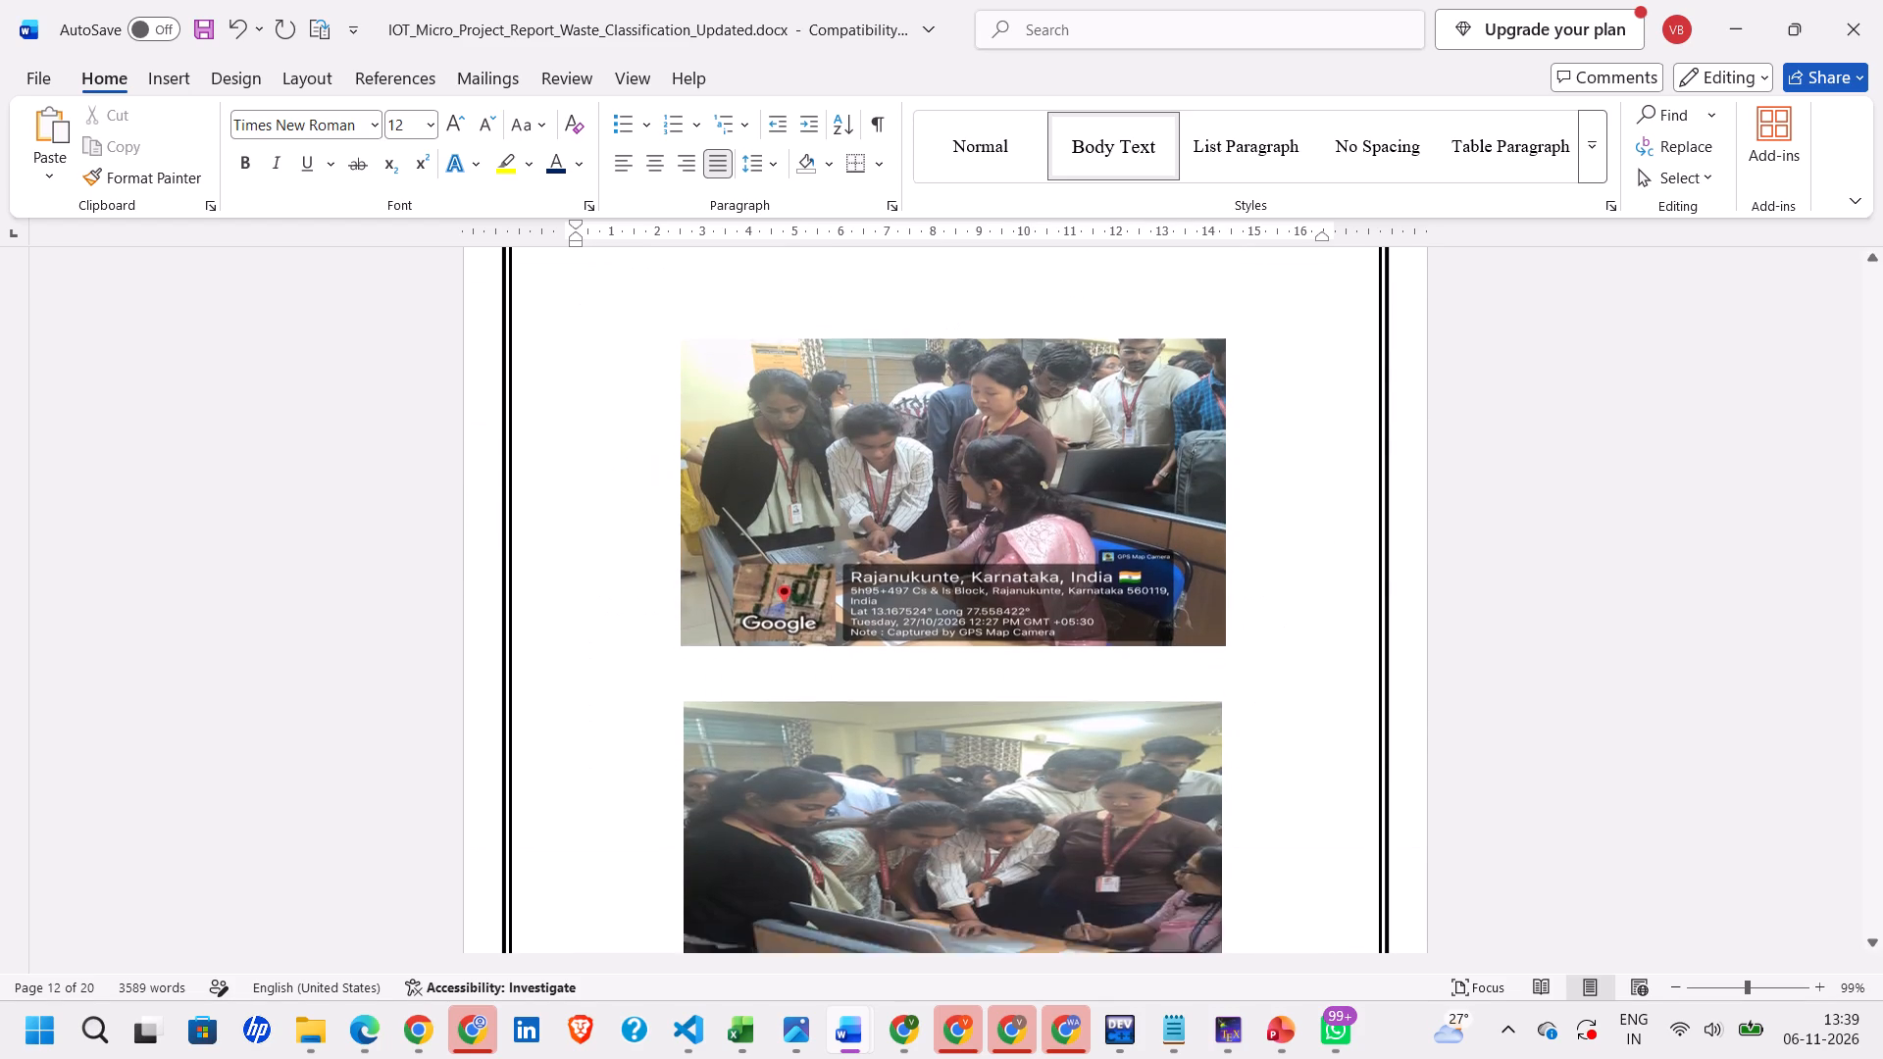
pyautogui.scroll(-4, 671, 603)
pyautogui.scroll(1, 671, 603)
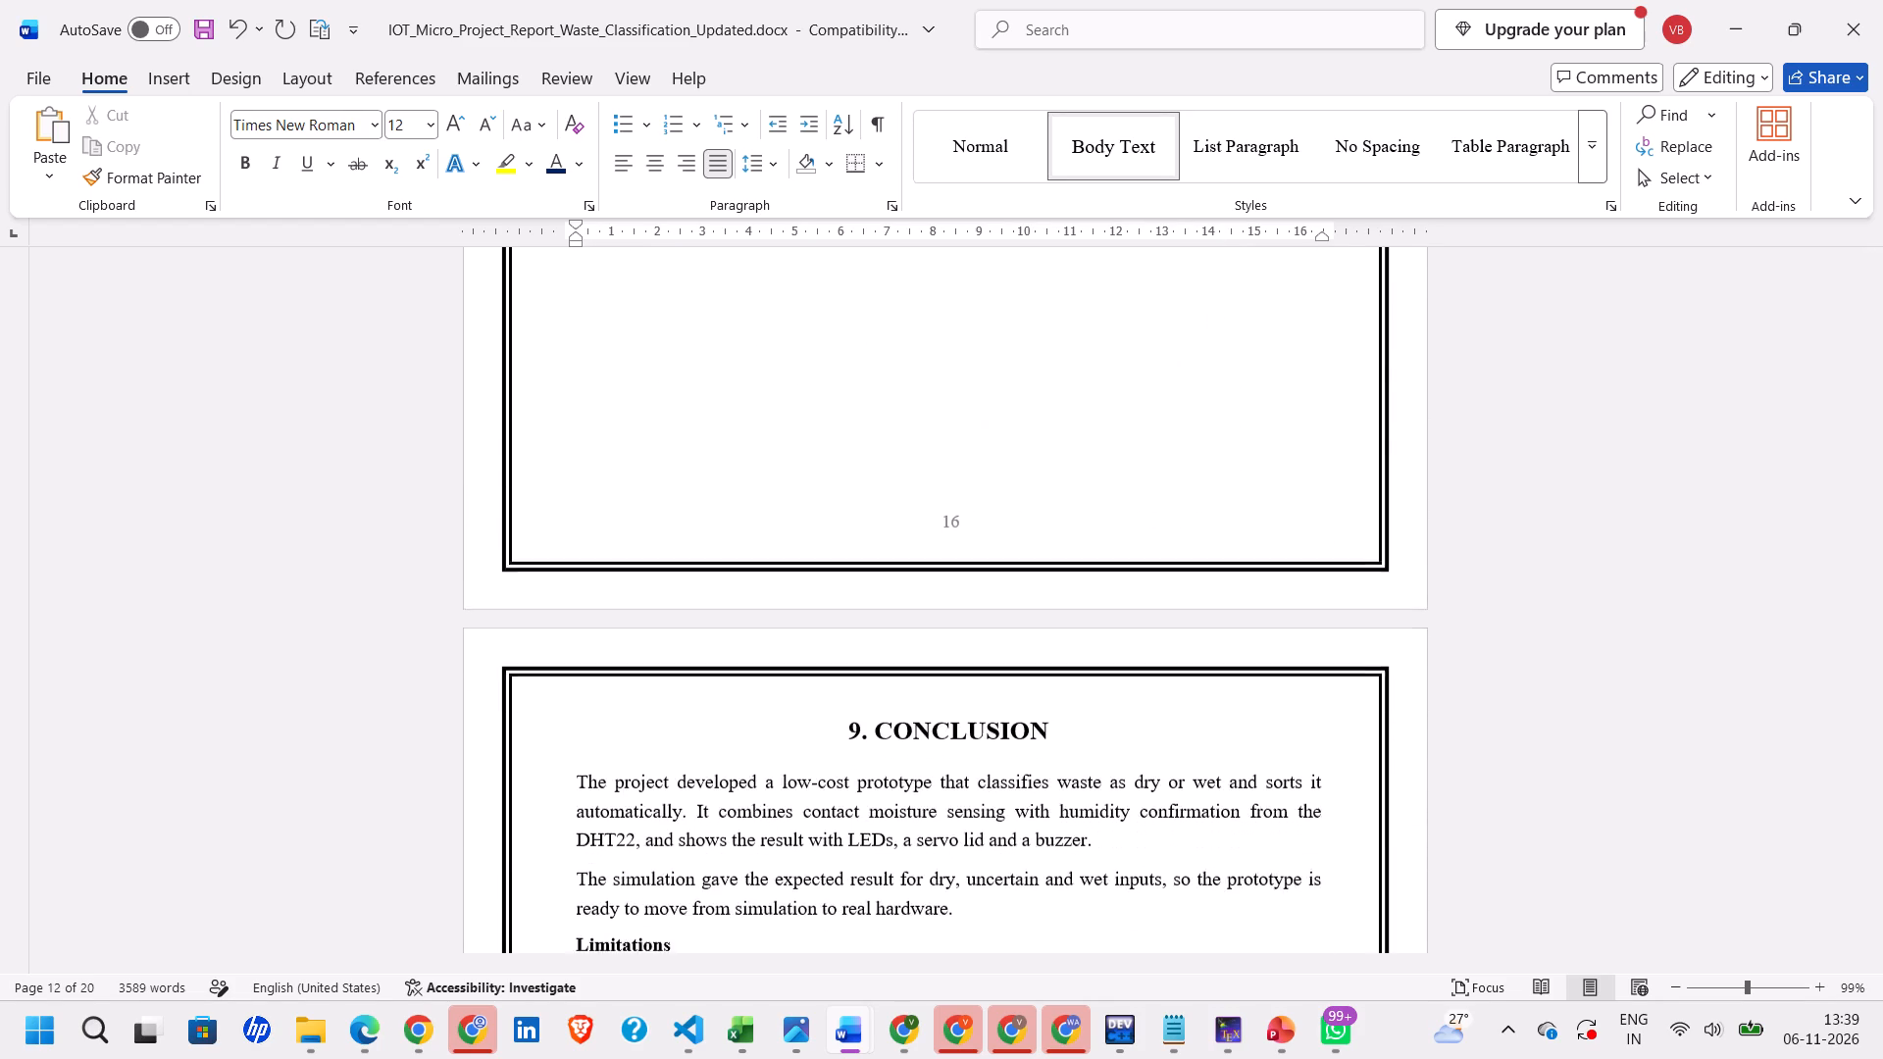
pyautogui.scroll(3, 671, 603)
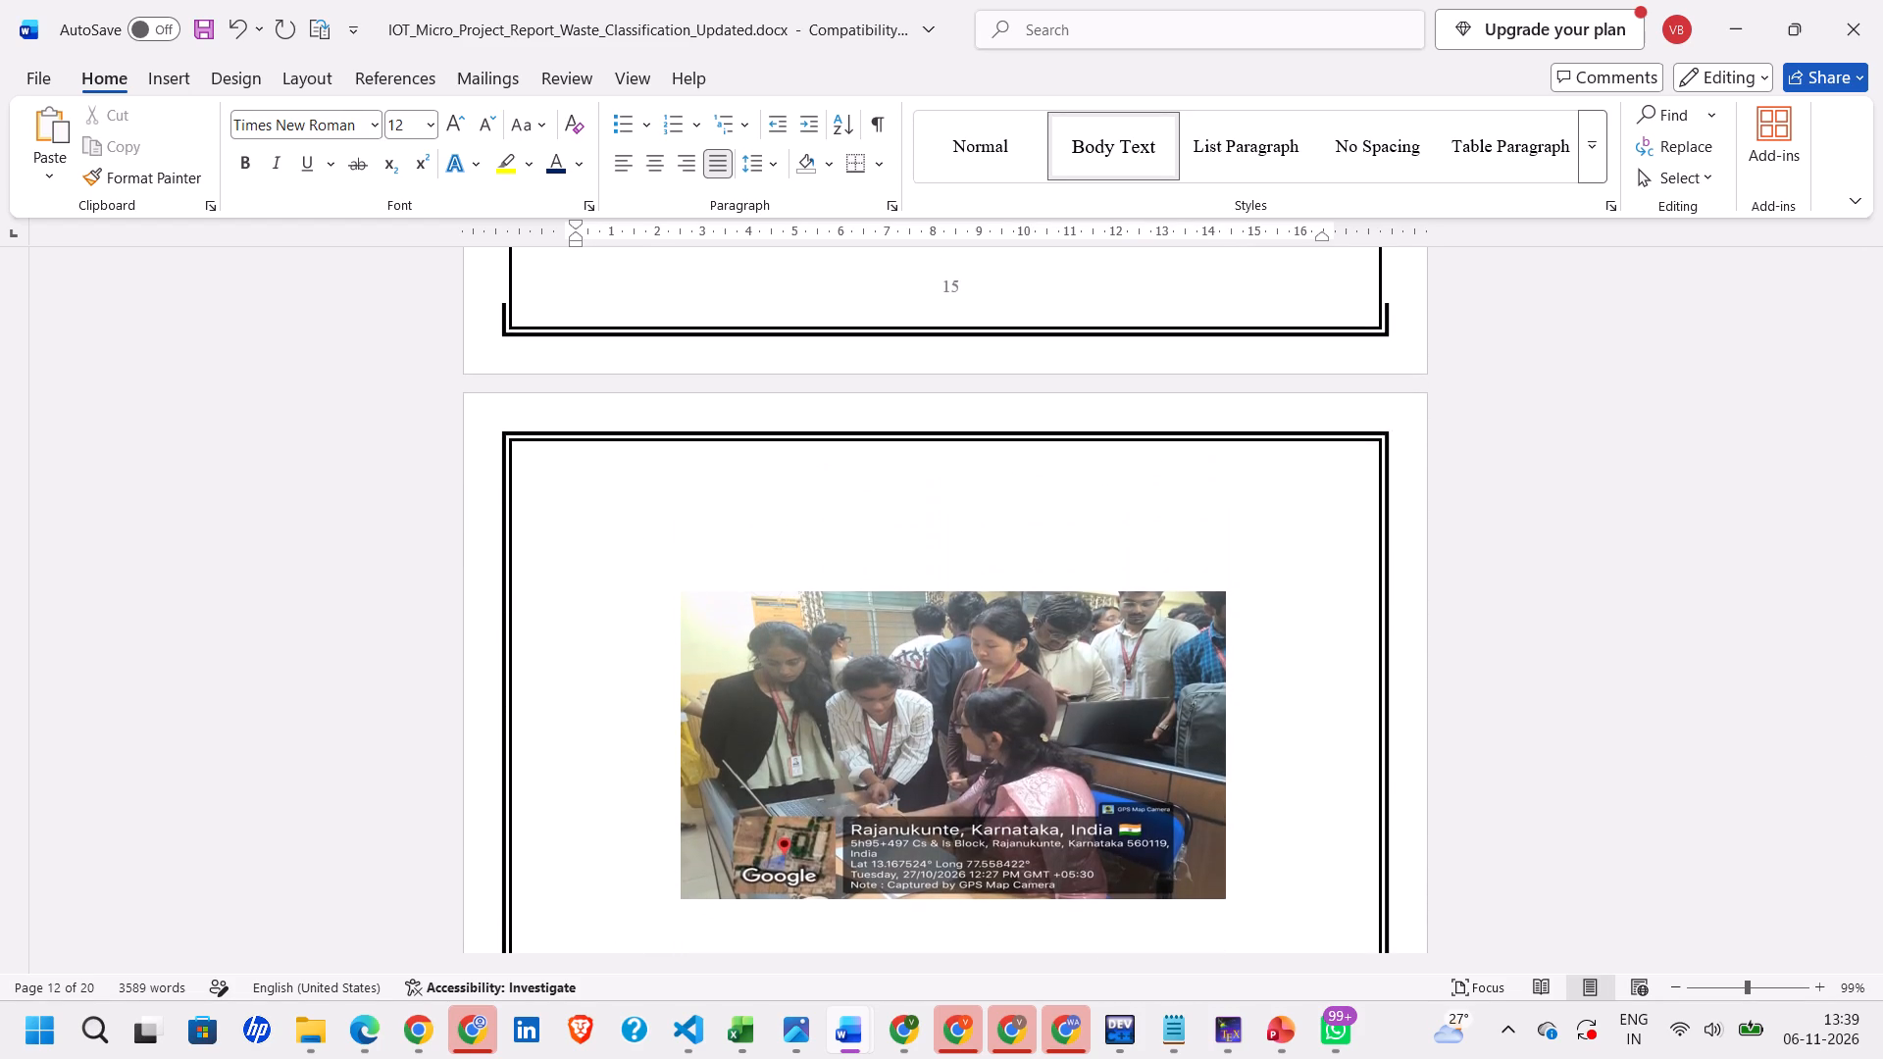
pyautogui.scroll(-2, 671, 603)
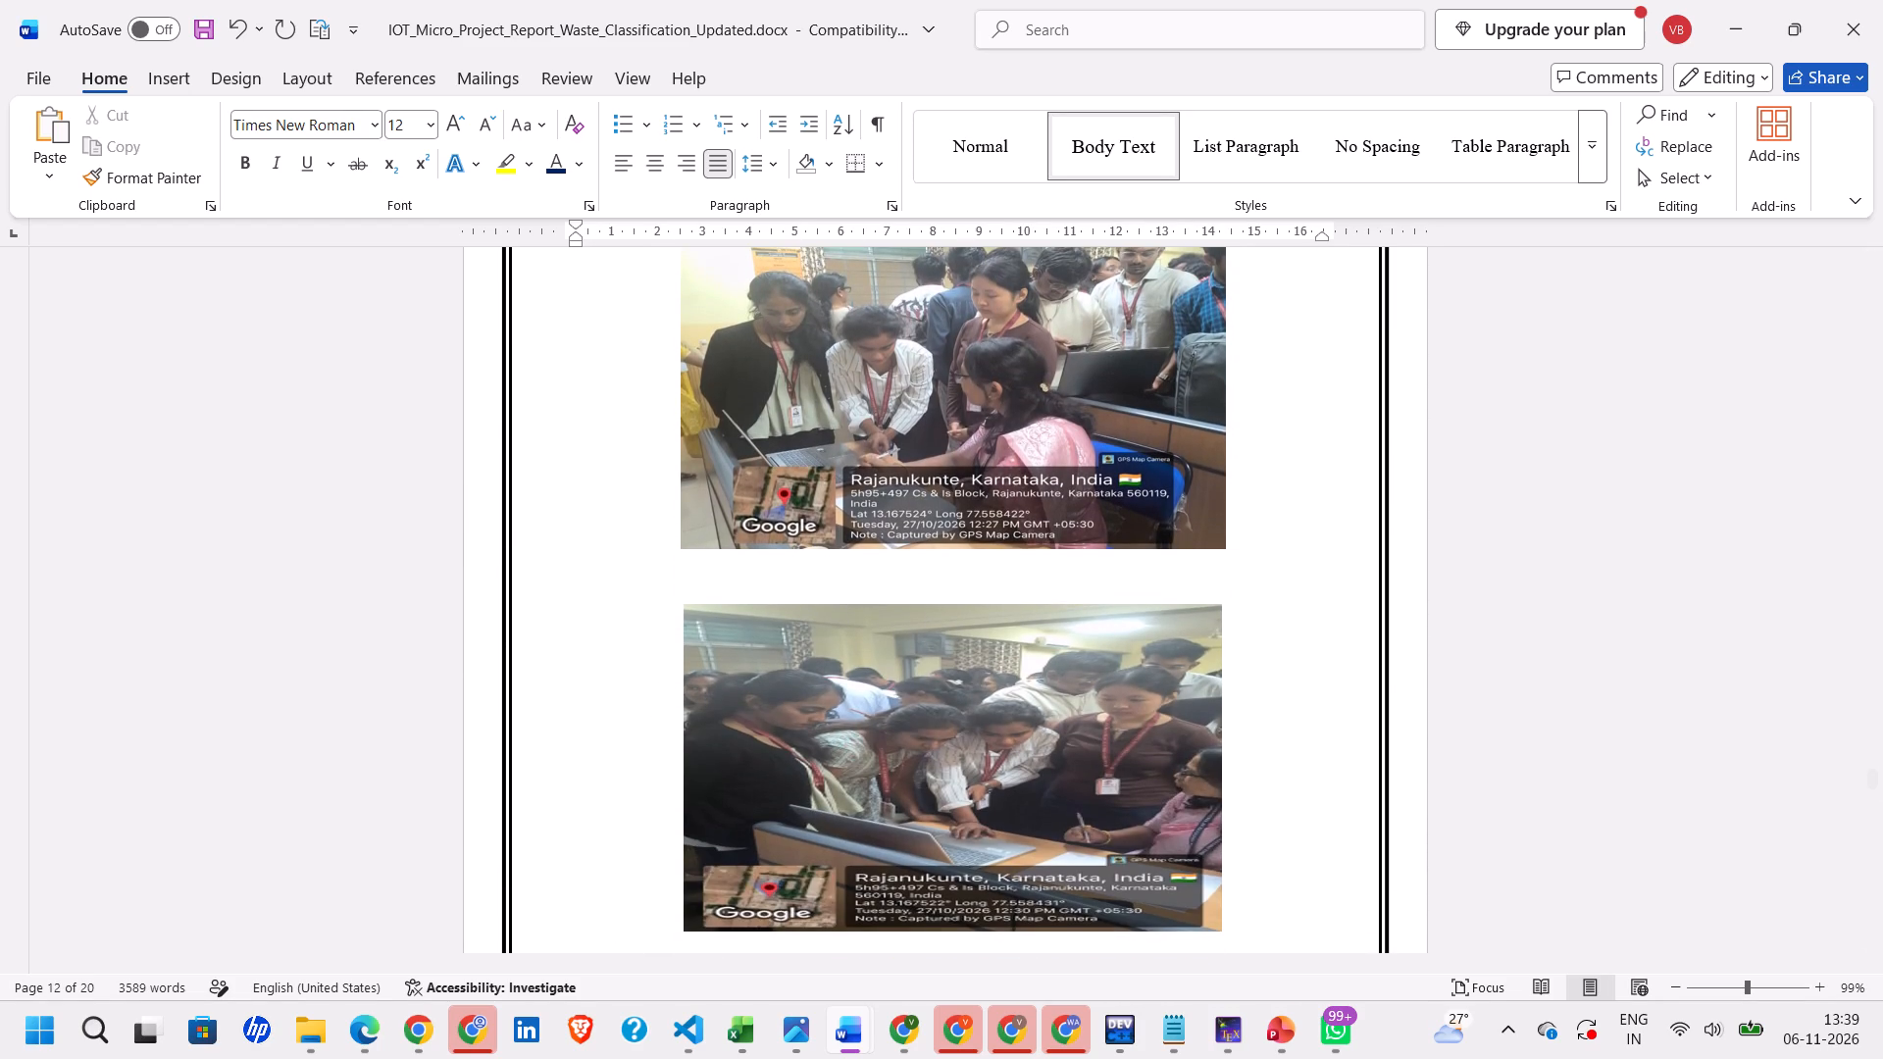
# Apply 1.5 line spacing to all the text below the 9. Conclusion heading, including Limitations and Future Scope.
pyautogui.scroll(-1, 671, 603)
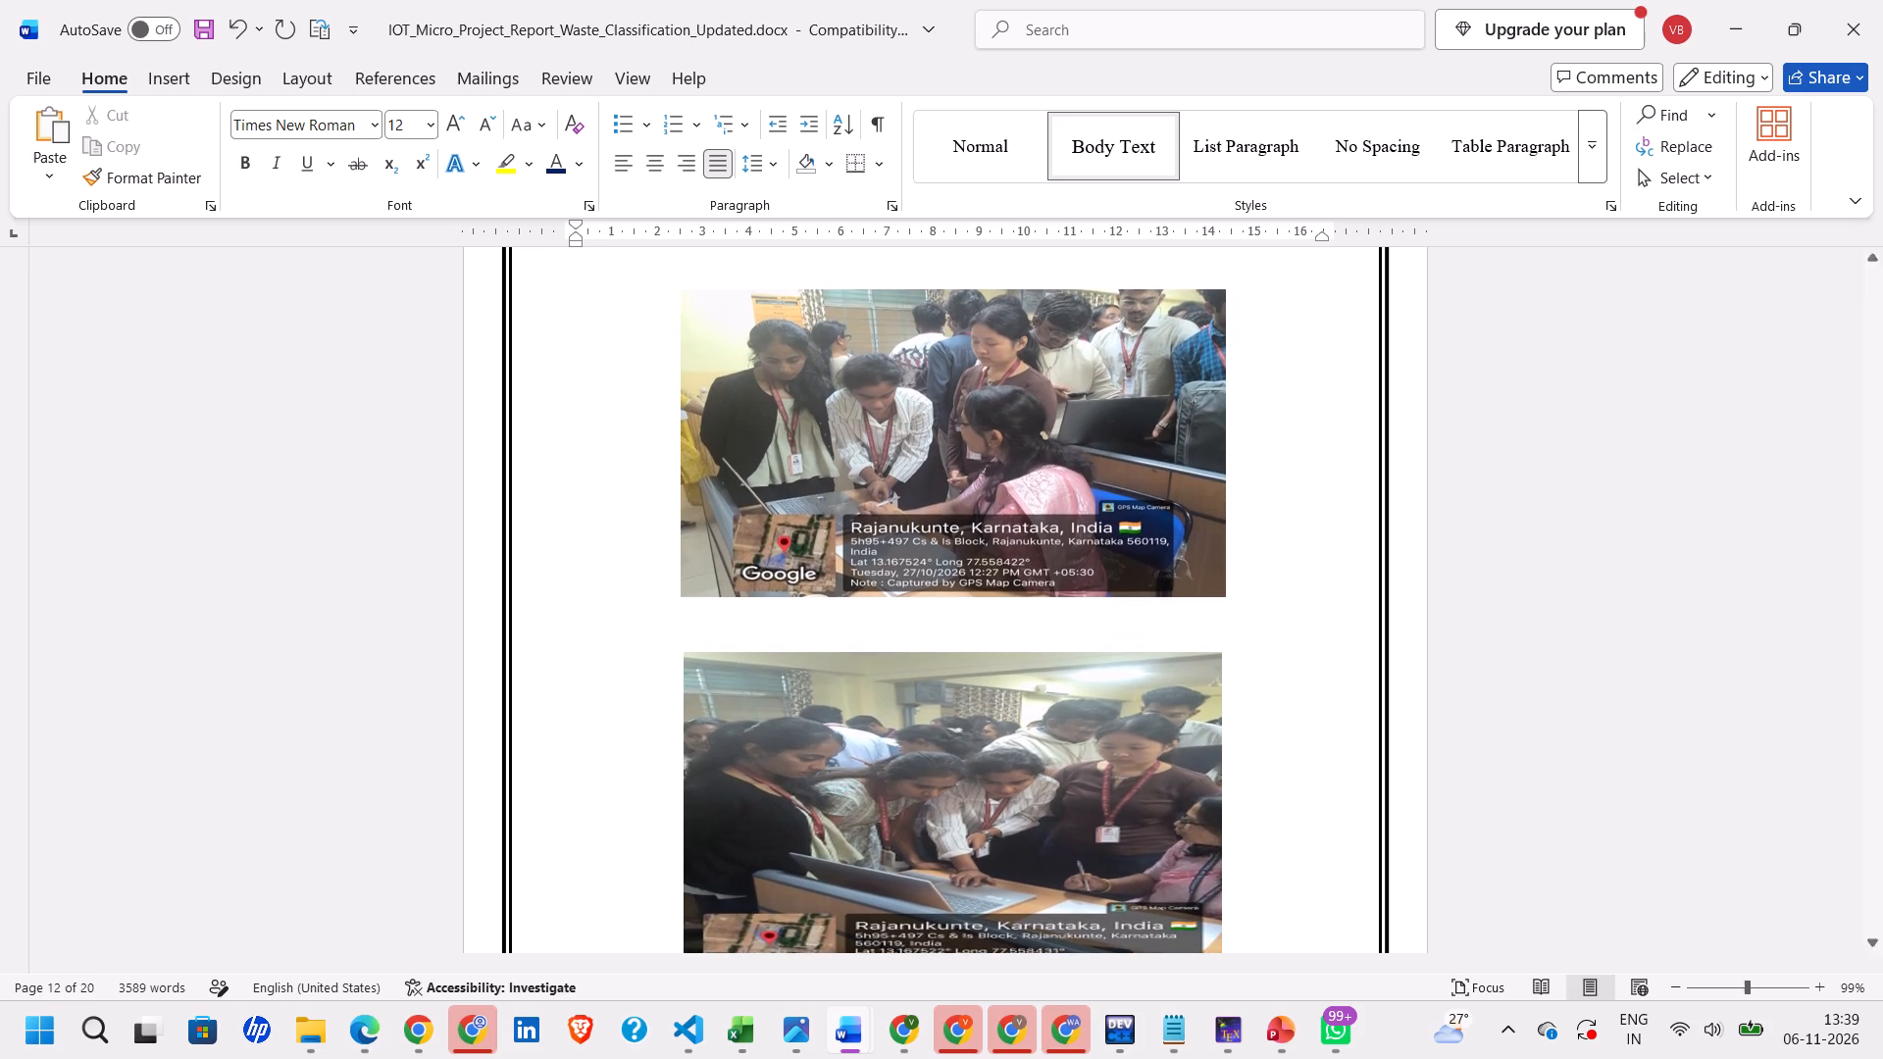
pyautogui.scroll(-3, 671, 603)
pyautogui.scroll(2, 671, 603)
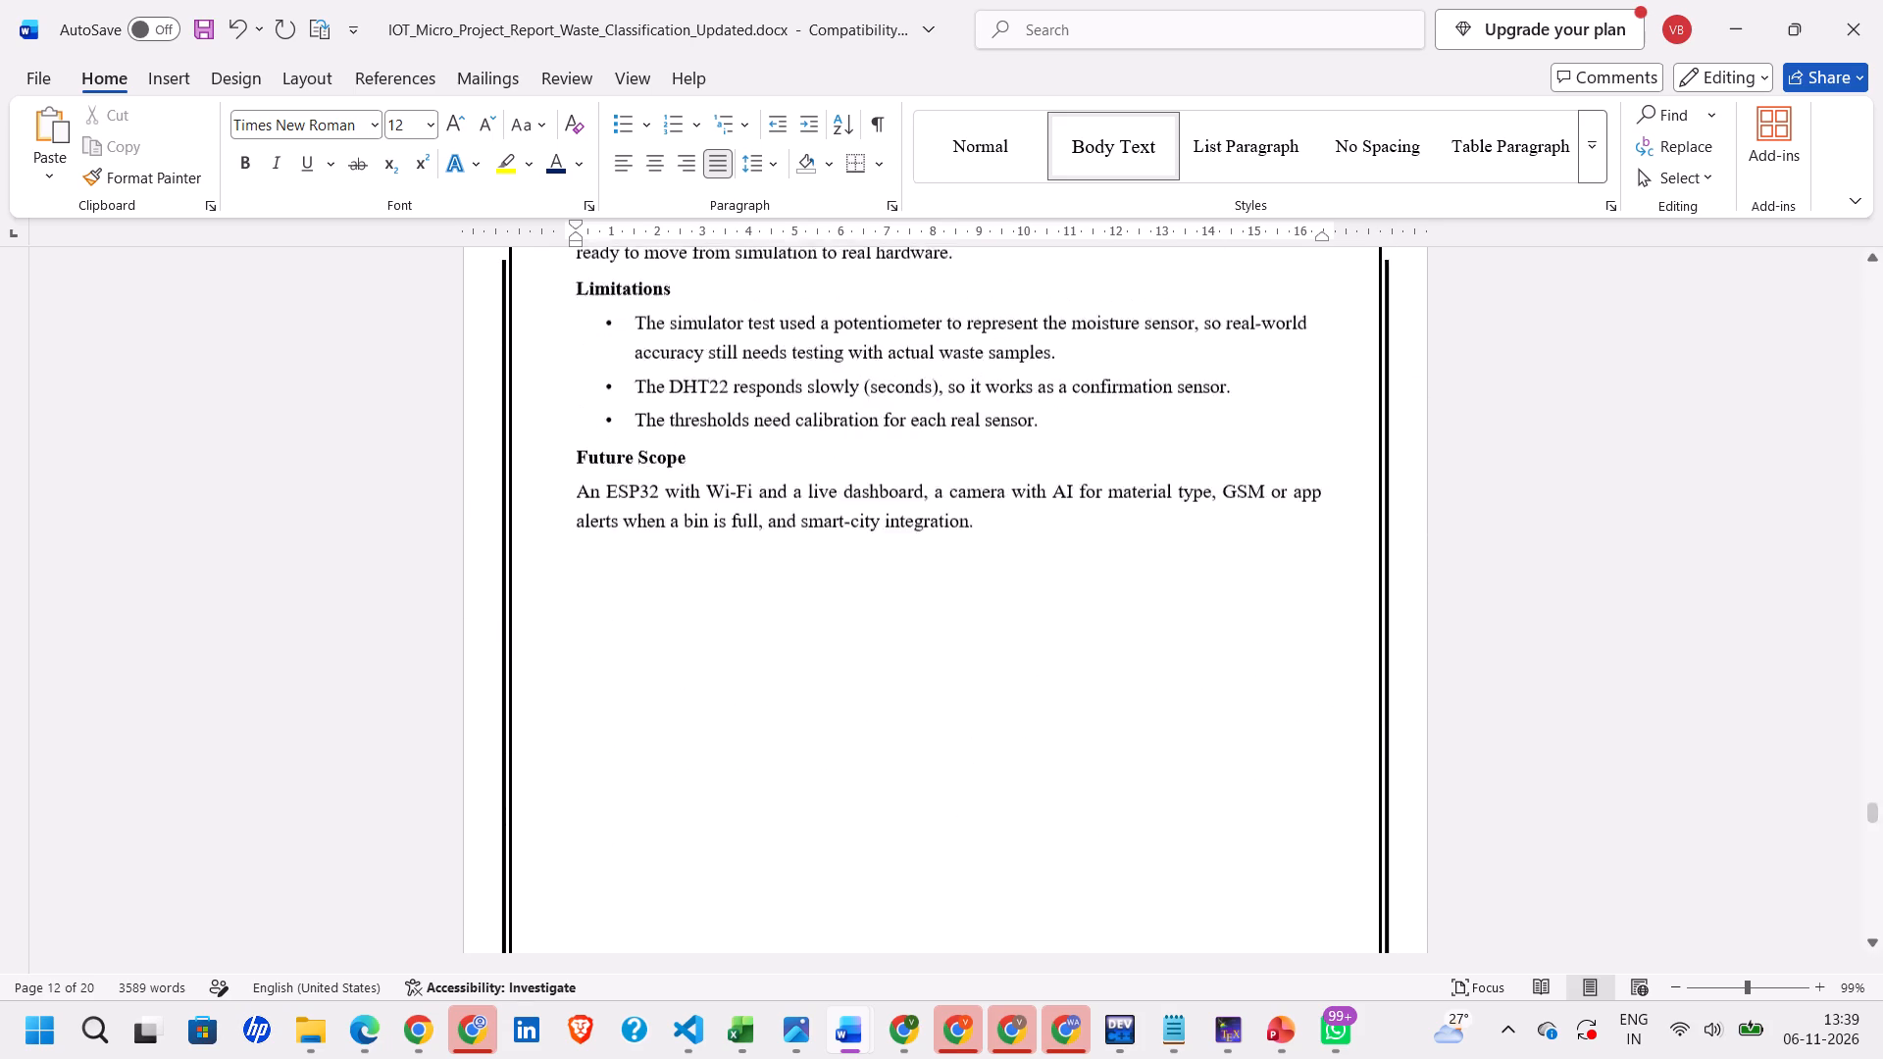
pyautogui.scroll(1, 670, 584)
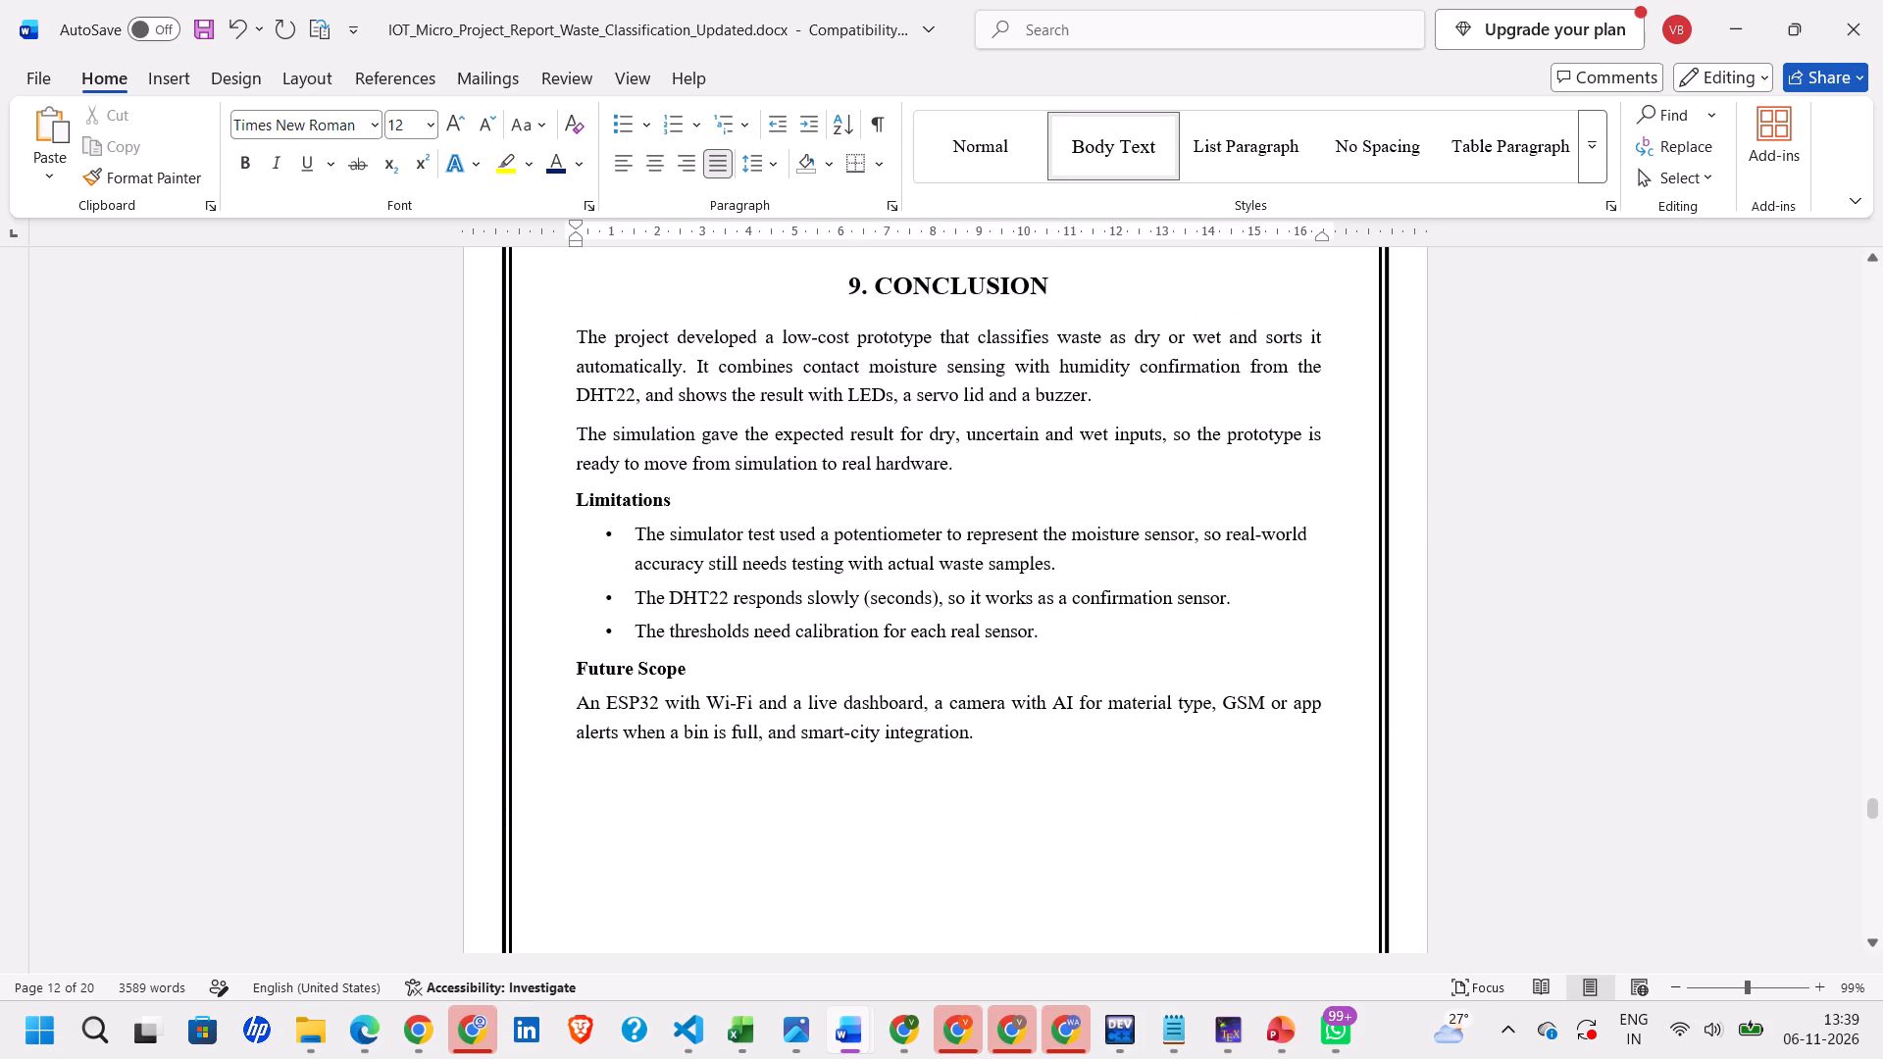
pyautogui.moveTo(573, 337); pyautogui.dragTo(987, 750)
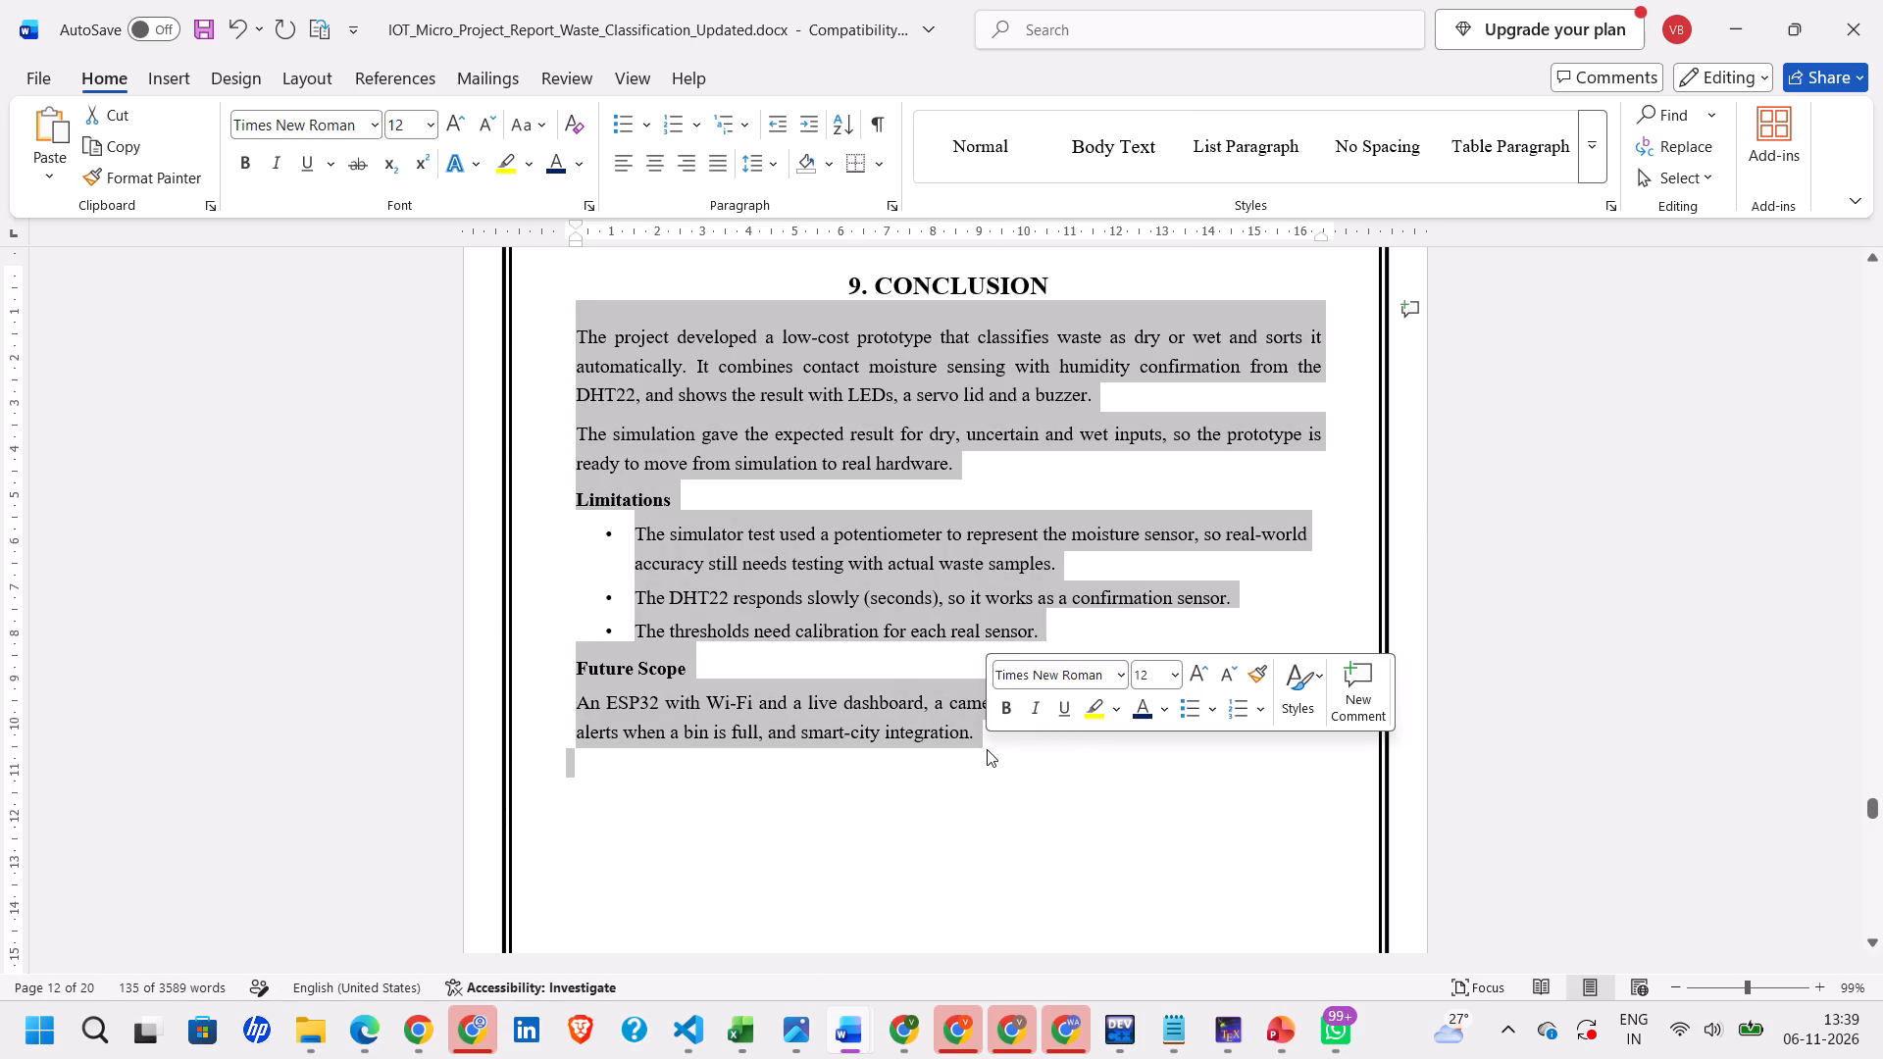
pyautogui.click(772, 165)
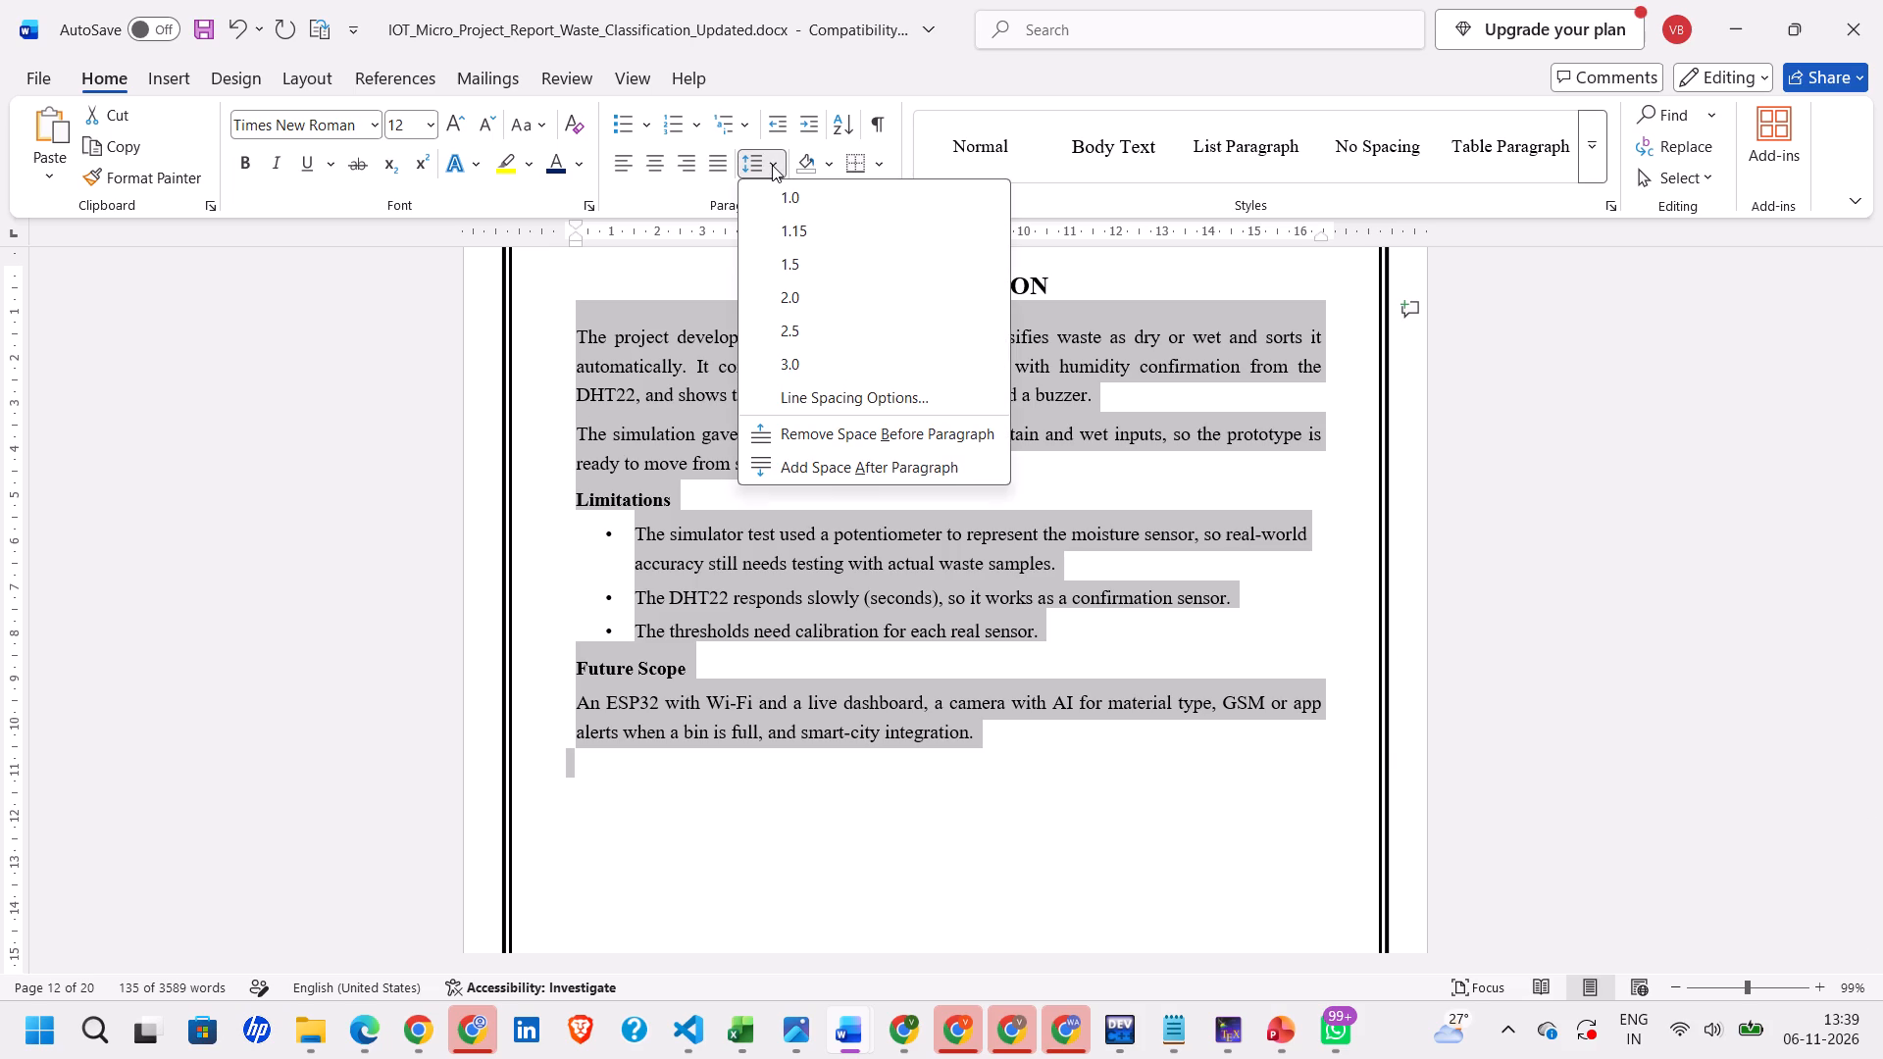
pyautogui.click(795, 272)
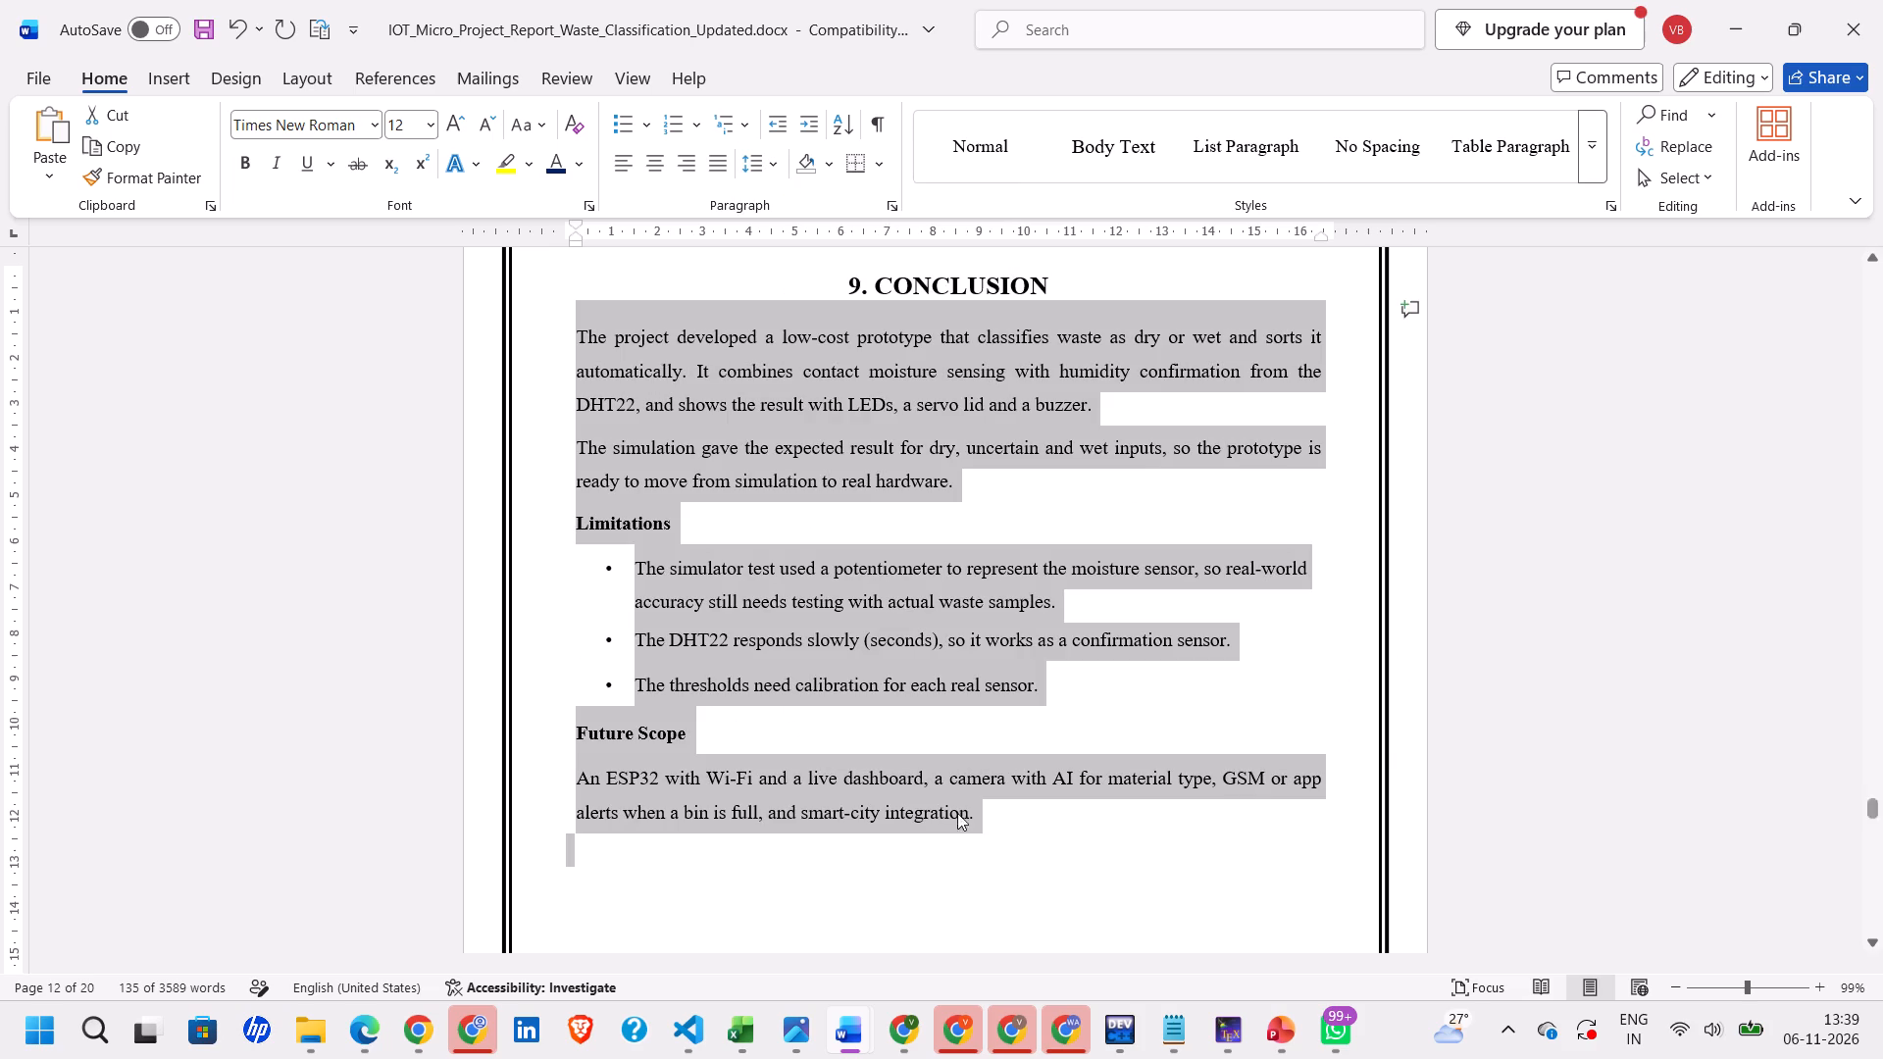
pyautogui.click(965, 891)
# Look through sections 10 and 11 for text spacing, page borders and page layout.
pyautogui.scroll(-4, 965, 891)
pyautogui.scroll(1, 965, 891)
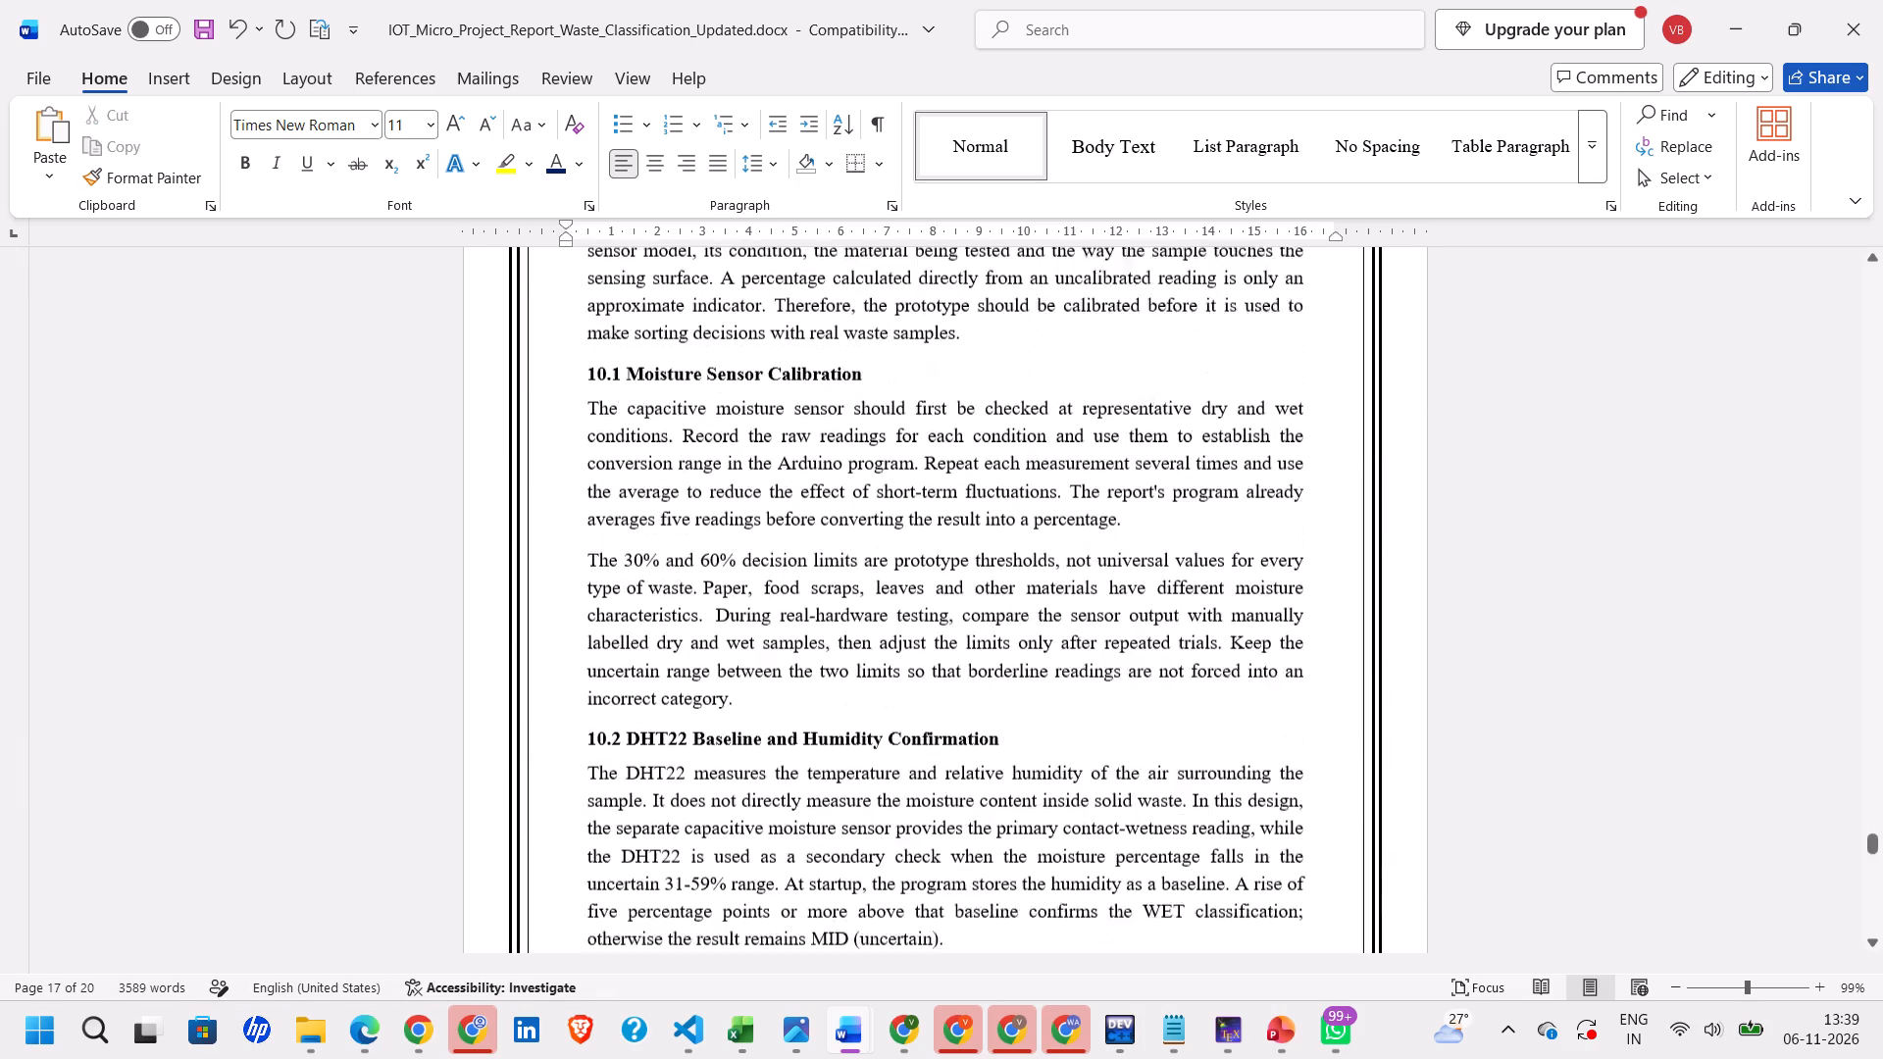
pyautogui.scroll(-3, 965, 891)
pyautogui.scroll(1, 965, 891)
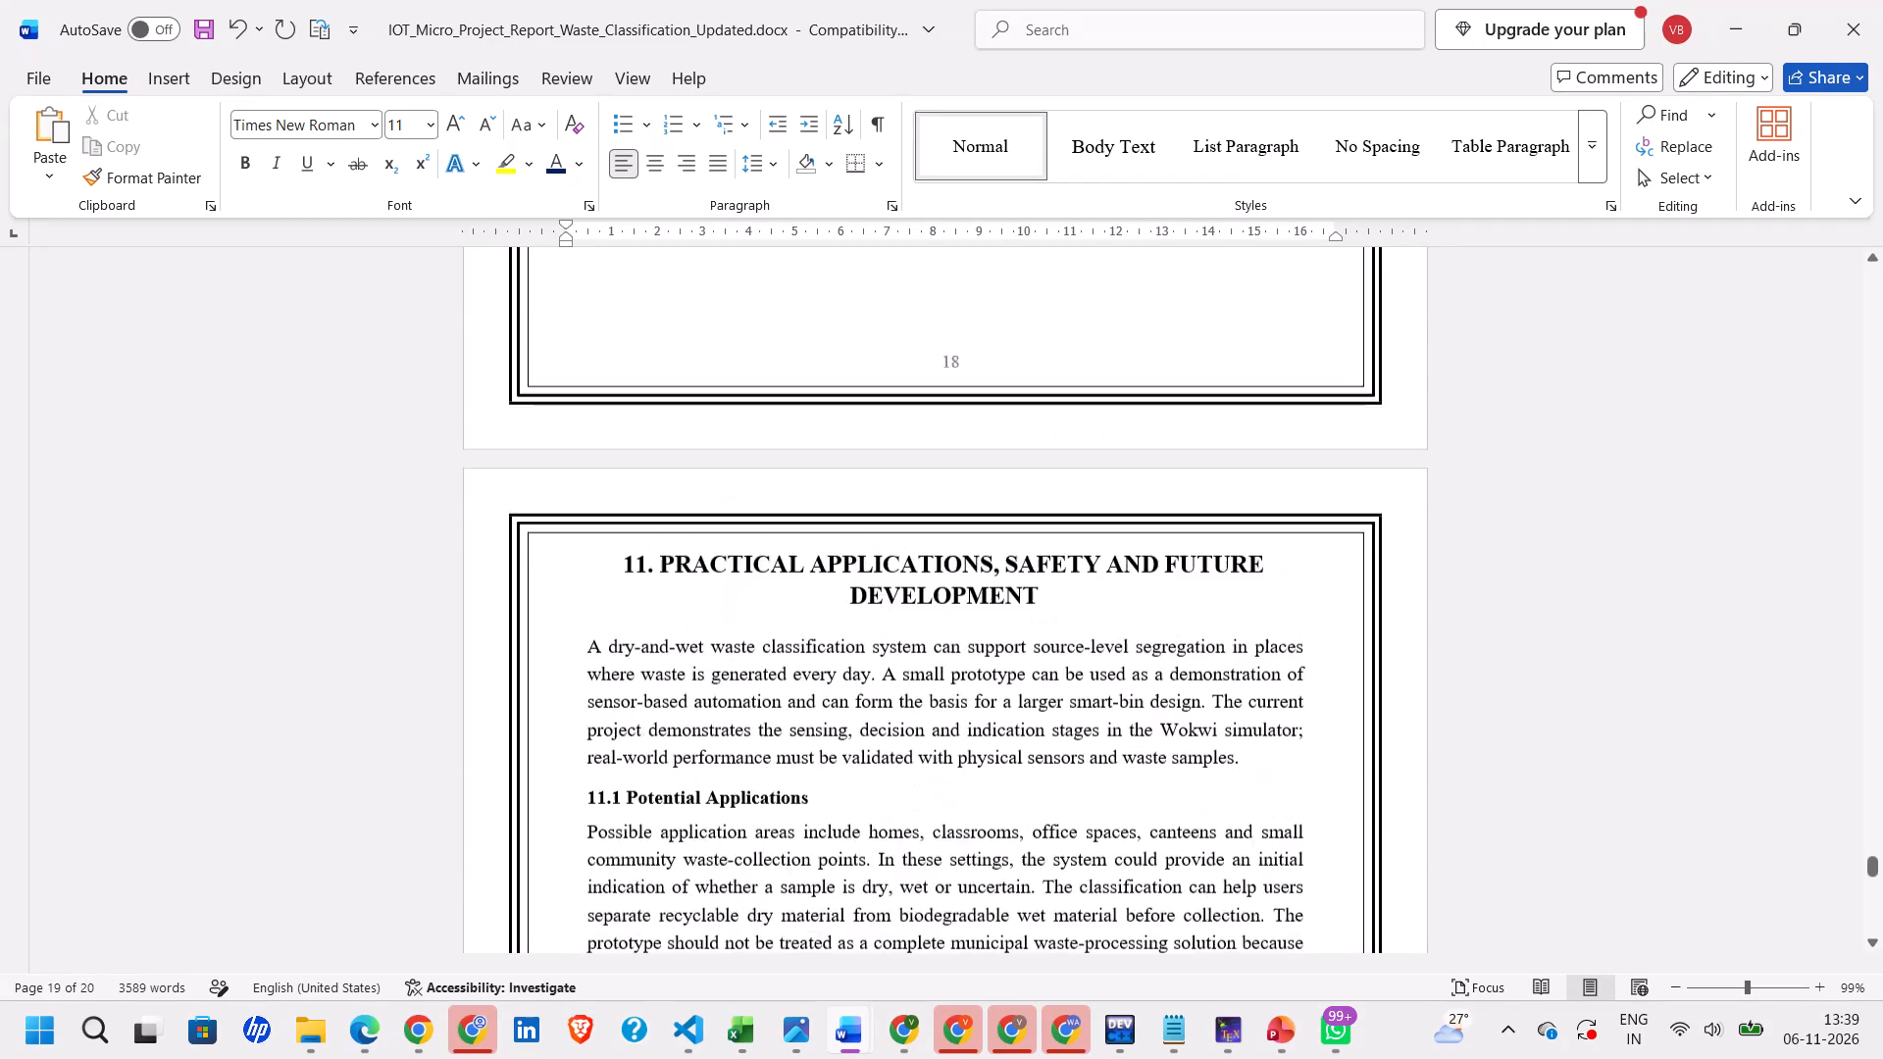
pyautogui.scroll(2, 965, 891)
pyautogui.scroll(-2, 965, 891)
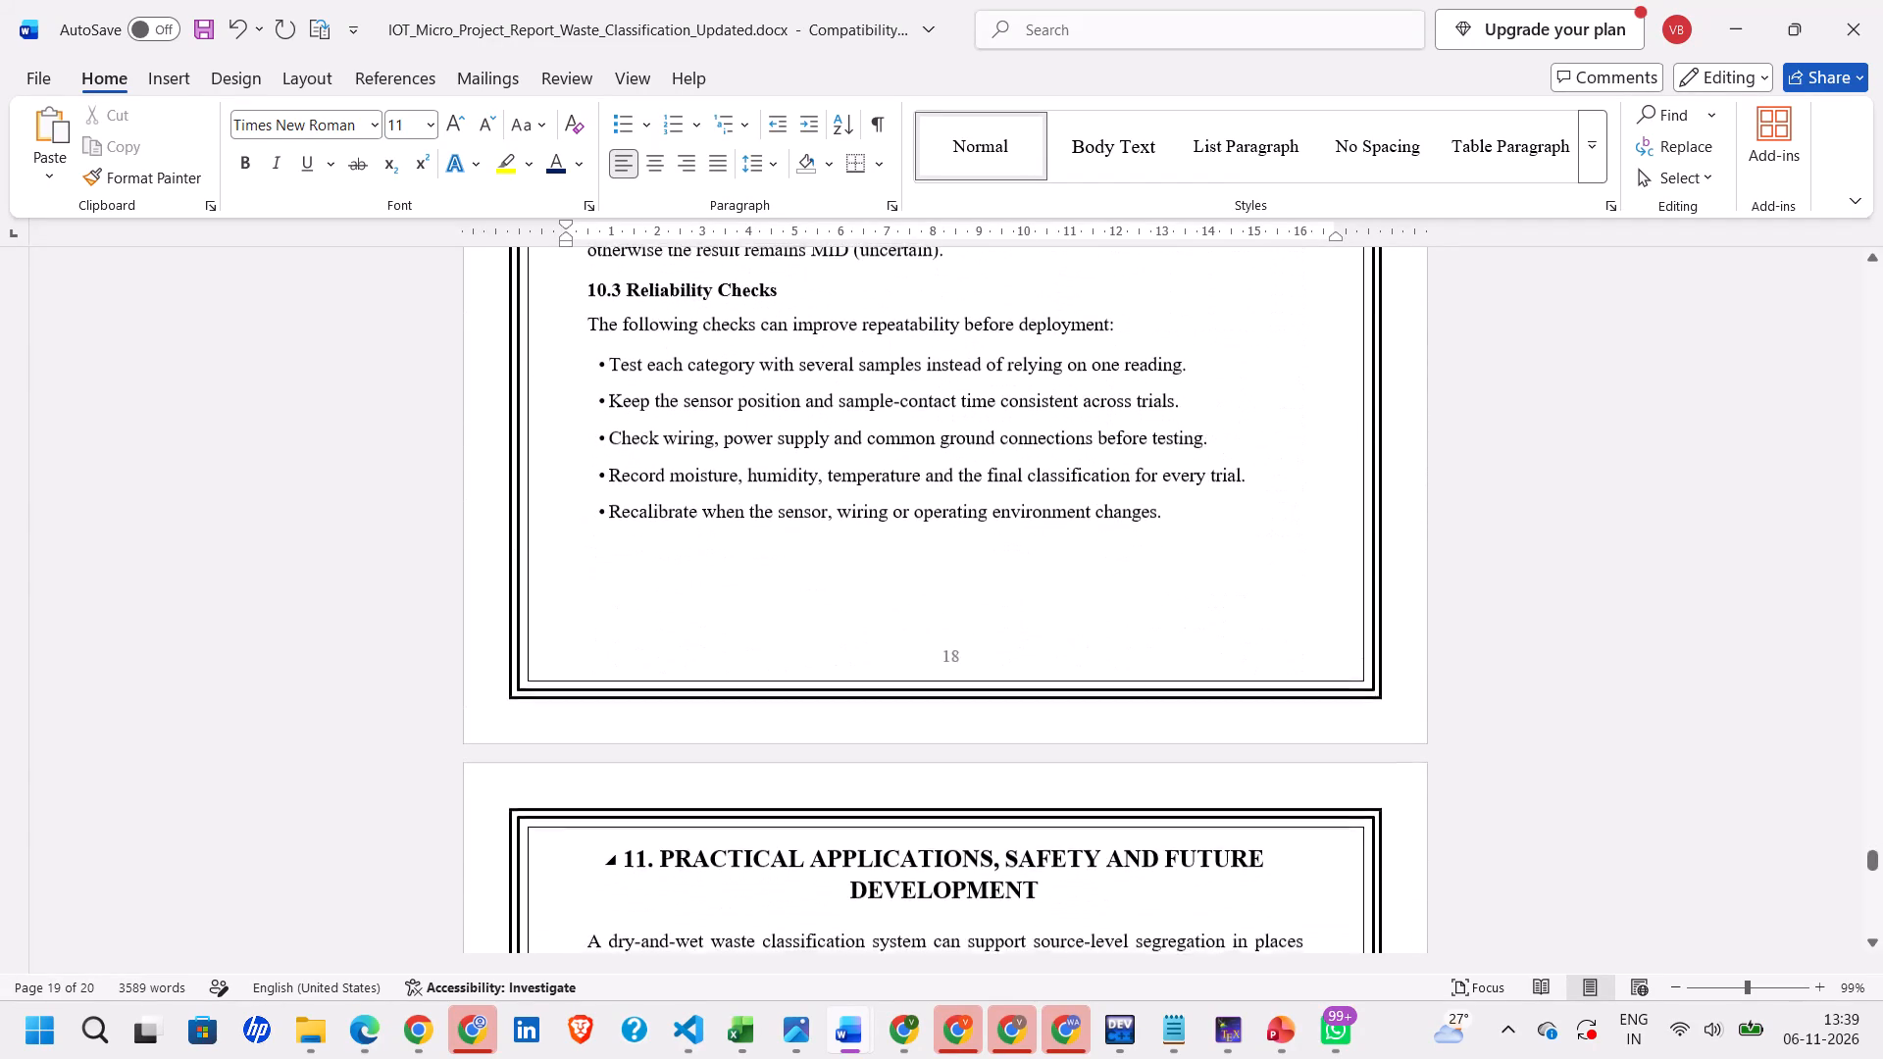
pyautogui.scroll(-3, 965, 891)
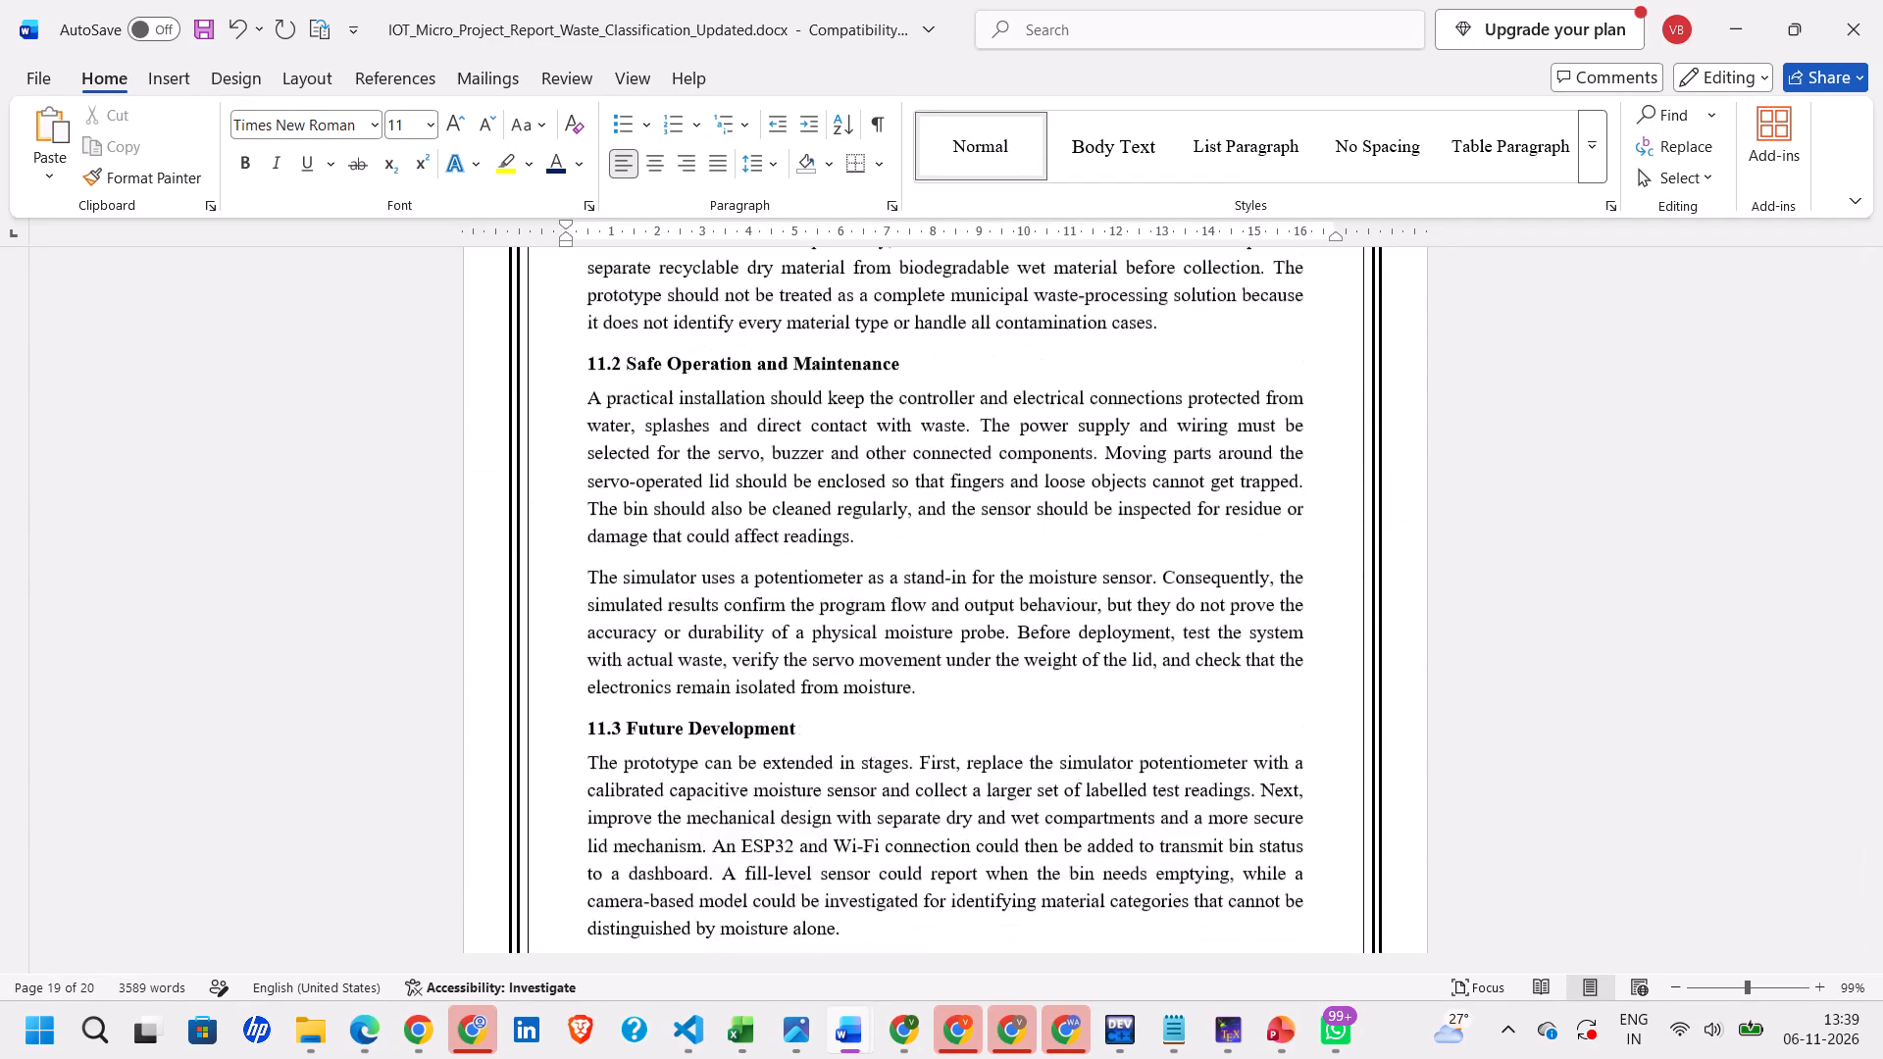
pyautogui.scroll(-2, 965, 891)
pyautogui.scroll(5, 965, 891)
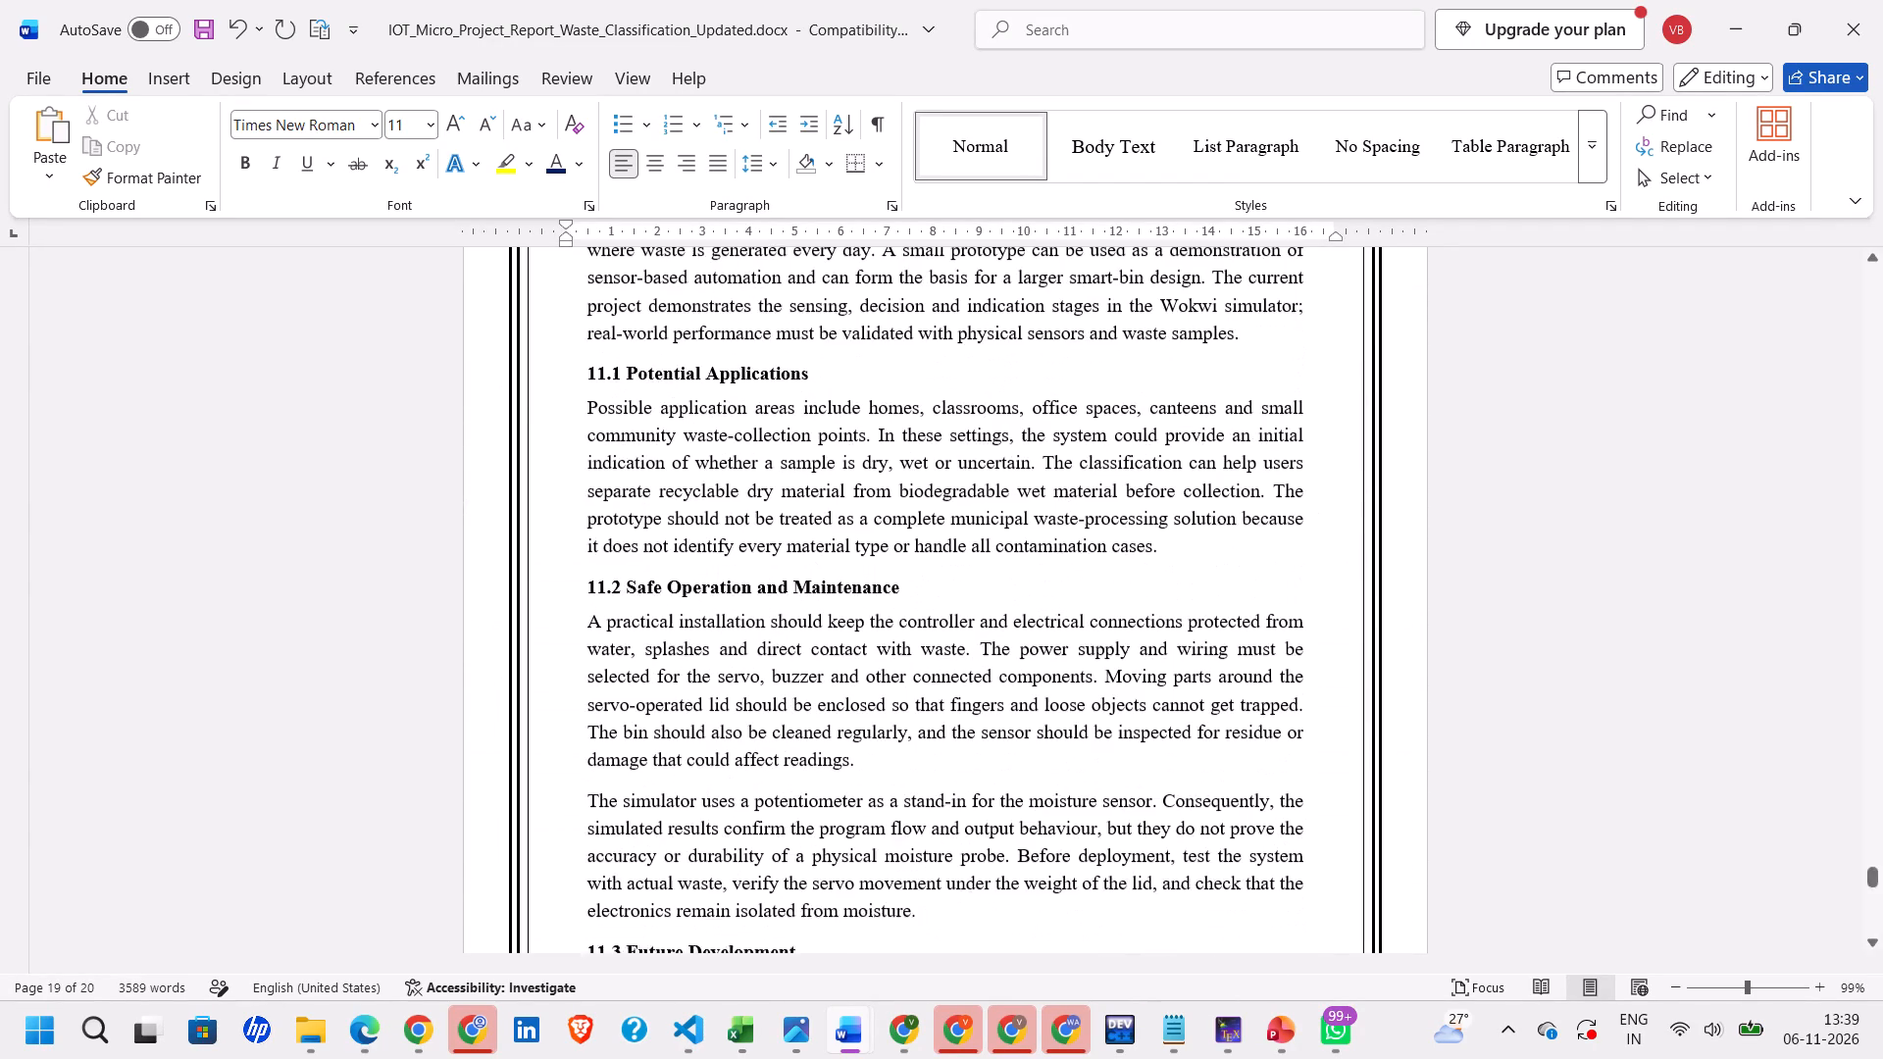
pyautogui.scroll(-1, 965, 891)
pyautogui.scroll(3, 965, 891)
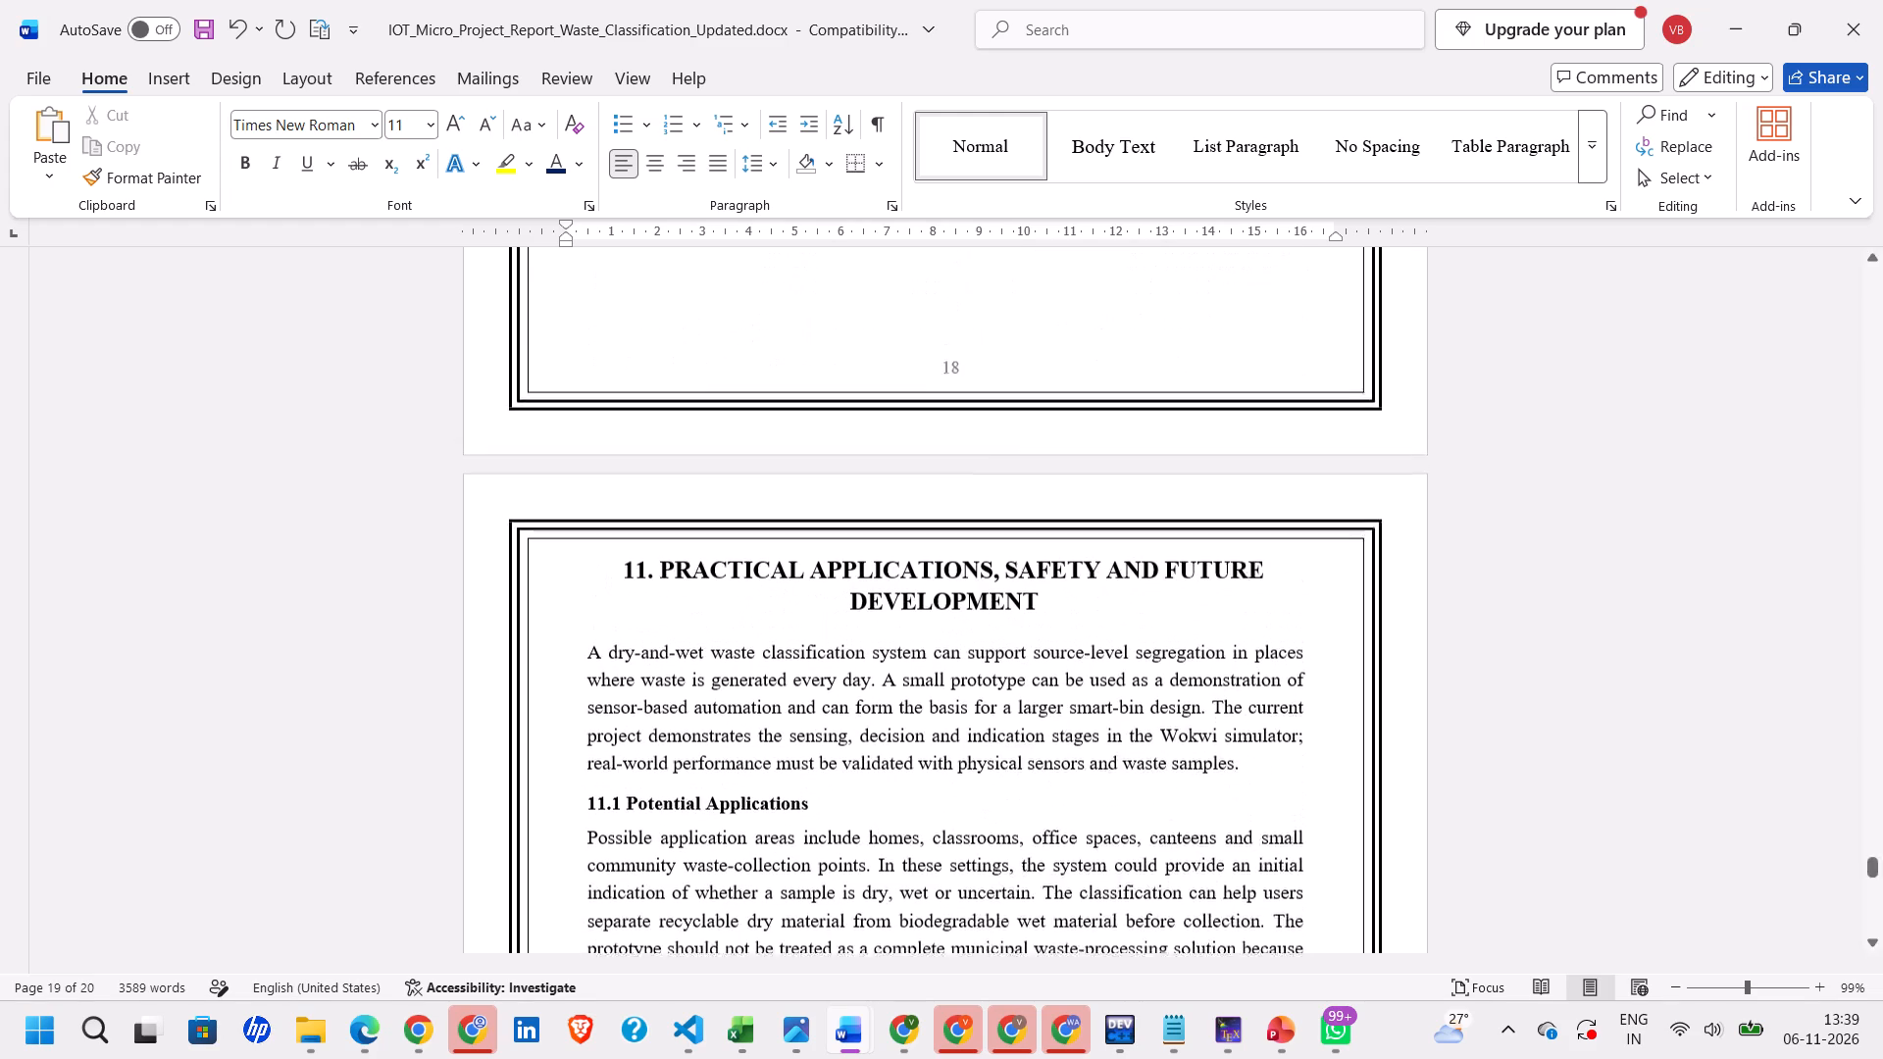
pyautogui.scroll(3, 965, 891)
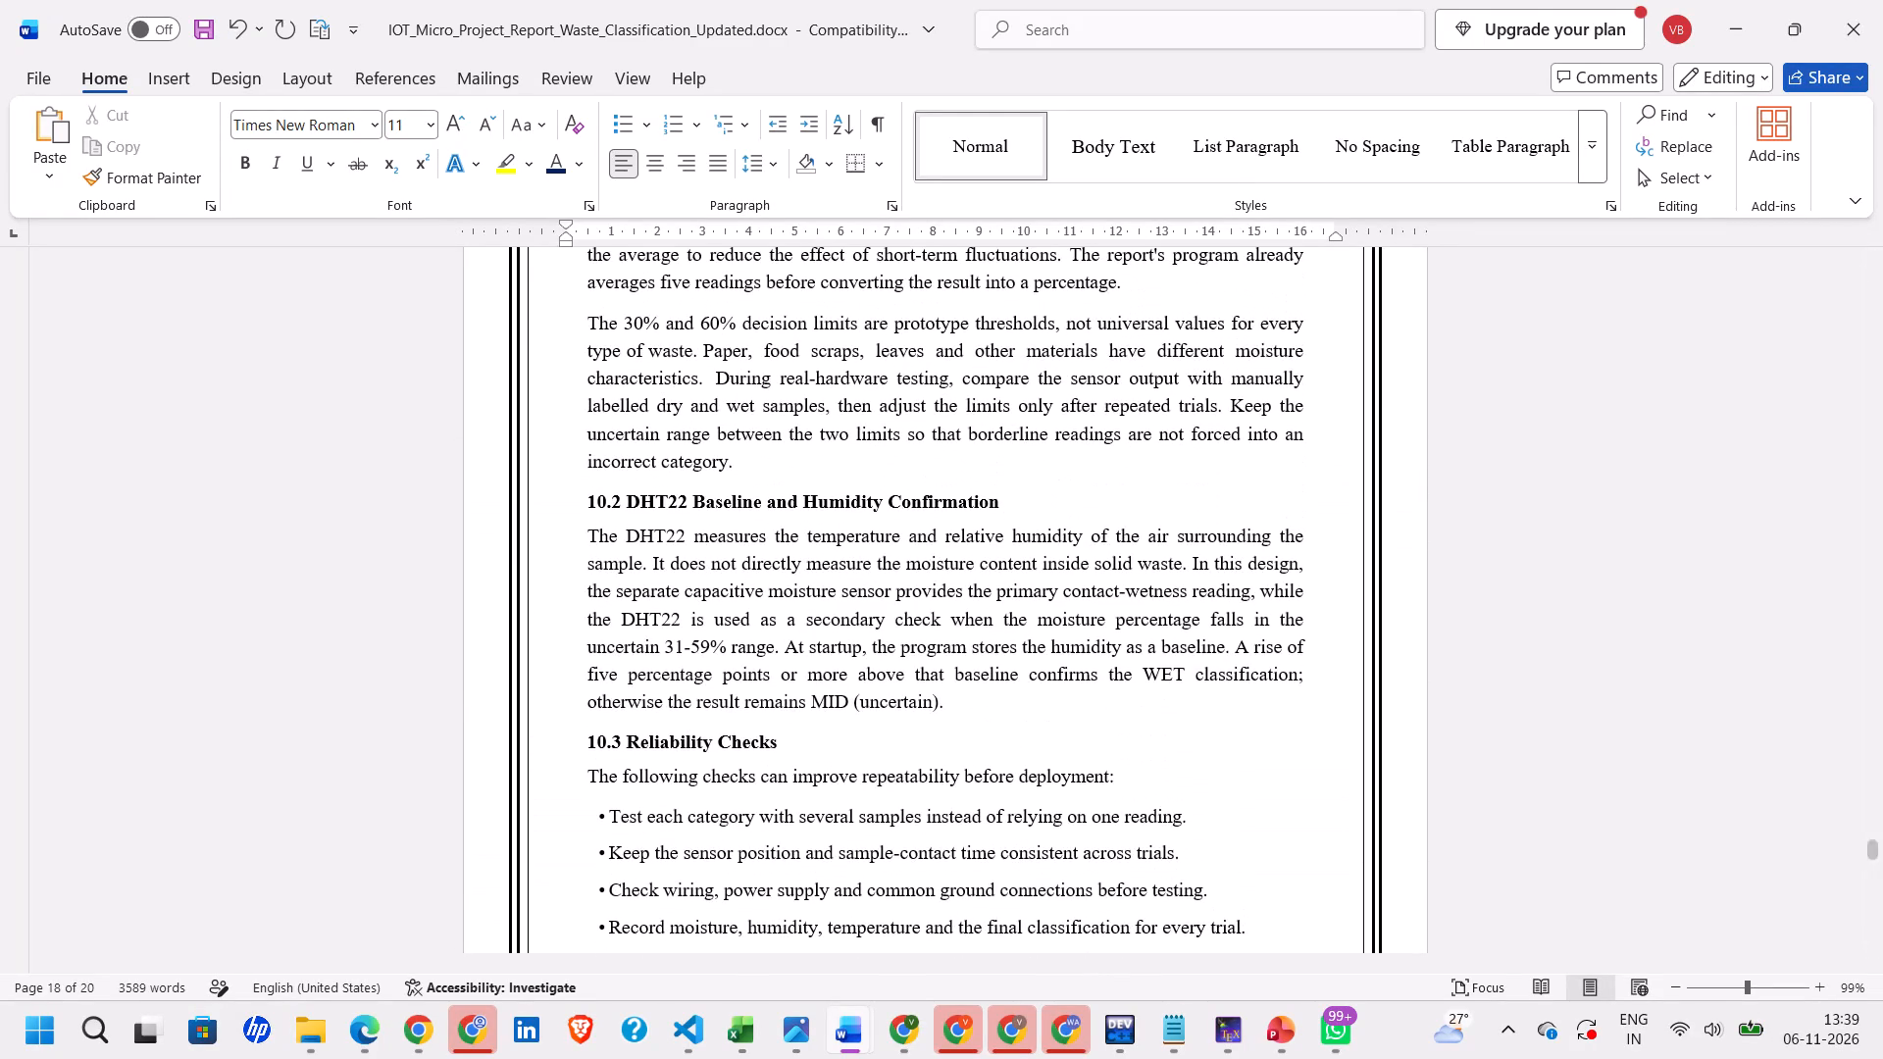
pyautogui.scroll(2, 965, 891)
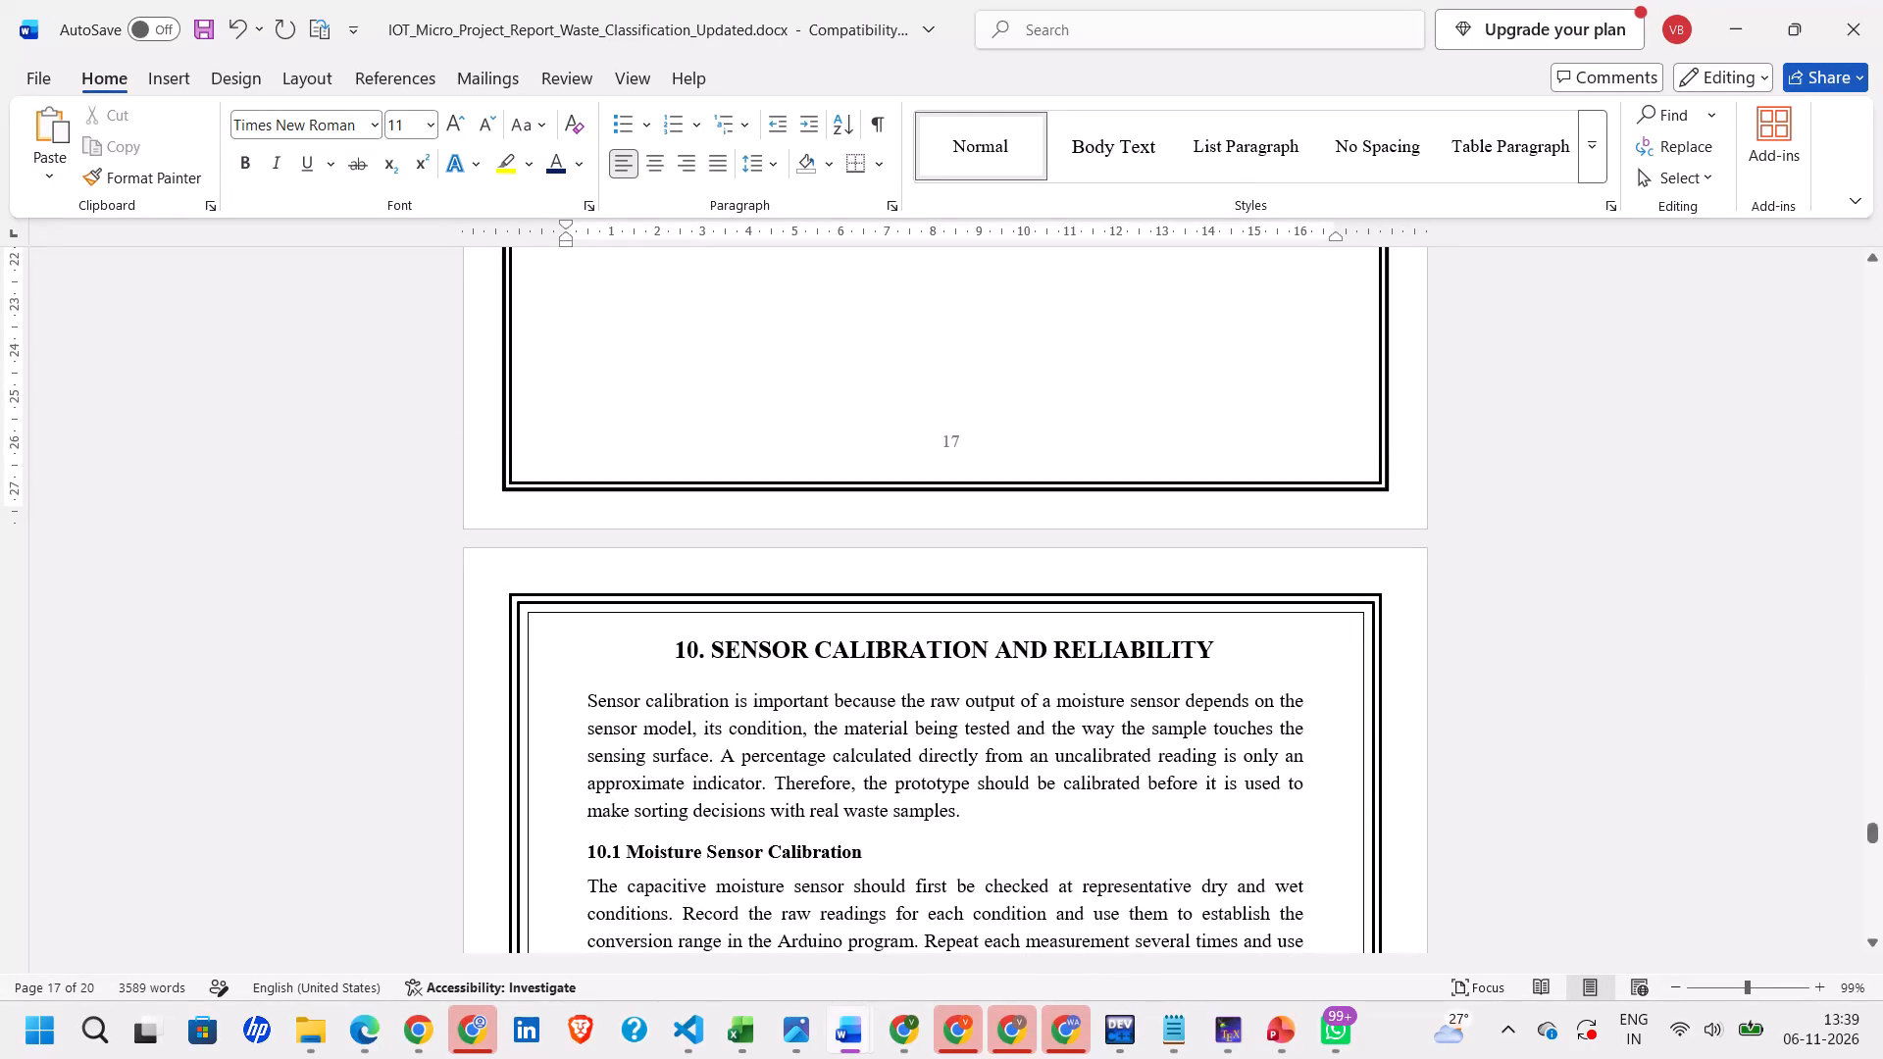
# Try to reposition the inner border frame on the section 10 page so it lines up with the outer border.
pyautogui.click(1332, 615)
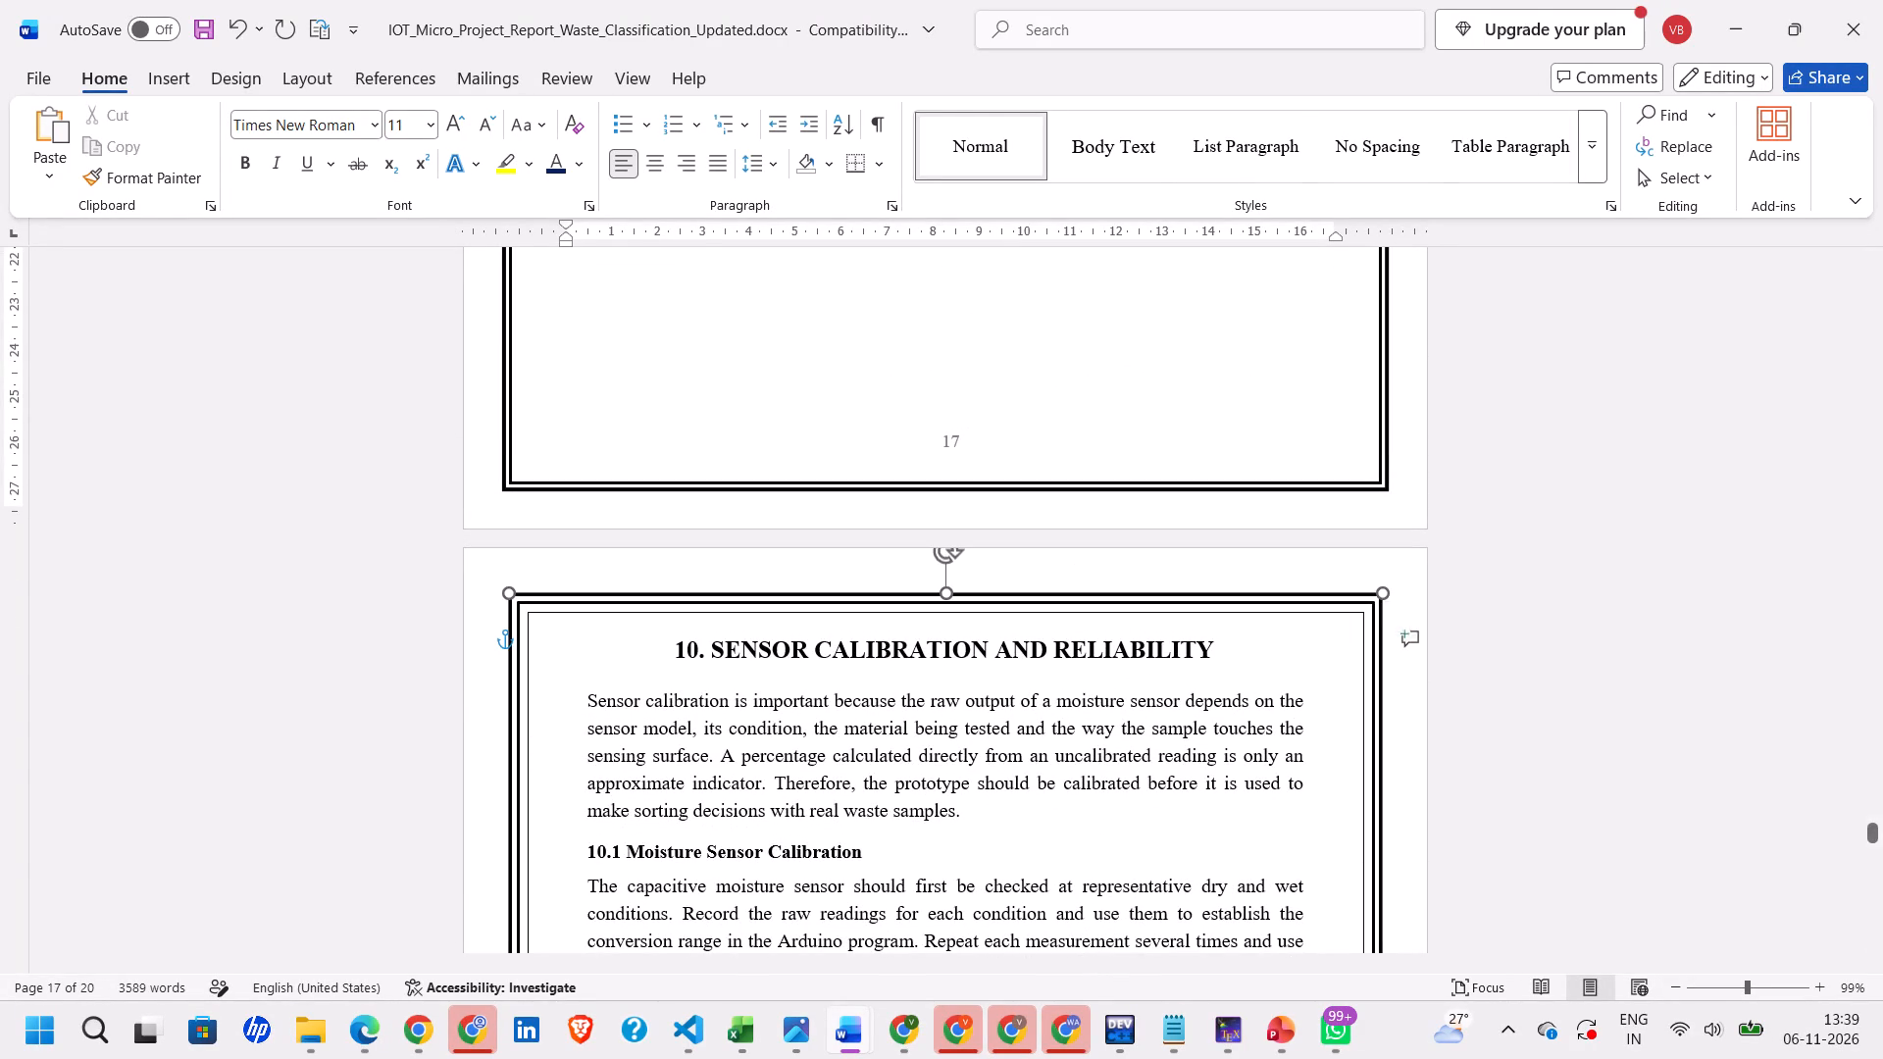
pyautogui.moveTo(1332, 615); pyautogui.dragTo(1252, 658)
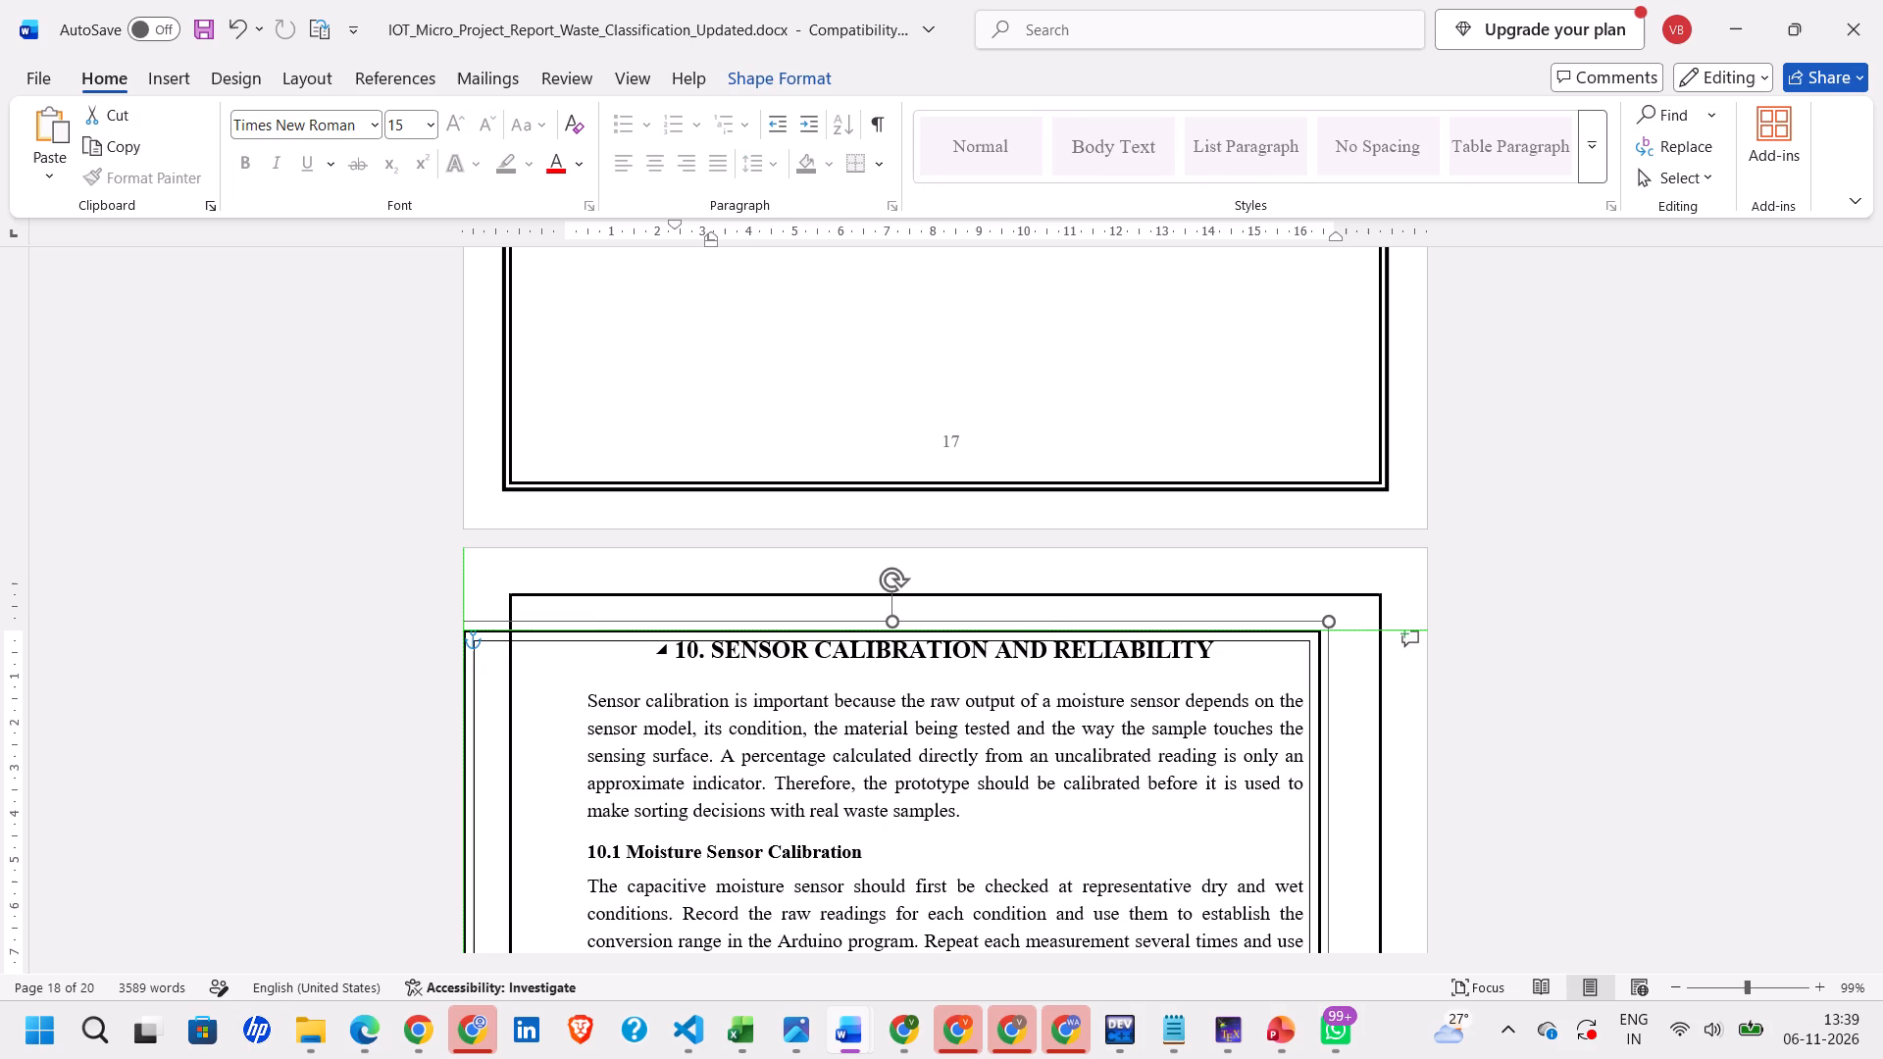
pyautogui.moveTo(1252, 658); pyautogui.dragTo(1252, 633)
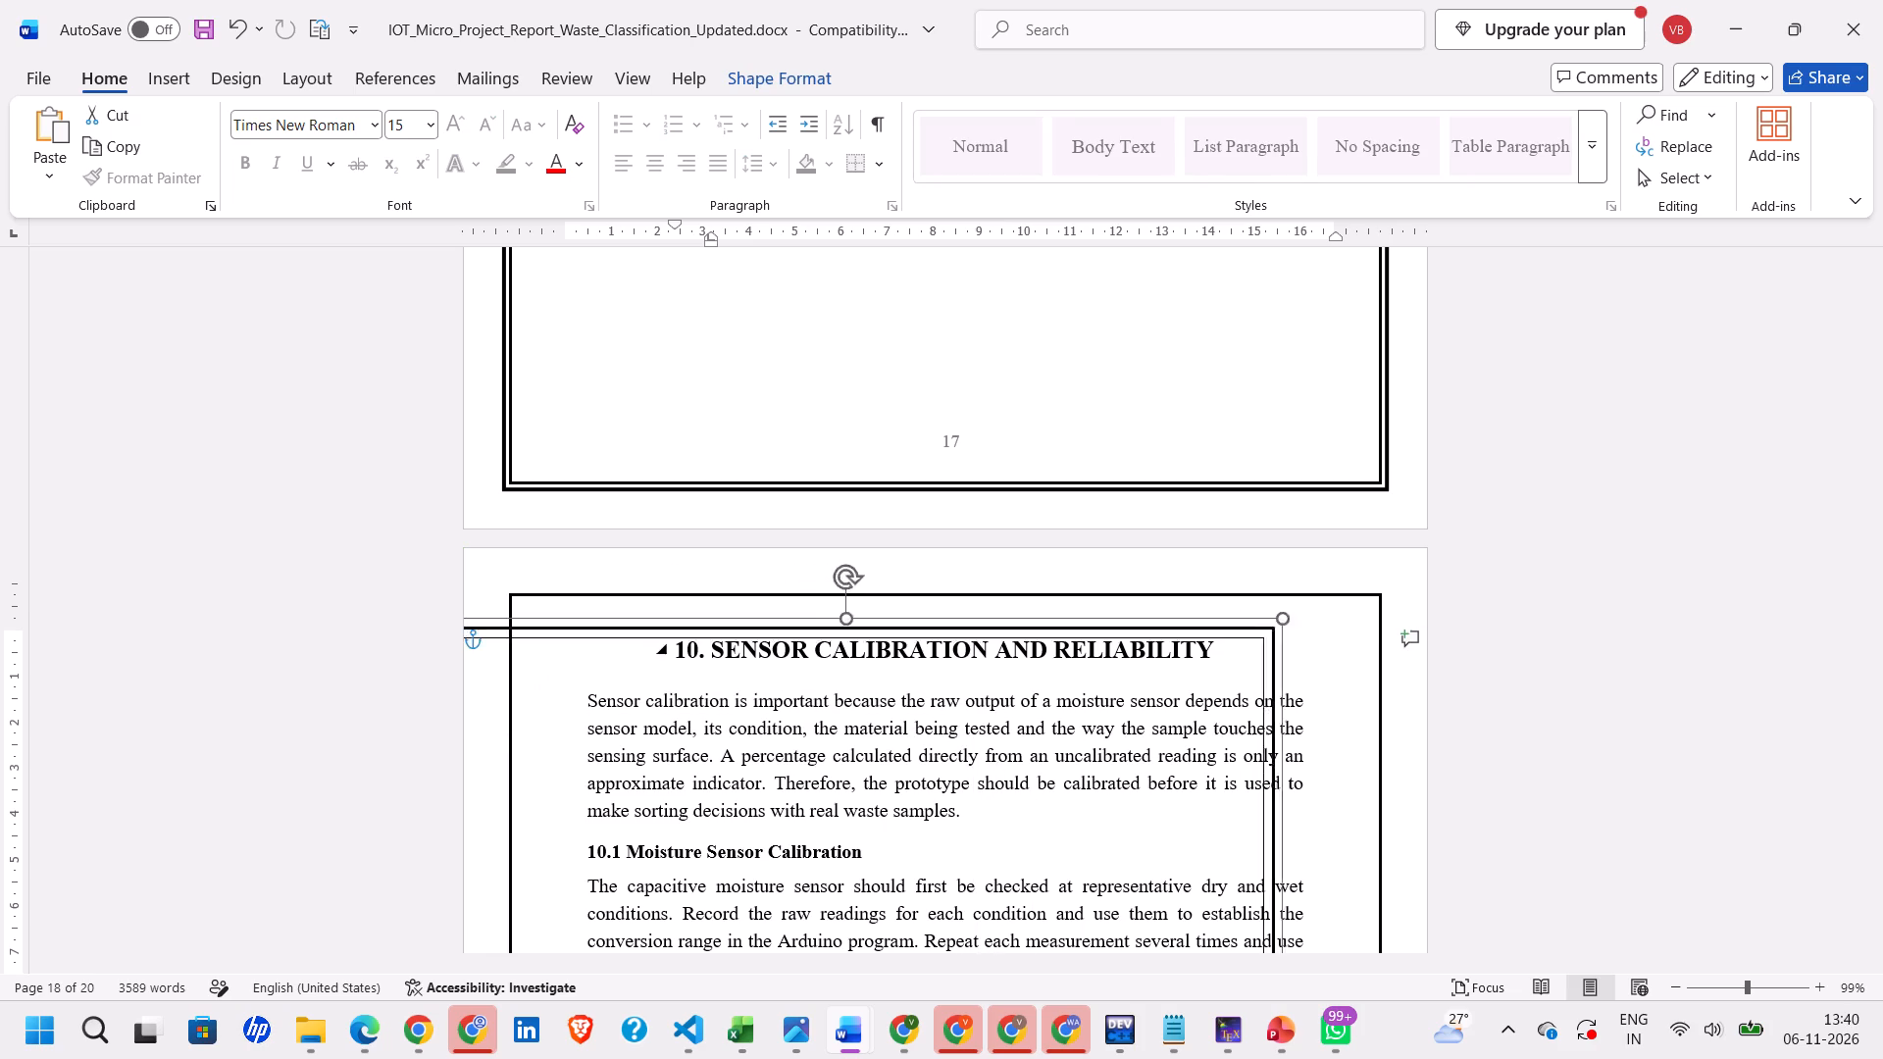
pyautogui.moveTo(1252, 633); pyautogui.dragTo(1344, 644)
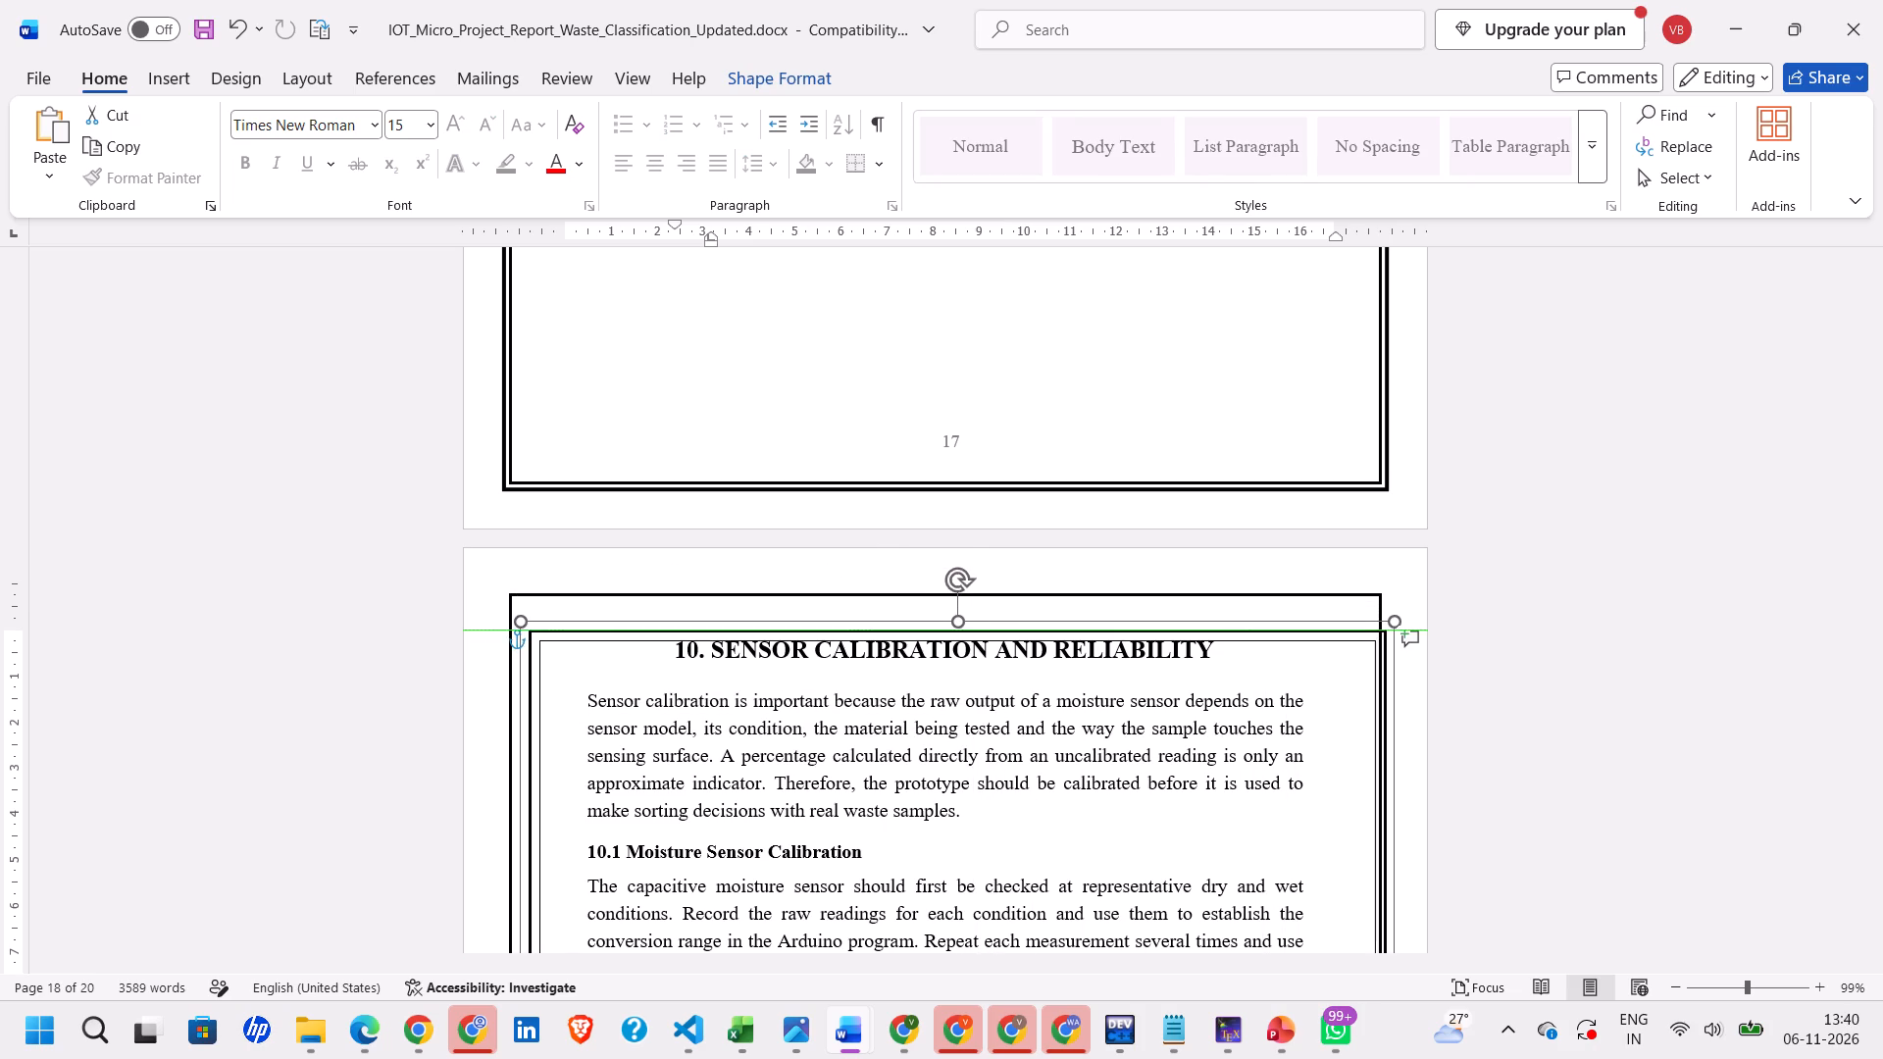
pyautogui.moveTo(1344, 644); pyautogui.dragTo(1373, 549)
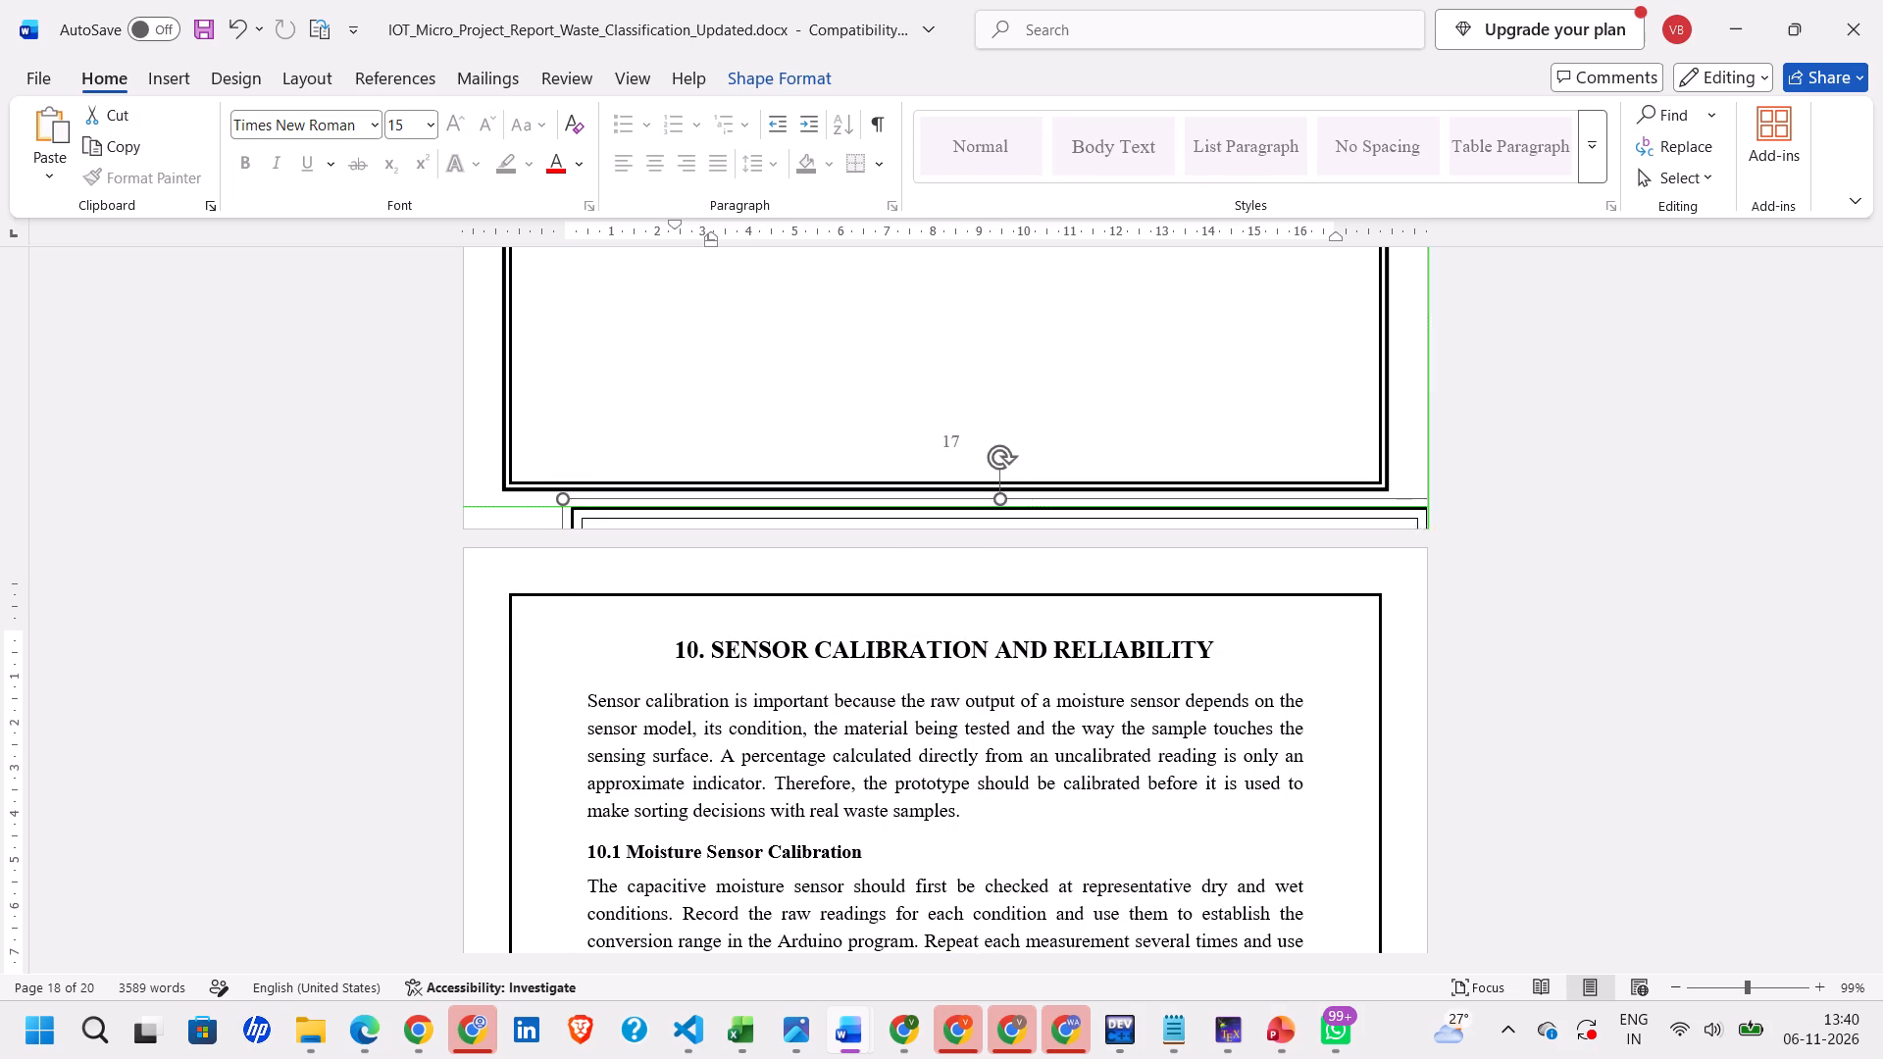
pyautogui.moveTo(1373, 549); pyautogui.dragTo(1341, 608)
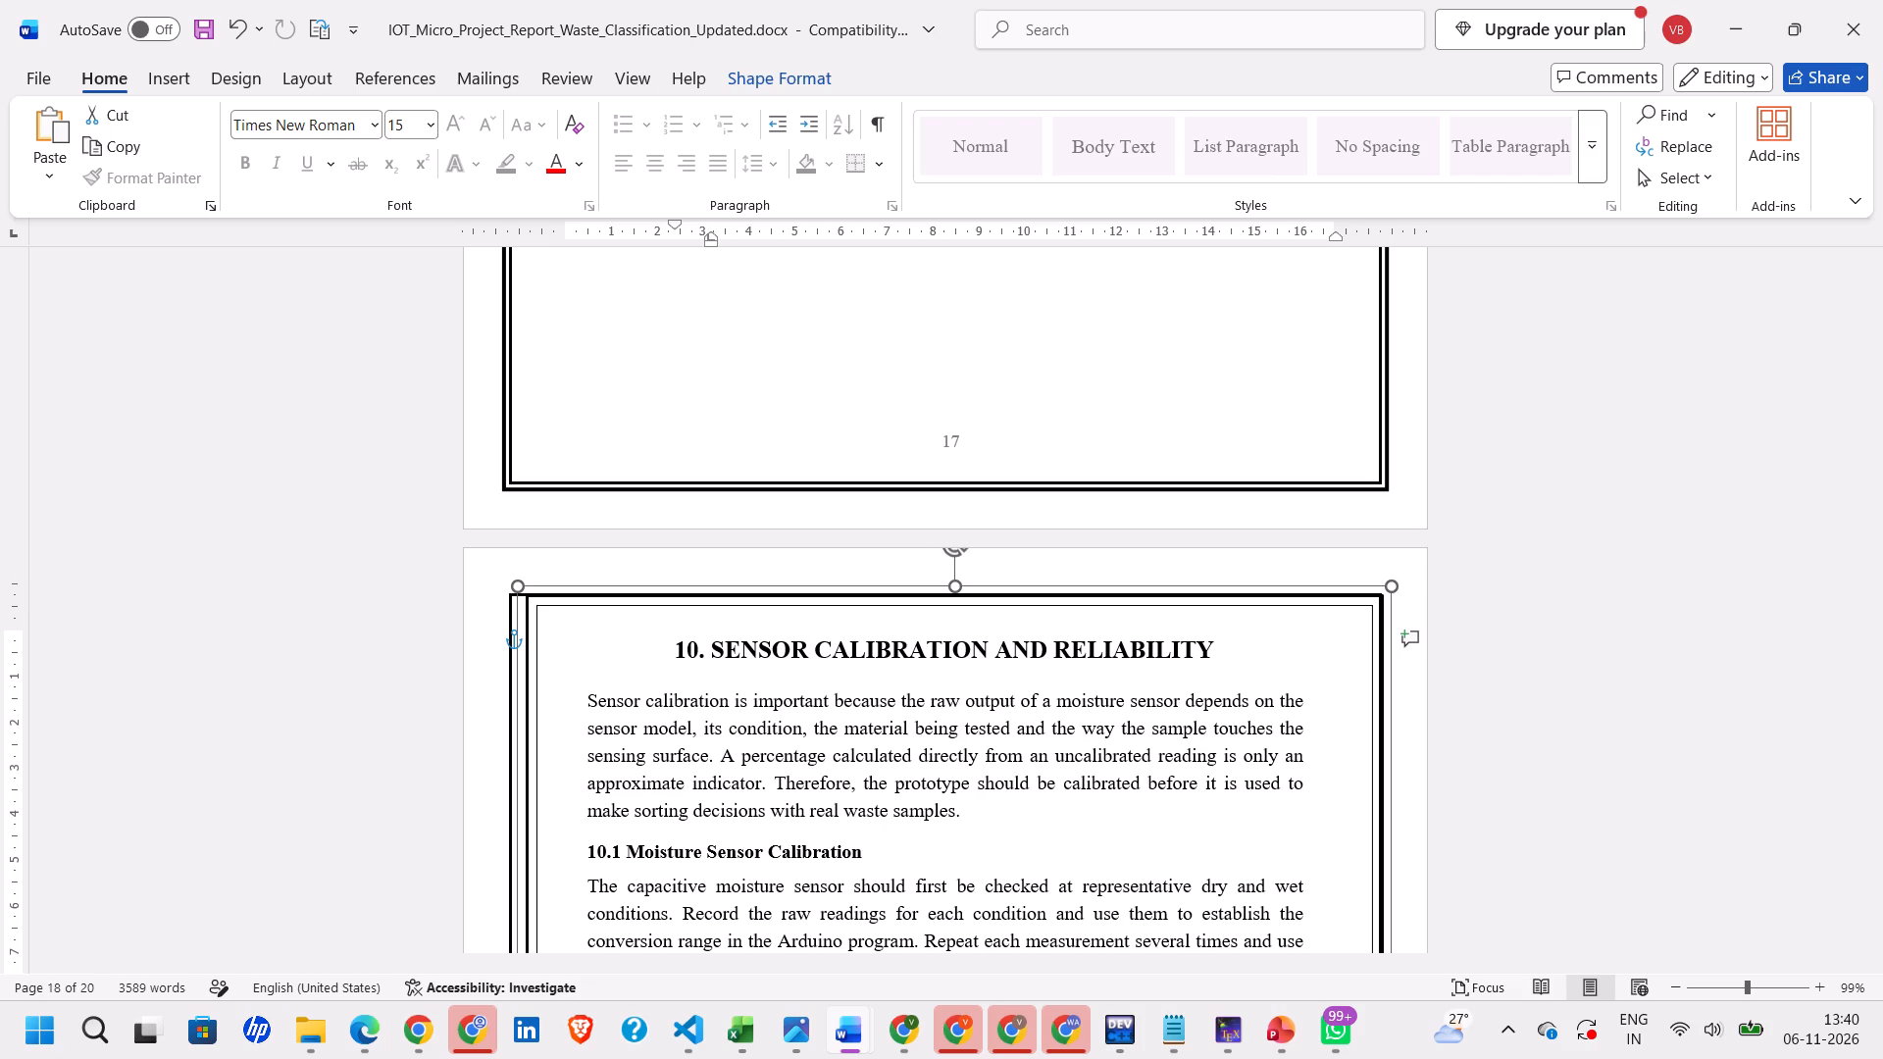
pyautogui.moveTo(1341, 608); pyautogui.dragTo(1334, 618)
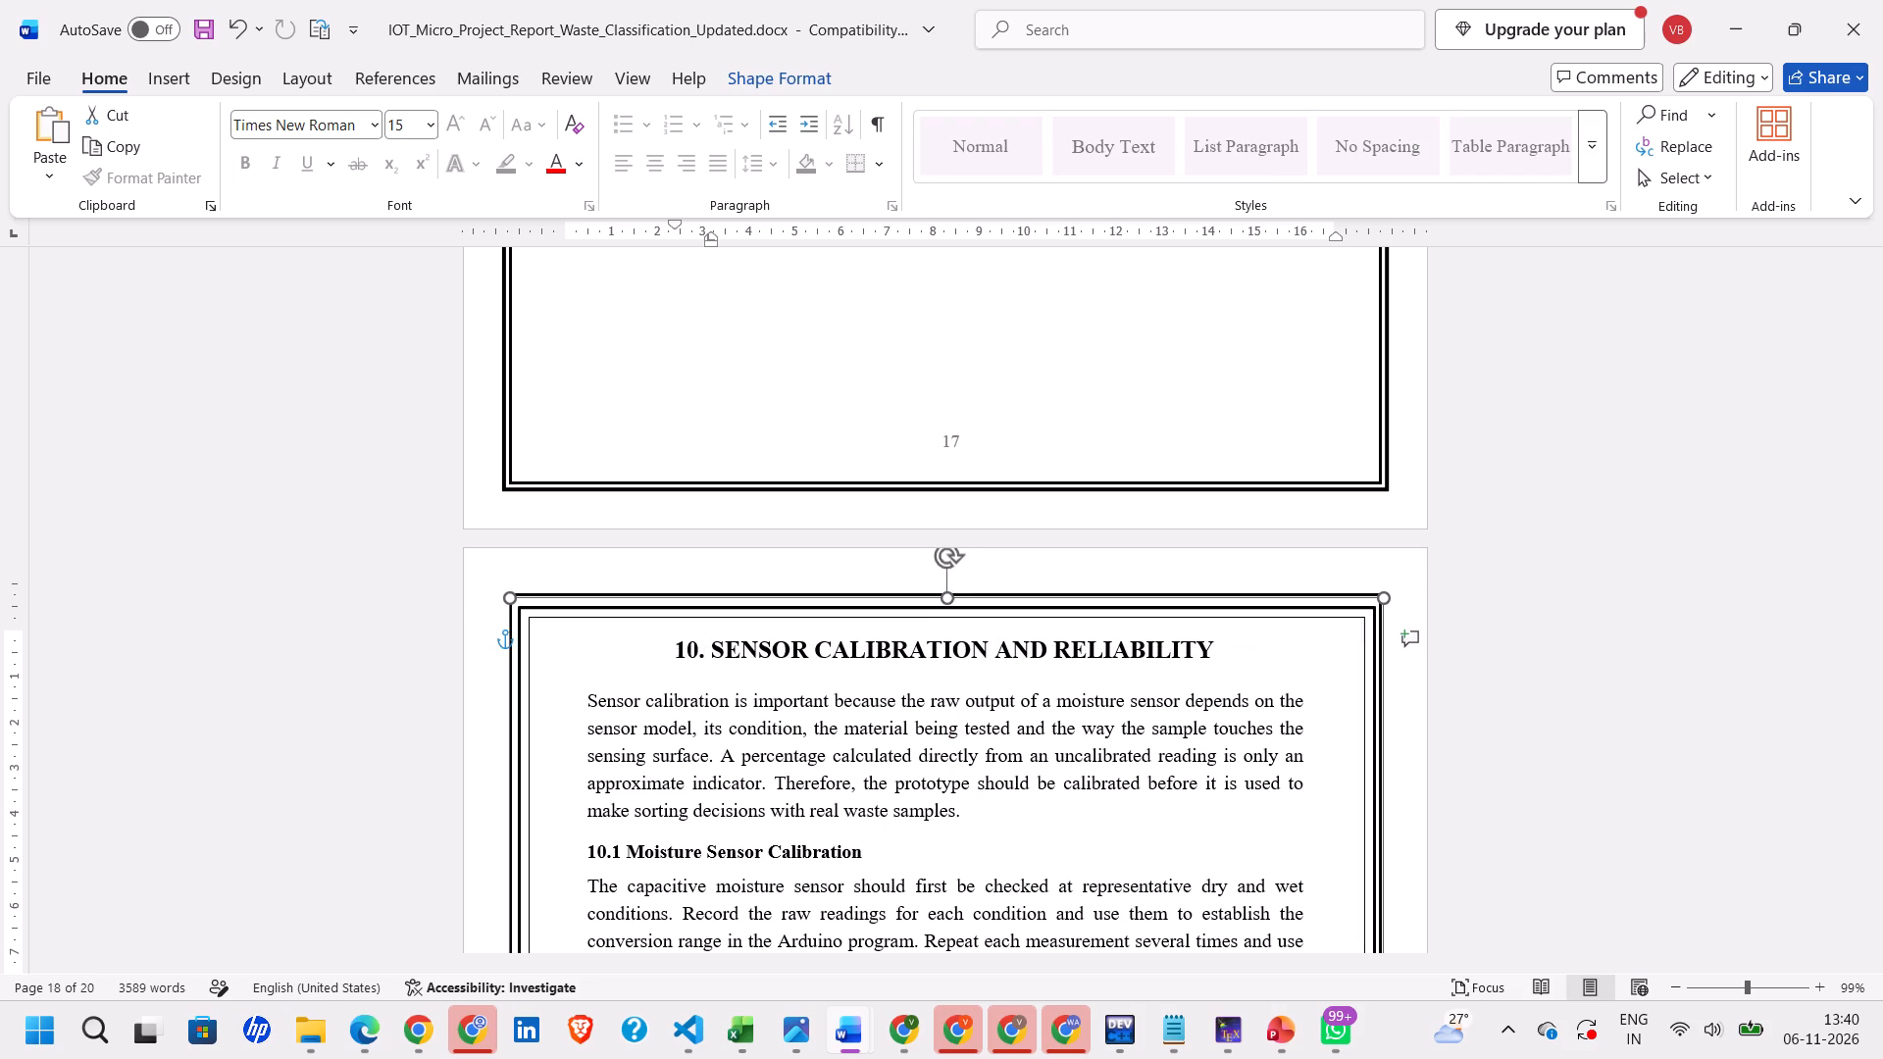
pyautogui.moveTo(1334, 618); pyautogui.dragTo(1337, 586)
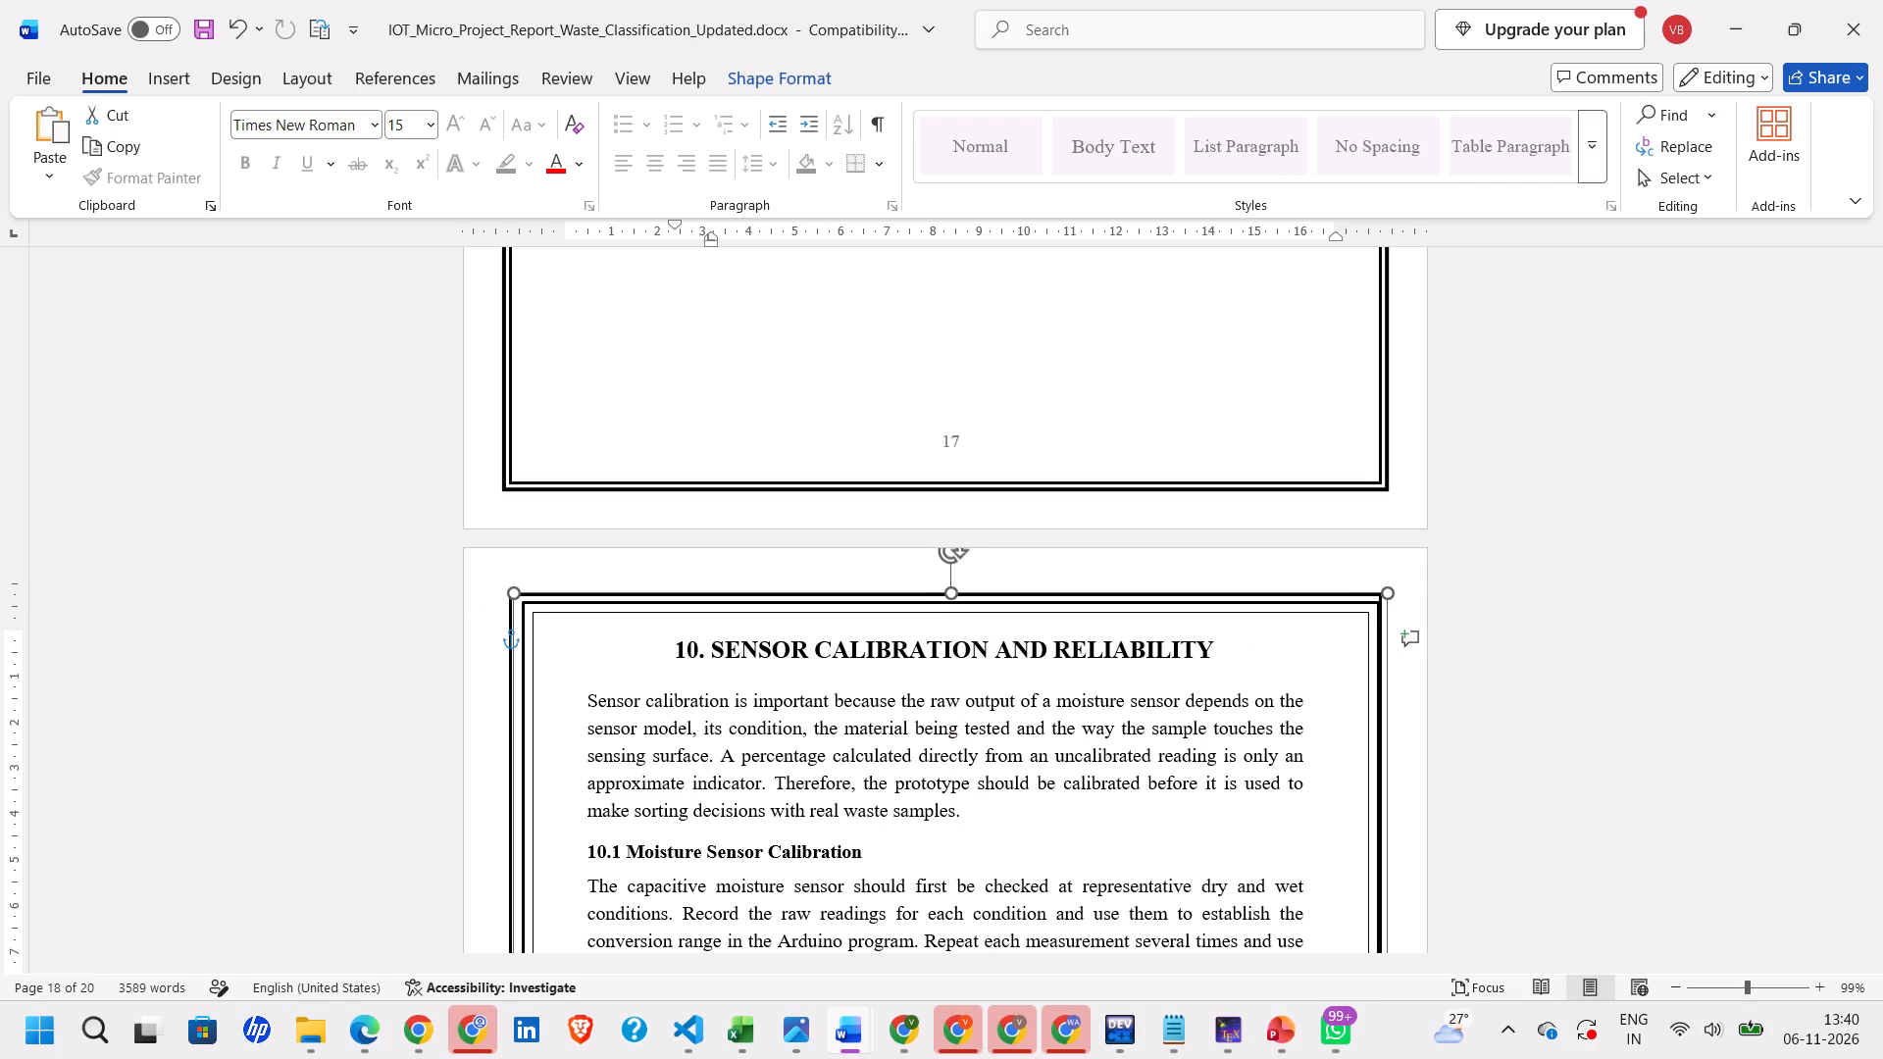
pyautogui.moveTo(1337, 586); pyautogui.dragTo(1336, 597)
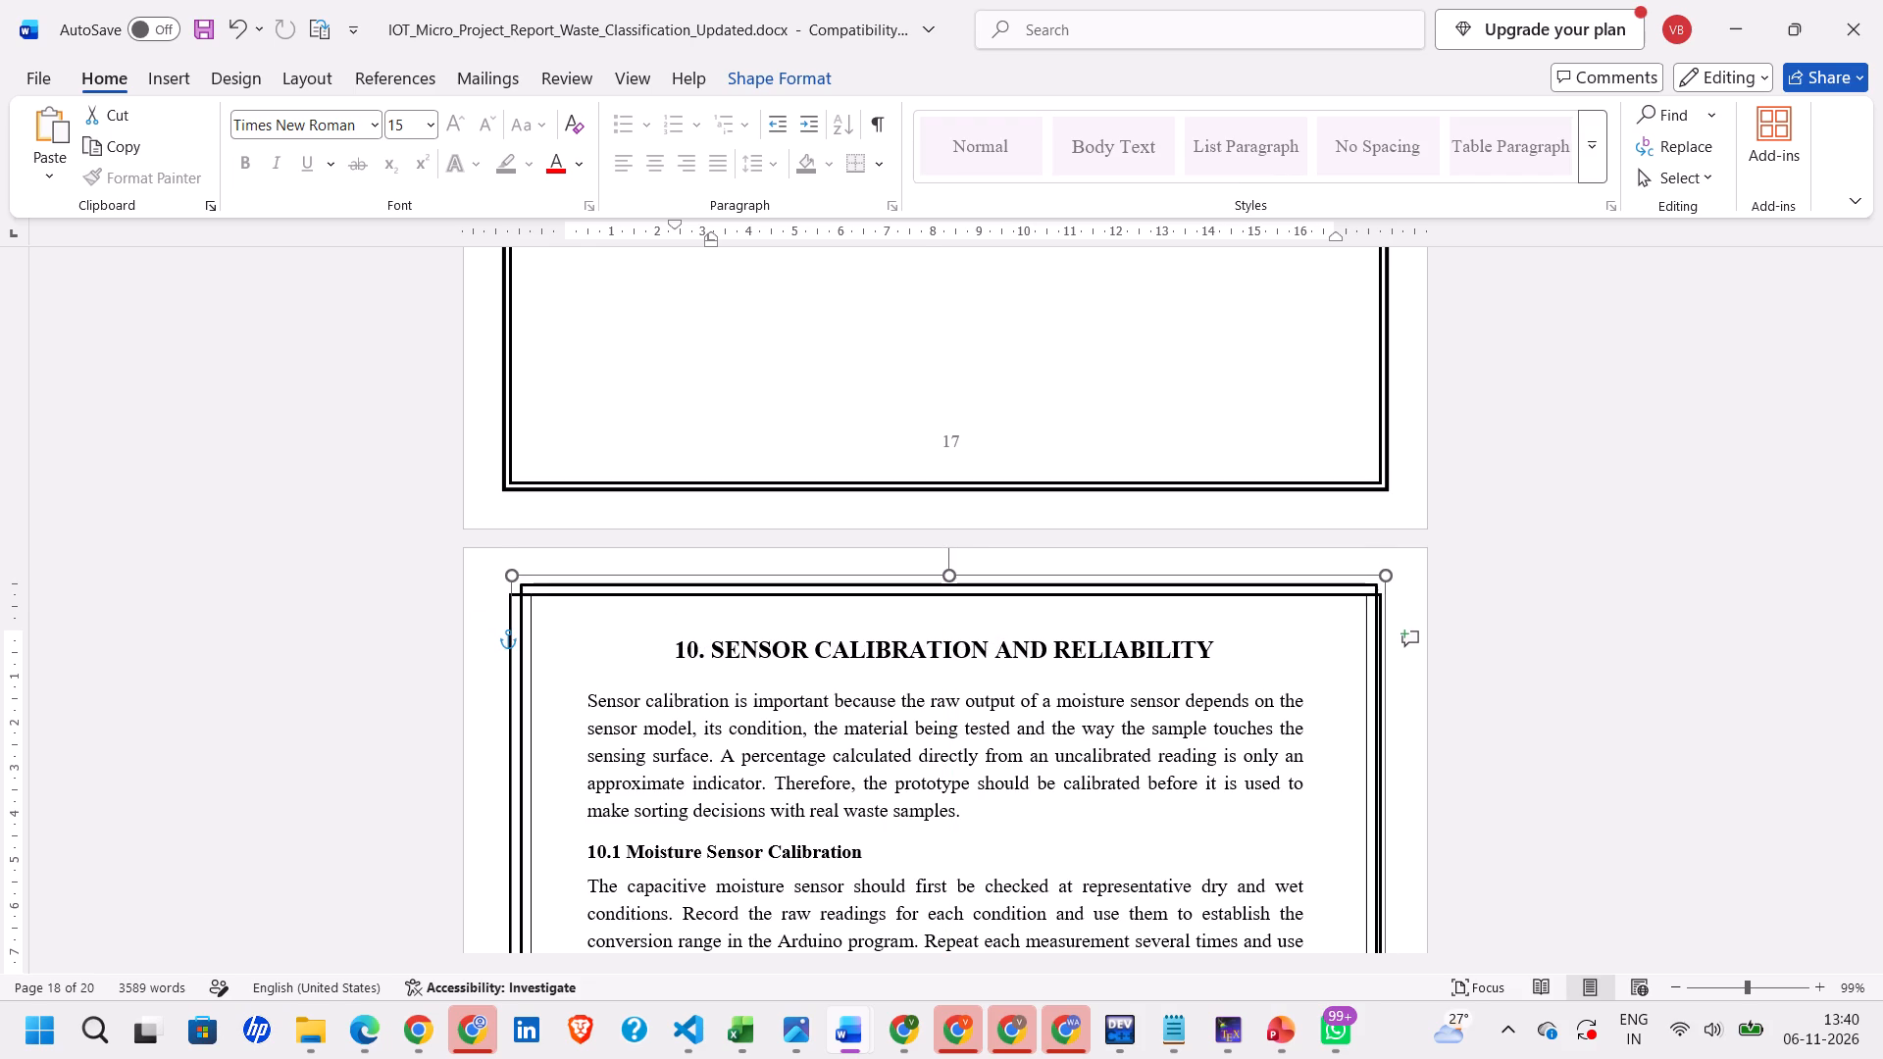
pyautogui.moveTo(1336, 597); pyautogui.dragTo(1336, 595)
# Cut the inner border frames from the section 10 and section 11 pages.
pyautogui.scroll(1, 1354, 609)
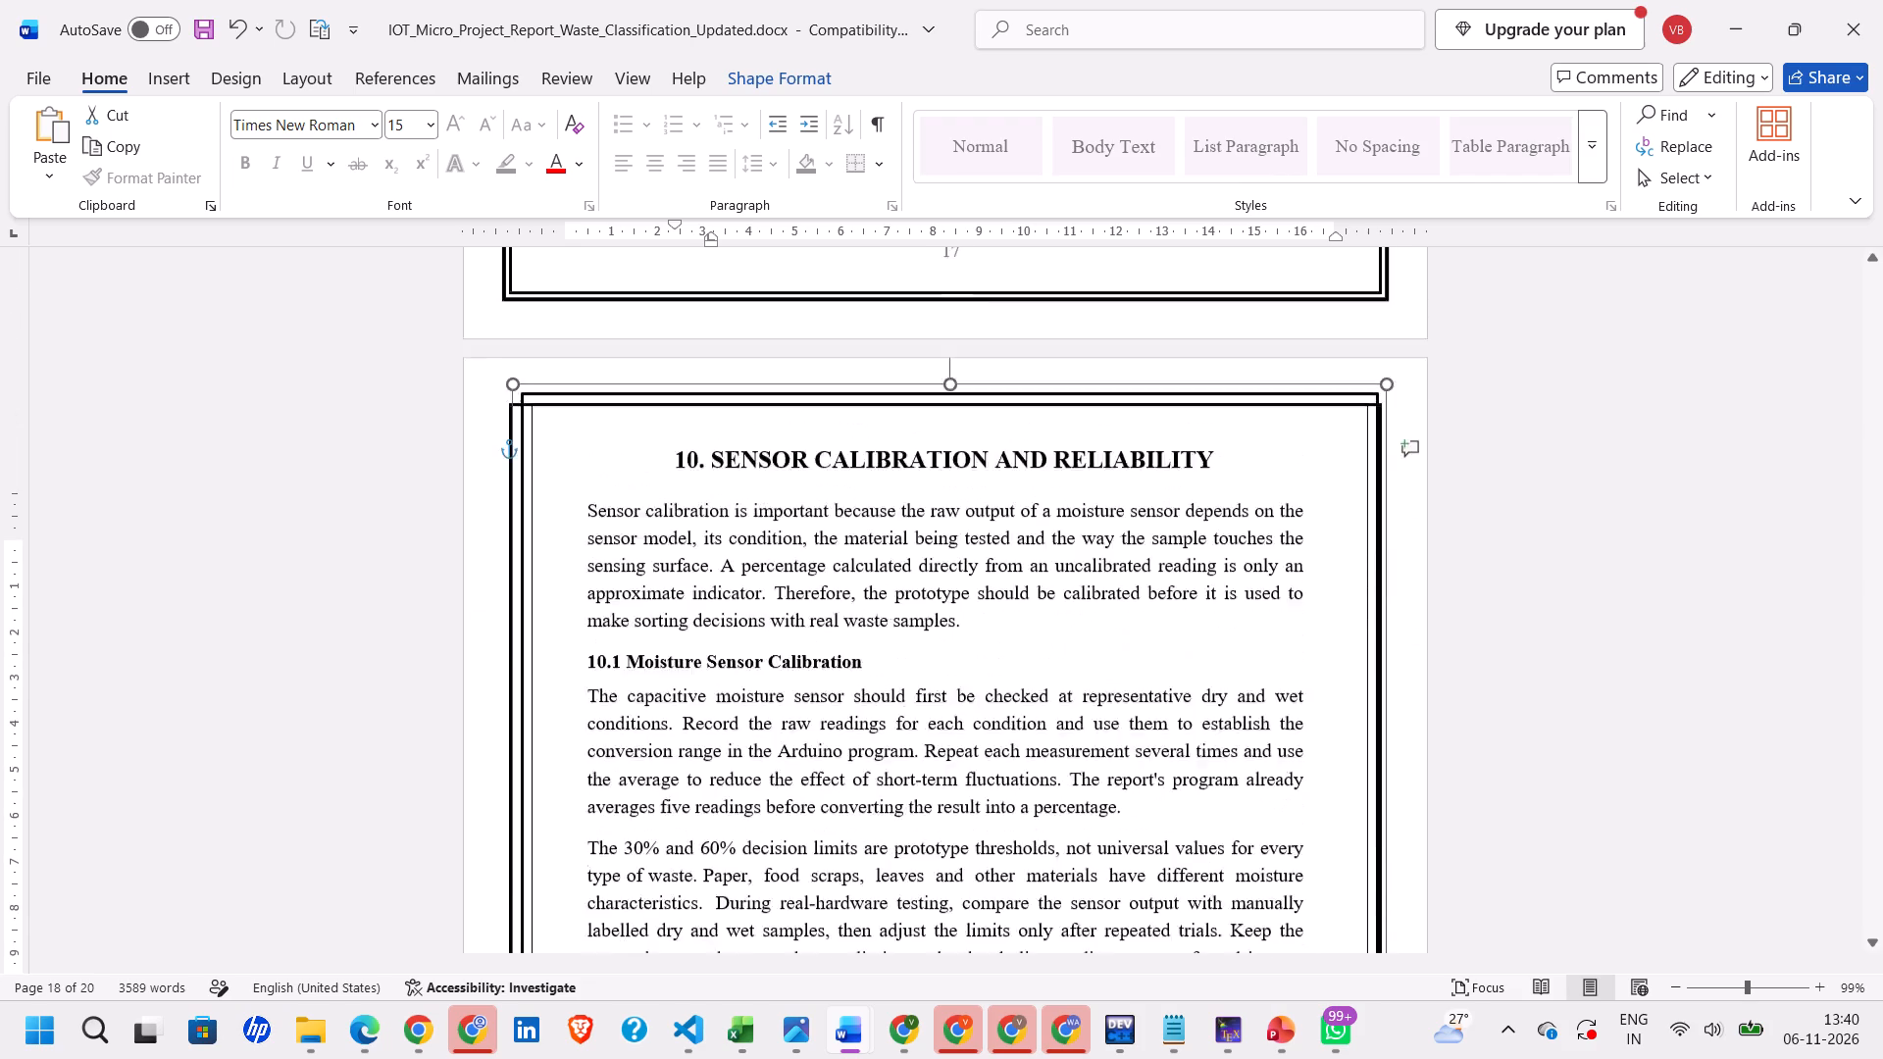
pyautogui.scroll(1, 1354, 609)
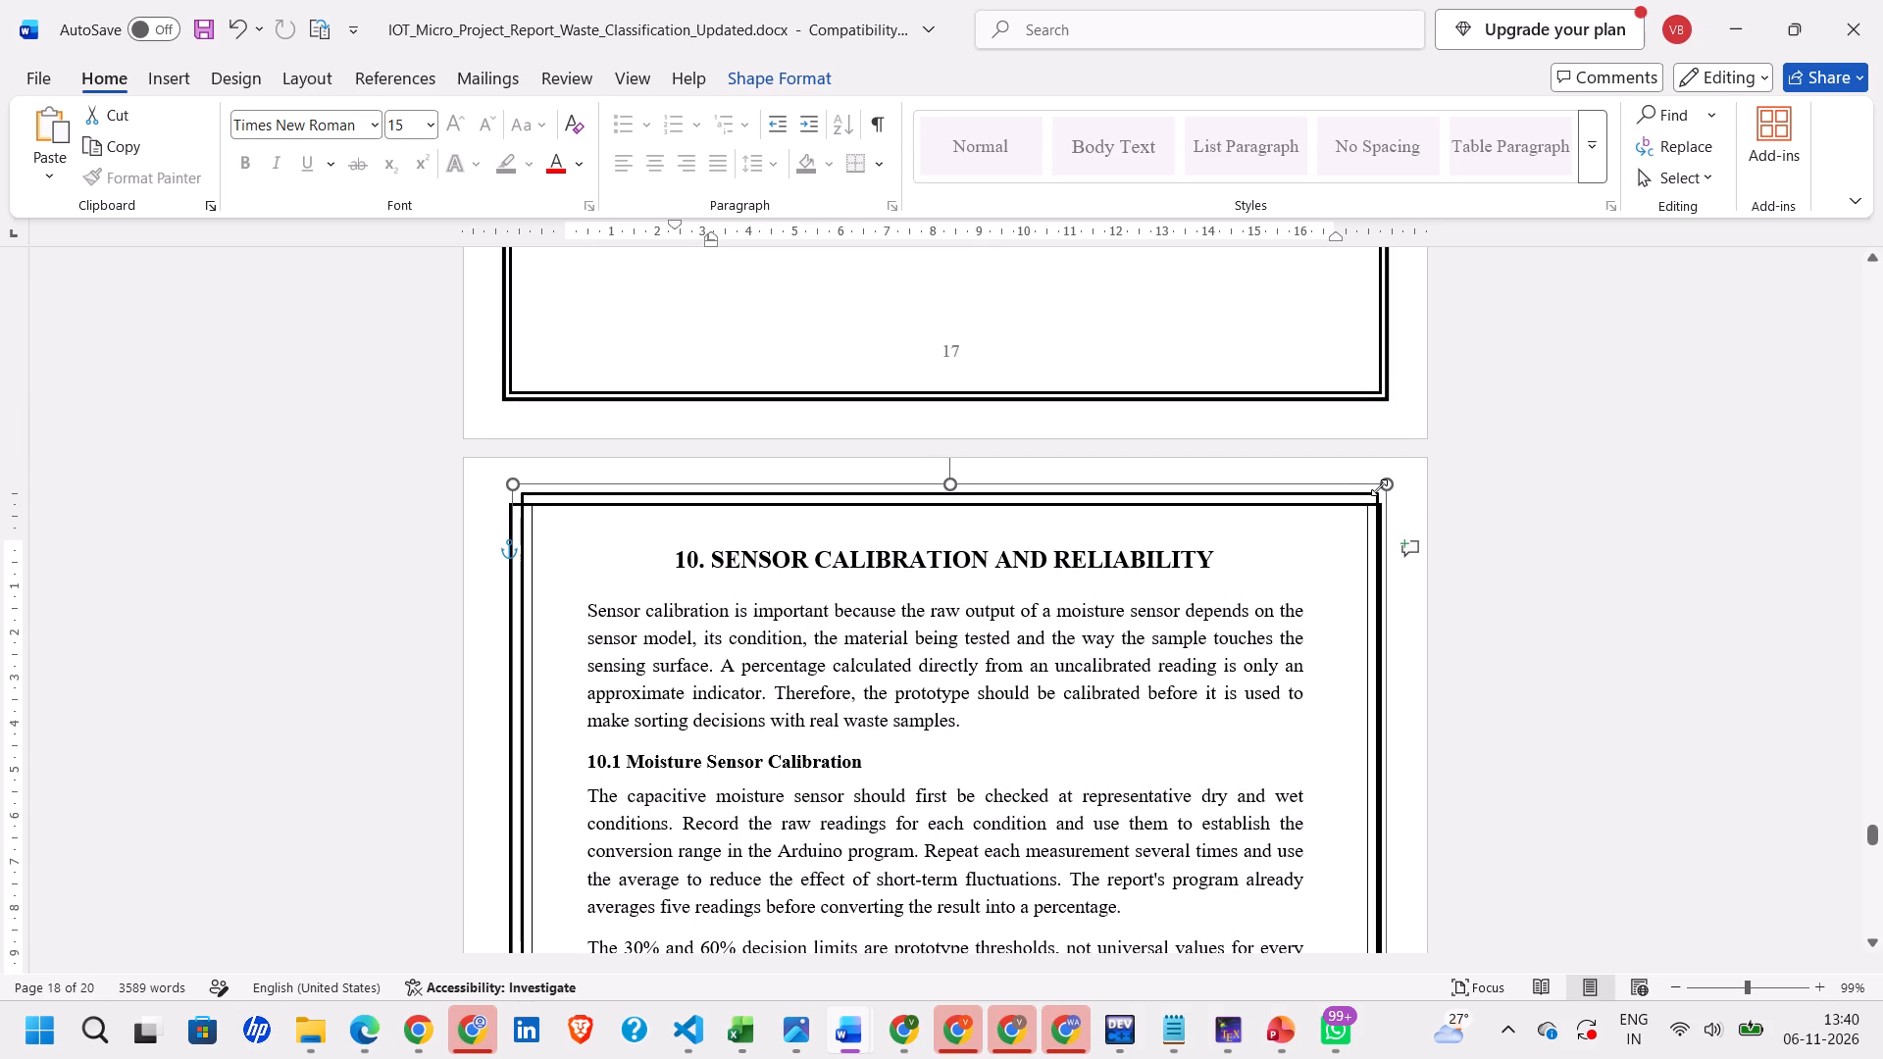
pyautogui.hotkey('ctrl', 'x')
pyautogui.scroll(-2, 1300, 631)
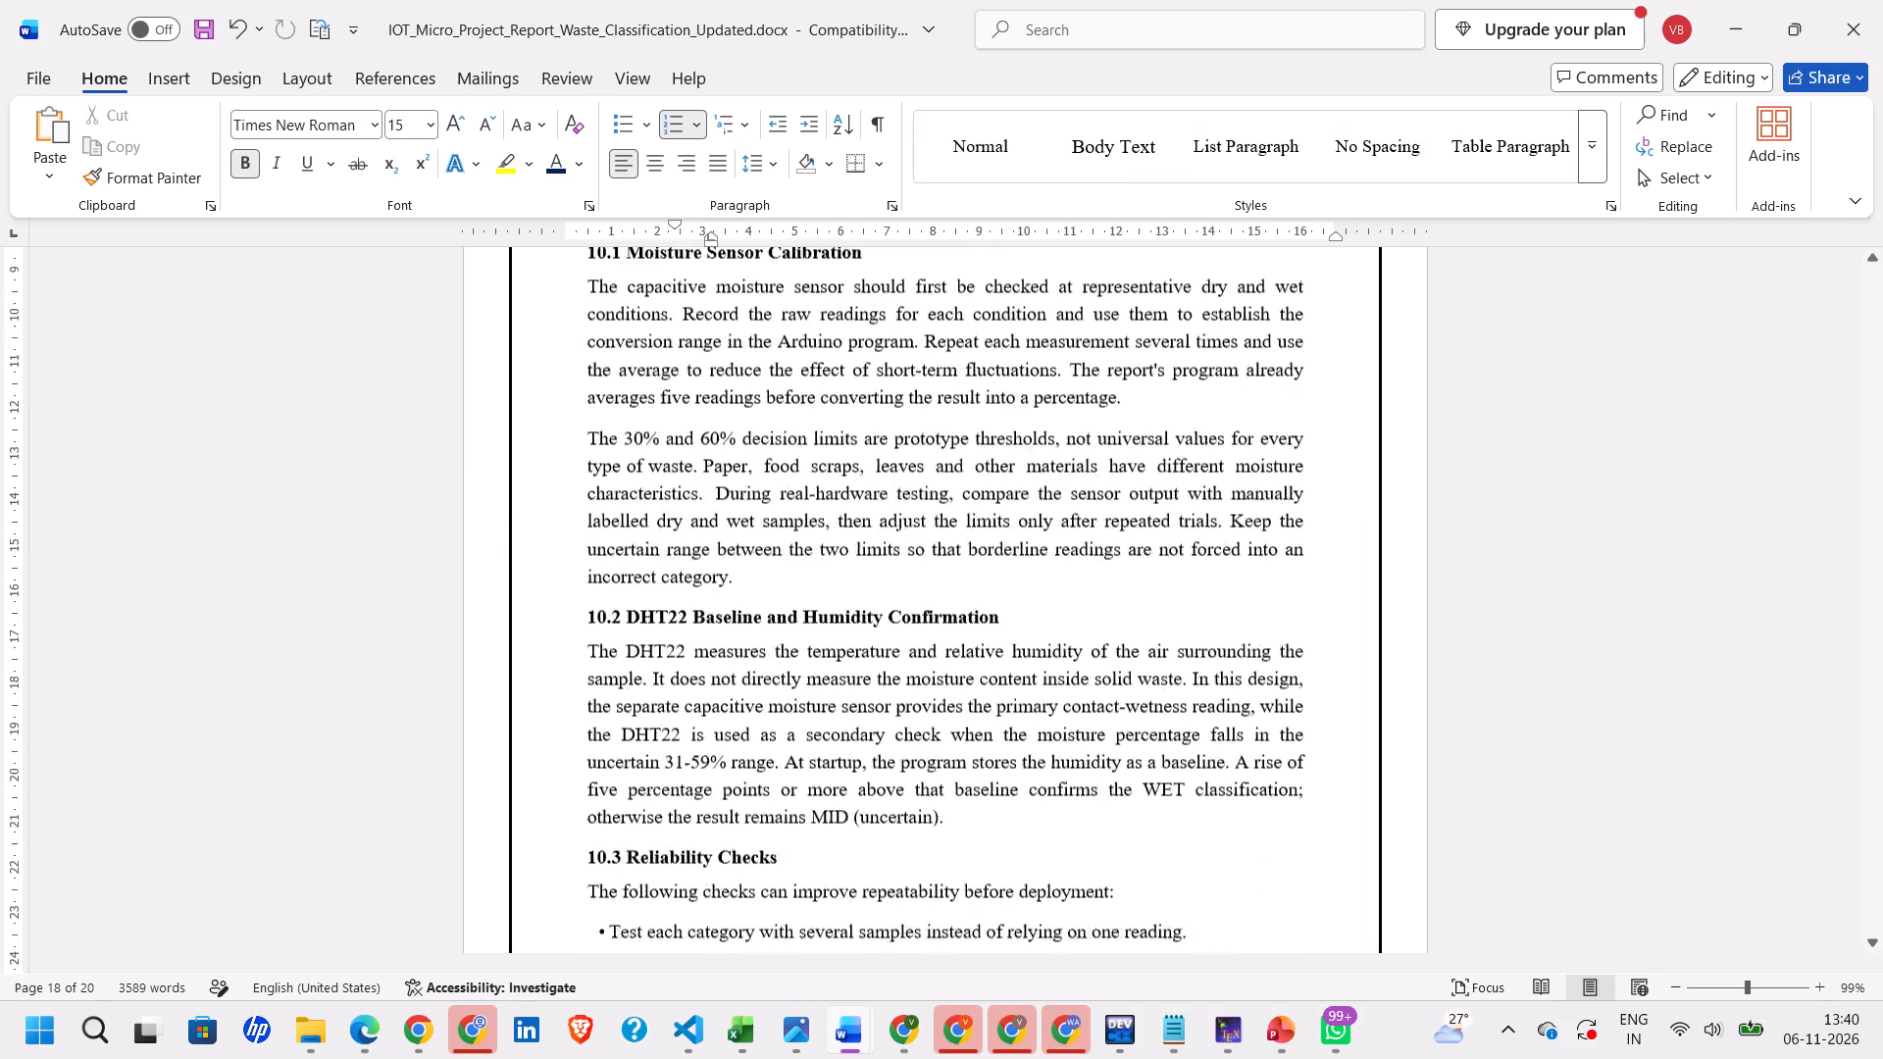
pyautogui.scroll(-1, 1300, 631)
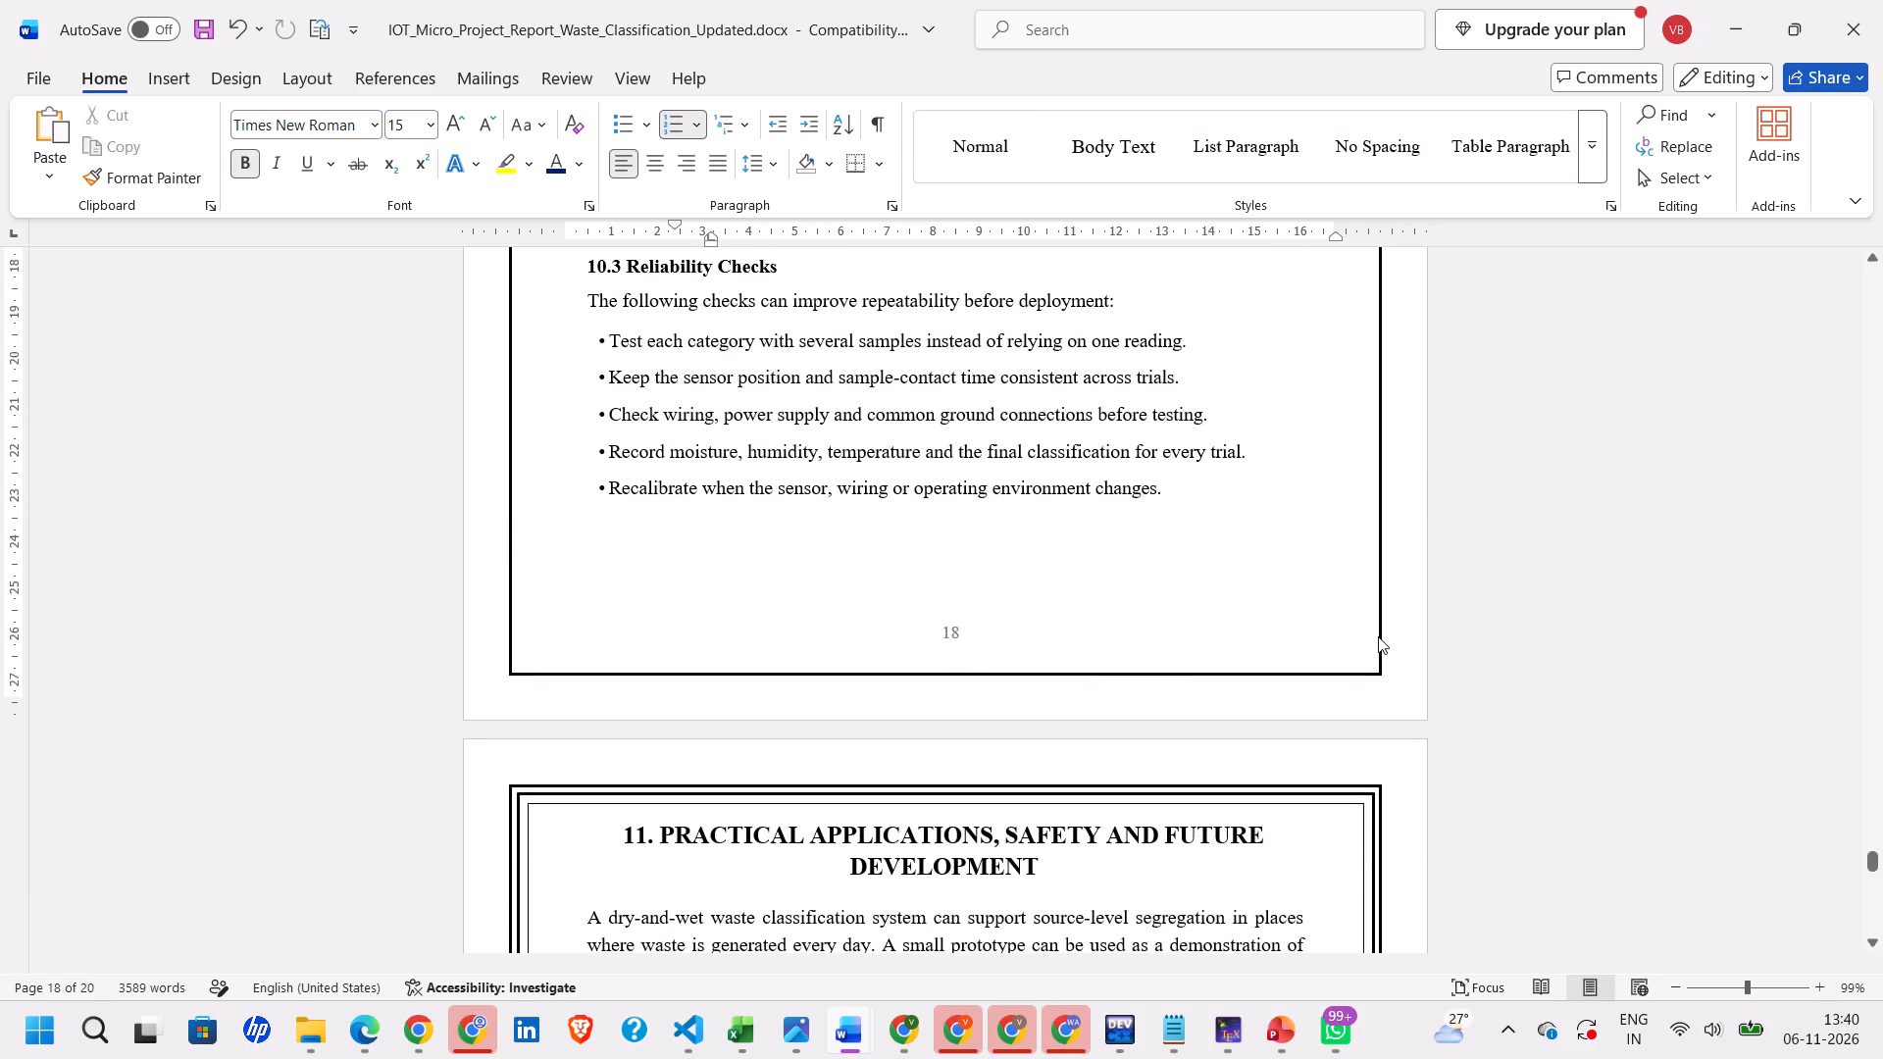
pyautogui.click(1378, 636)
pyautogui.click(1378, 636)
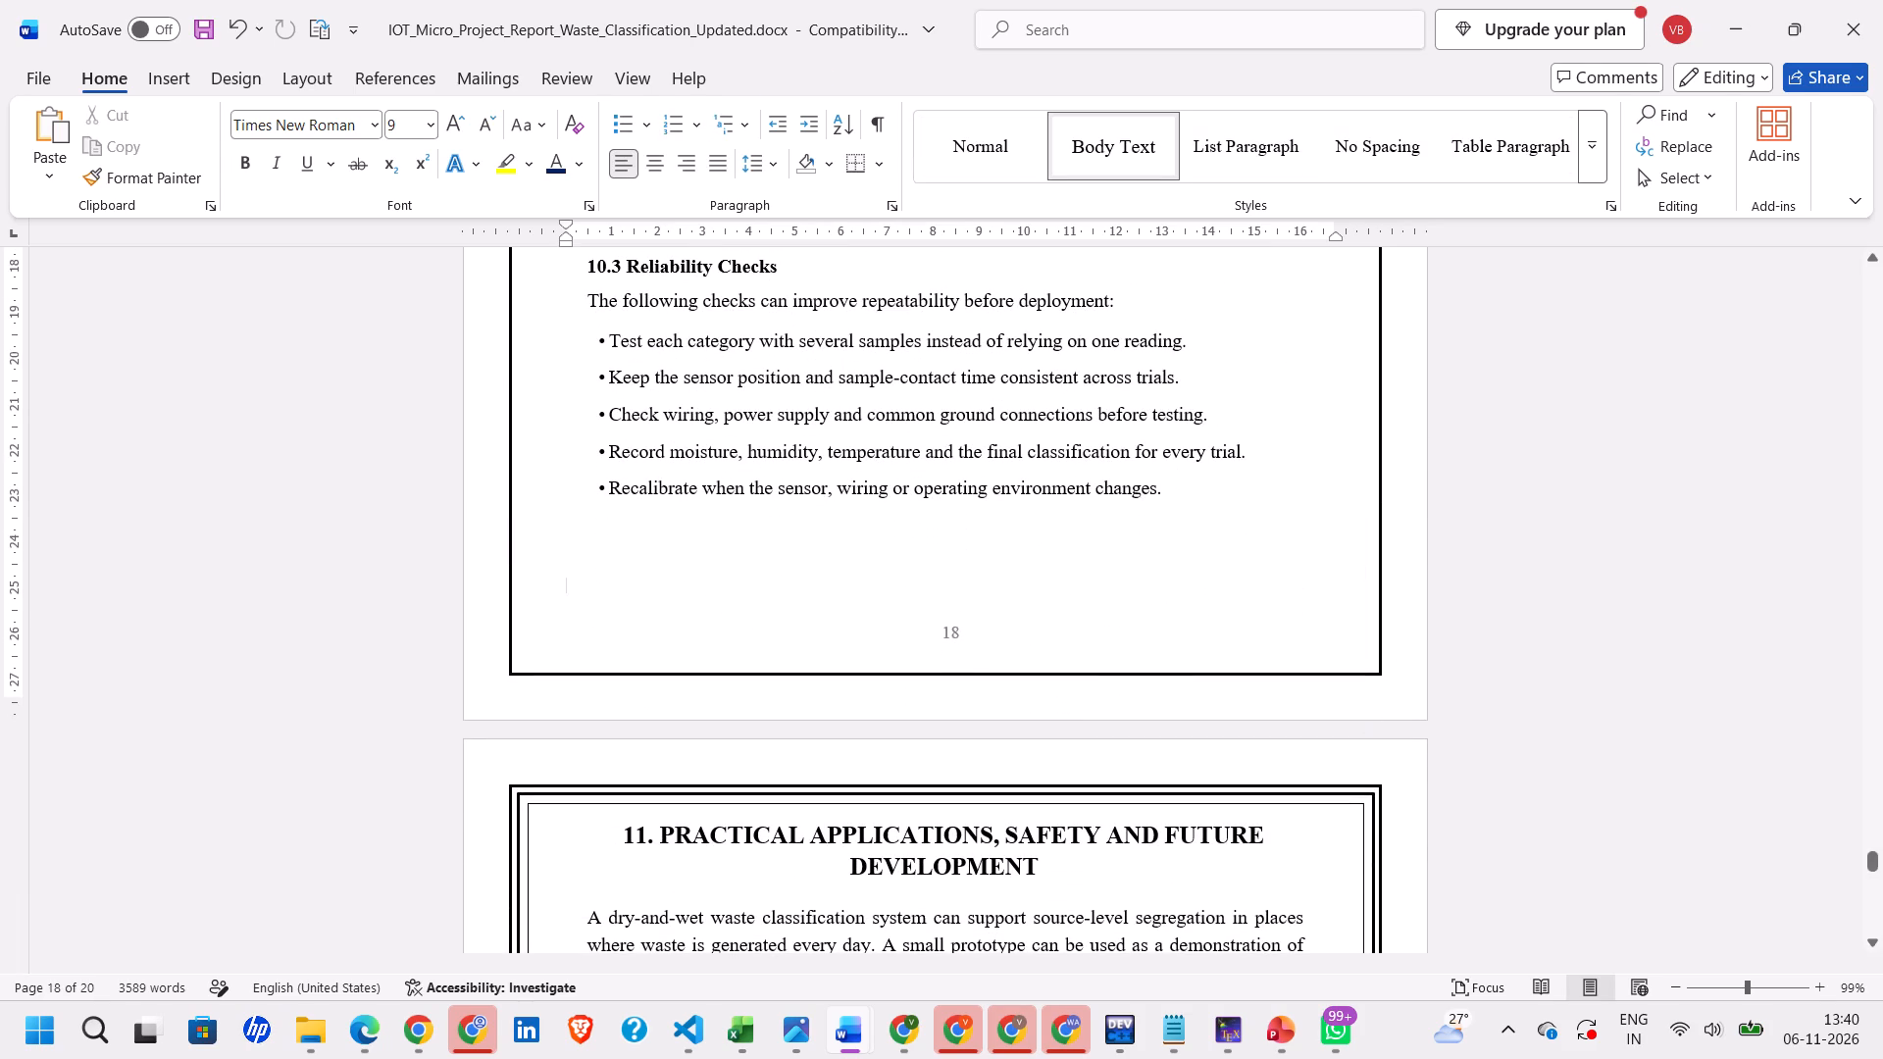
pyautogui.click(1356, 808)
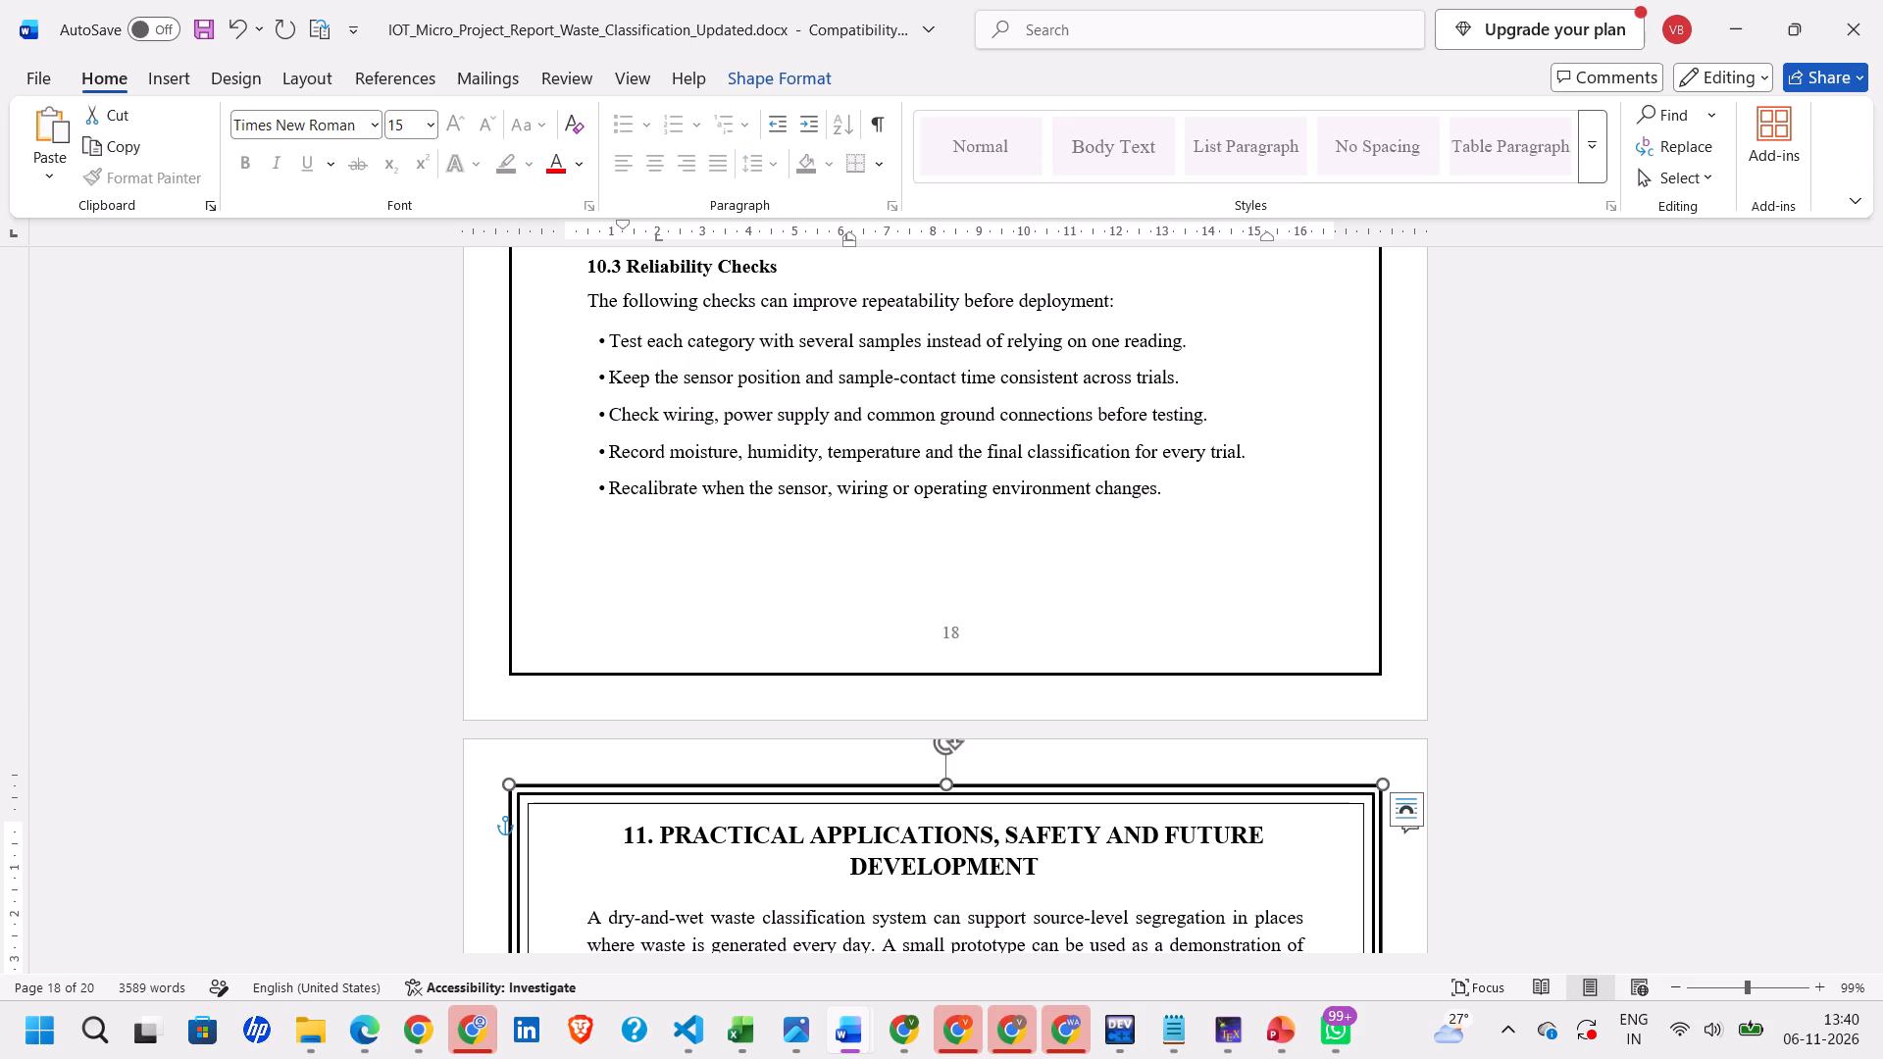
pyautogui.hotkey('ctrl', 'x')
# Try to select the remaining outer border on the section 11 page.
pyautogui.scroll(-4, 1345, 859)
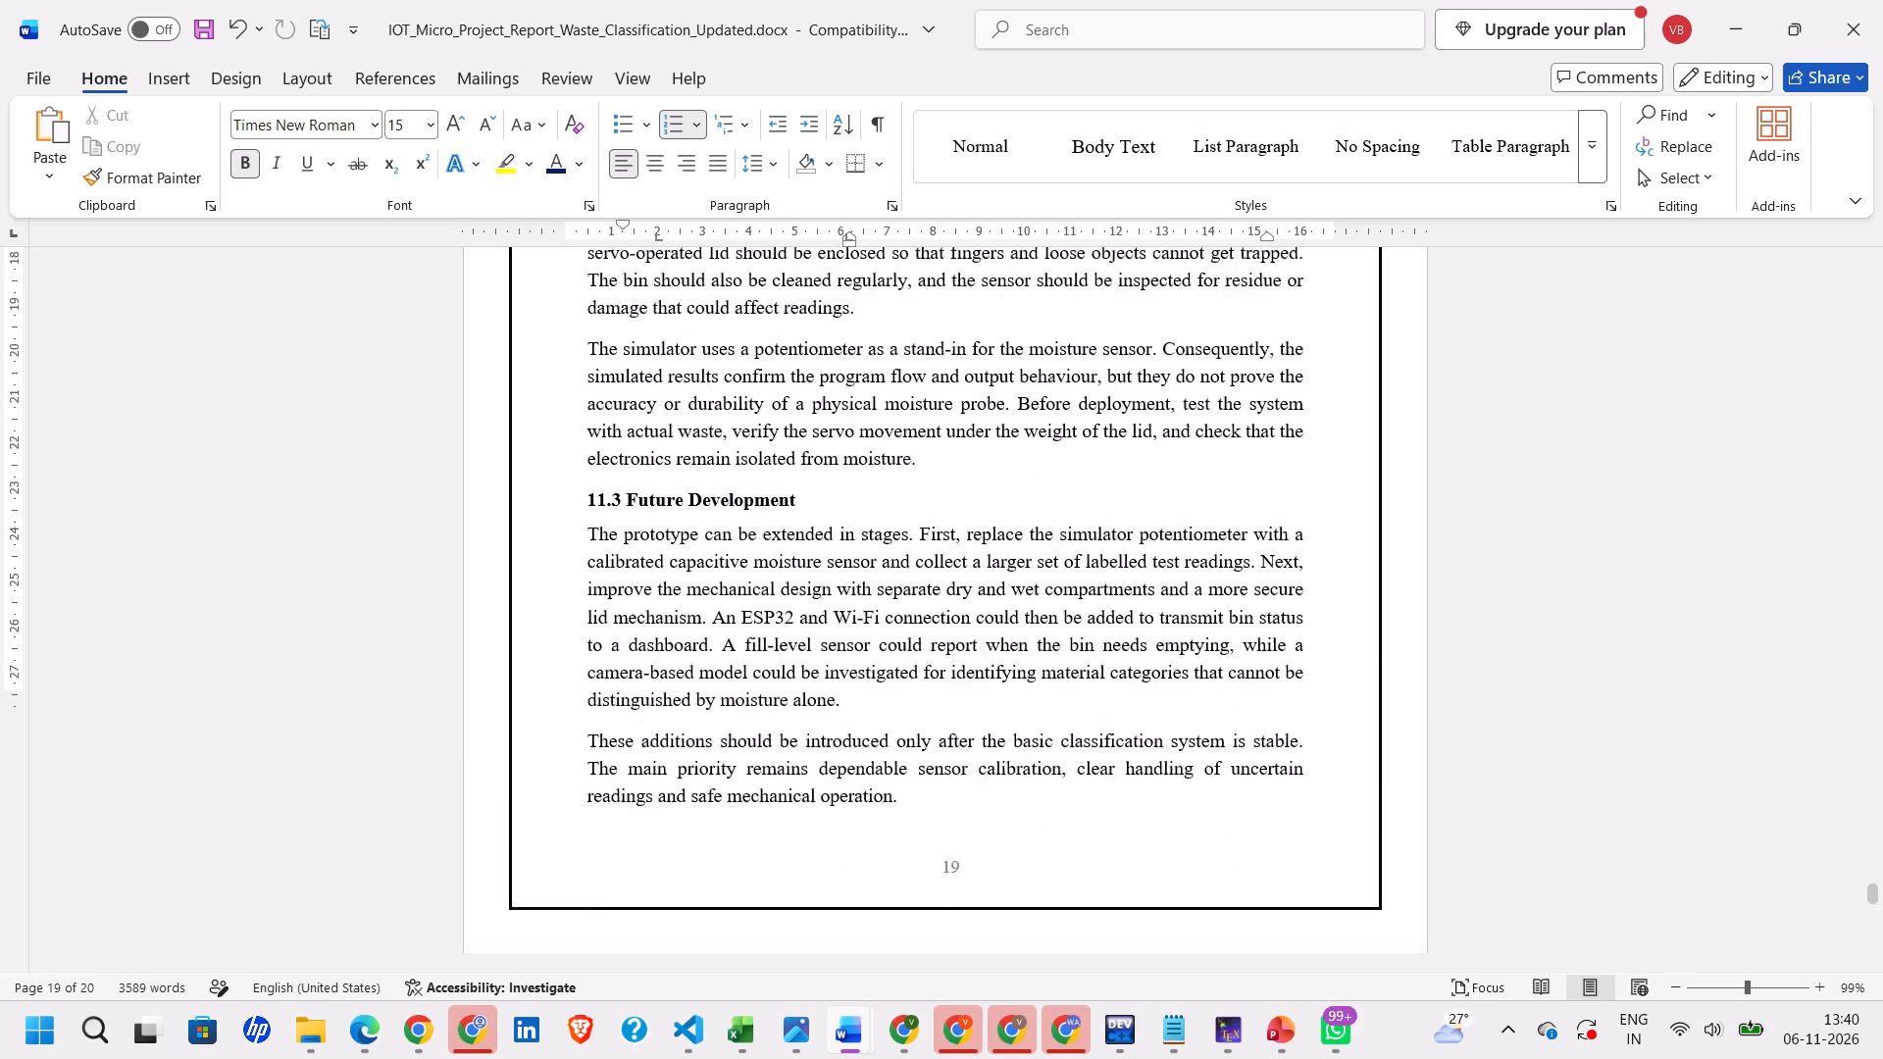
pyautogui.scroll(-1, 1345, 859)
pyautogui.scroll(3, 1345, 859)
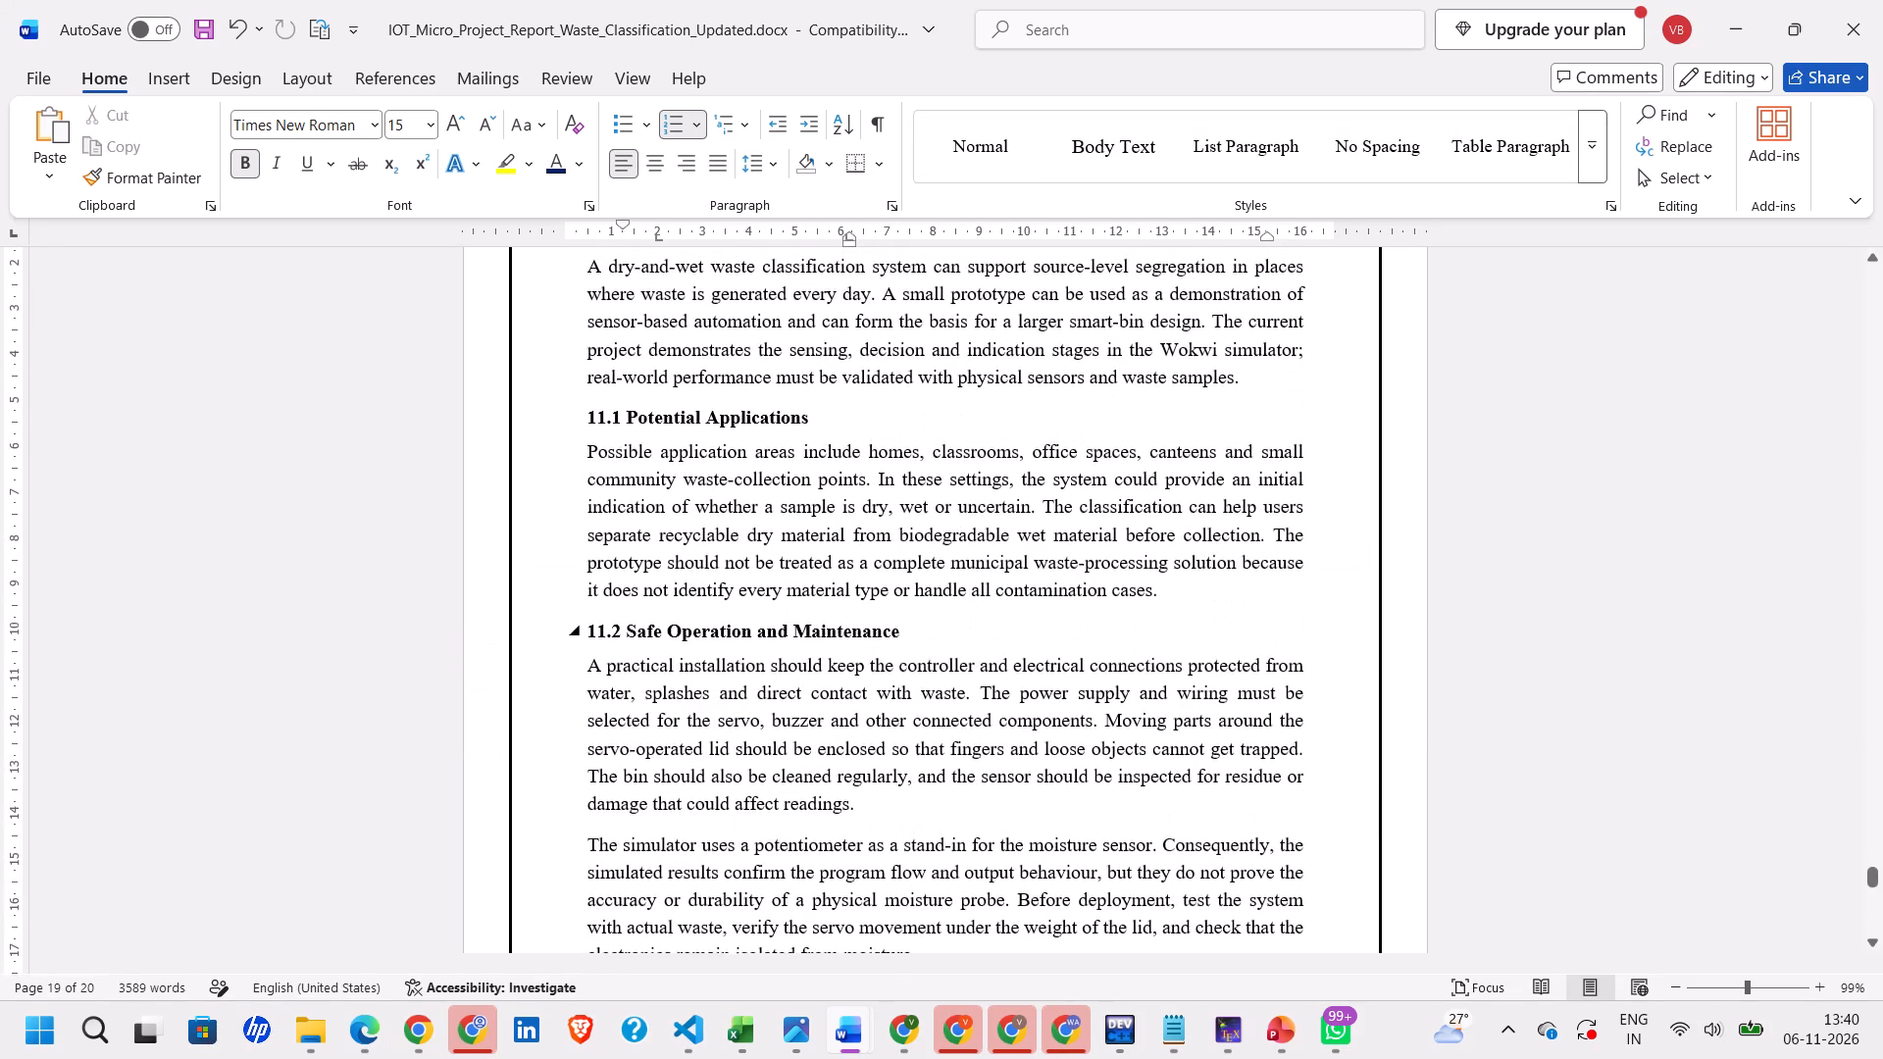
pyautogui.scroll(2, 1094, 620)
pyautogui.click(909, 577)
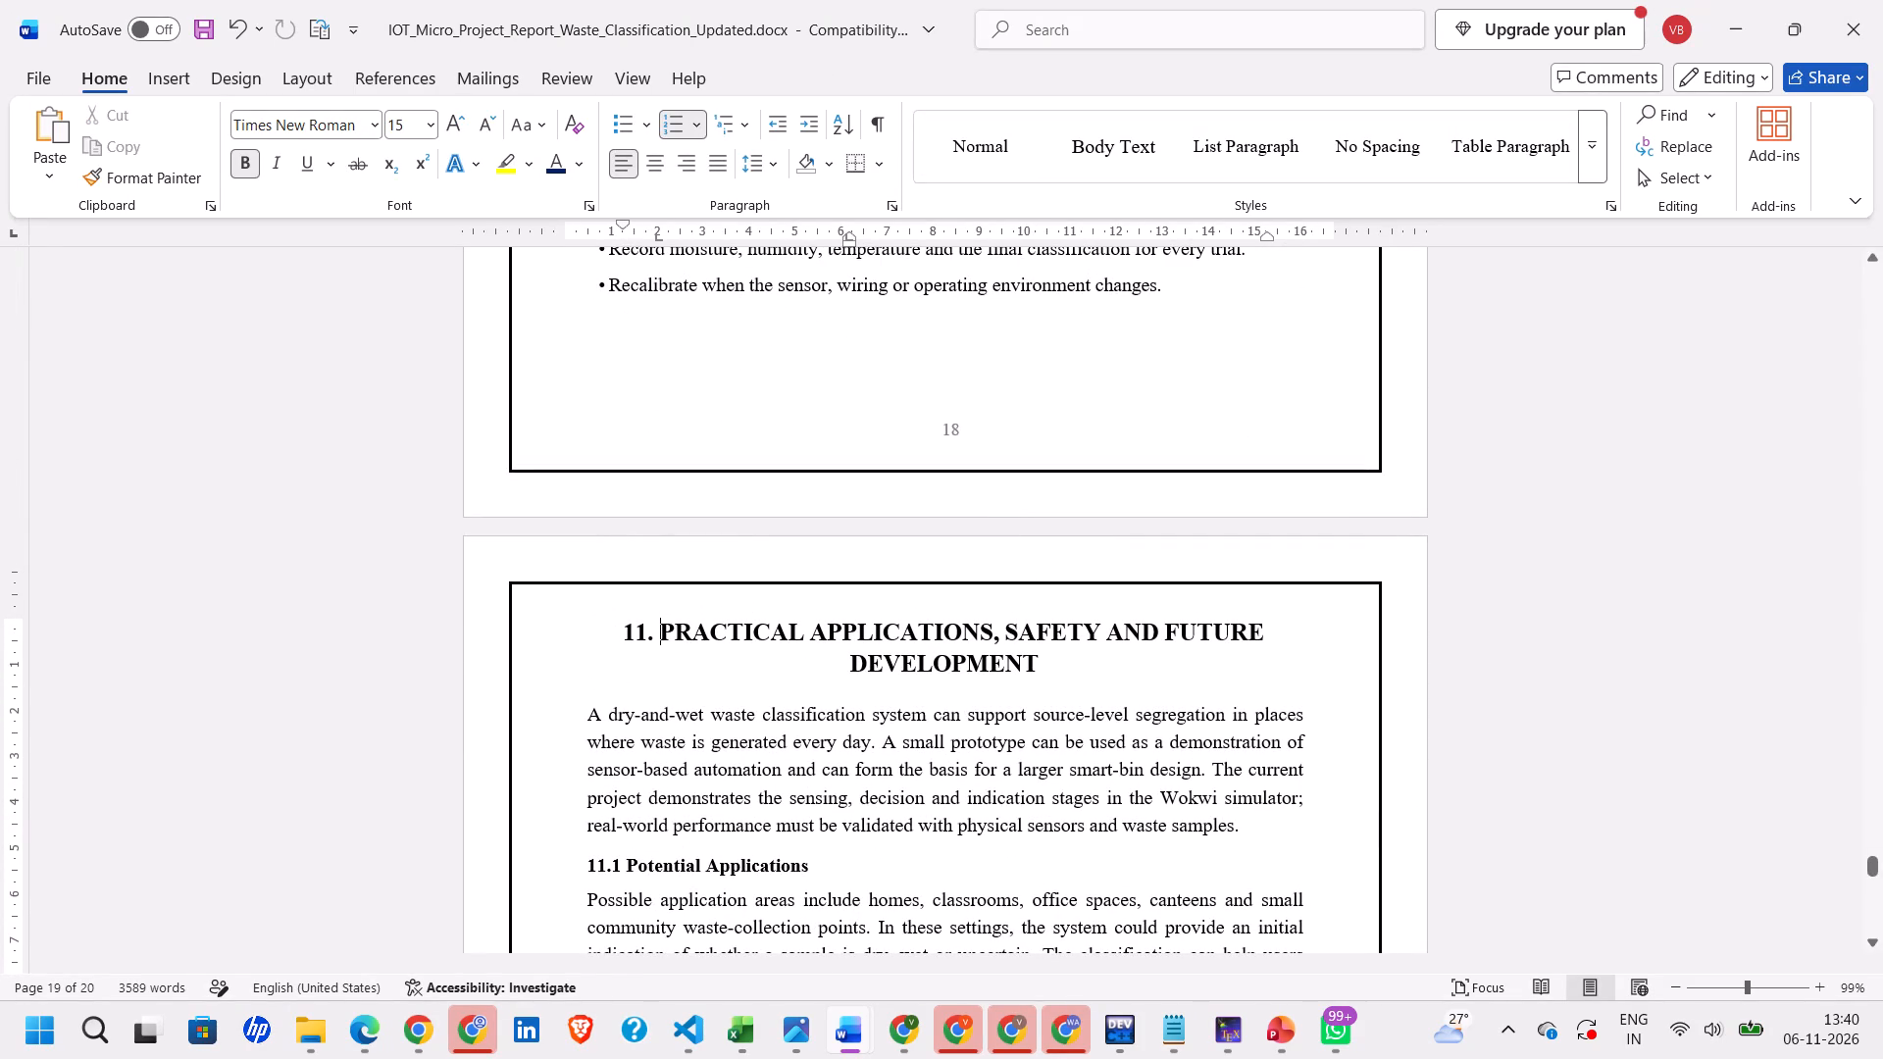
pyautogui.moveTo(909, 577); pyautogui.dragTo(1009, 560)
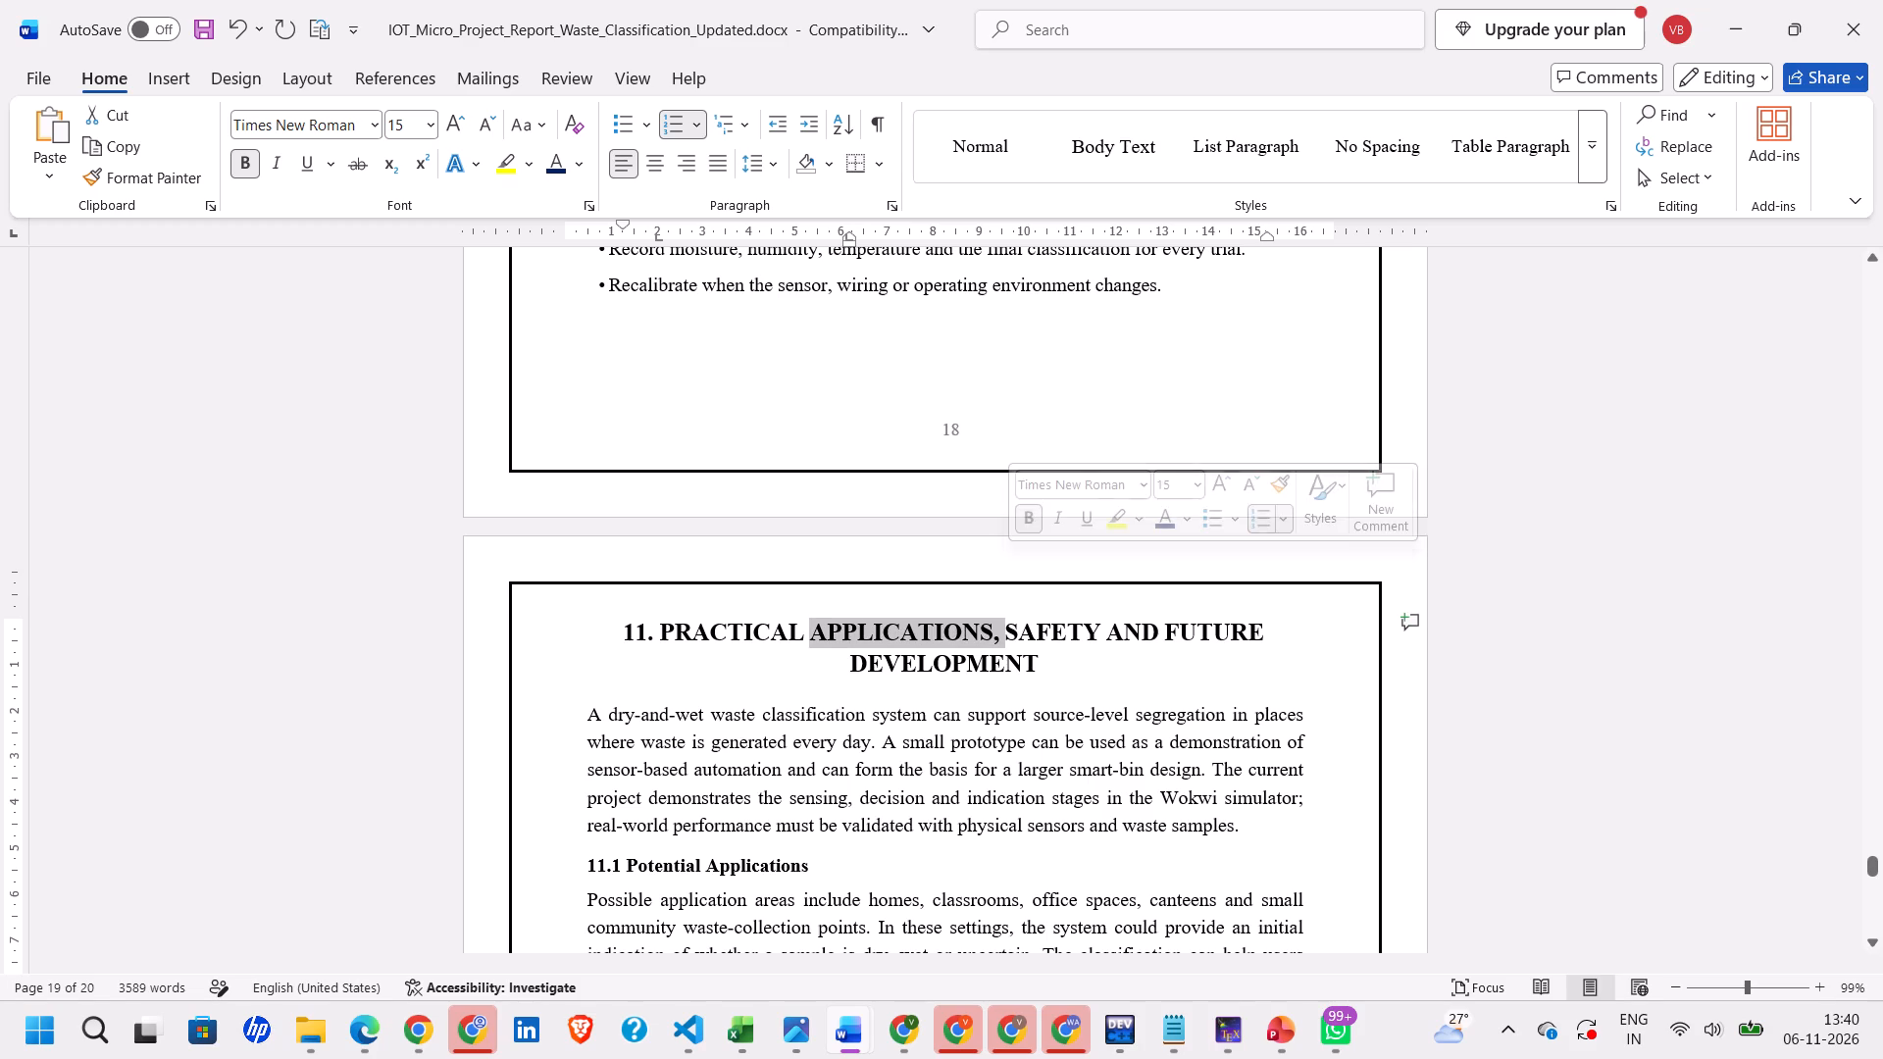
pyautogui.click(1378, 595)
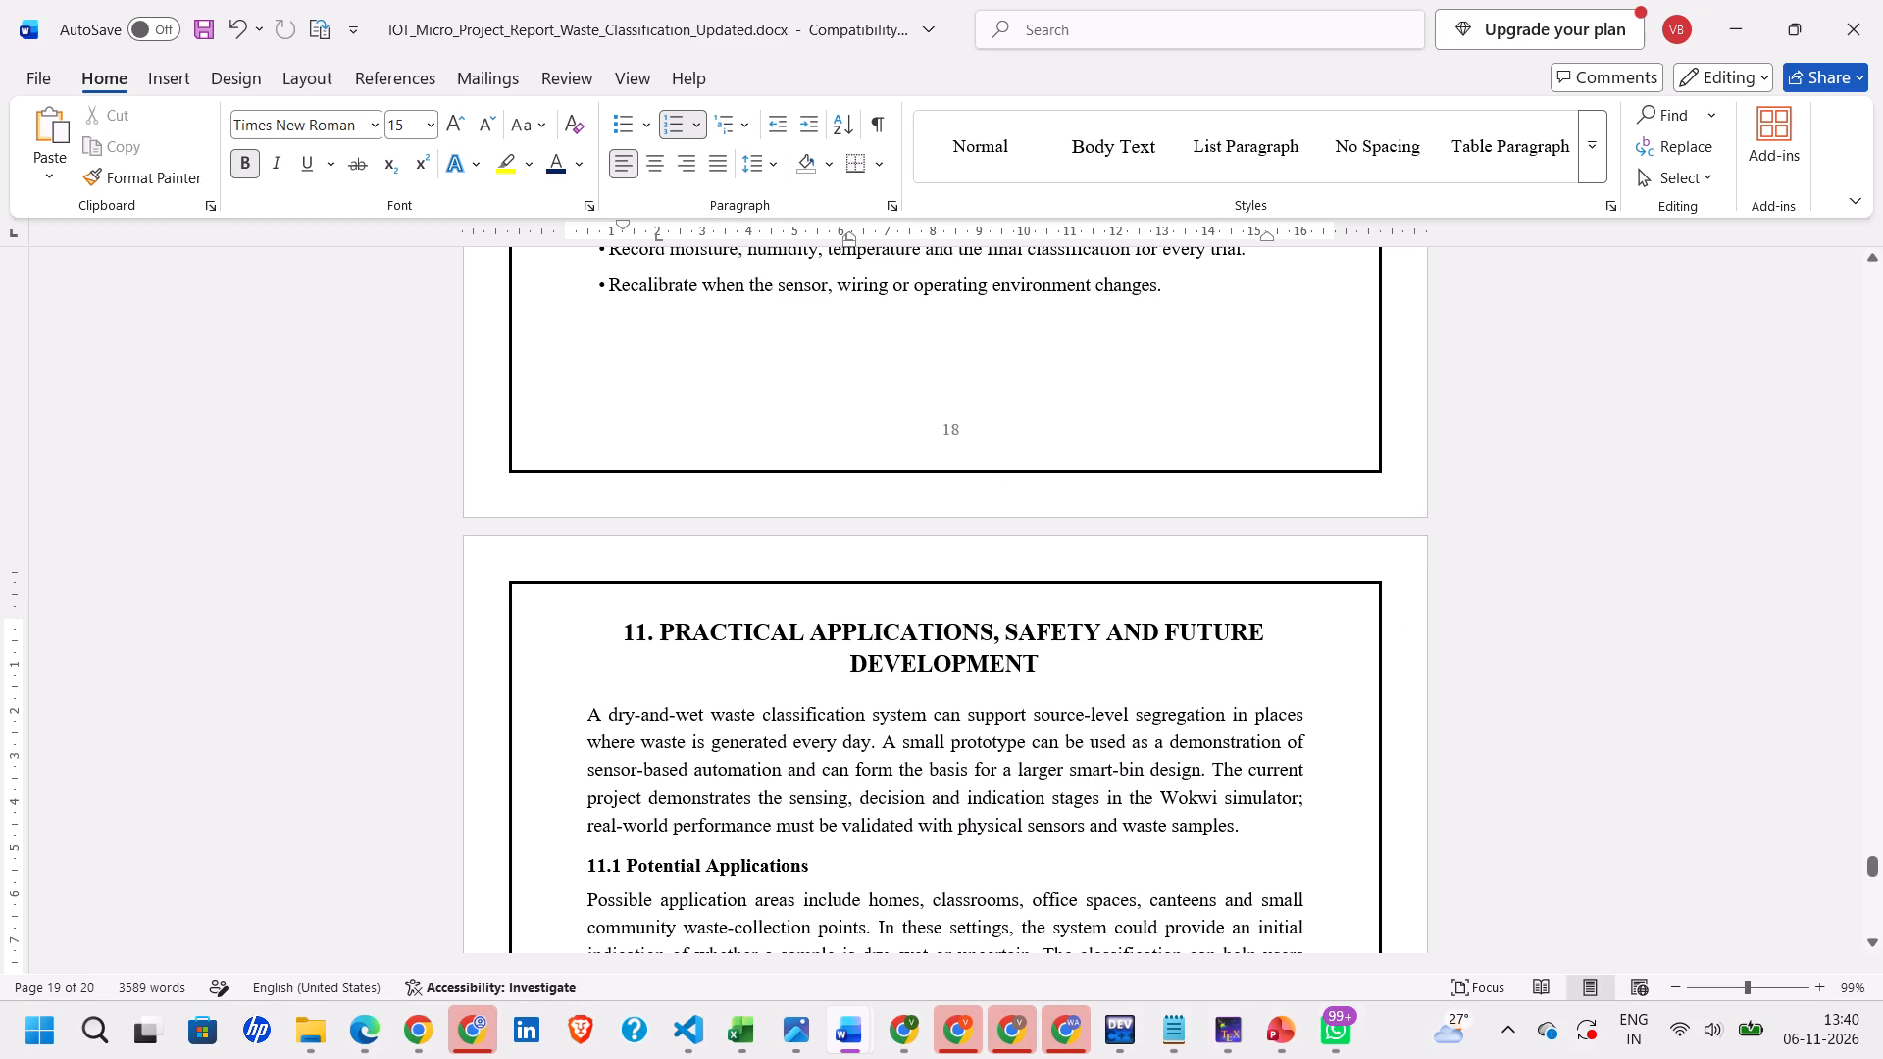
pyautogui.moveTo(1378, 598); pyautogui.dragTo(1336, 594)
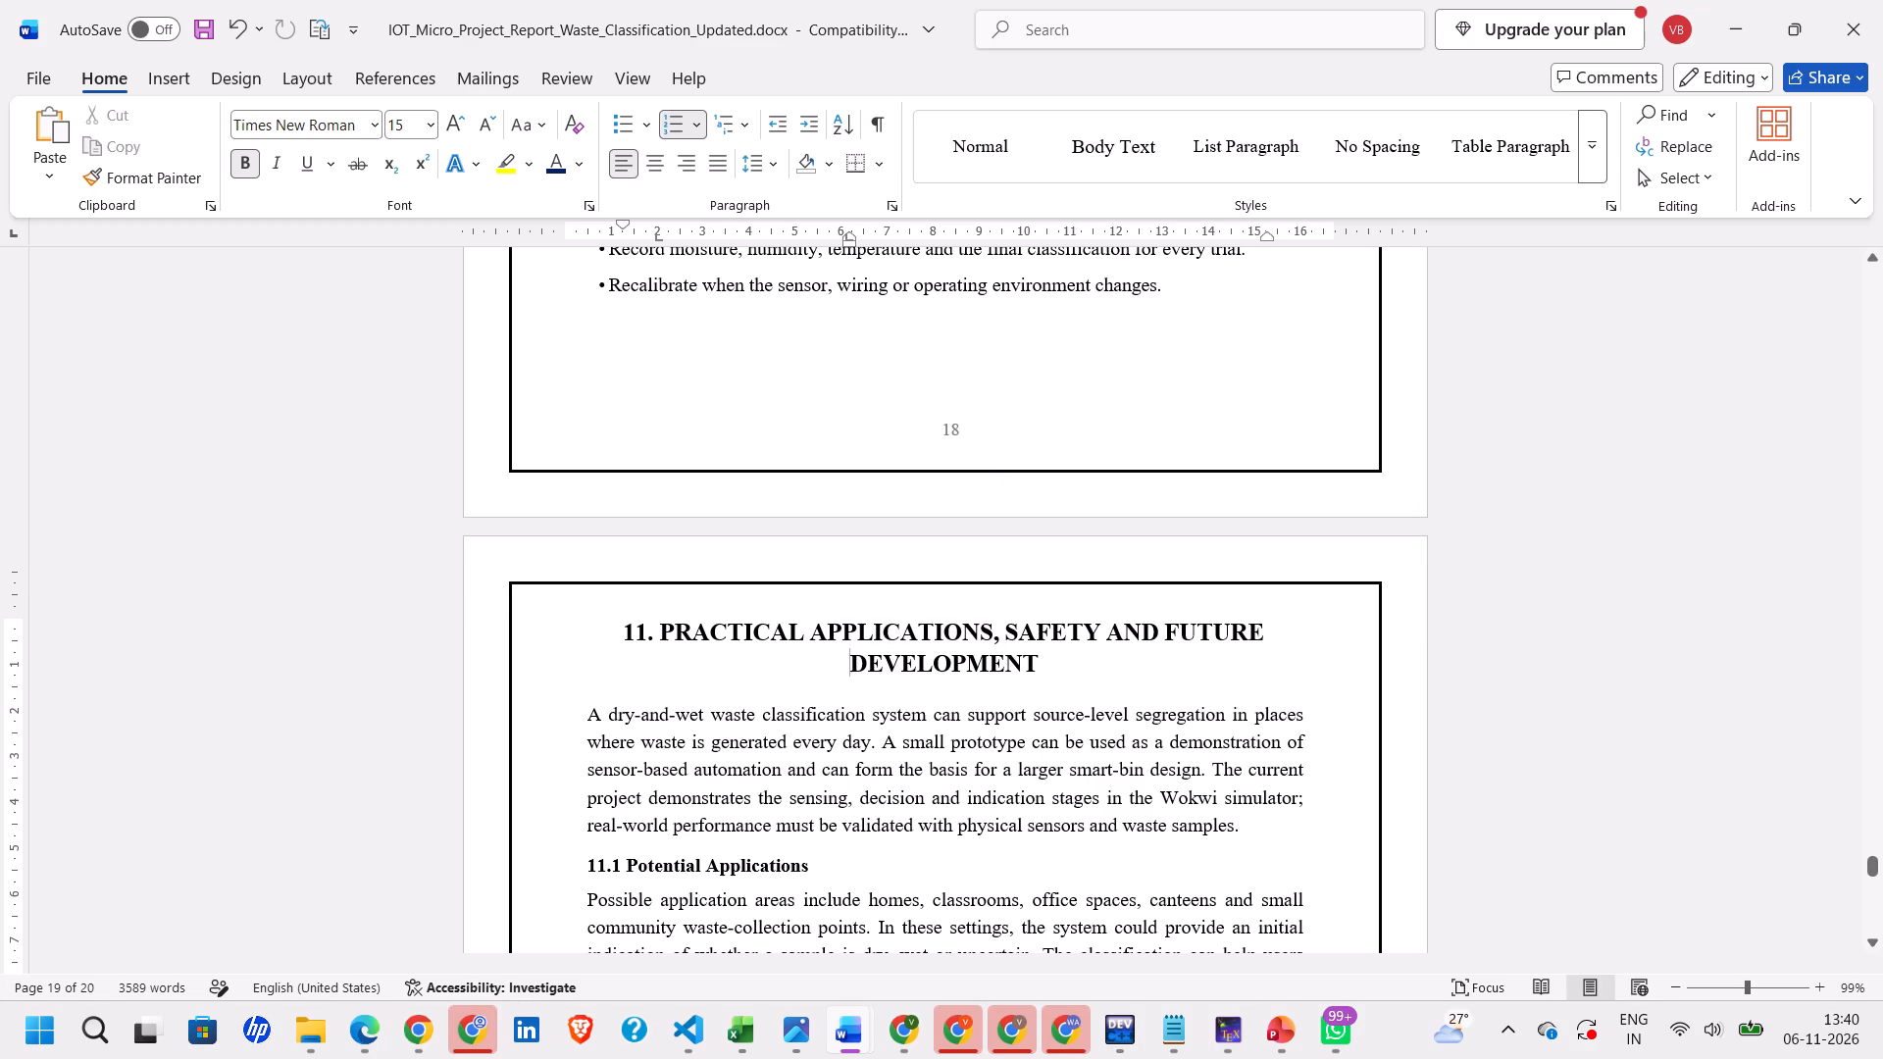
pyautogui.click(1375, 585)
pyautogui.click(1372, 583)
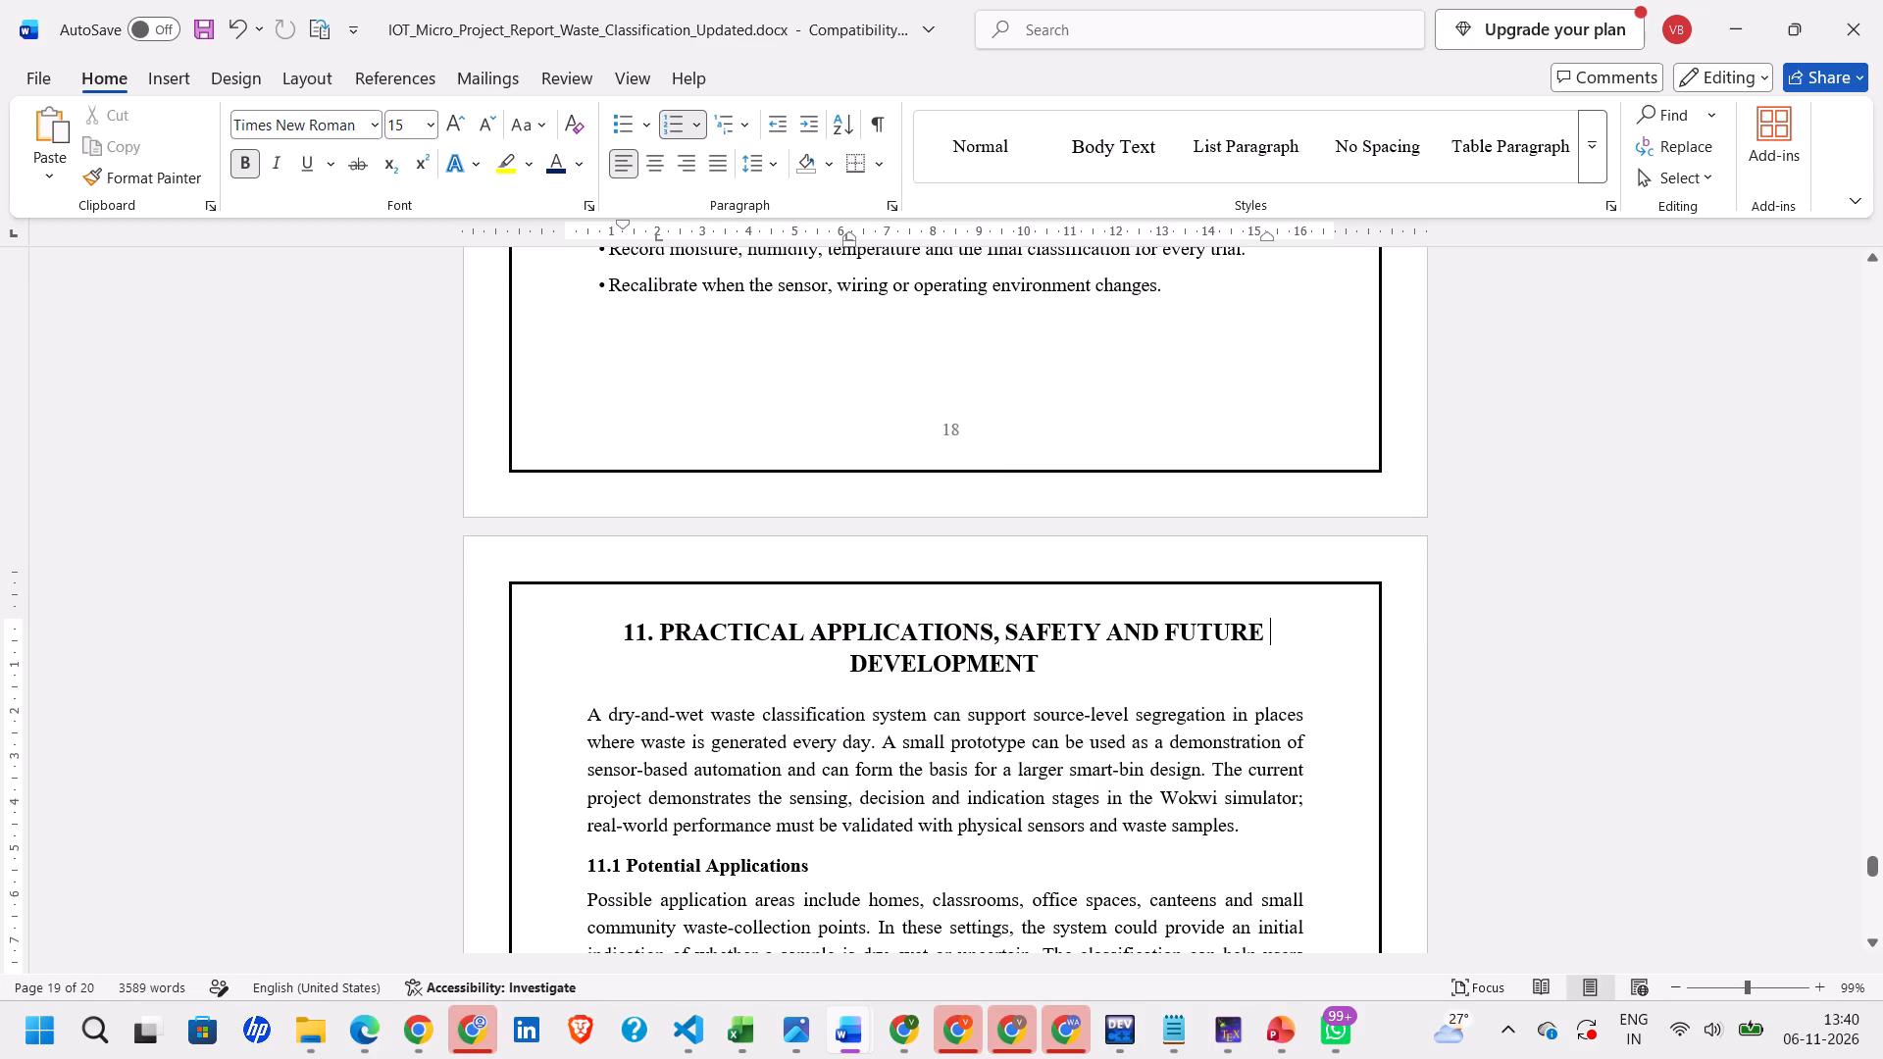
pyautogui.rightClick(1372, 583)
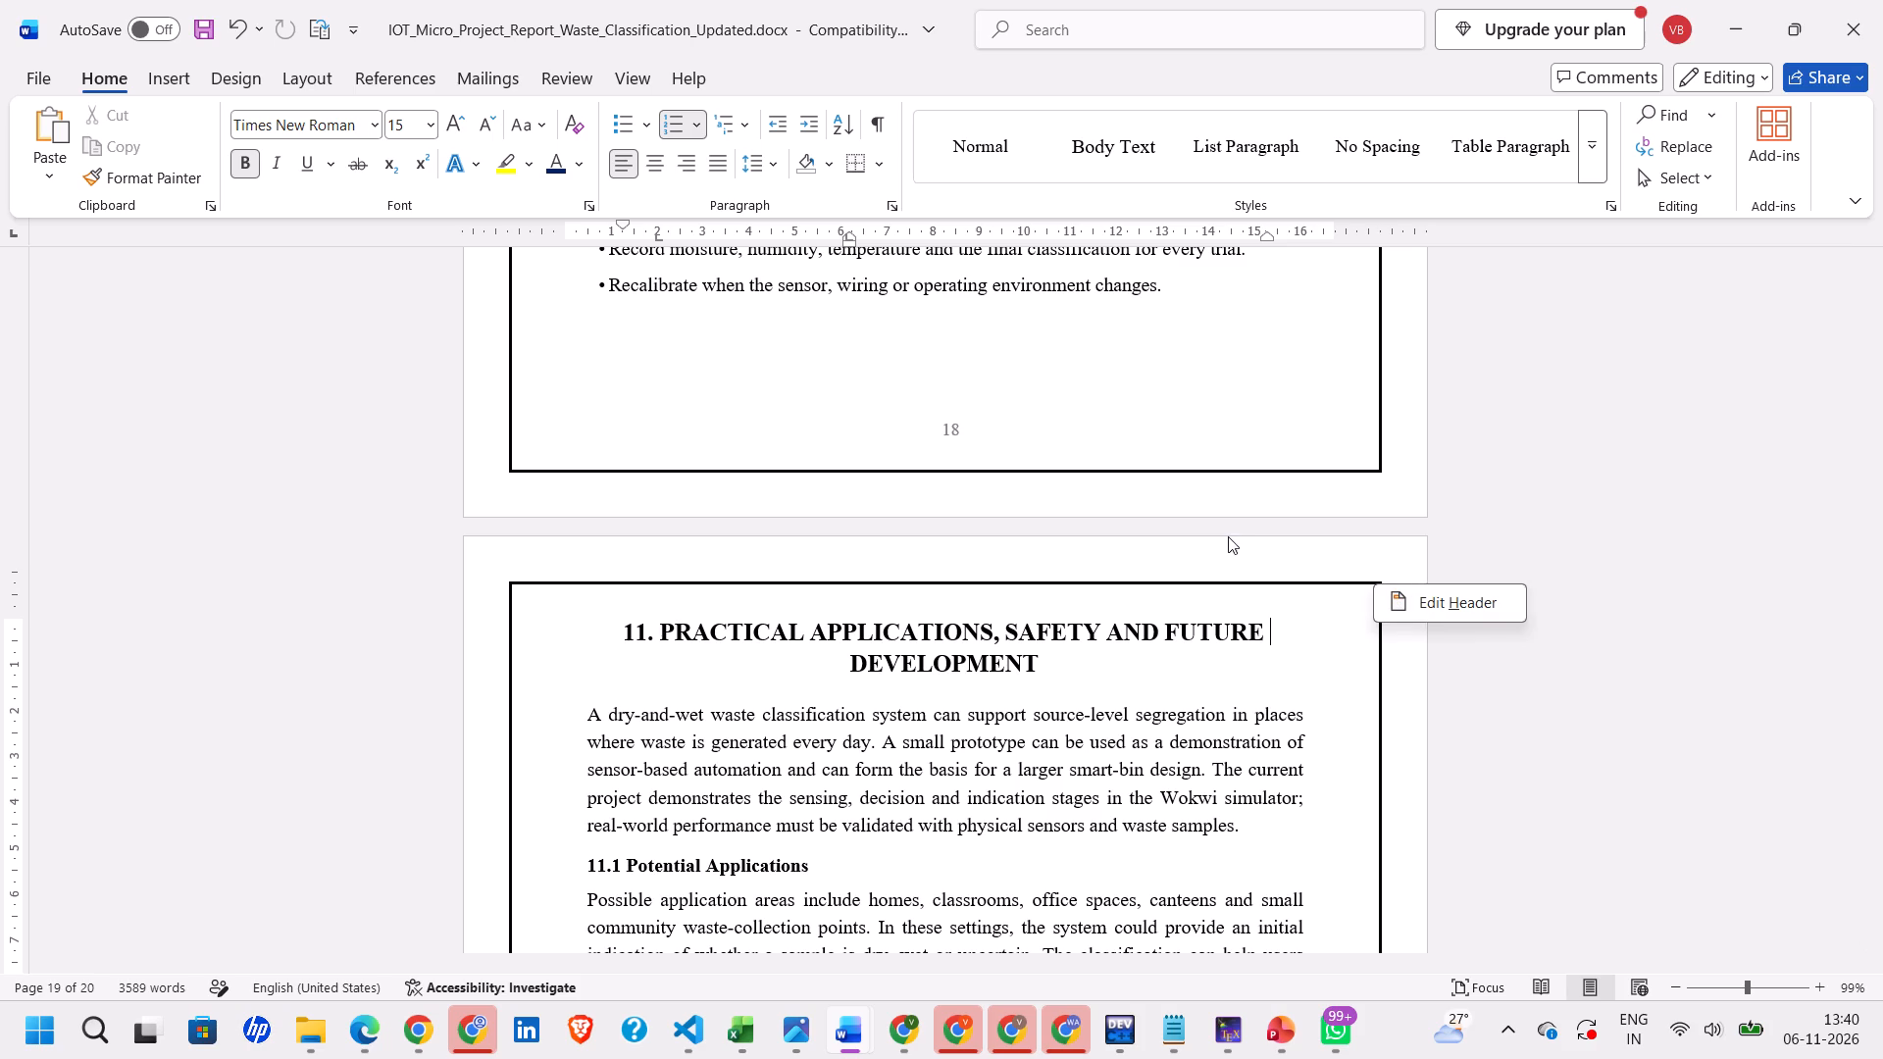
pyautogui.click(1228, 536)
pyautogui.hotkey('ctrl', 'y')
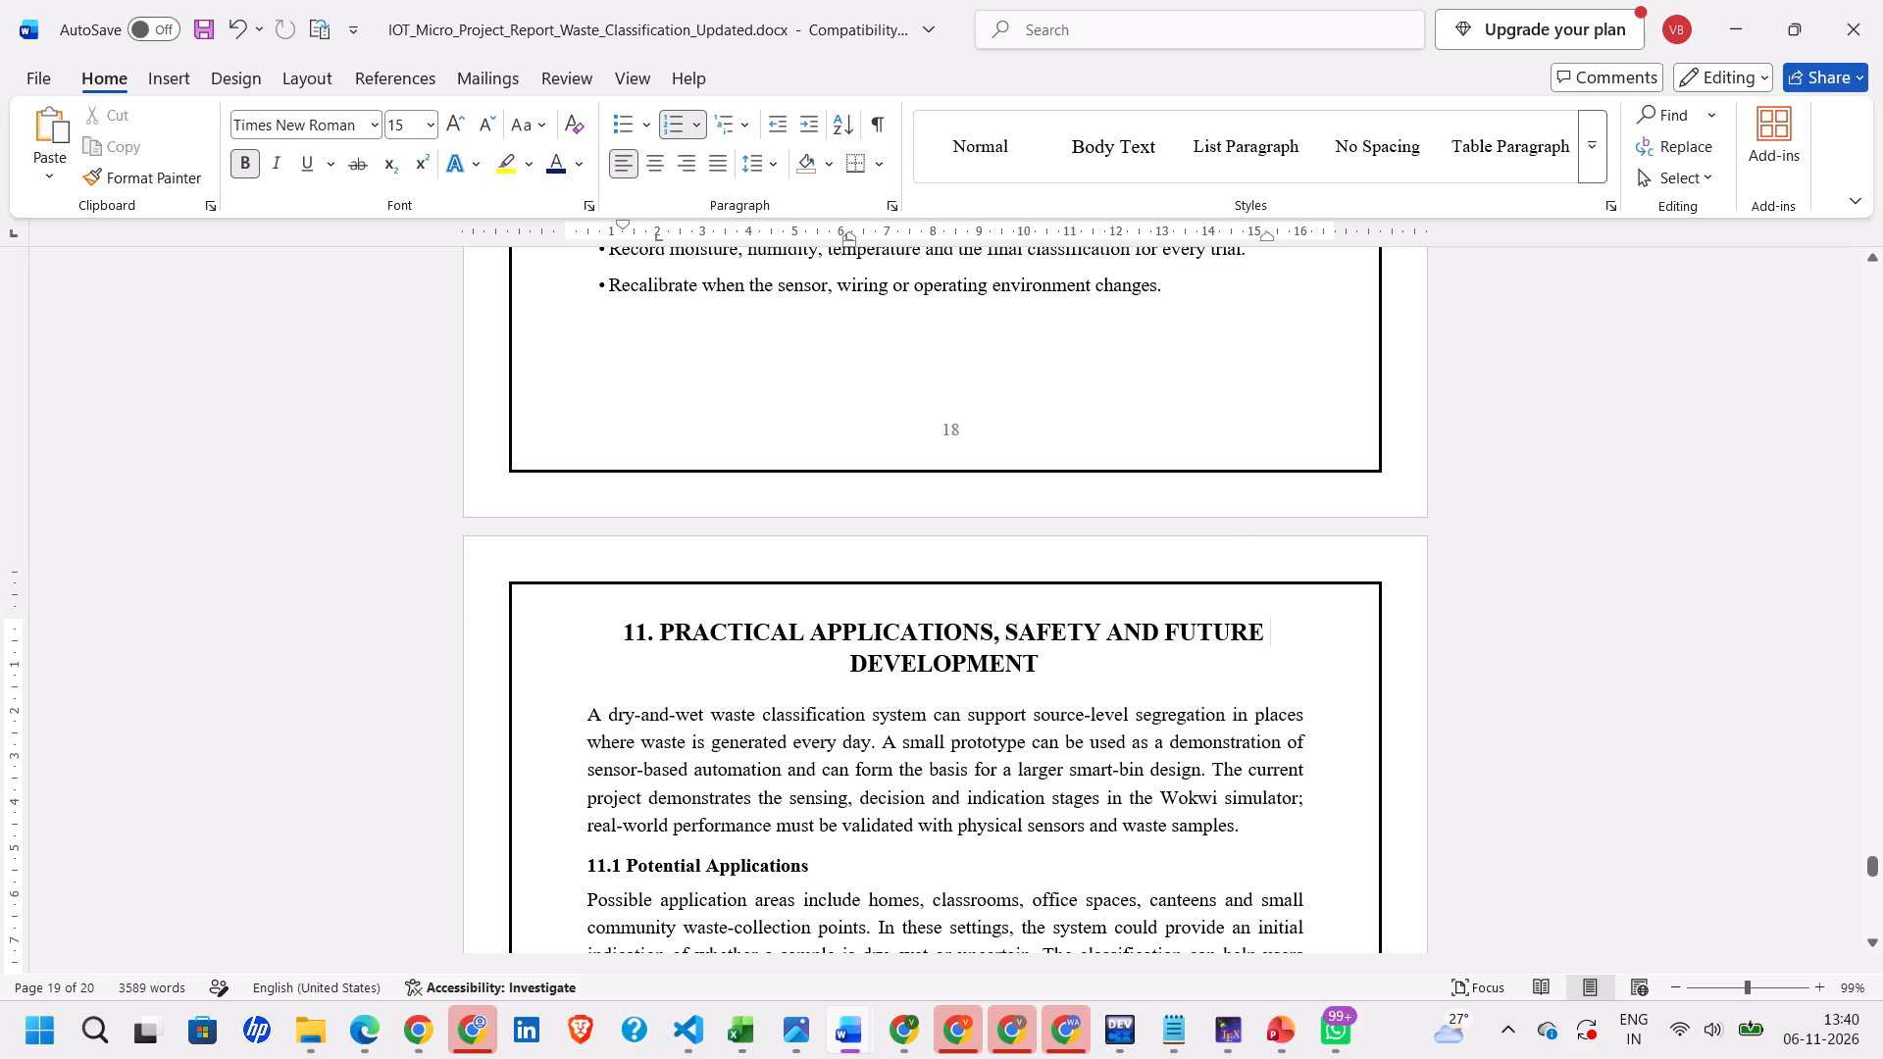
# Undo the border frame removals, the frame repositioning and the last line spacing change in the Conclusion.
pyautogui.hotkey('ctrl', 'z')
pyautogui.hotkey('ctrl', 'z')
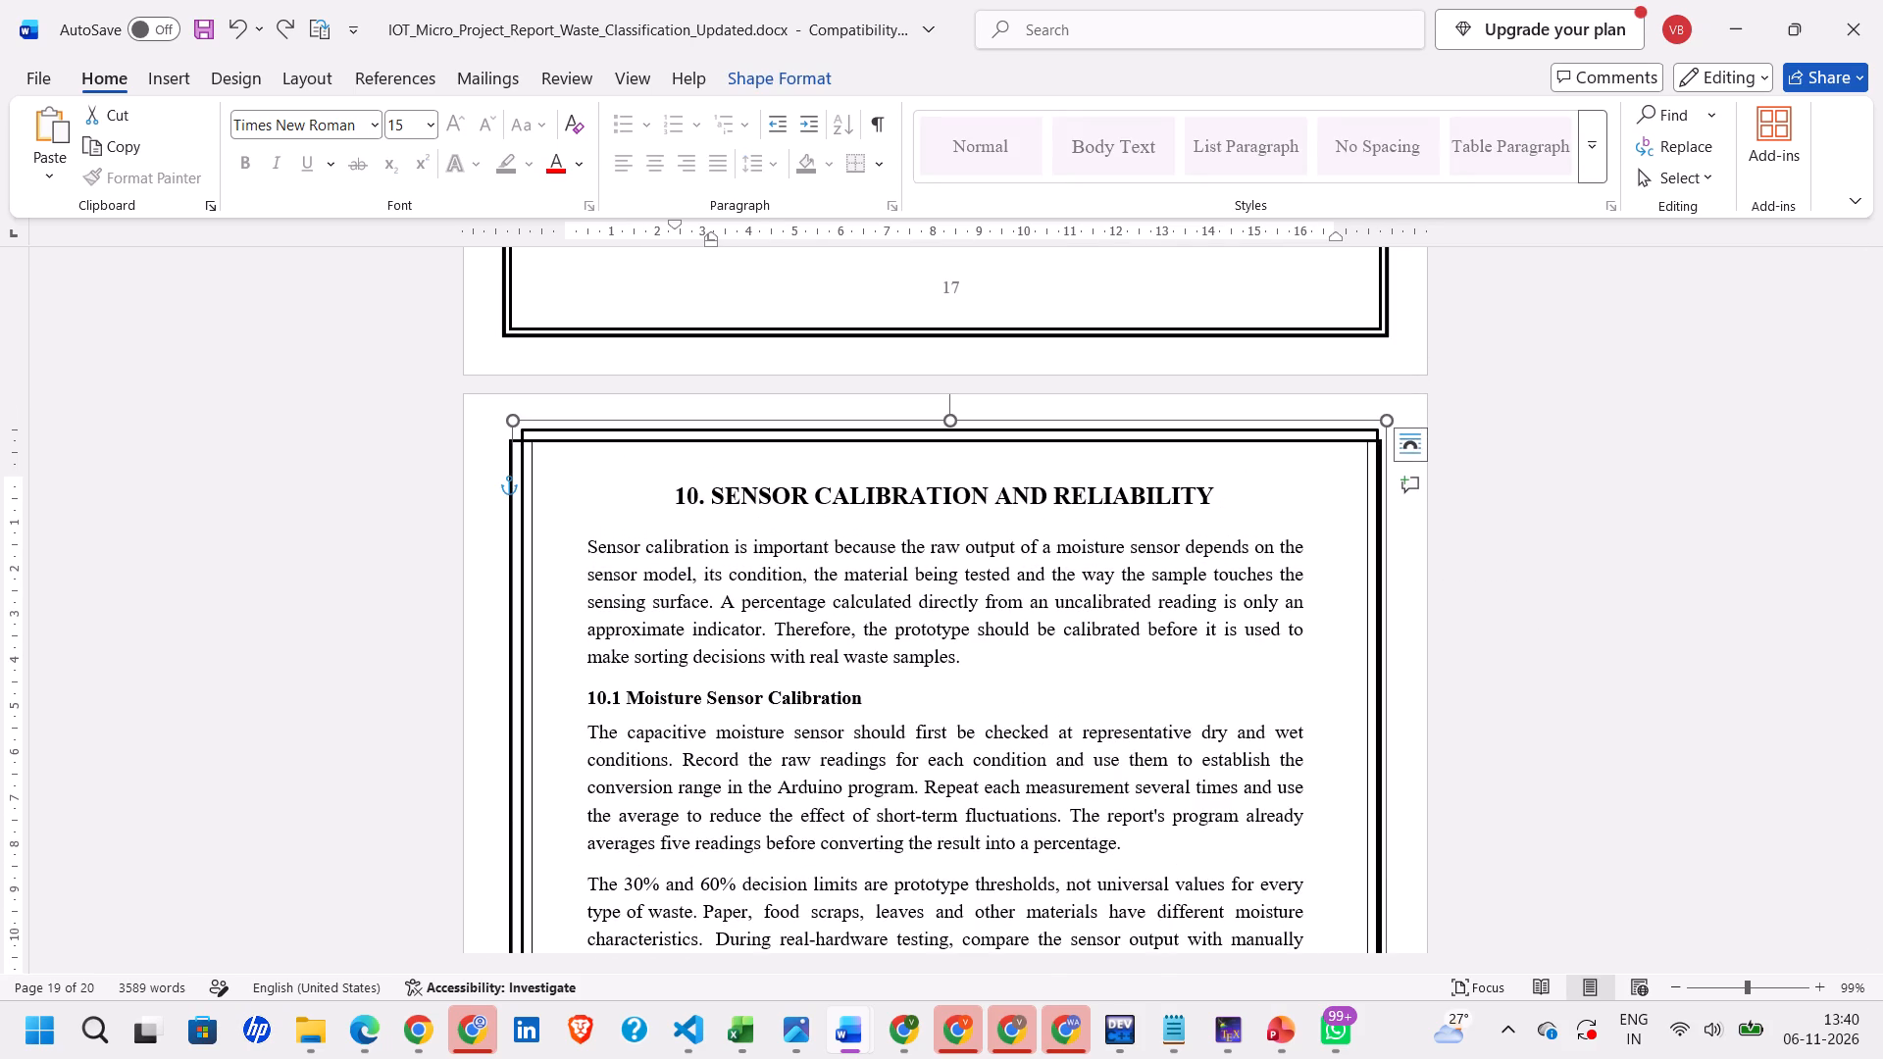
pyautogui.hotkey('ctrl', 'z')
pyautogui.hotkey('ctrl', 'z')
# Reapply 1.5 line spacing to the selected text below the 9. Conclusion heading.
pyautogui.scroll(3, 1228, 536)
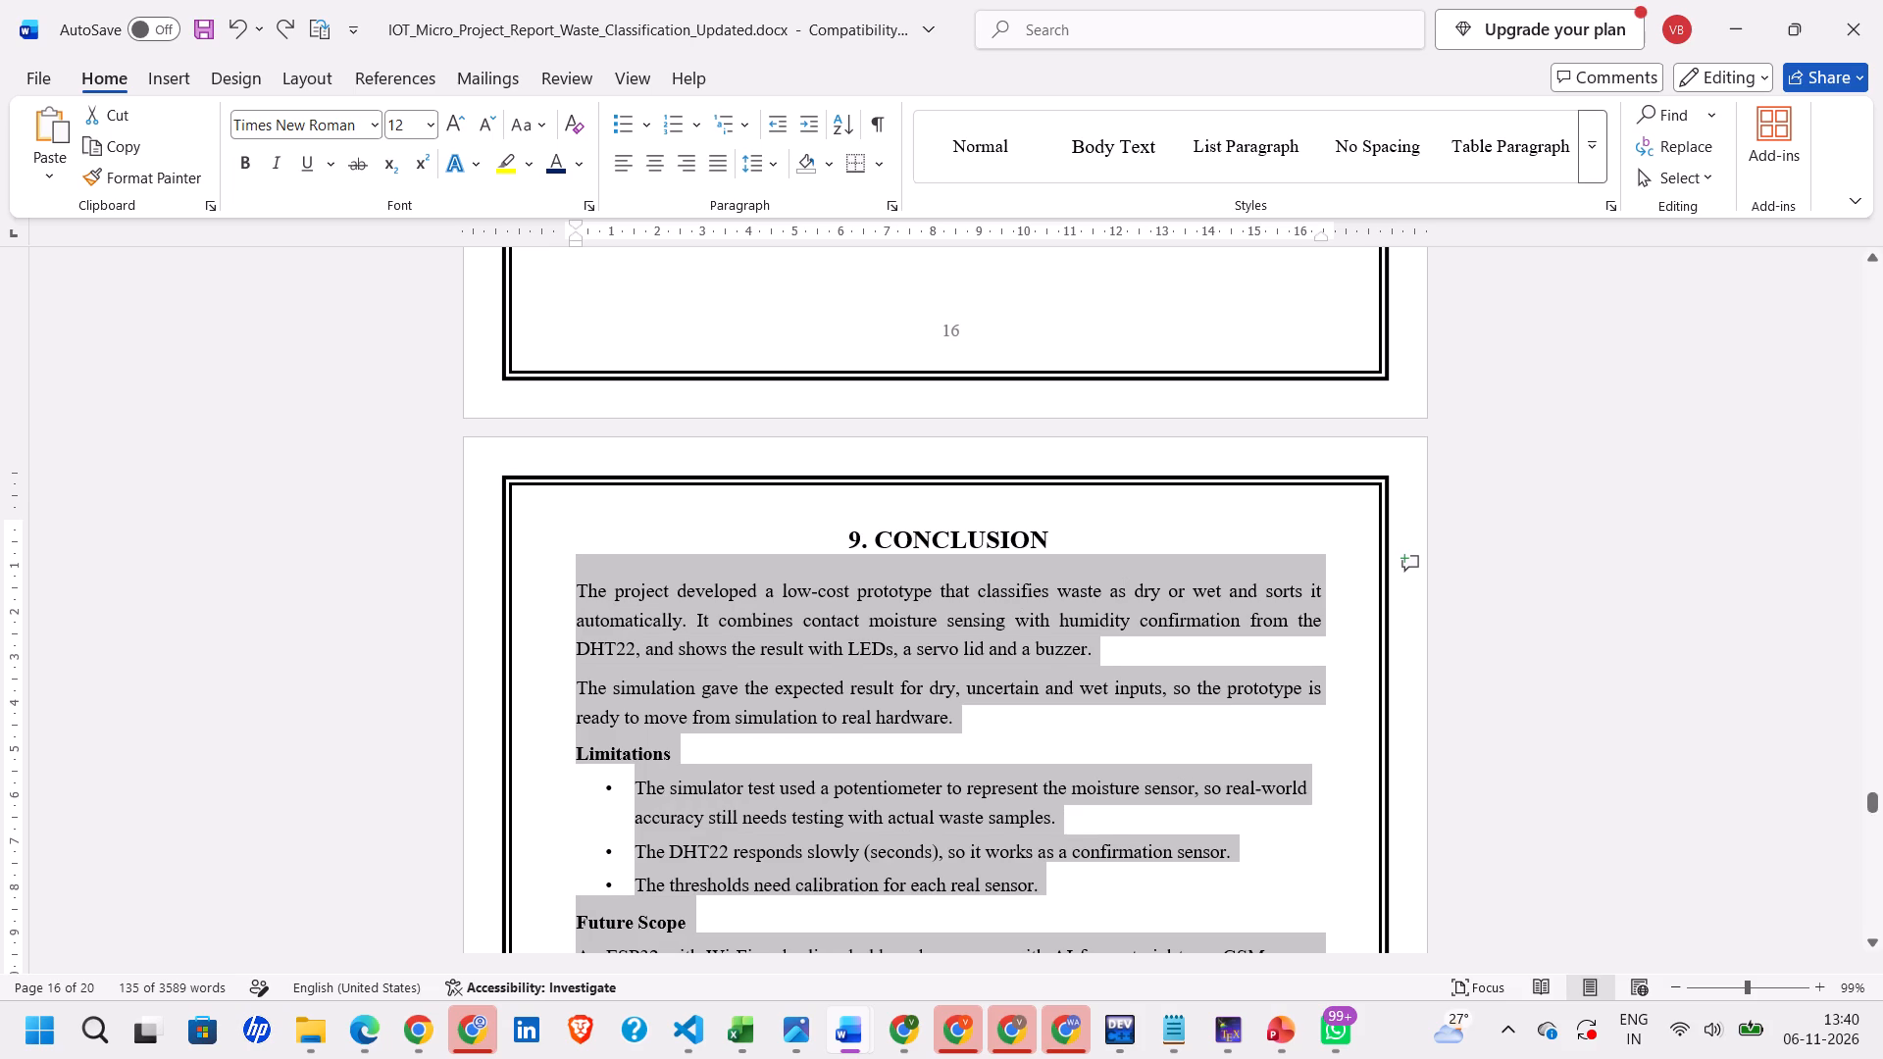
pyautogui.click(779, 164)
pyautogui.click(789, 257)
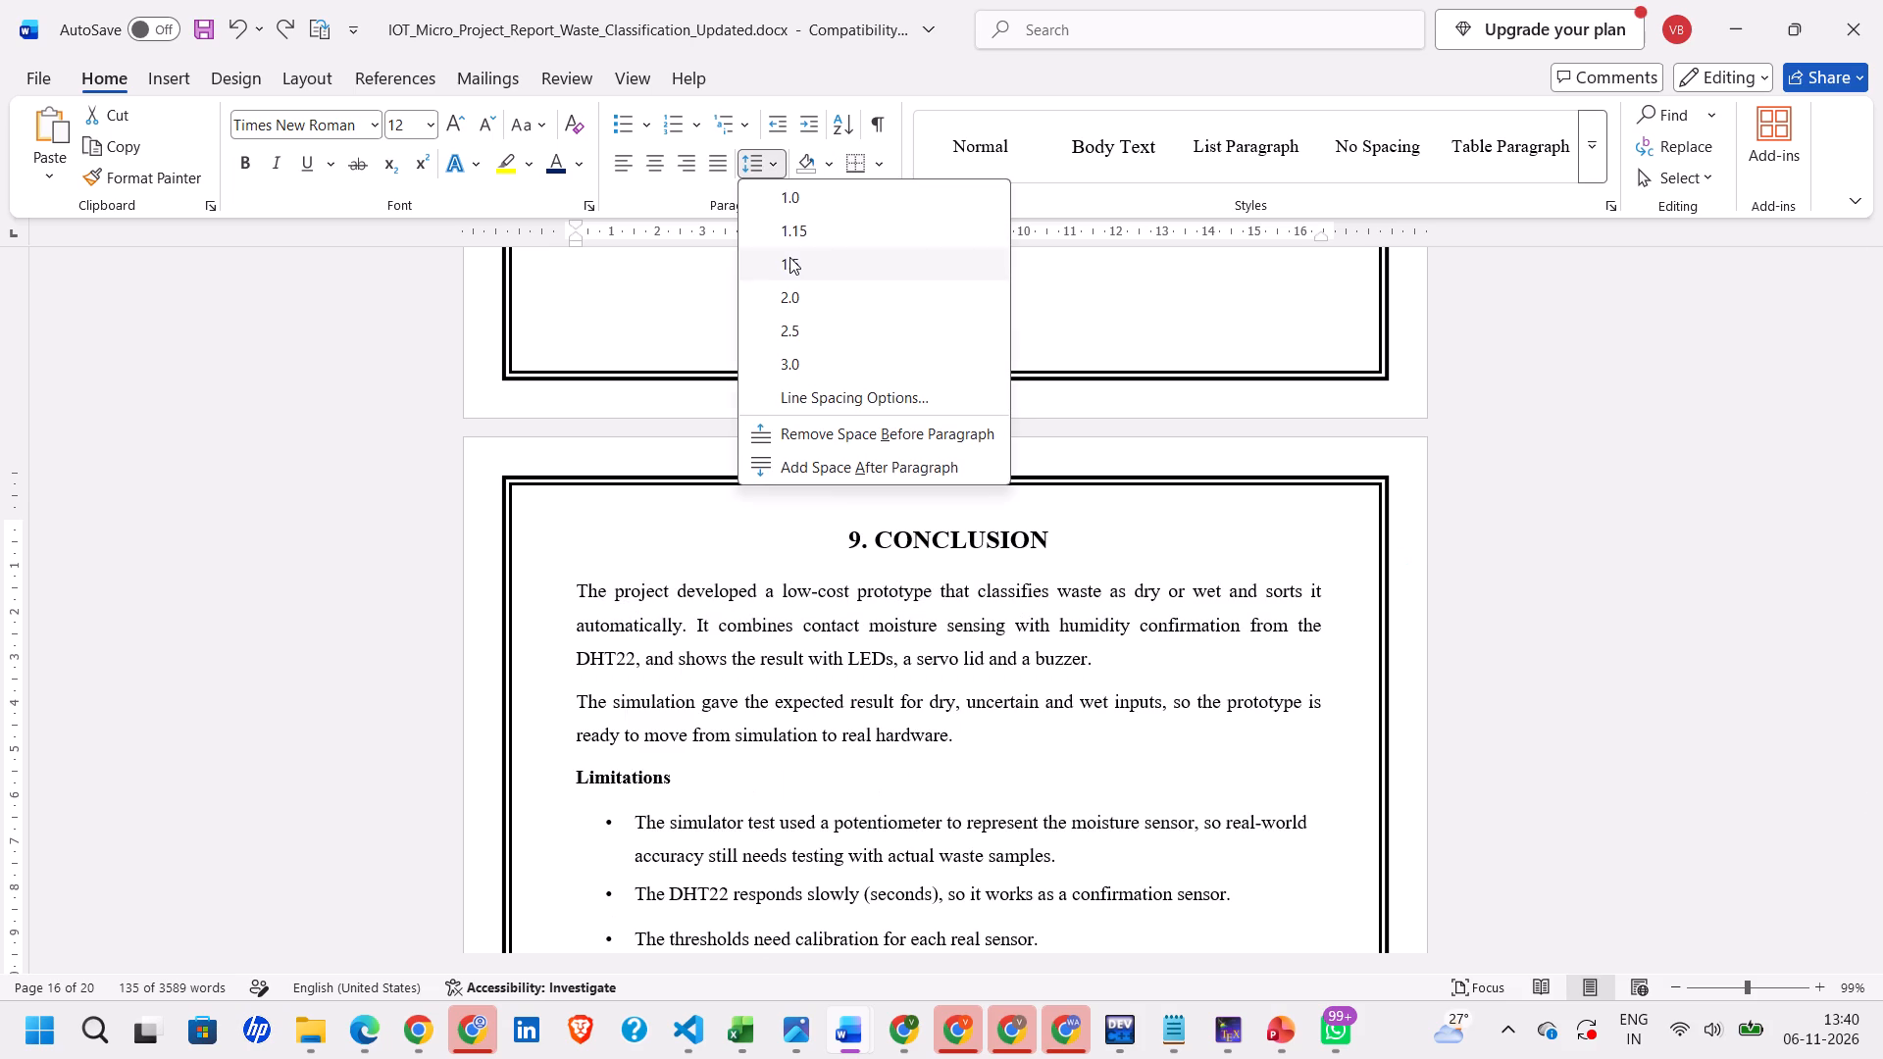
# Review the report pages from the Conclusion through sections 10 and 11 to the References, checking line spacing and page borders.
pyautogui.click(1505, 657)
pyautogui.scroll(-2, 1505, 657)
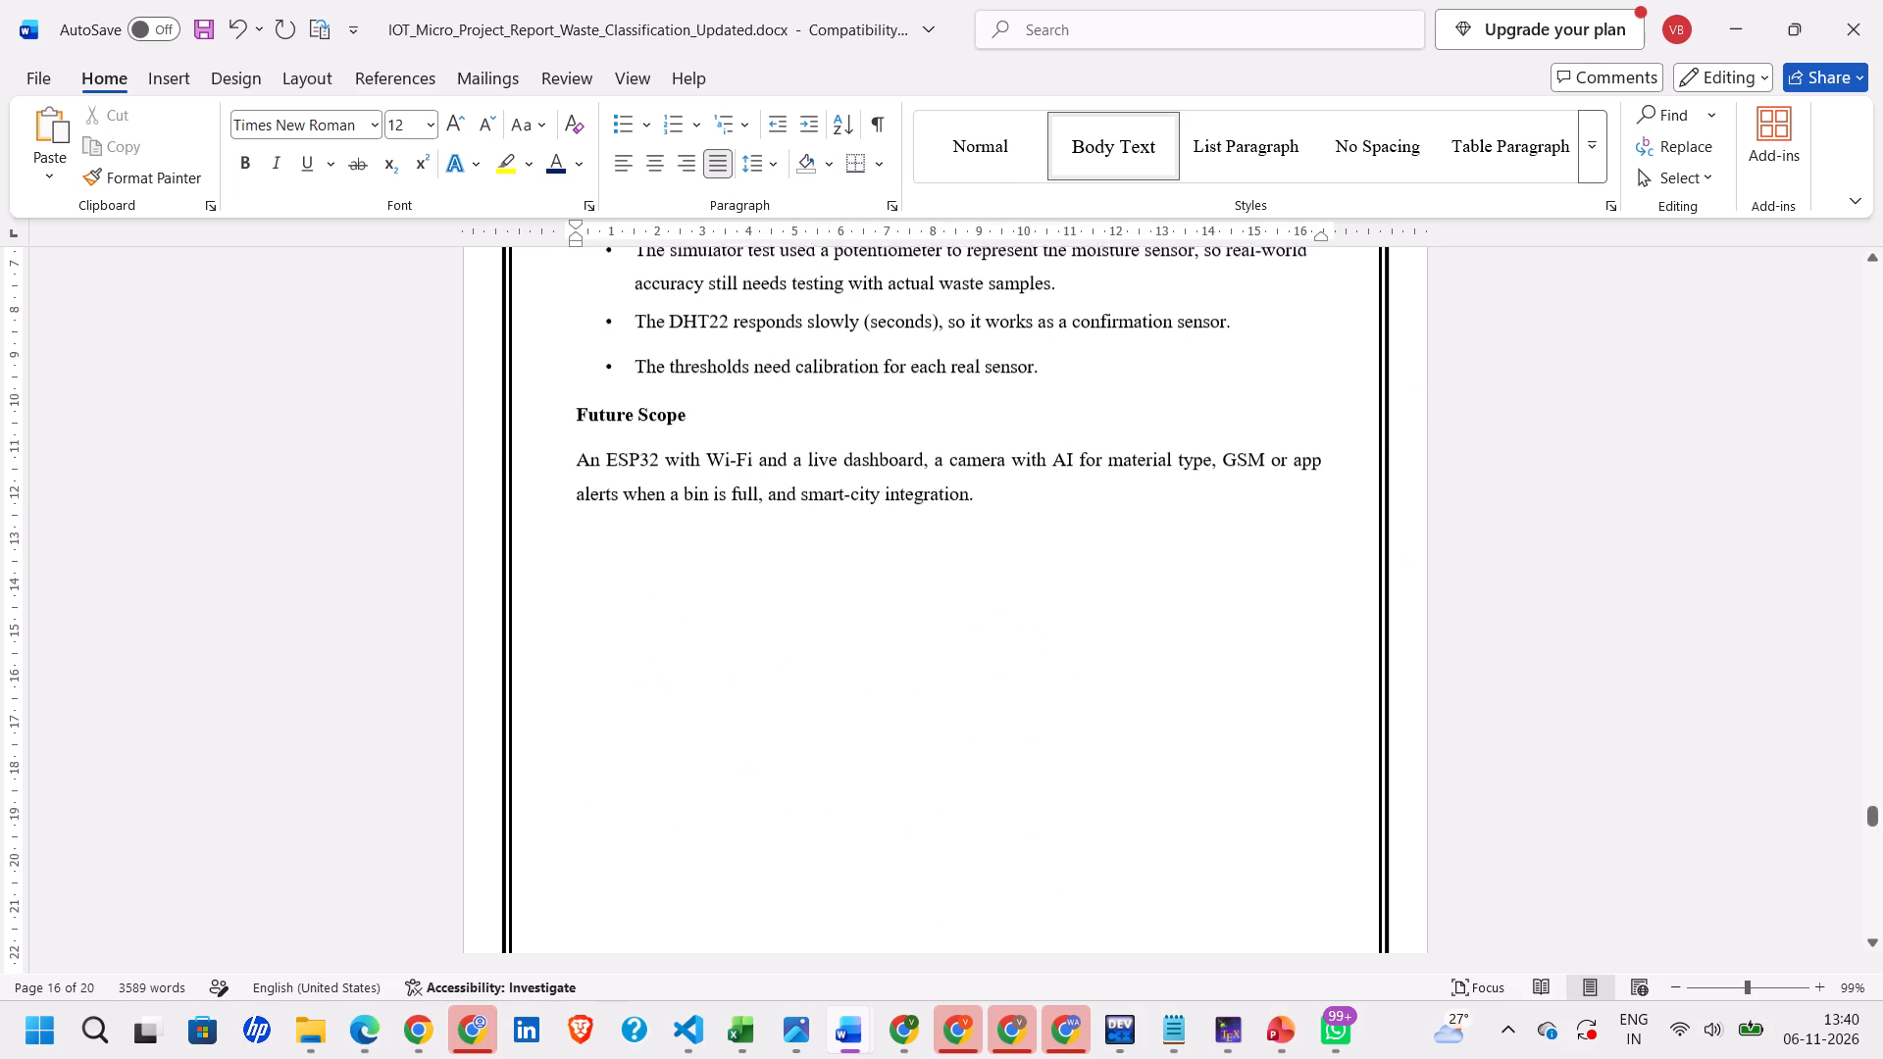
pyautogui.scroll(-3, 1505, 657)
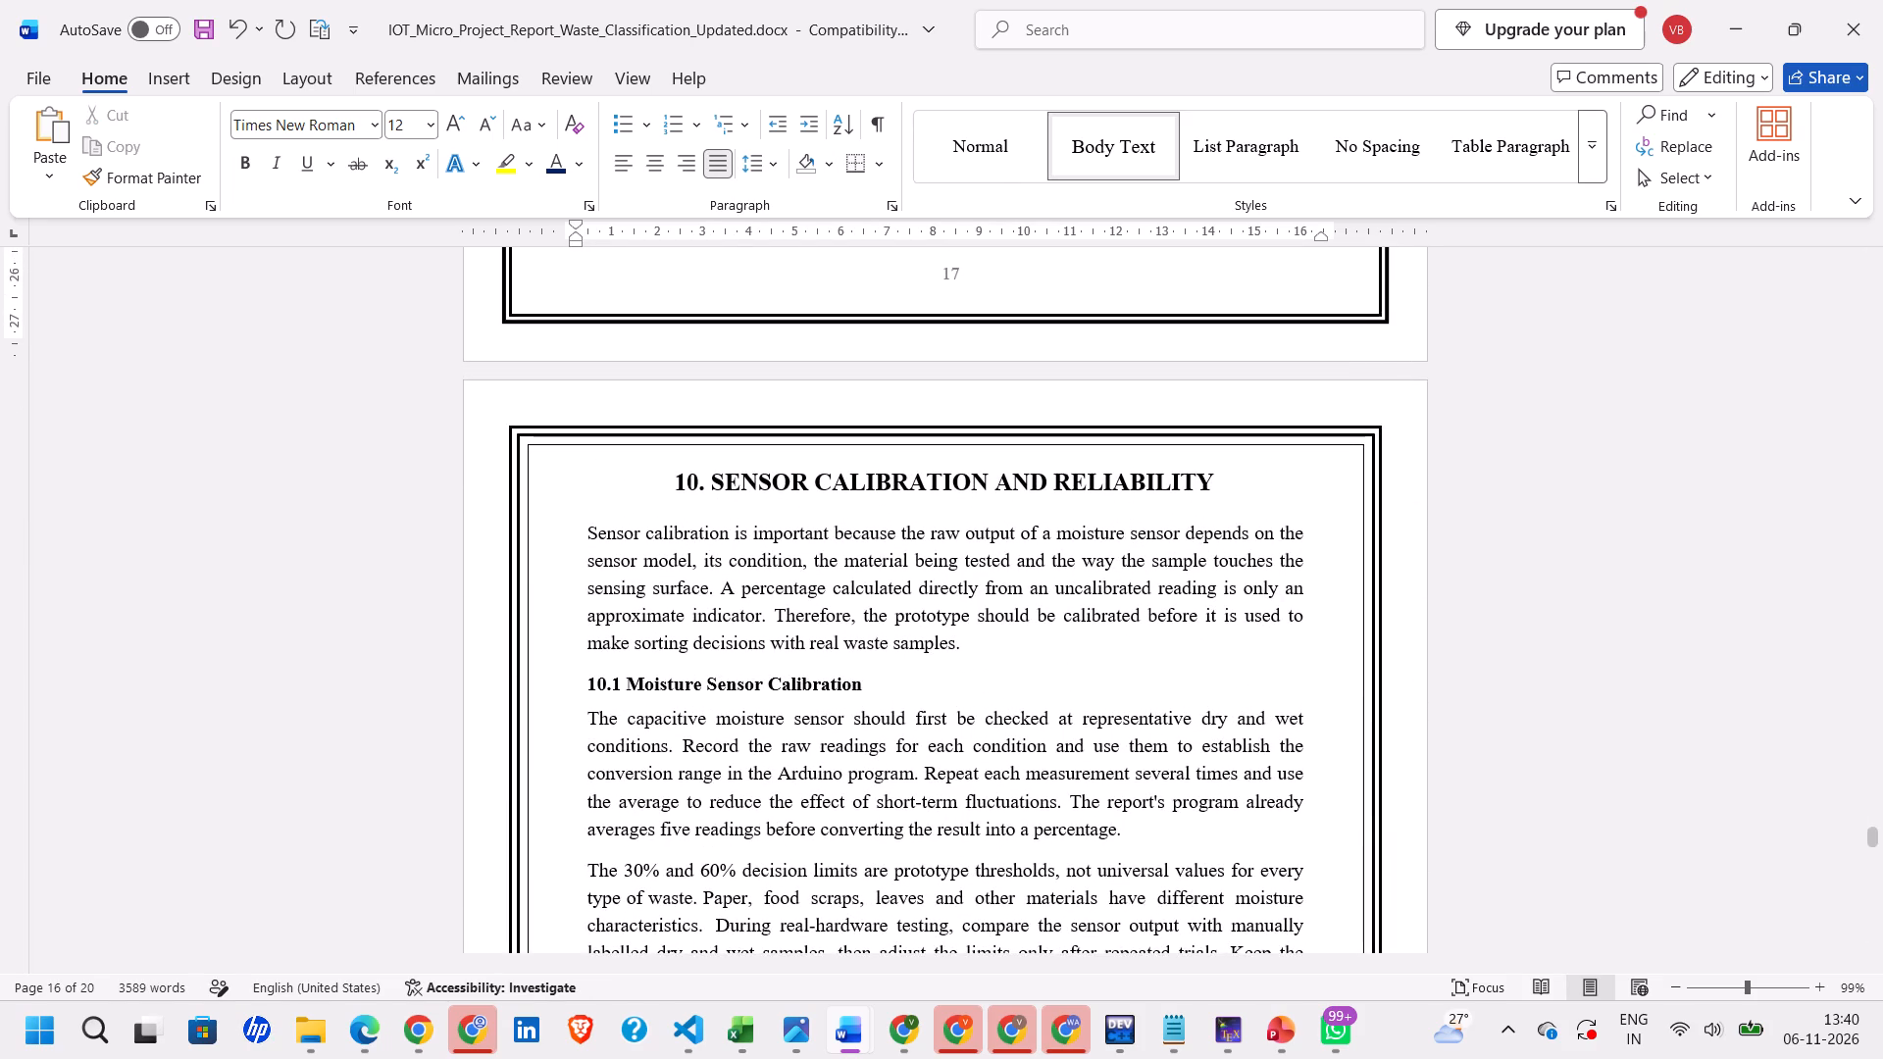
pyautogui.scroll(-3, 1505, 657)
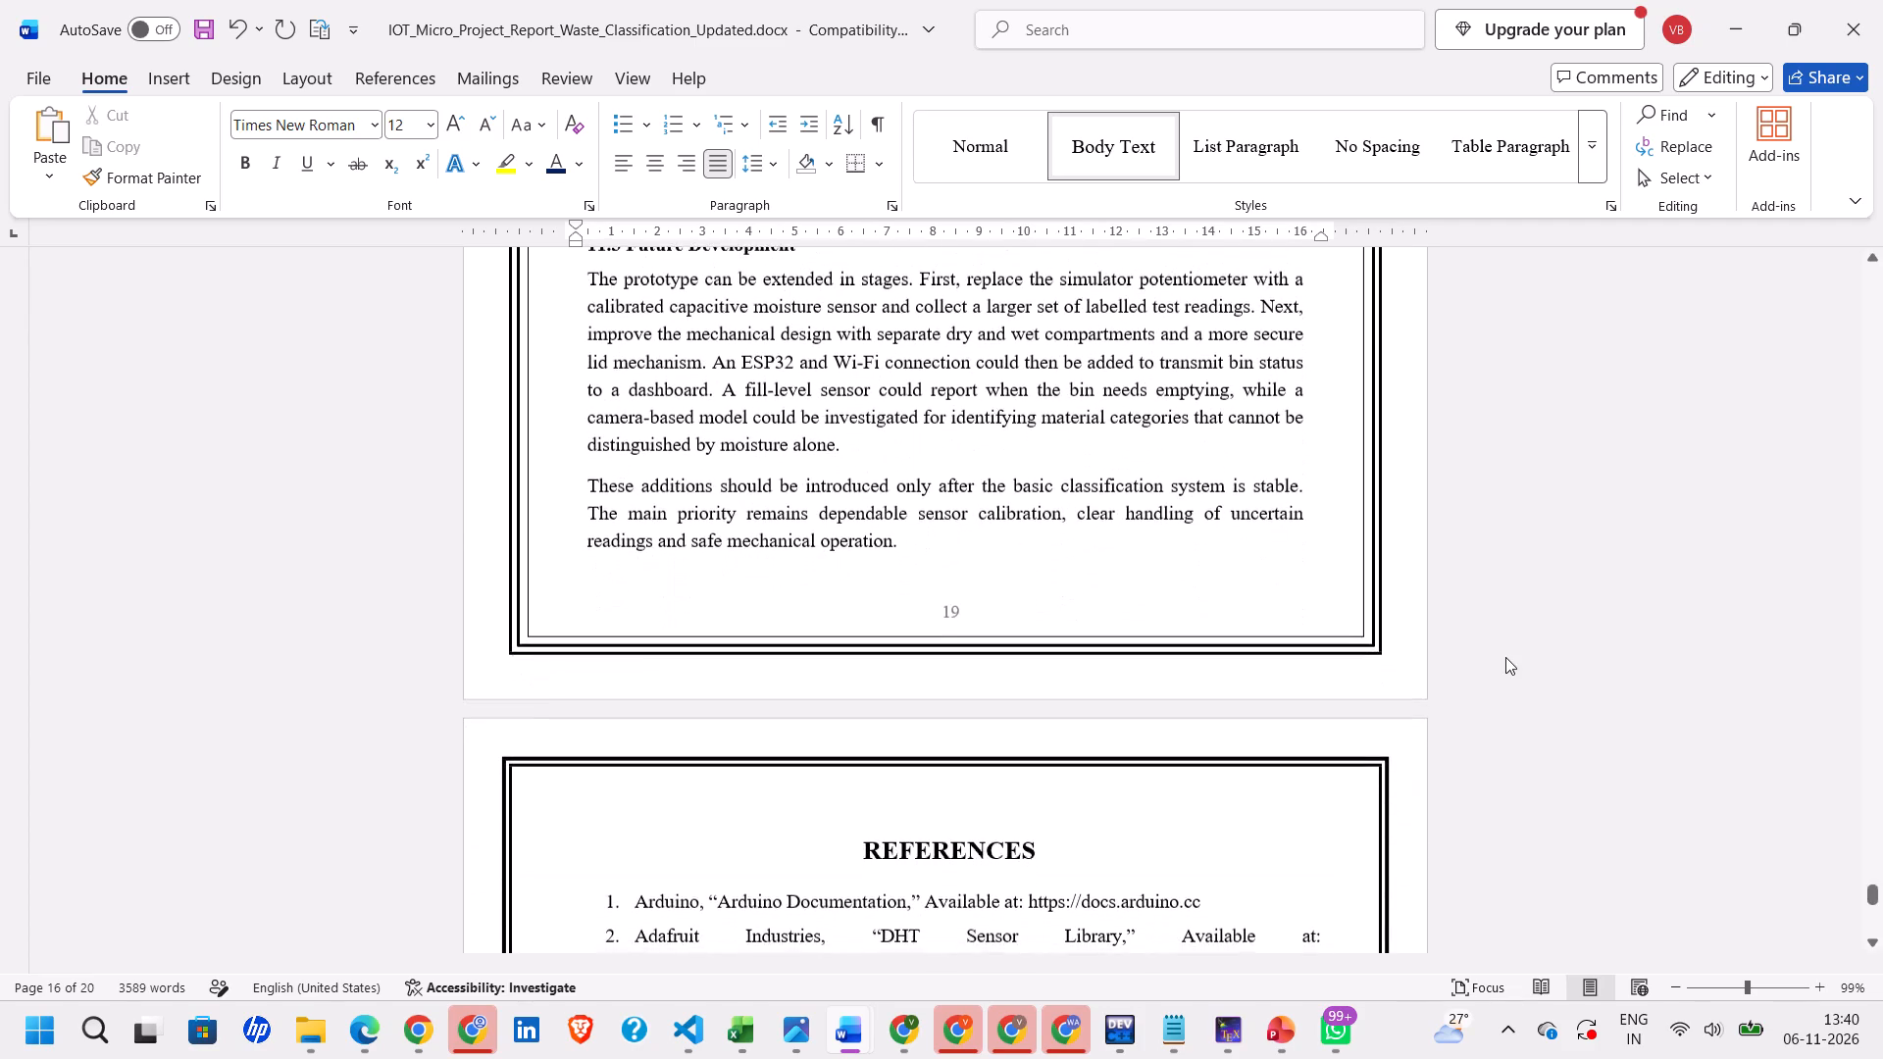
pyautogui.scroll(-1, 1505, 657)
pyautogui.scroll(3, 1505, 657)
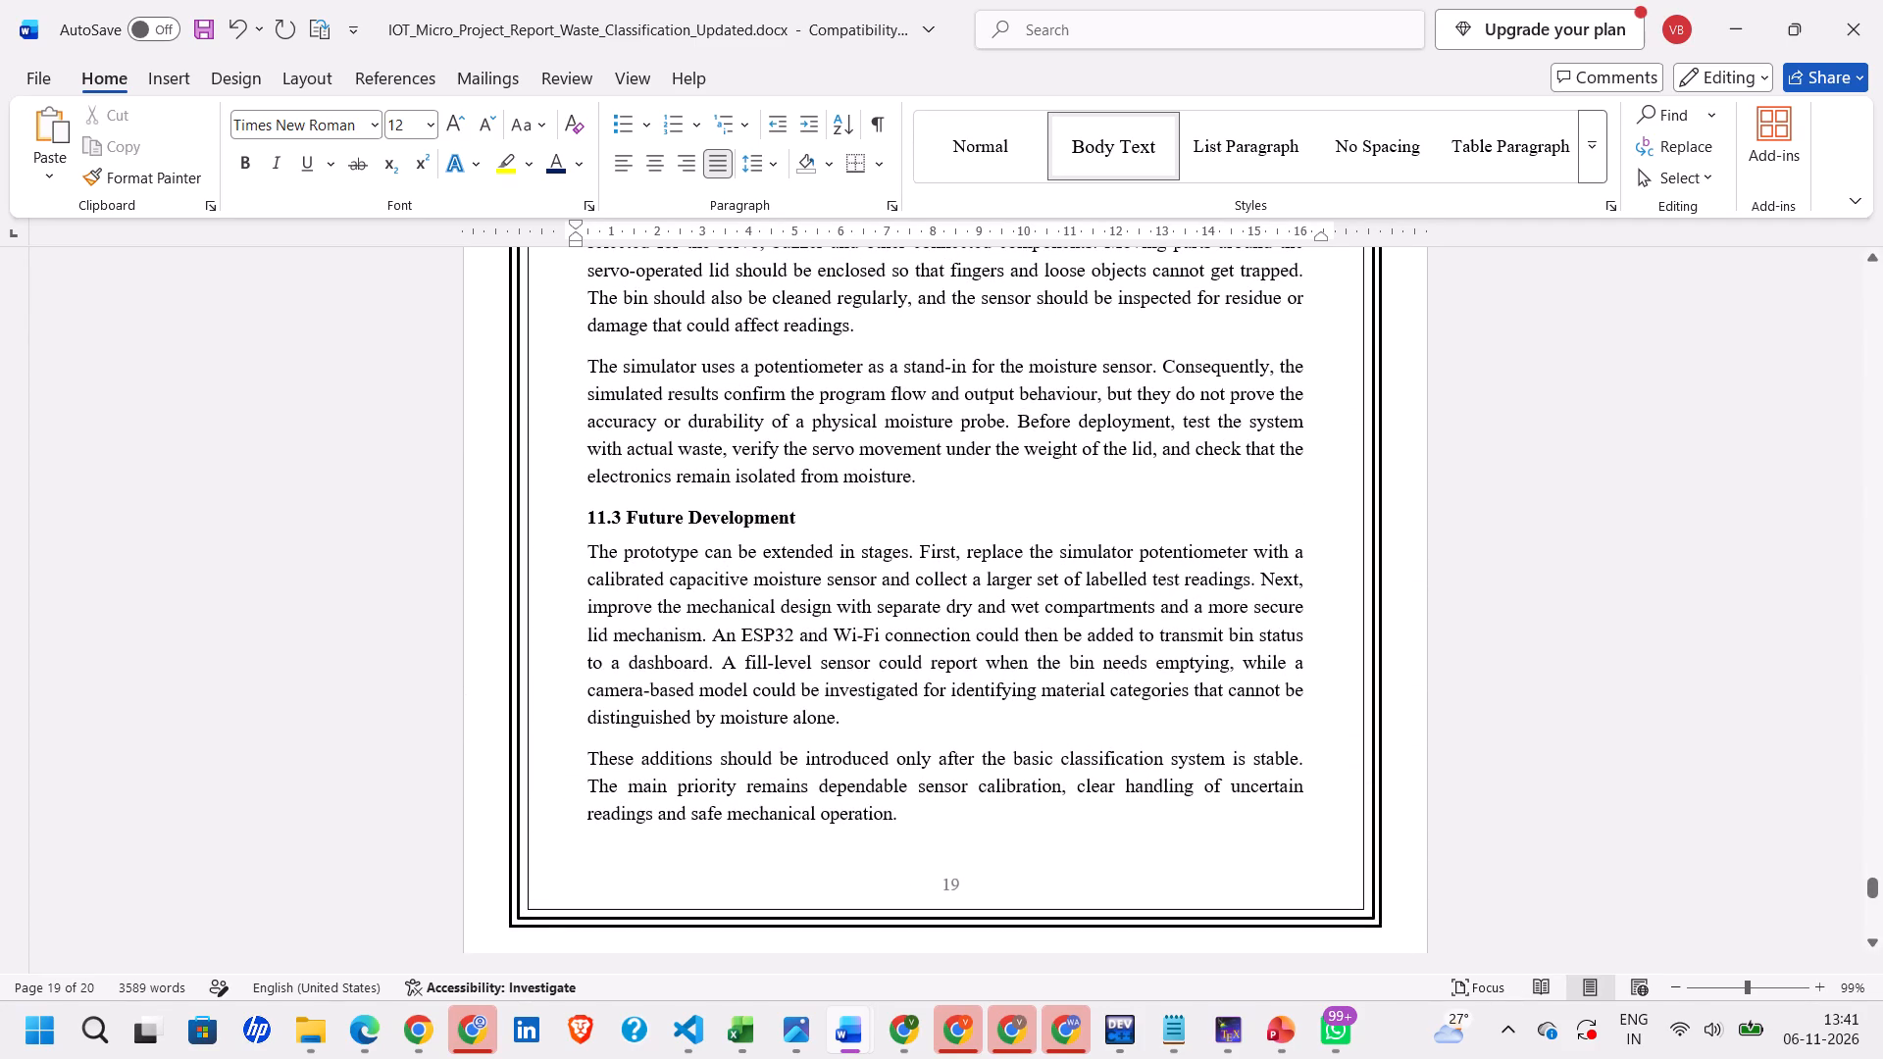
pyautogui.scroll(4, 1357, 633)
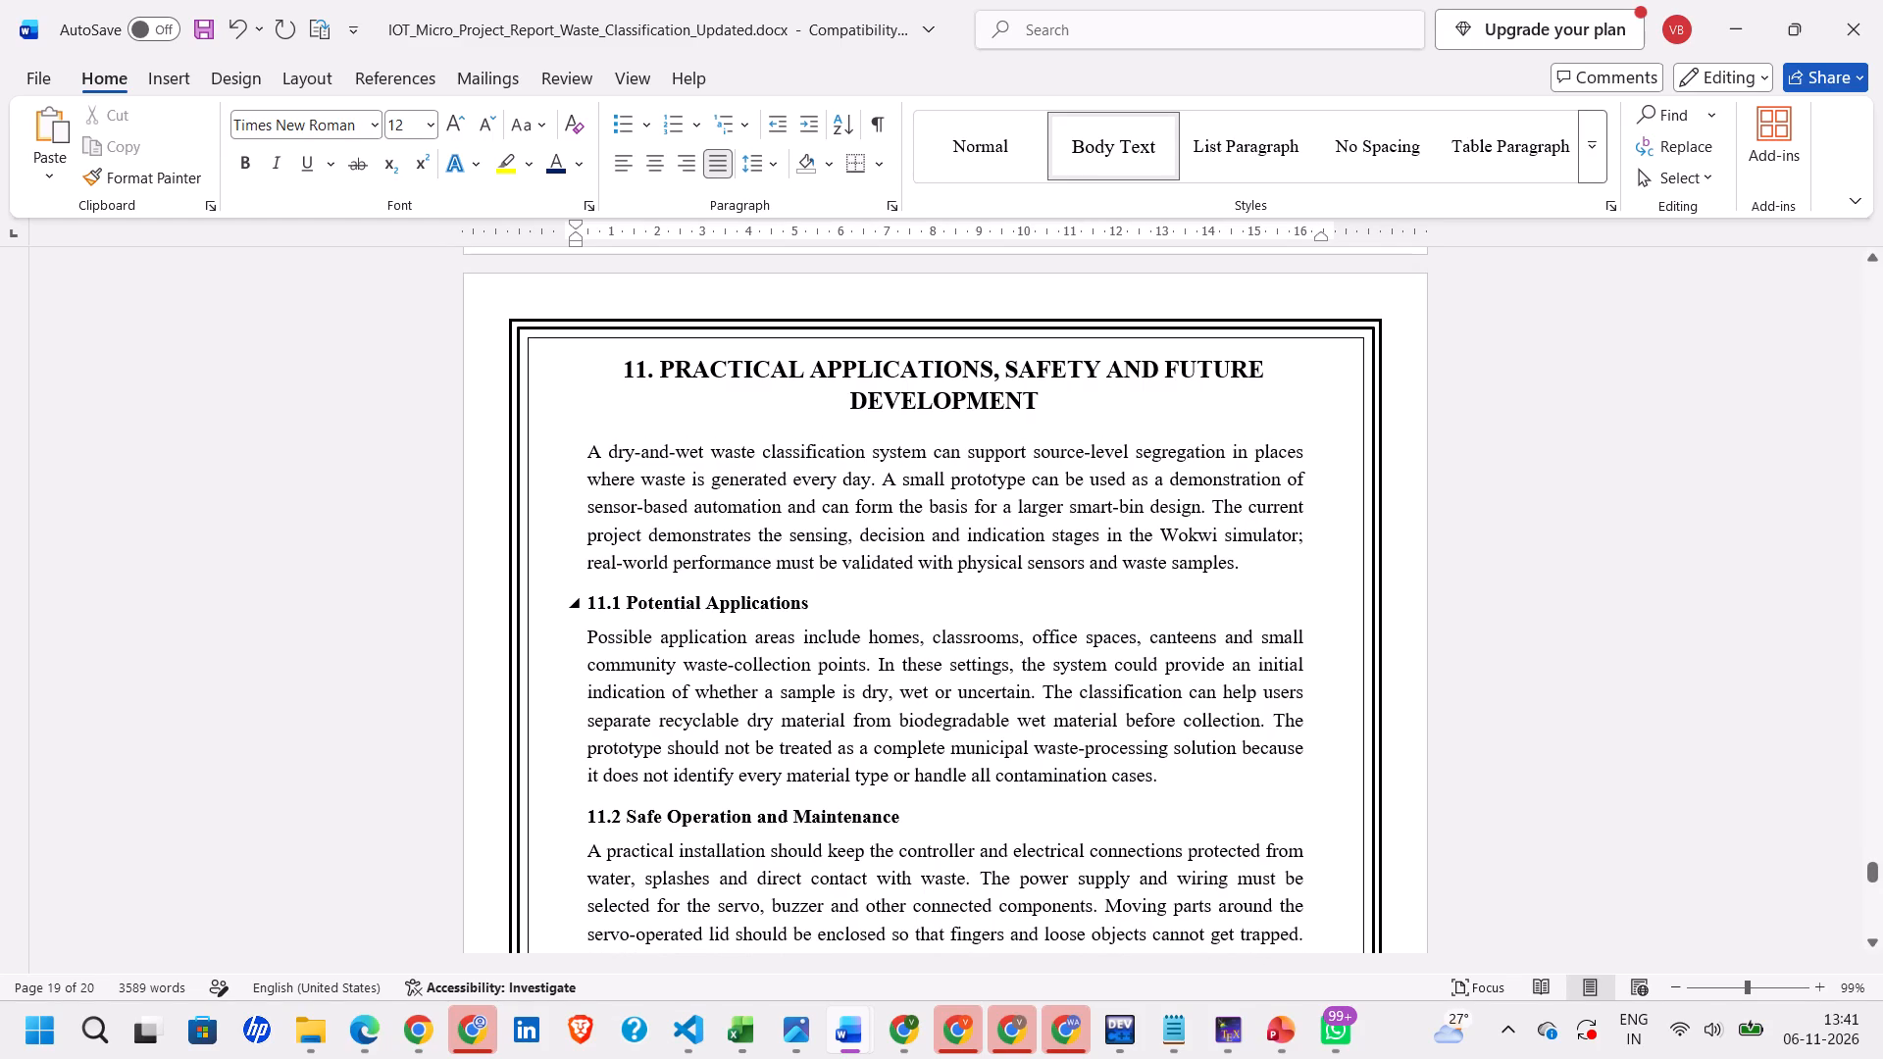
pyautogui.scroll(10, 514, 488)
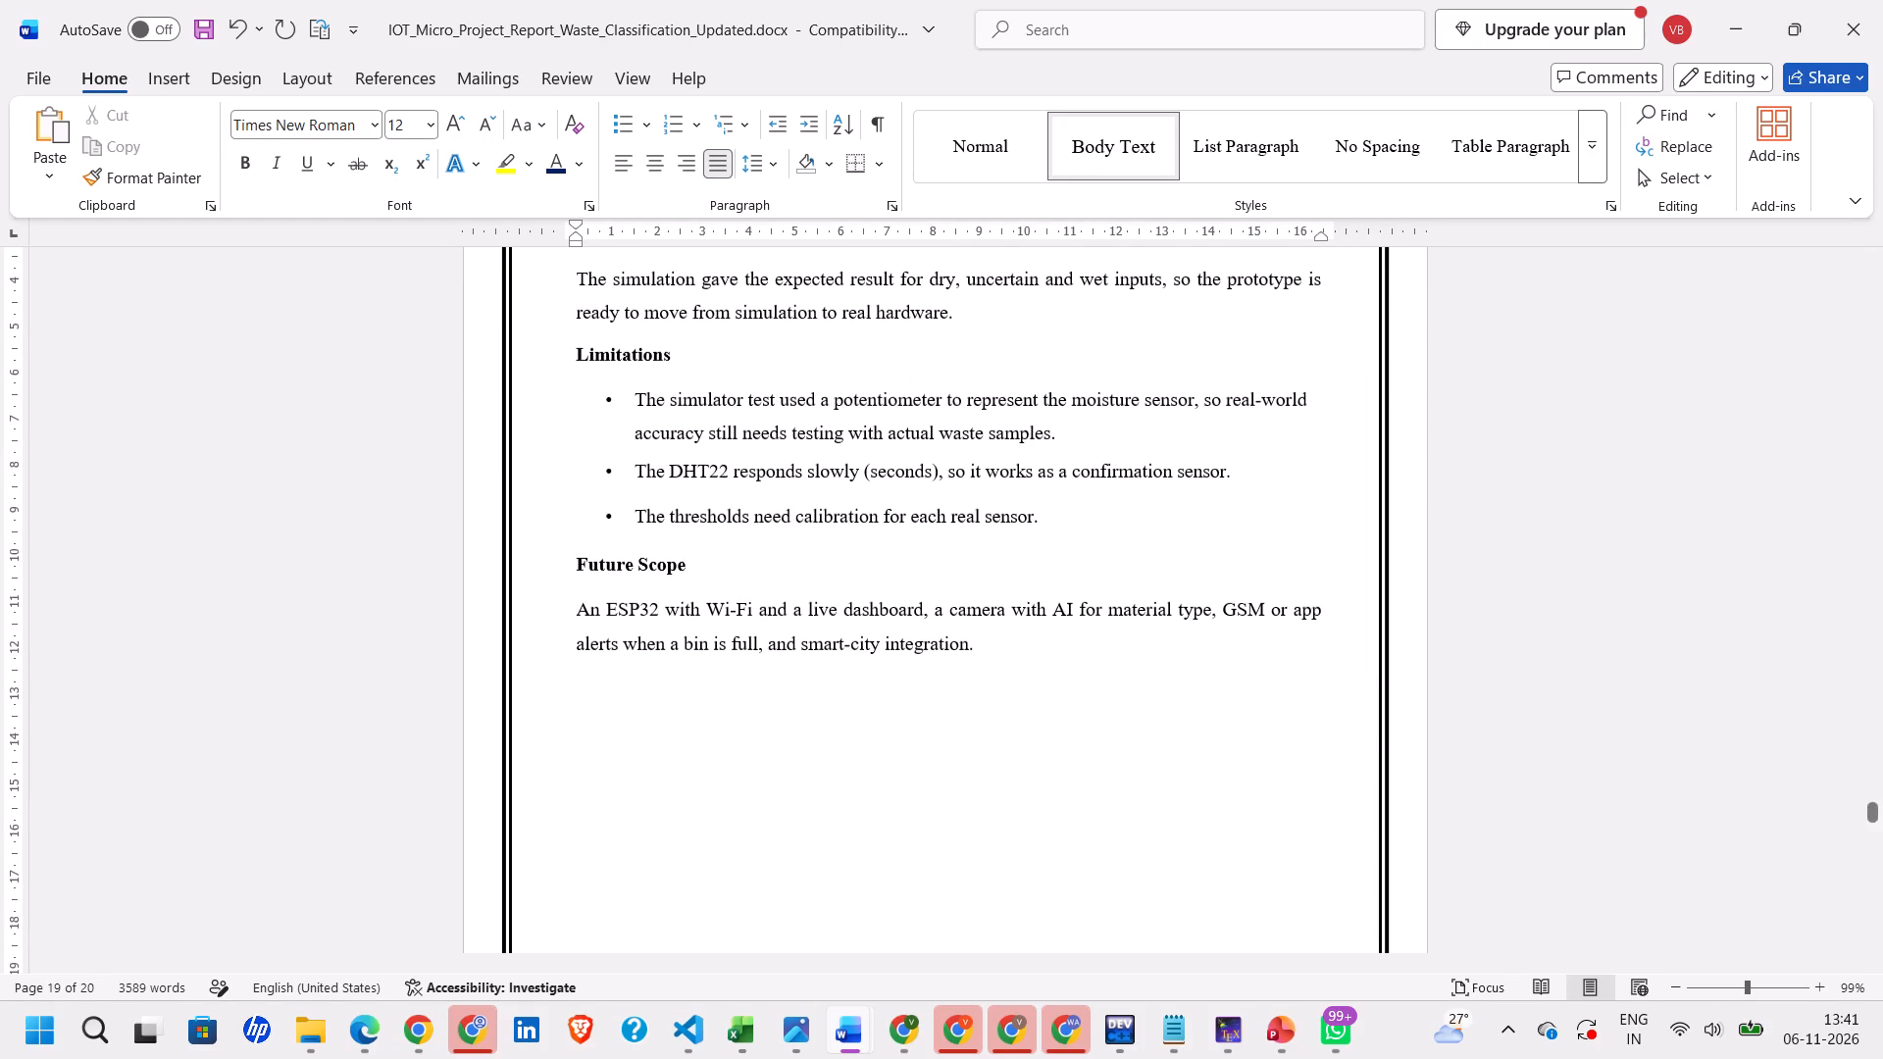
# Save the report document.
pyautogui.hotkey('ctrl', 's')
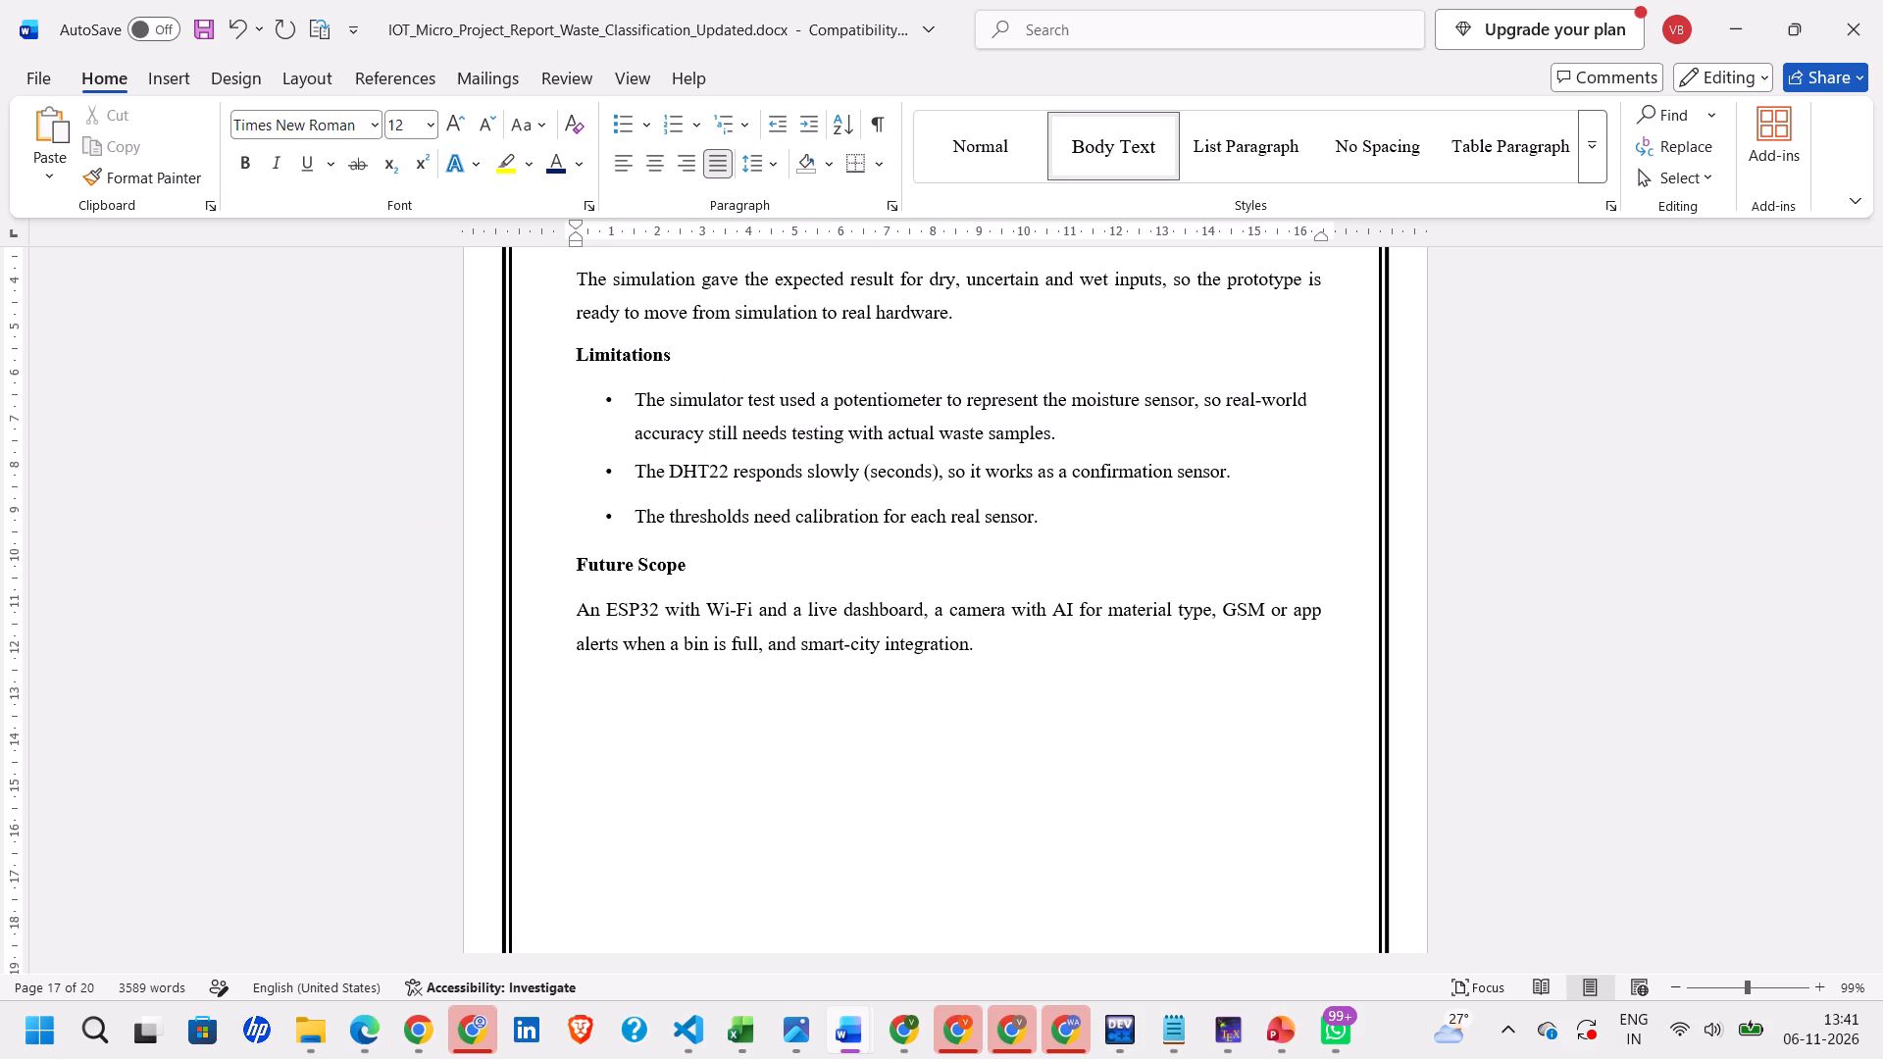
# Export the report as a PDF to Downloads, replacing the existing IOT_Micro_Project_Report_Waste_Classification_Updated05.pdf.
pyautogui.click(46, 76)
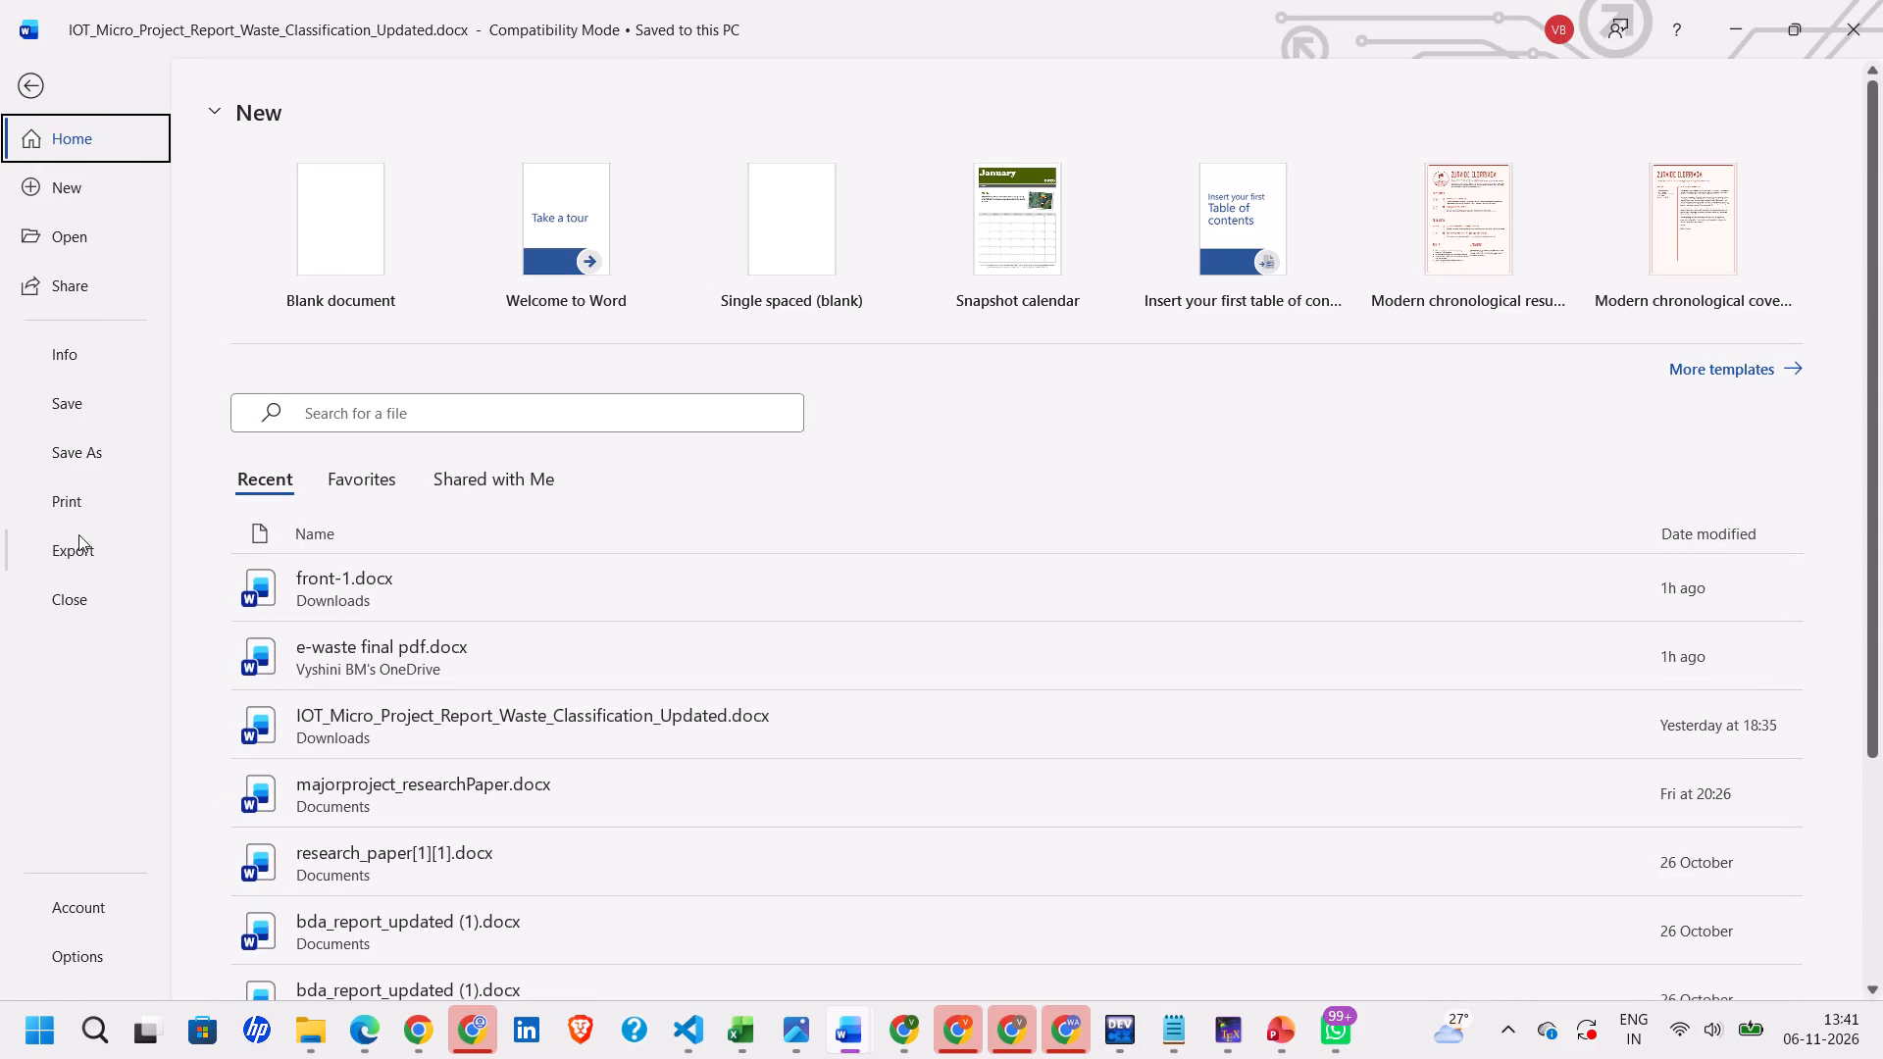
pyautogui.click(74, 551)
pyautogui.click(685, 339)
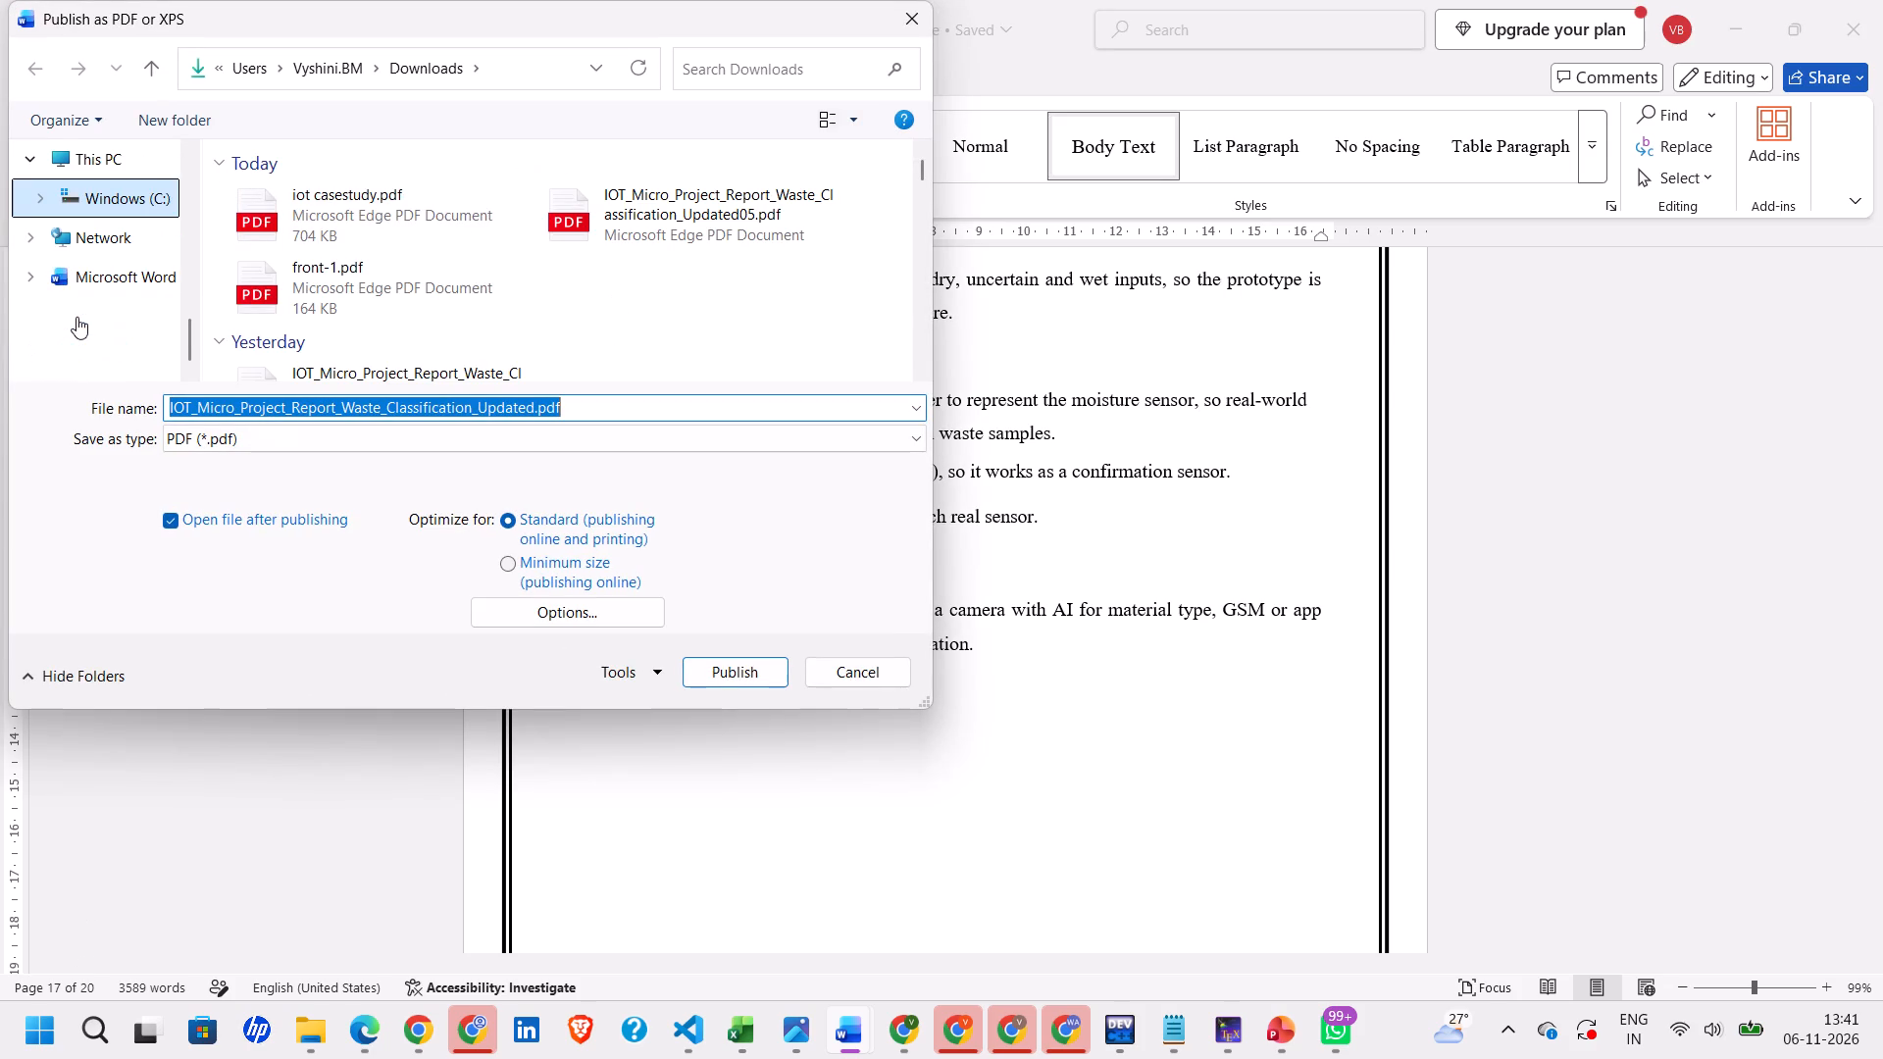
pyautogui.scroll(1, 76, 317)
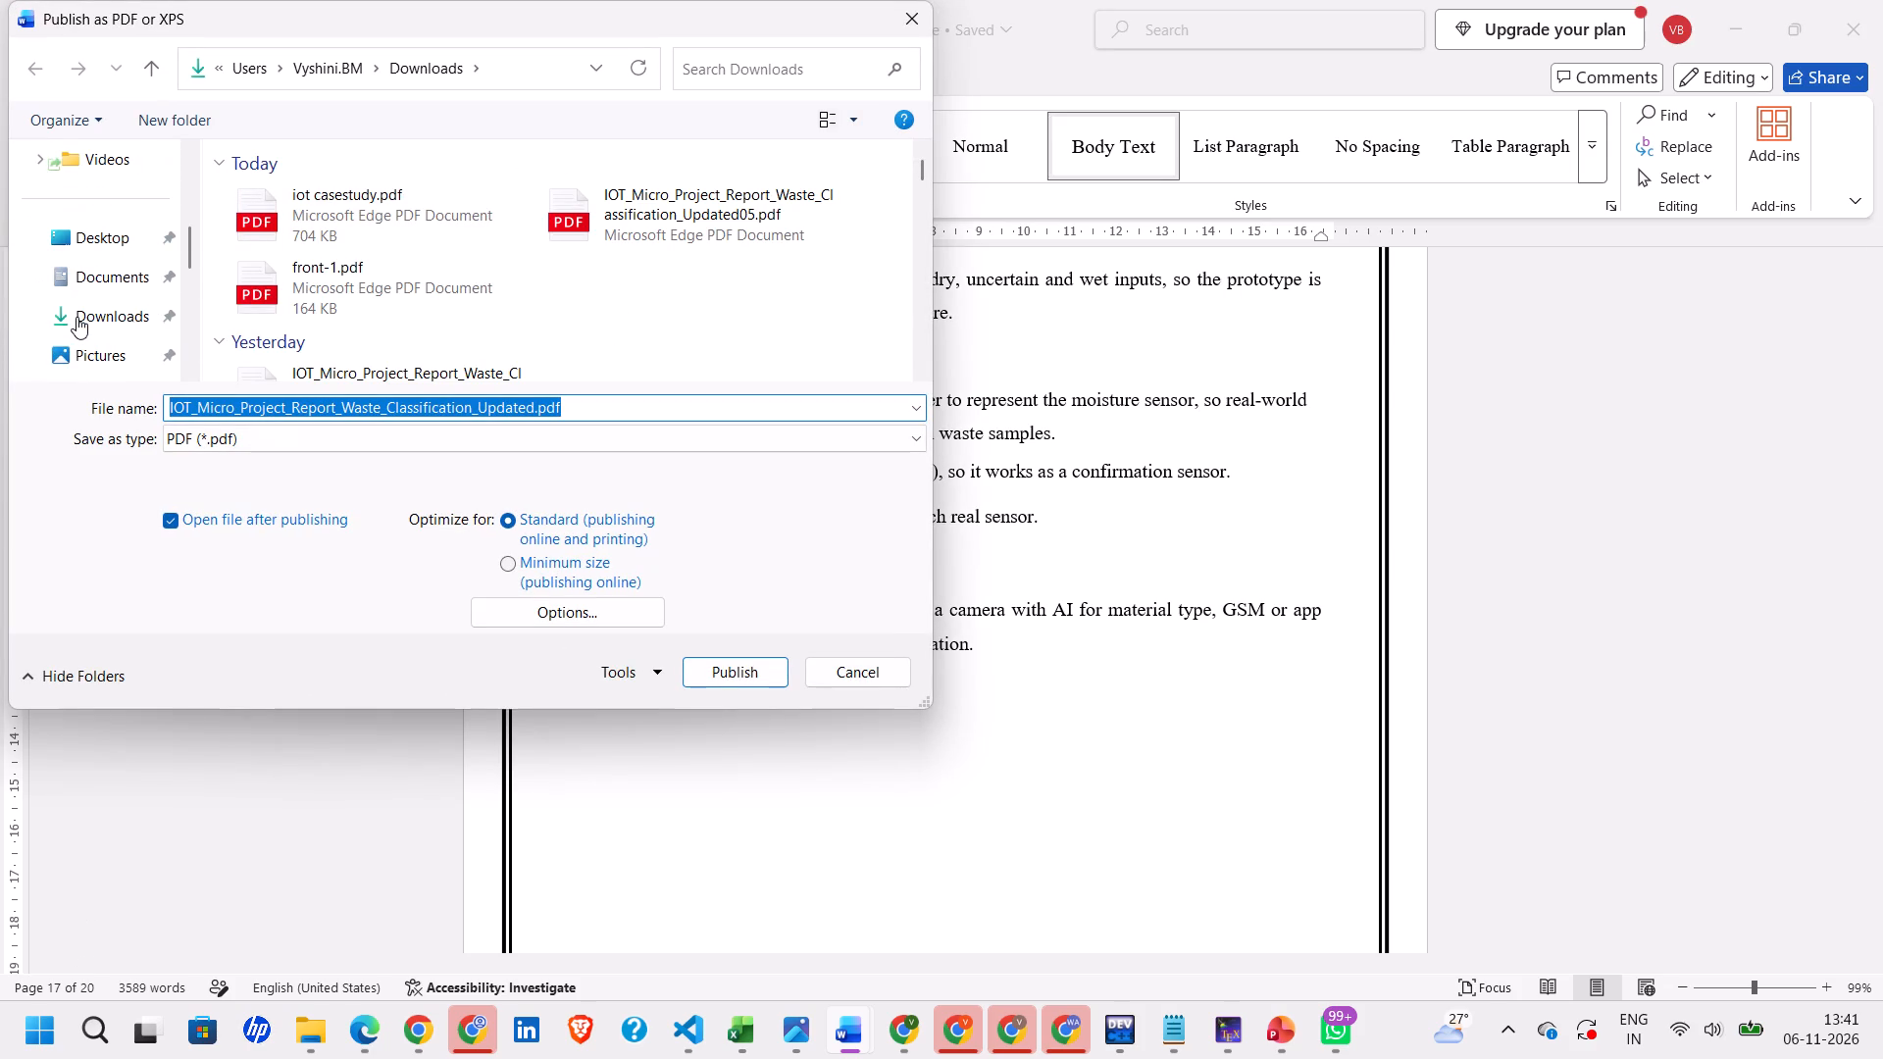
pyautogui.click(97, 194)
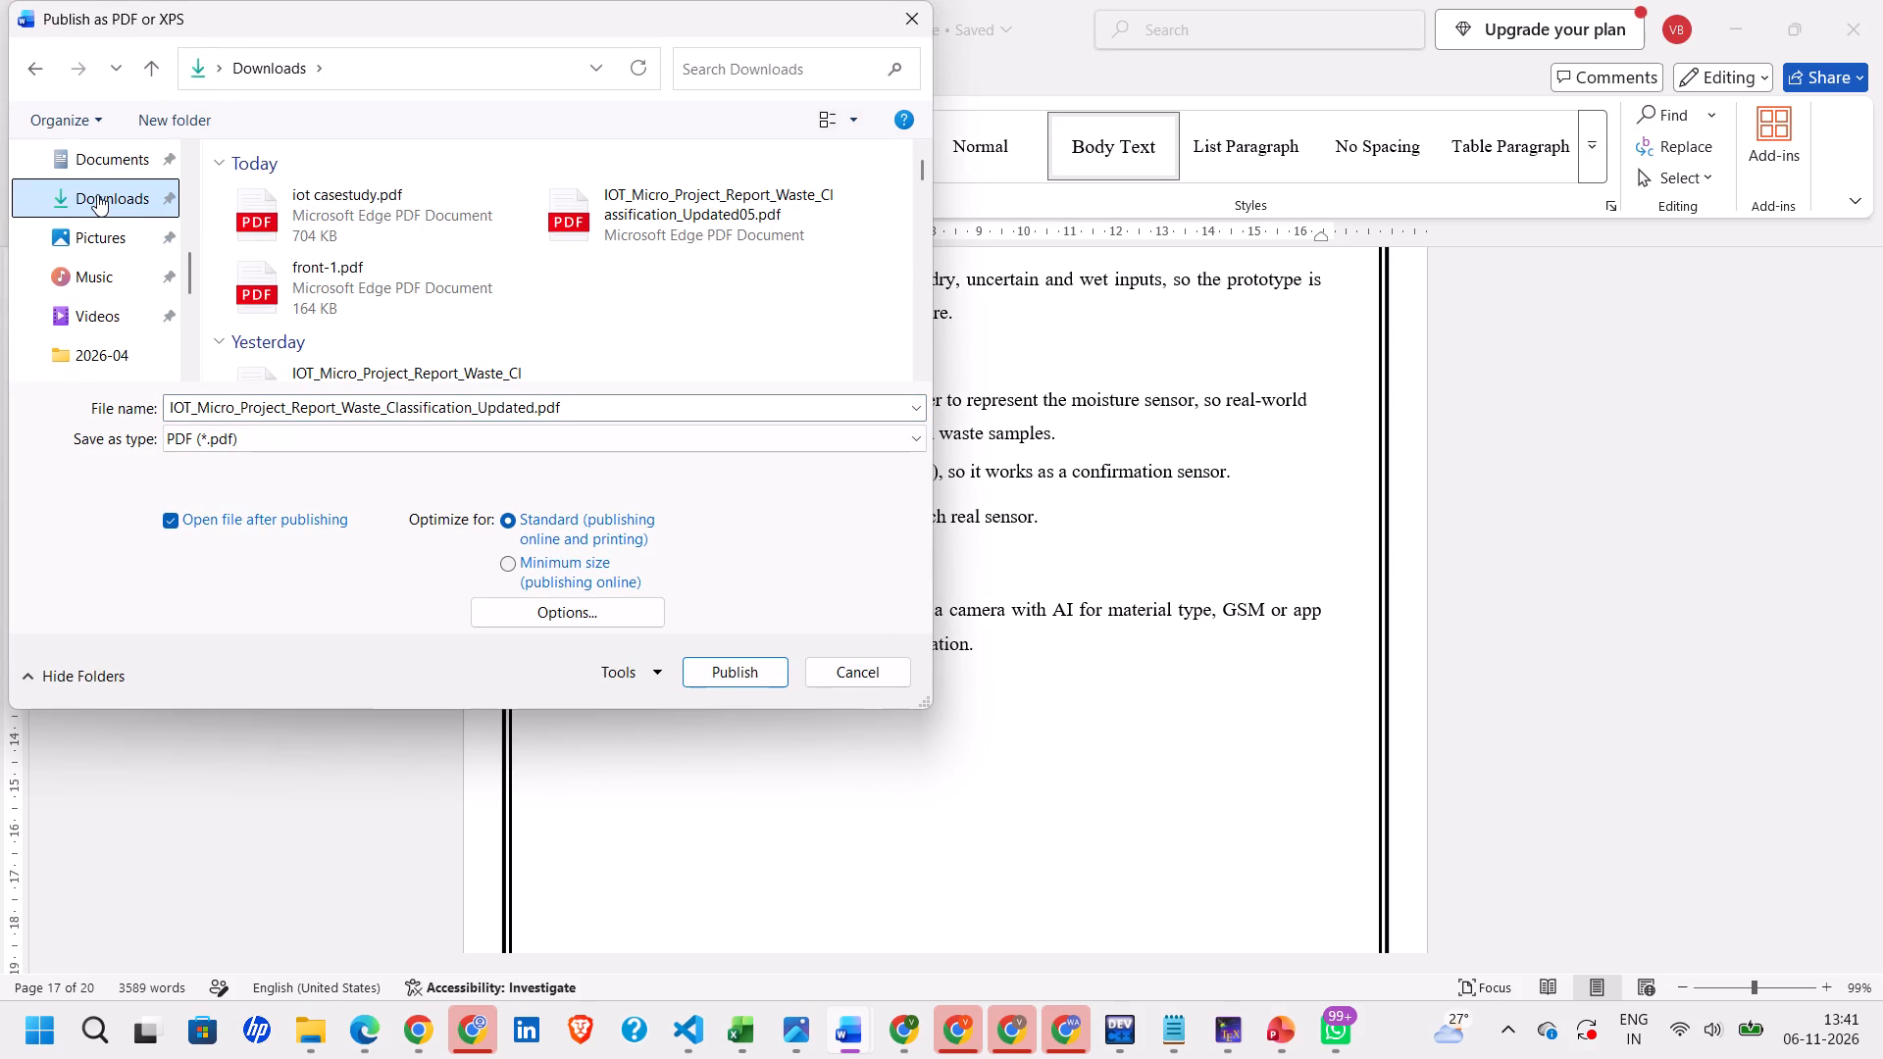
pyautogui.click(683, 194)
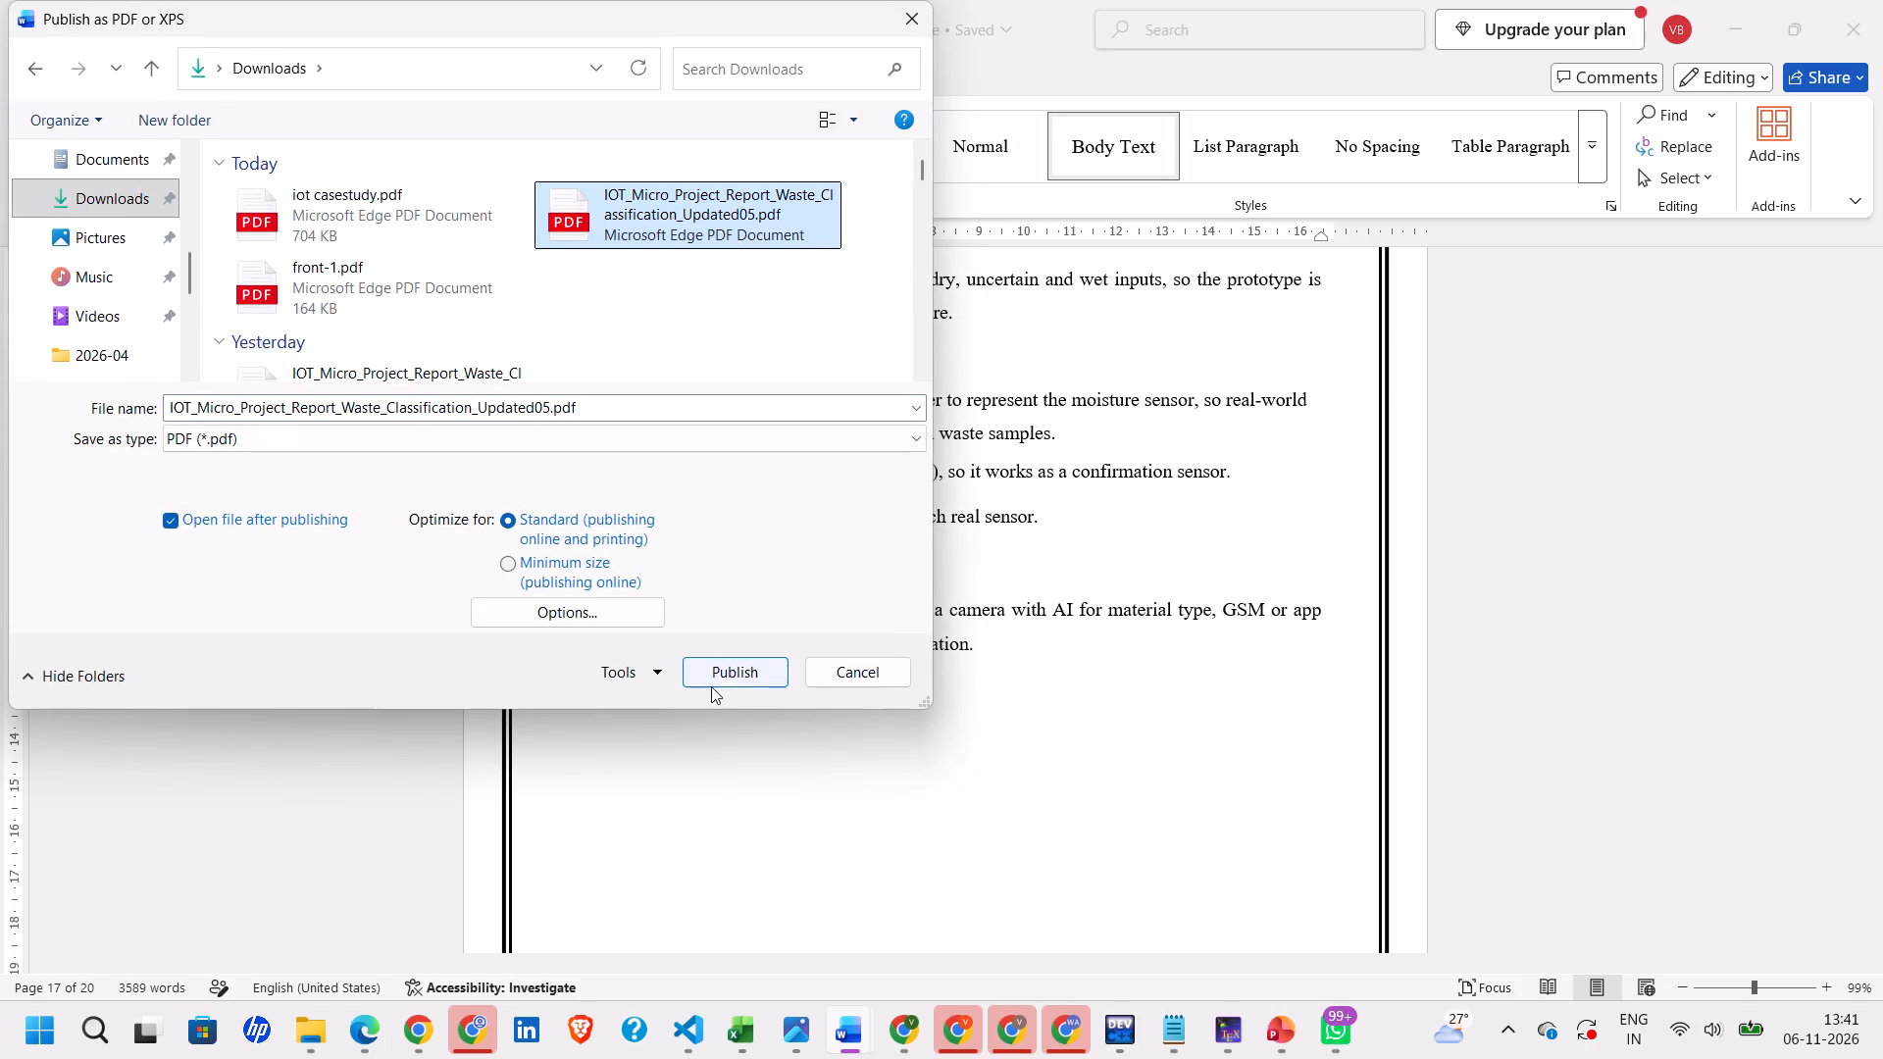
pyautogui.click(707, 680)
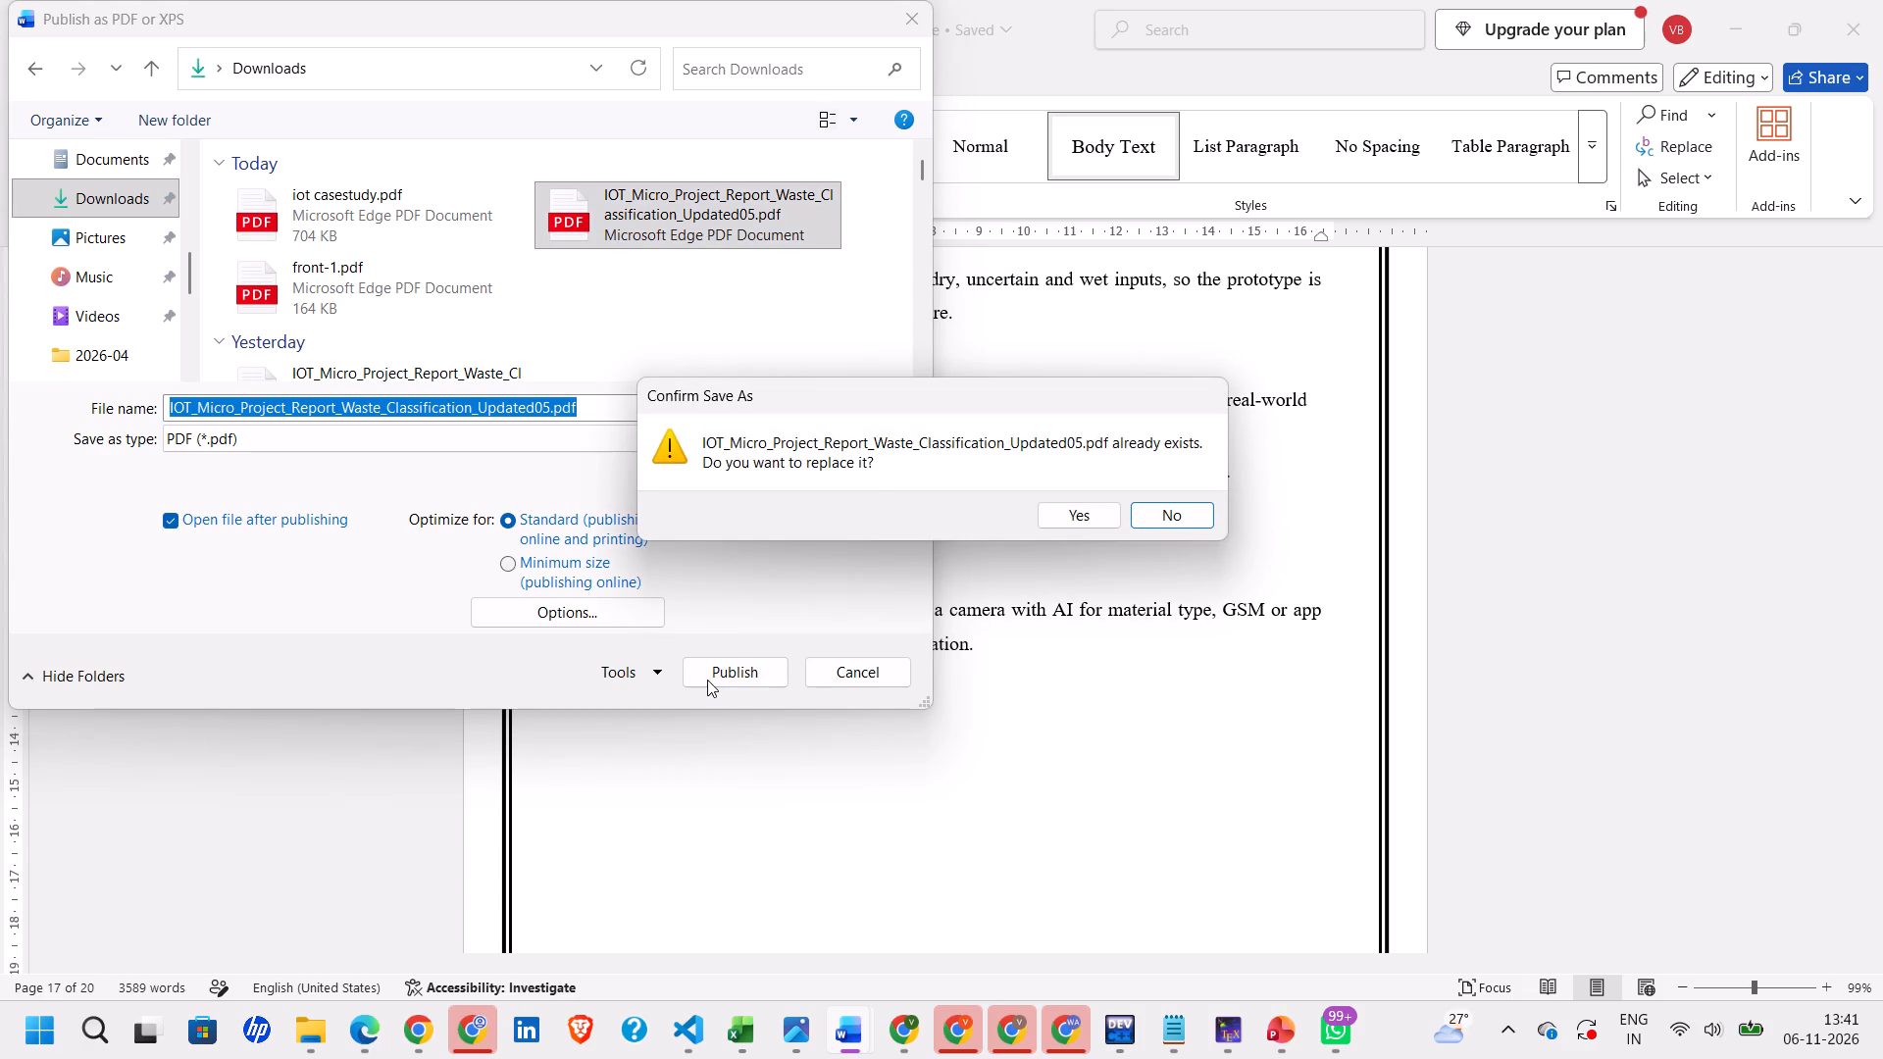
pyautogui.click(1071, 514)
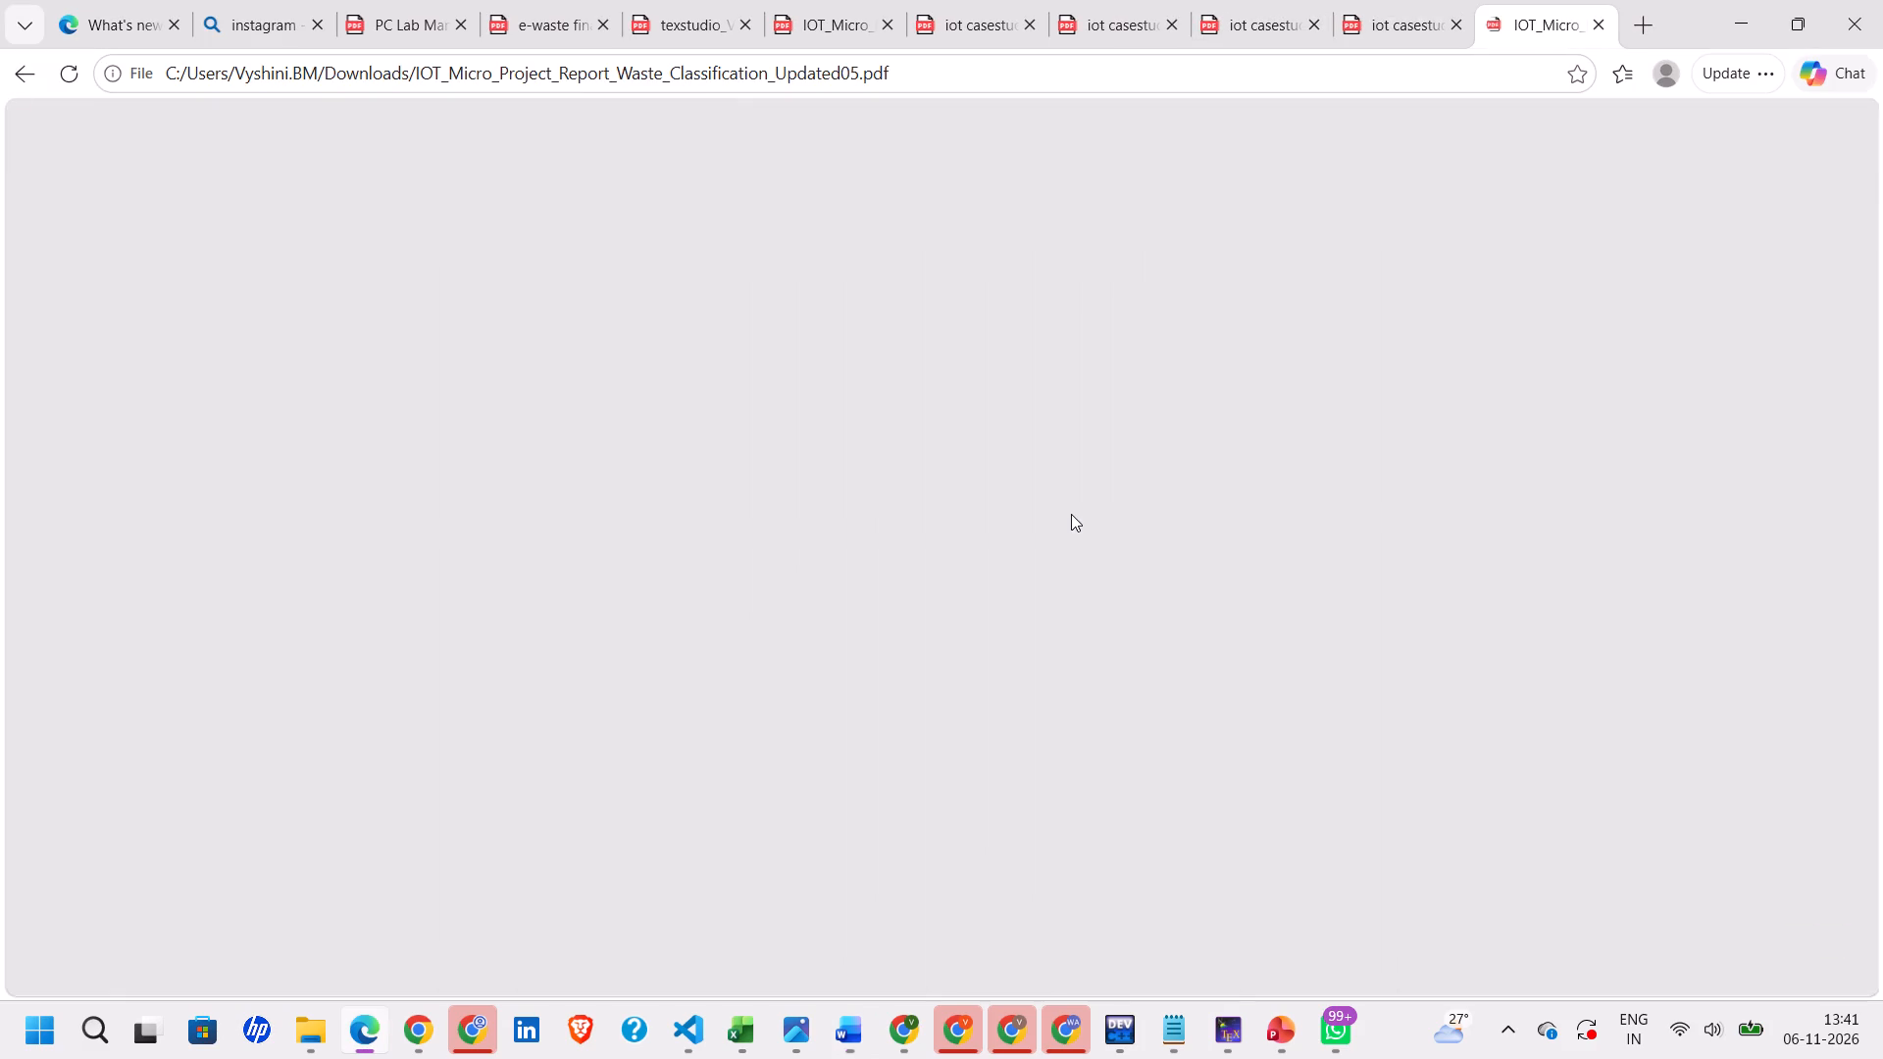
# Look through the exported PDF from the cover page through the Content and List of Figures pages to the last page.
pyautogui.scroll(6, 1043, 440)
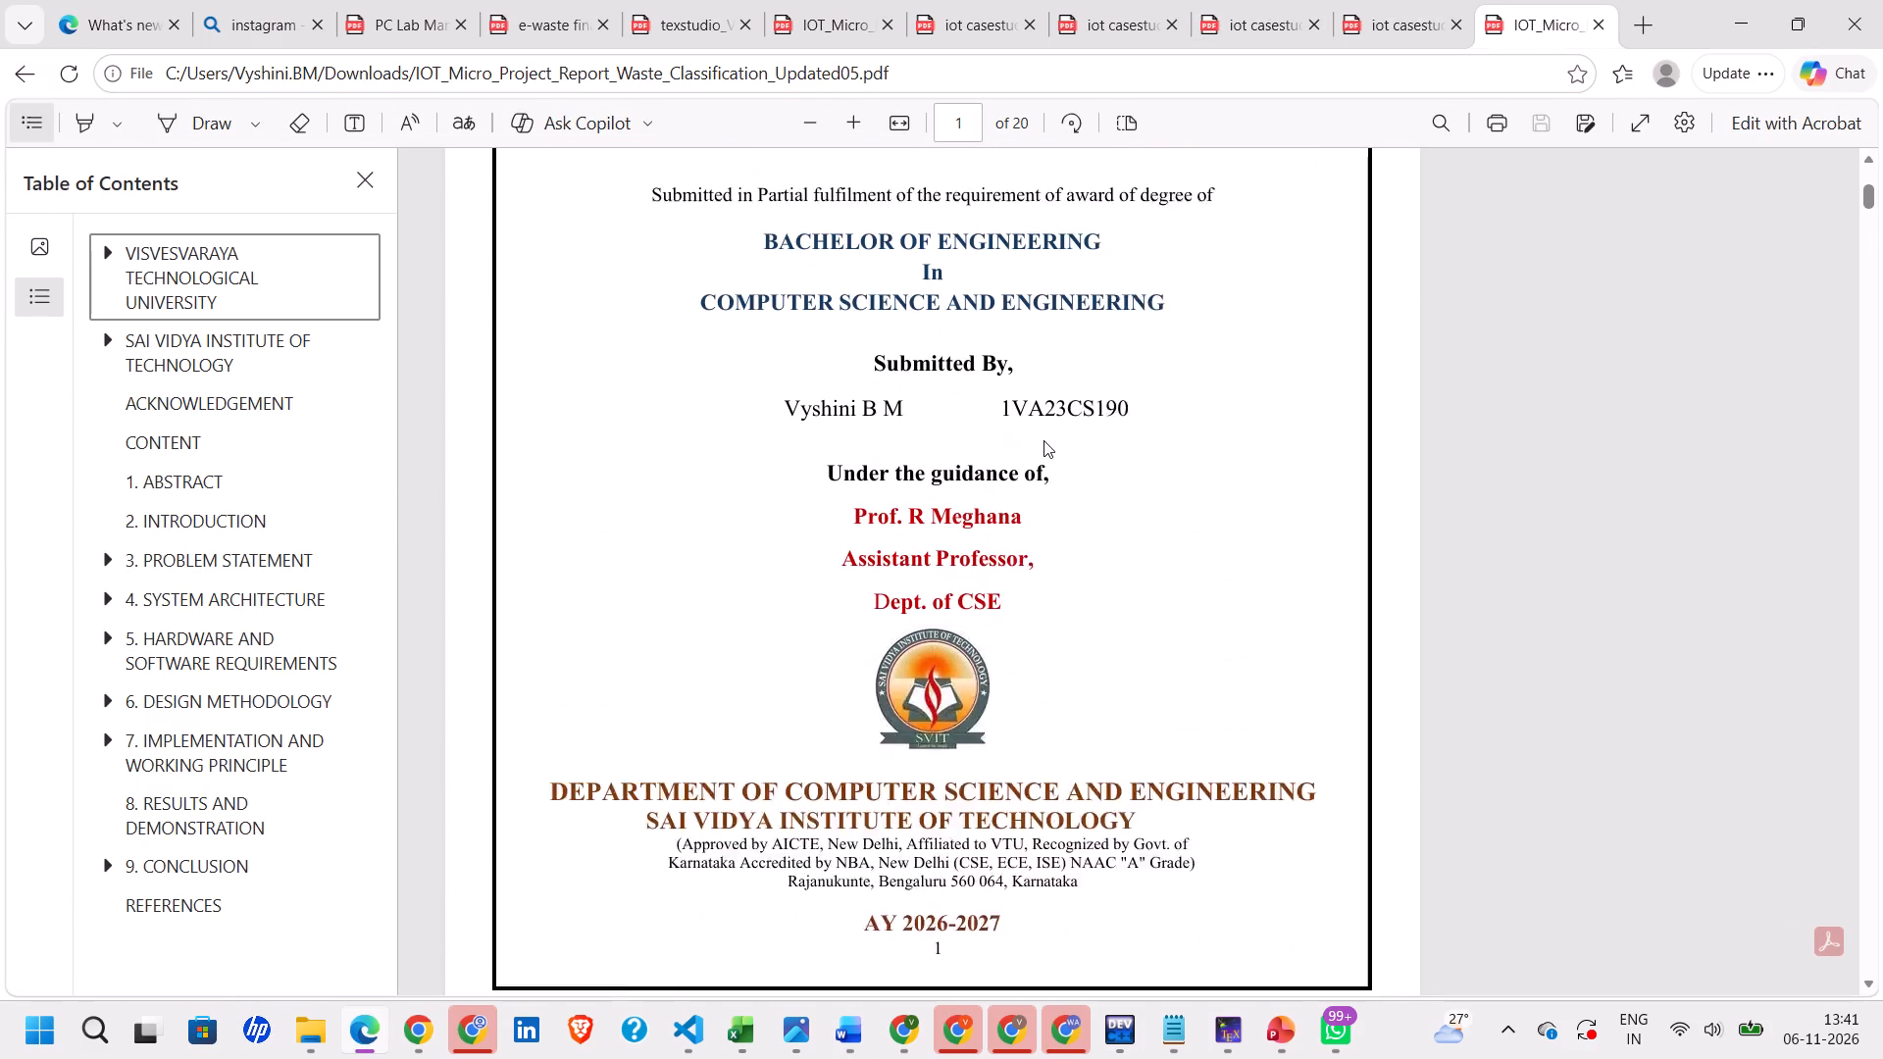
pyautogui.scroll(-10, 1043, 440)
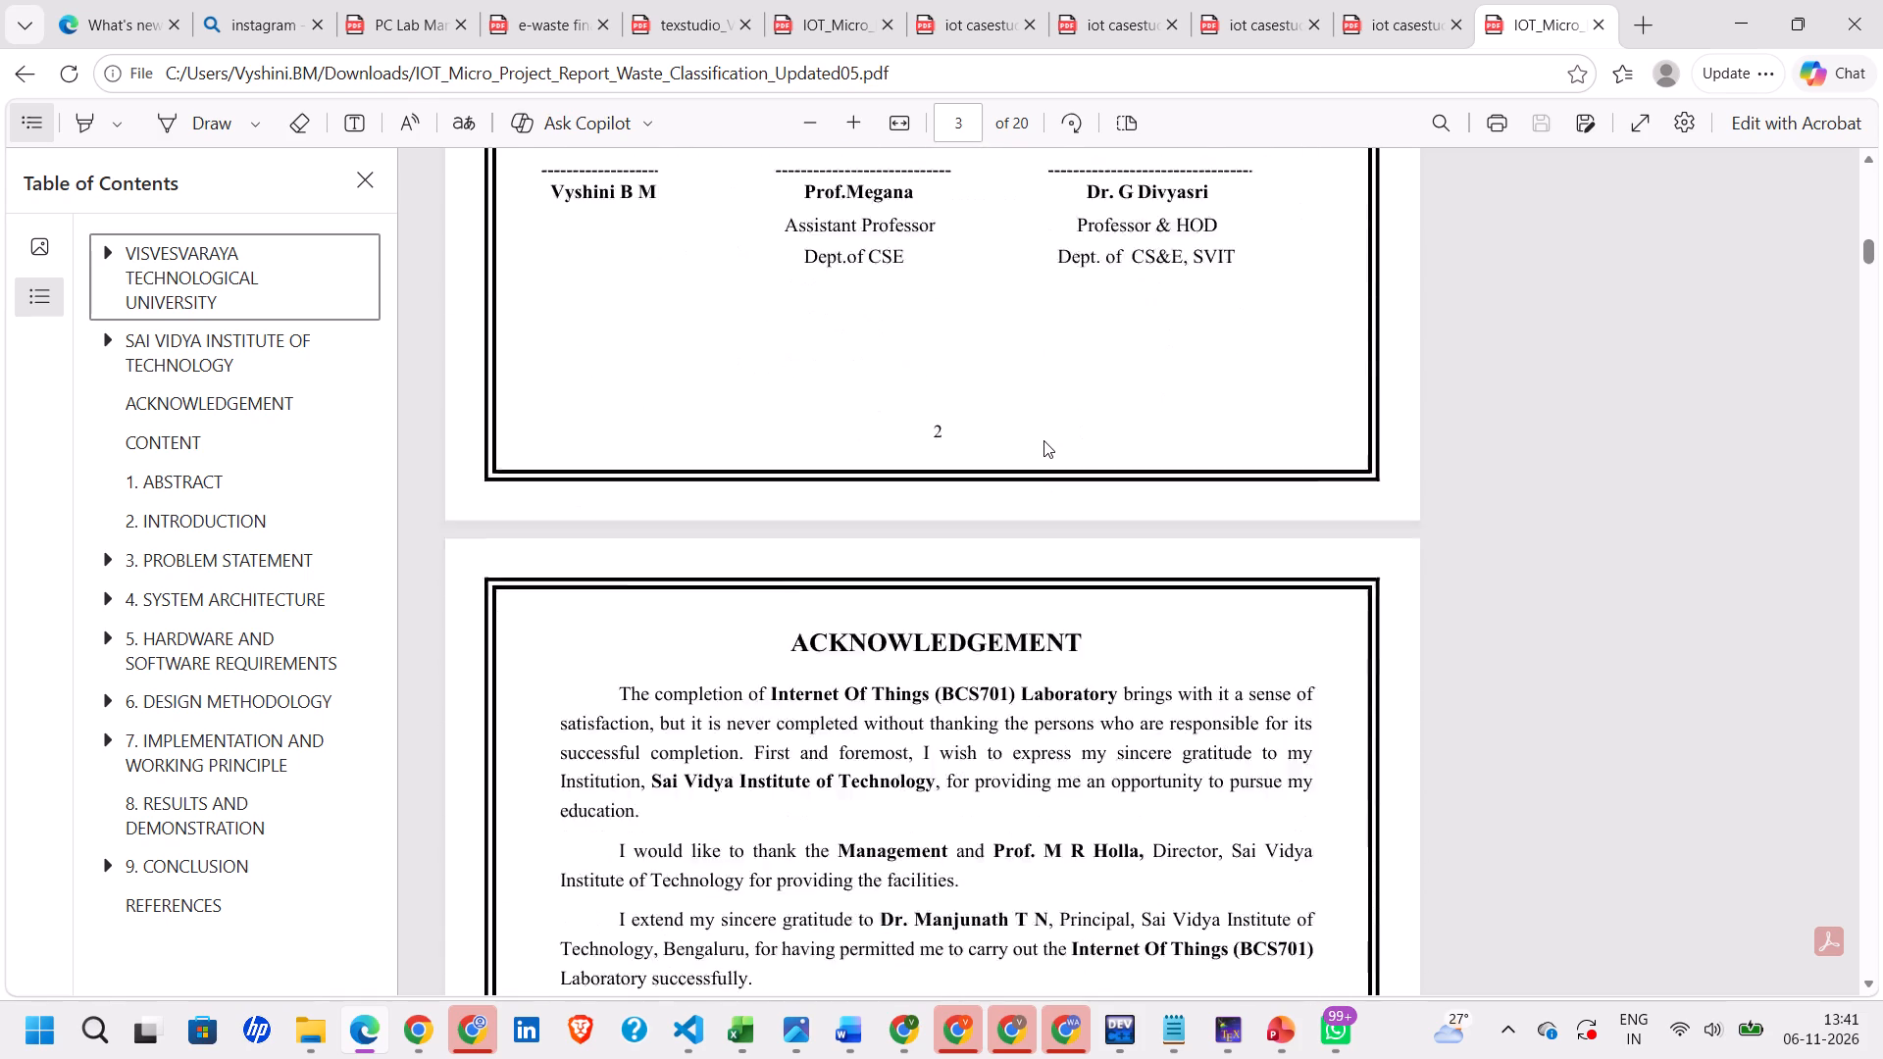
pyautogui.scroll(-11, 1043, 440)
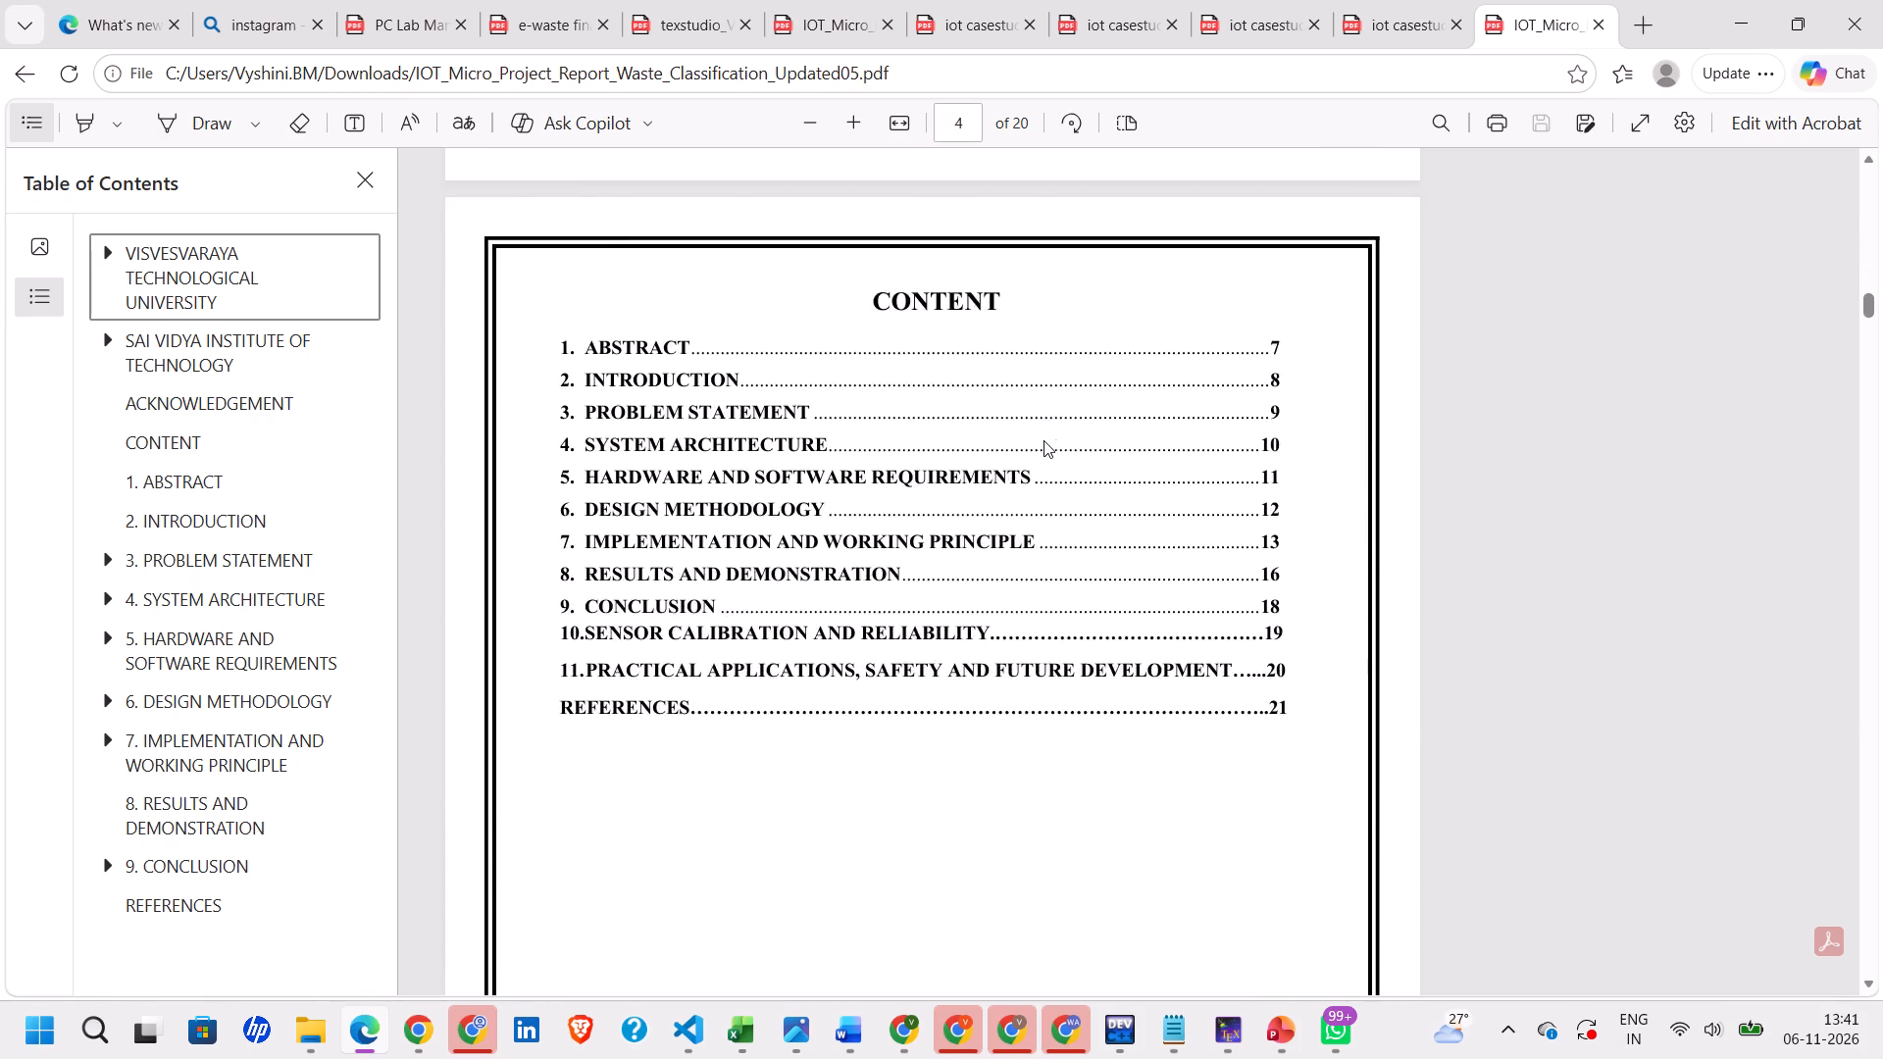
pyautogui.scroll(-2, 1043, 440)
pyautogui.scroll(8, 1043, 440)
pyautogui.scroll(-3, 983, 182)
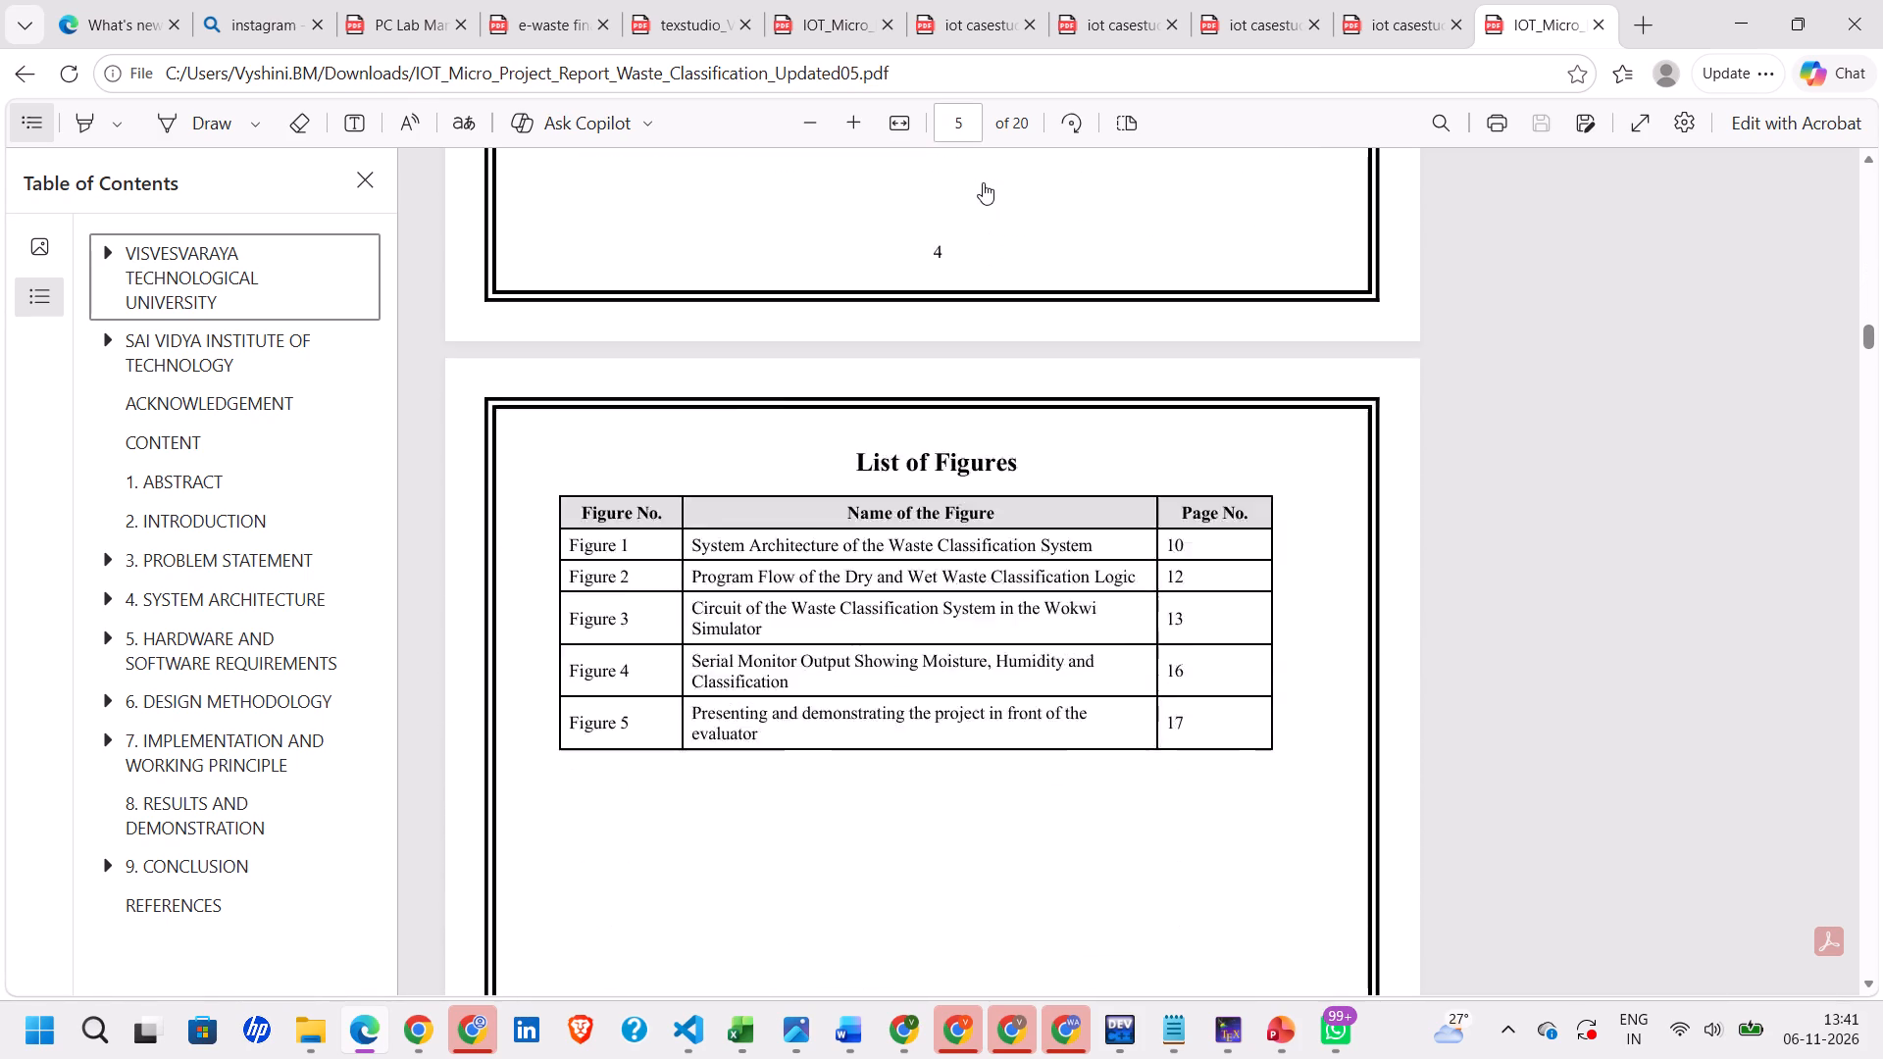
pyautogui.scroll(-8, 983, 182)
pyautogui.scroll(-20, 983, 182)
pyautogui.scroll(-18, 983, 182)
pyautogui.scroll(-15, 983, 182)
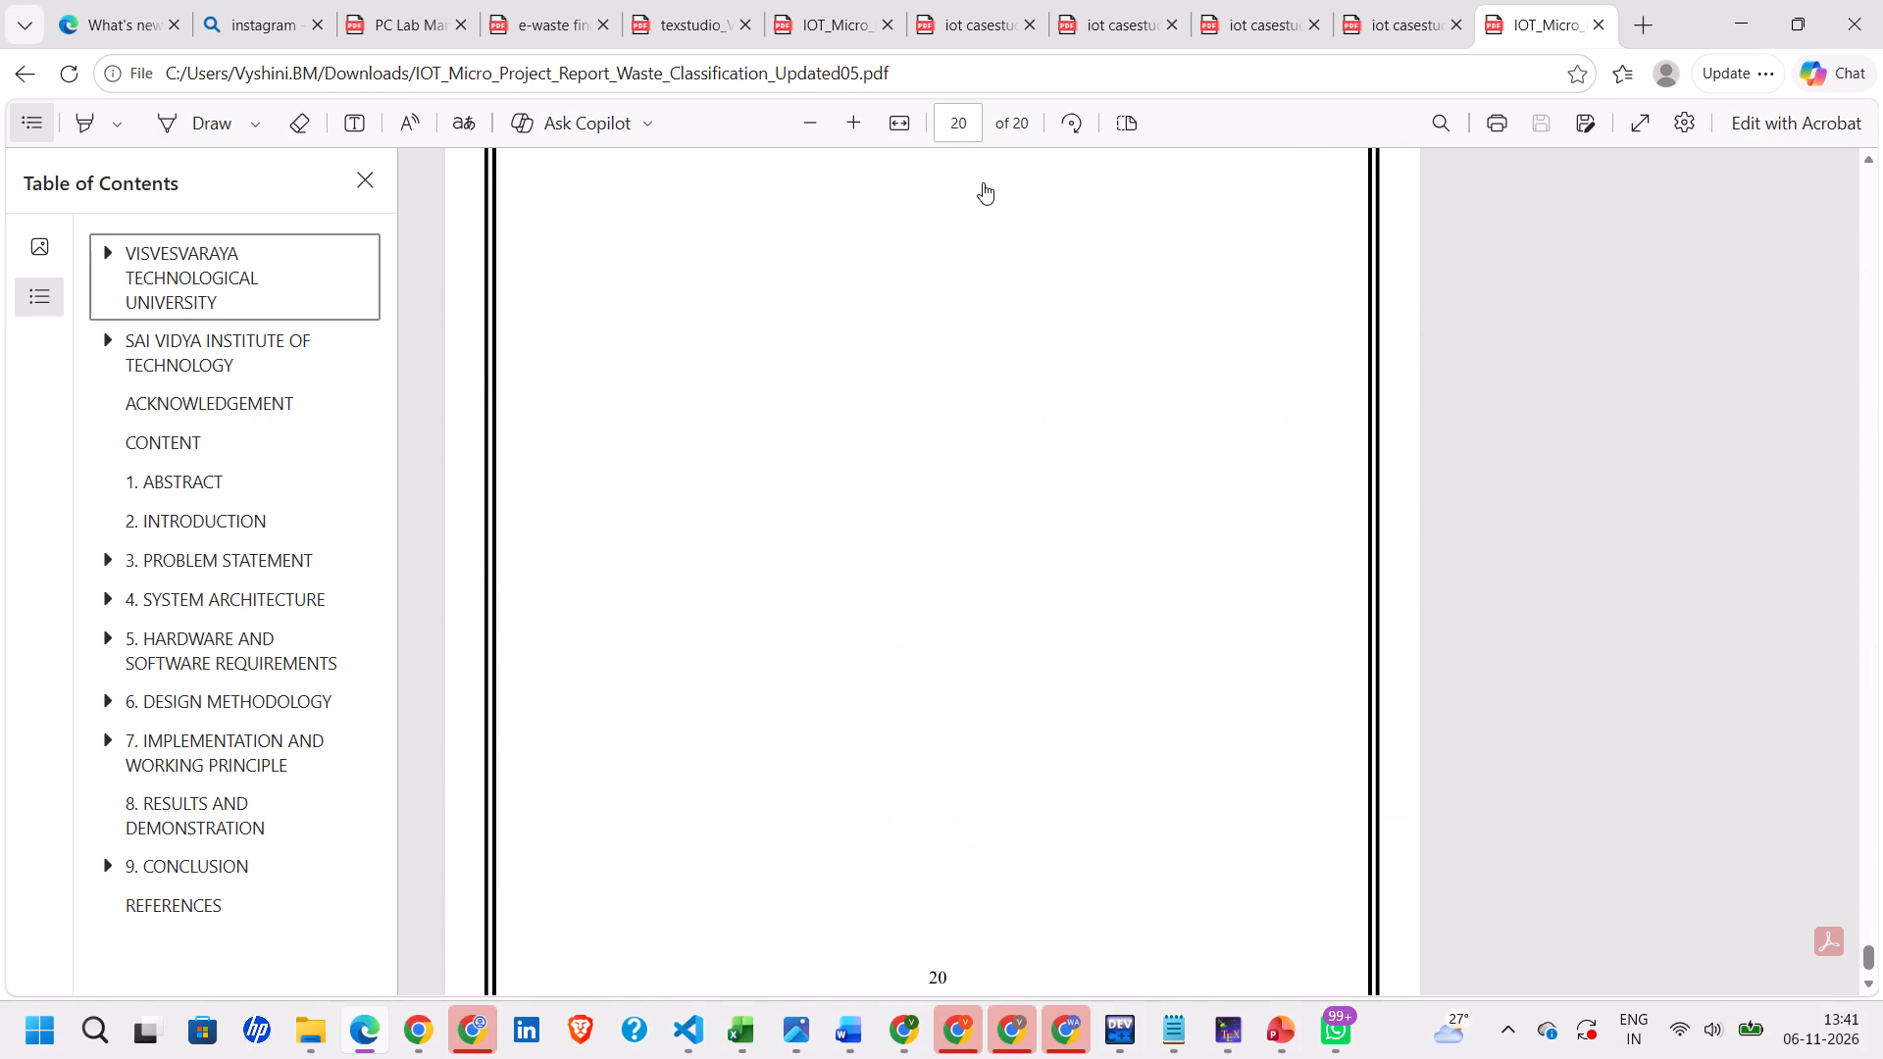
# Check the PDF backwards from the References to the cover, comparing printed page numbers with the Content and List of Figures entries.
pyautogui.scroll(6, 983, 182)
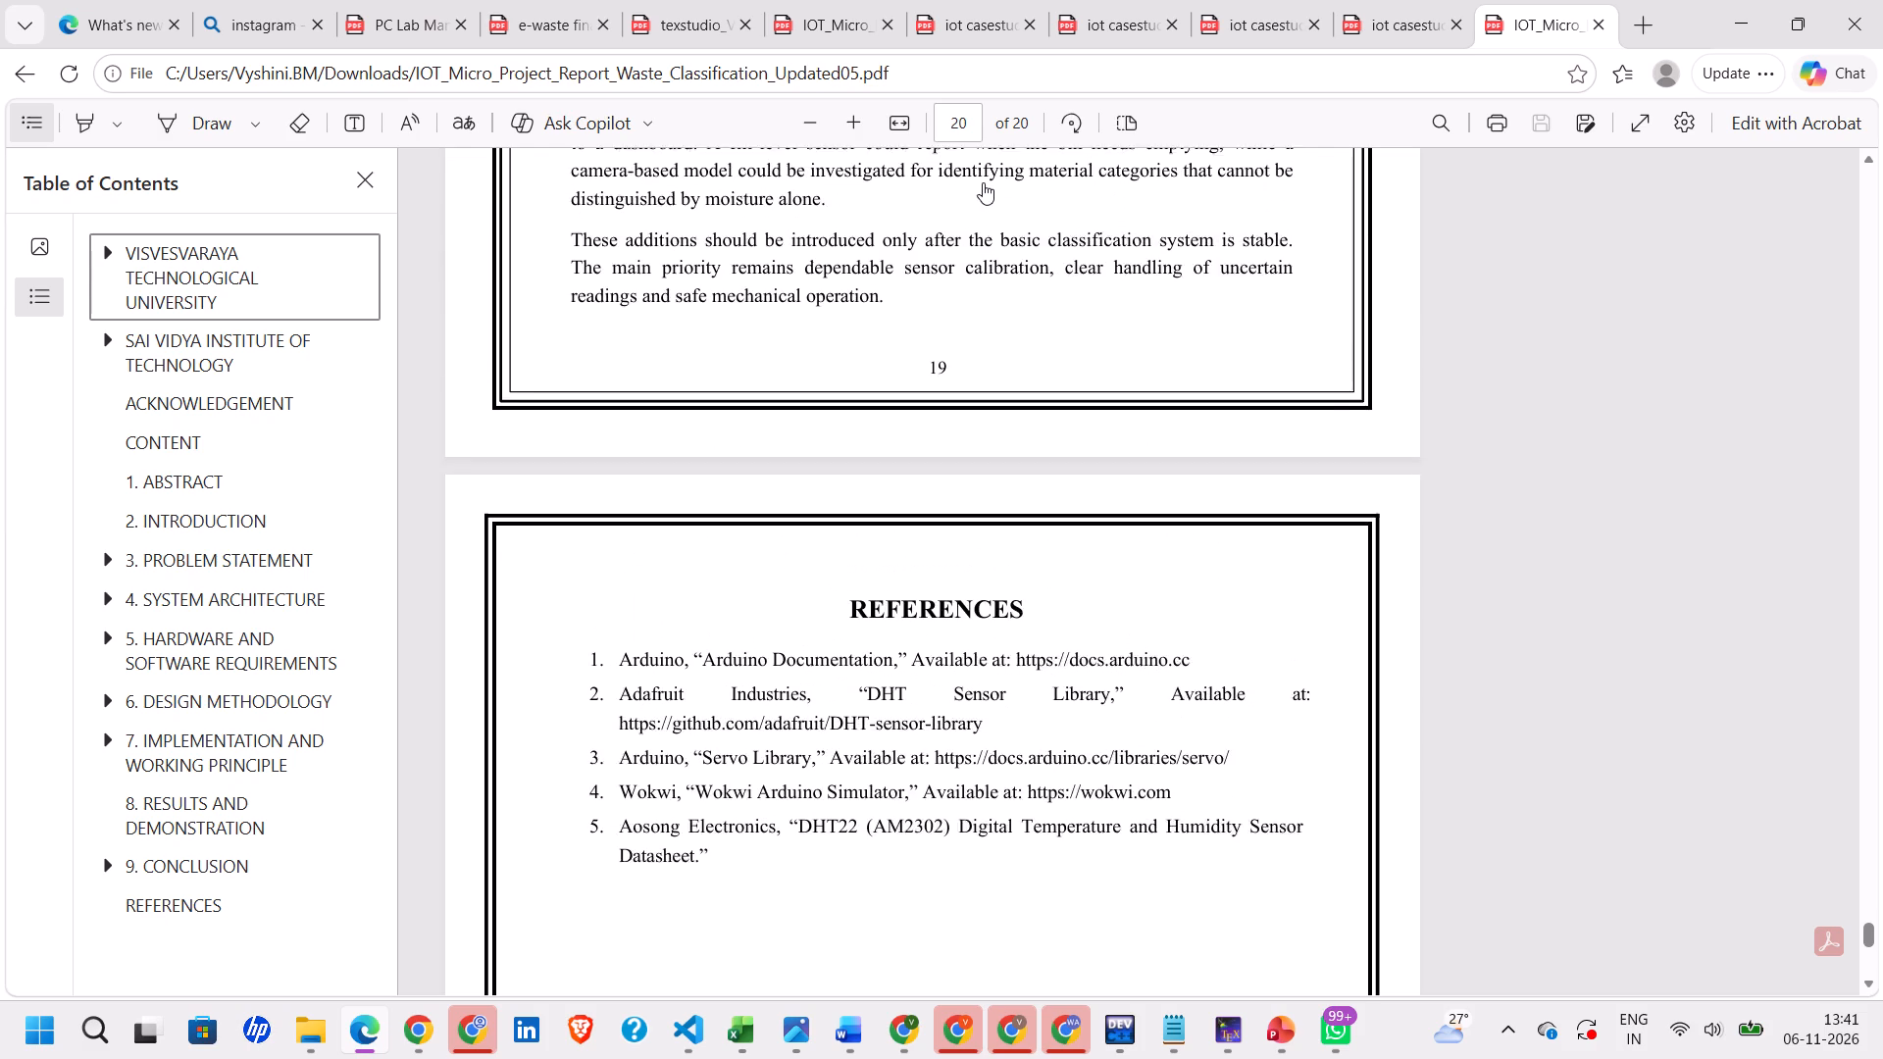
pyautogui.scroll(6, 983, 182)
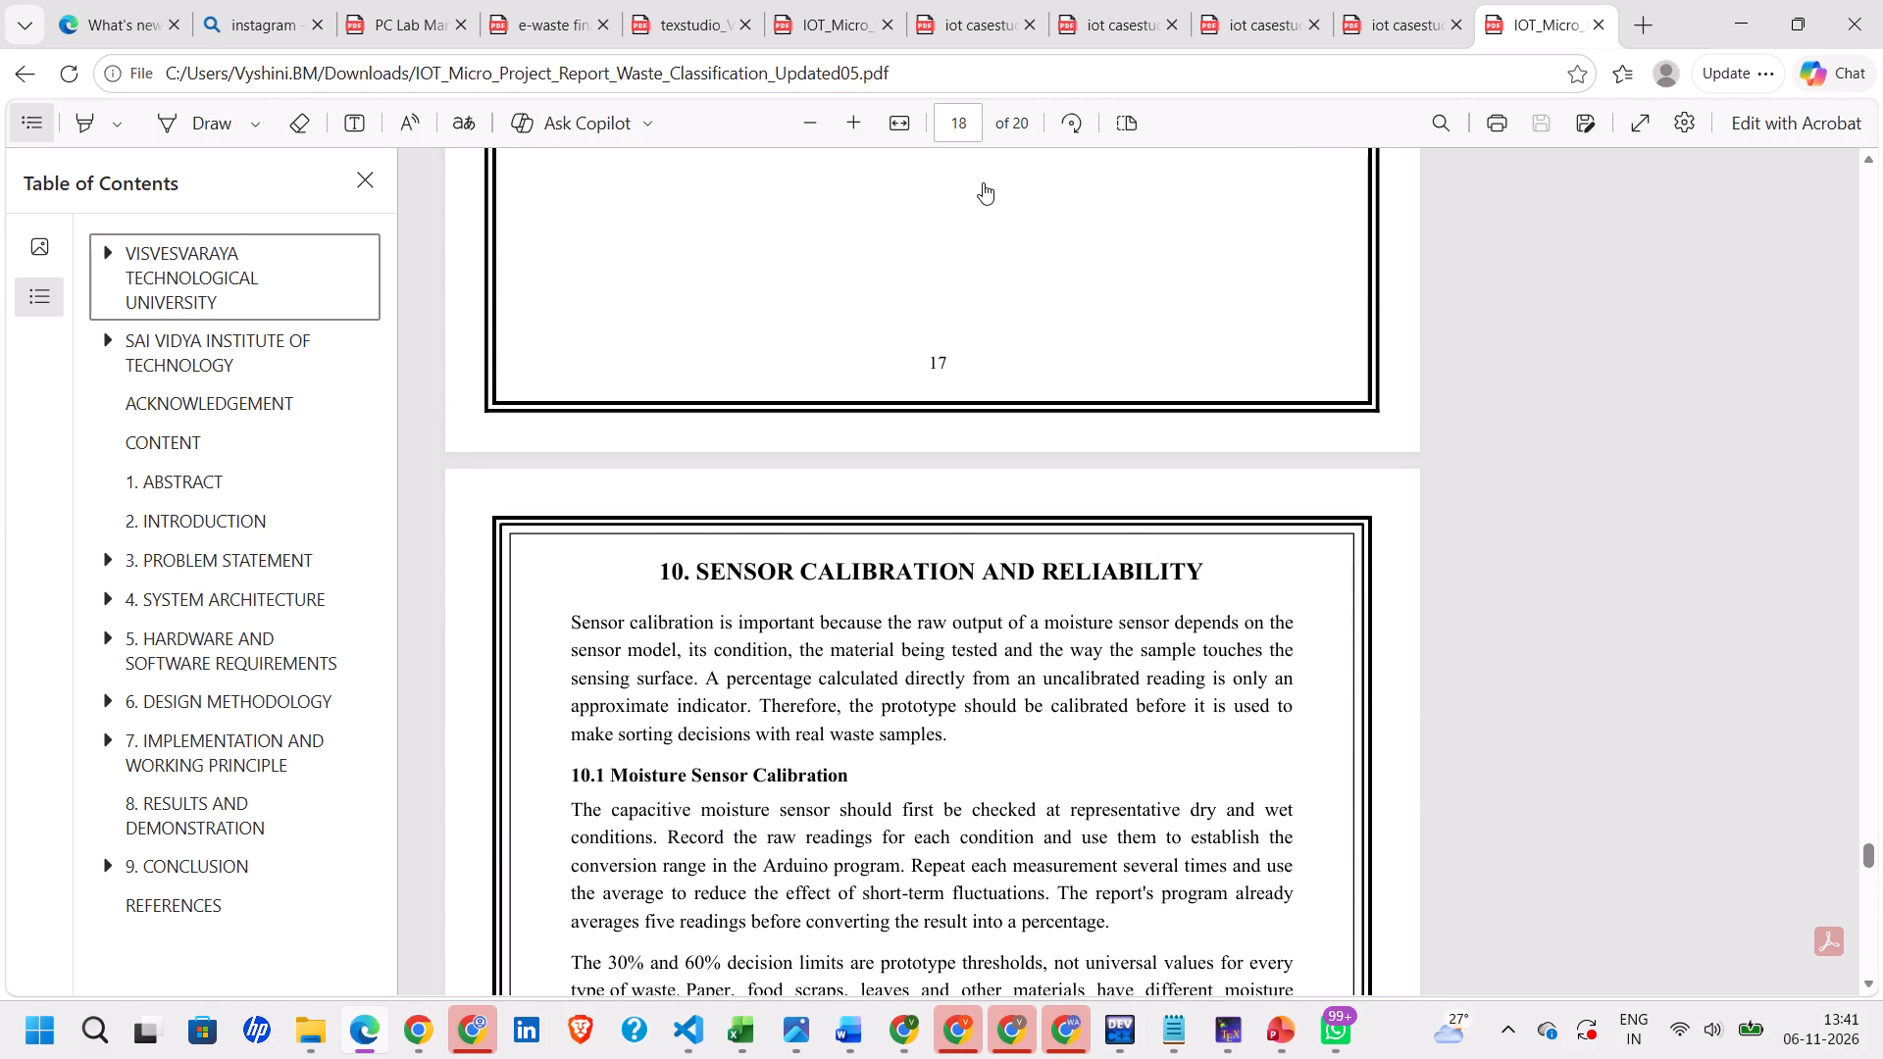
pyautogui.scroll(8, 983, 182)
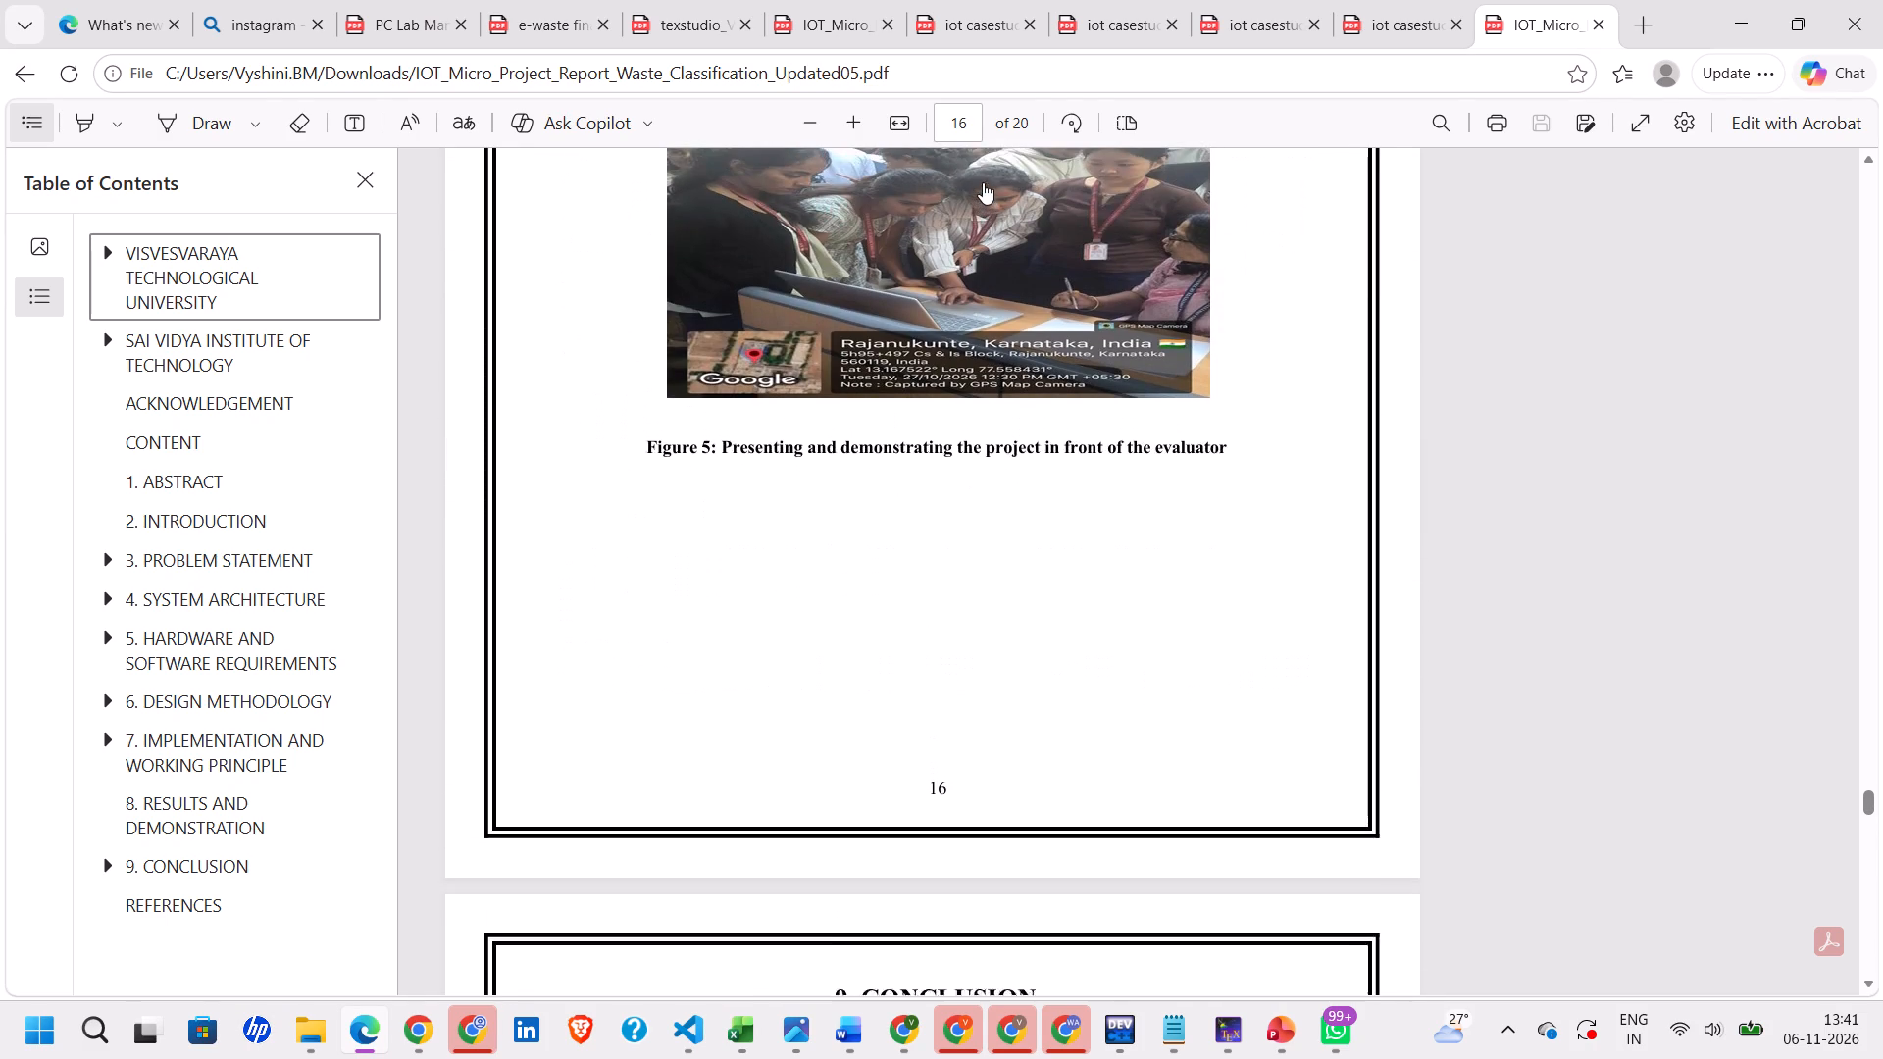
pyautogui.scroll(6, 983, 182)
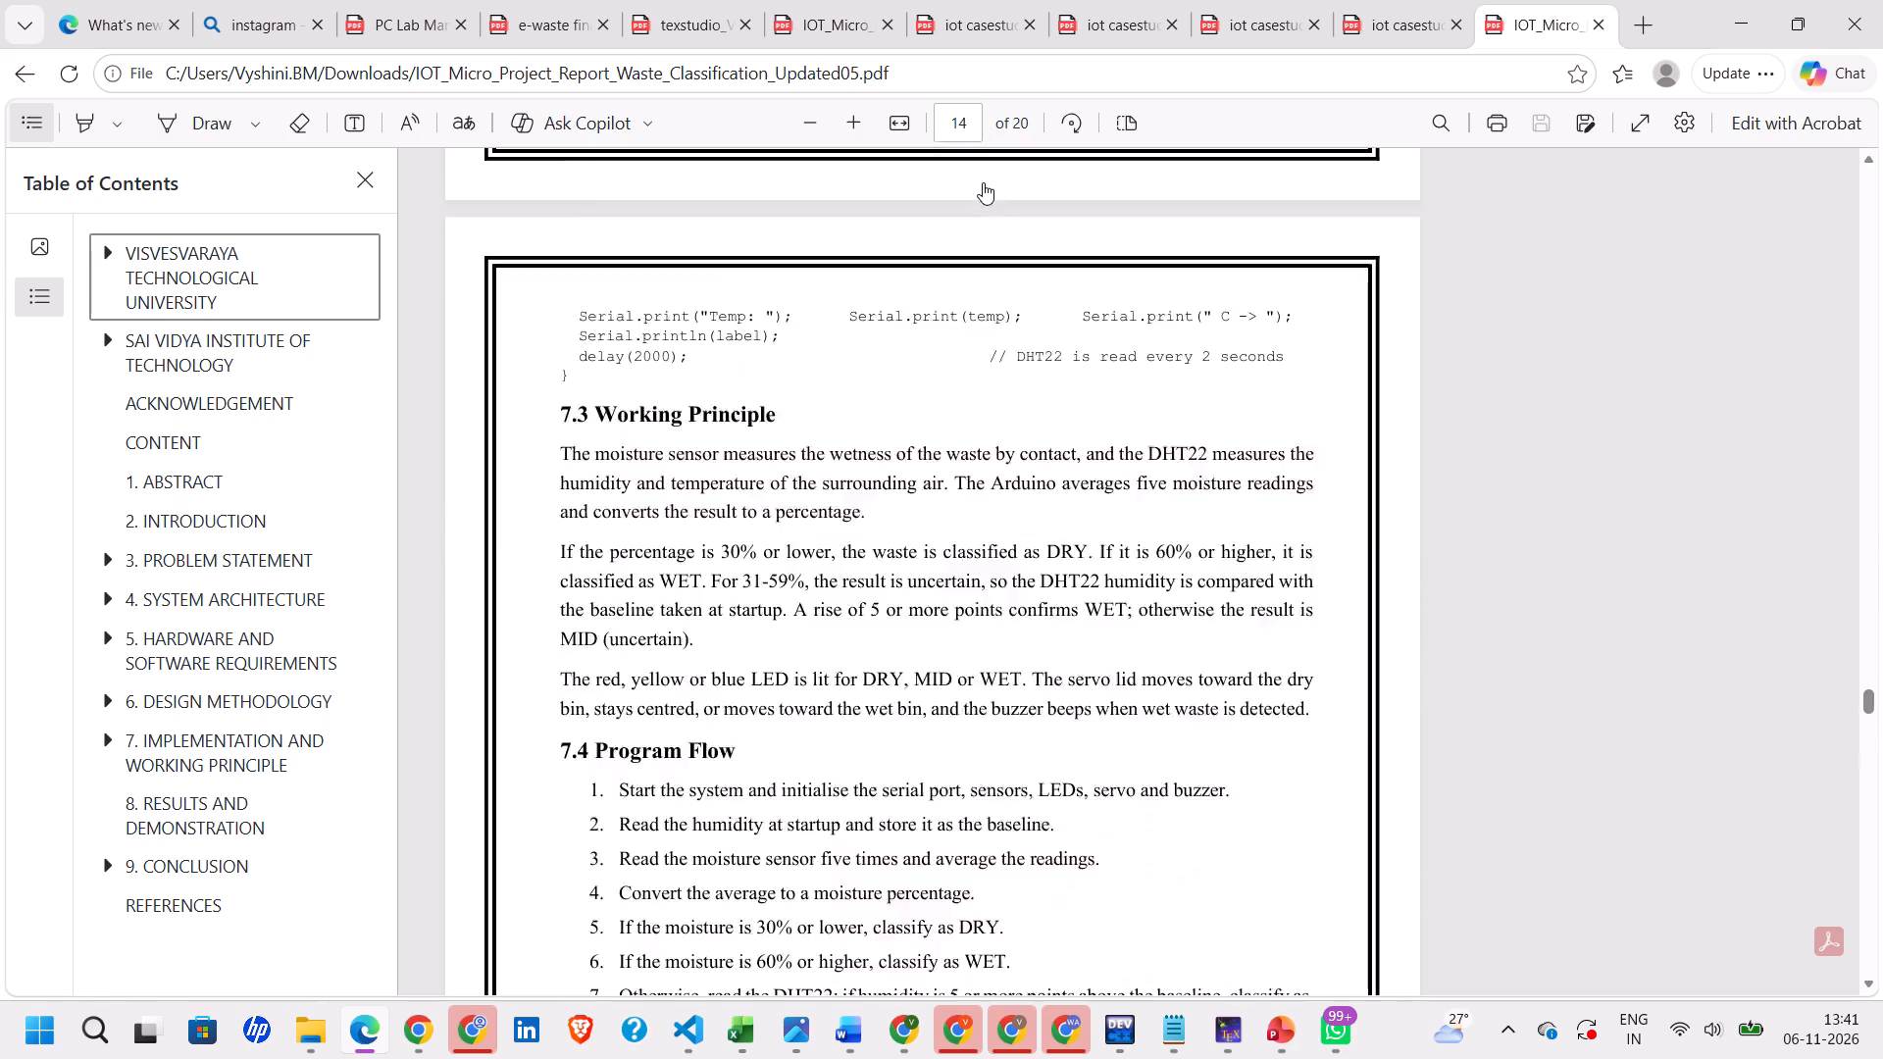
pyautogui.scroll(11, 983, 182)
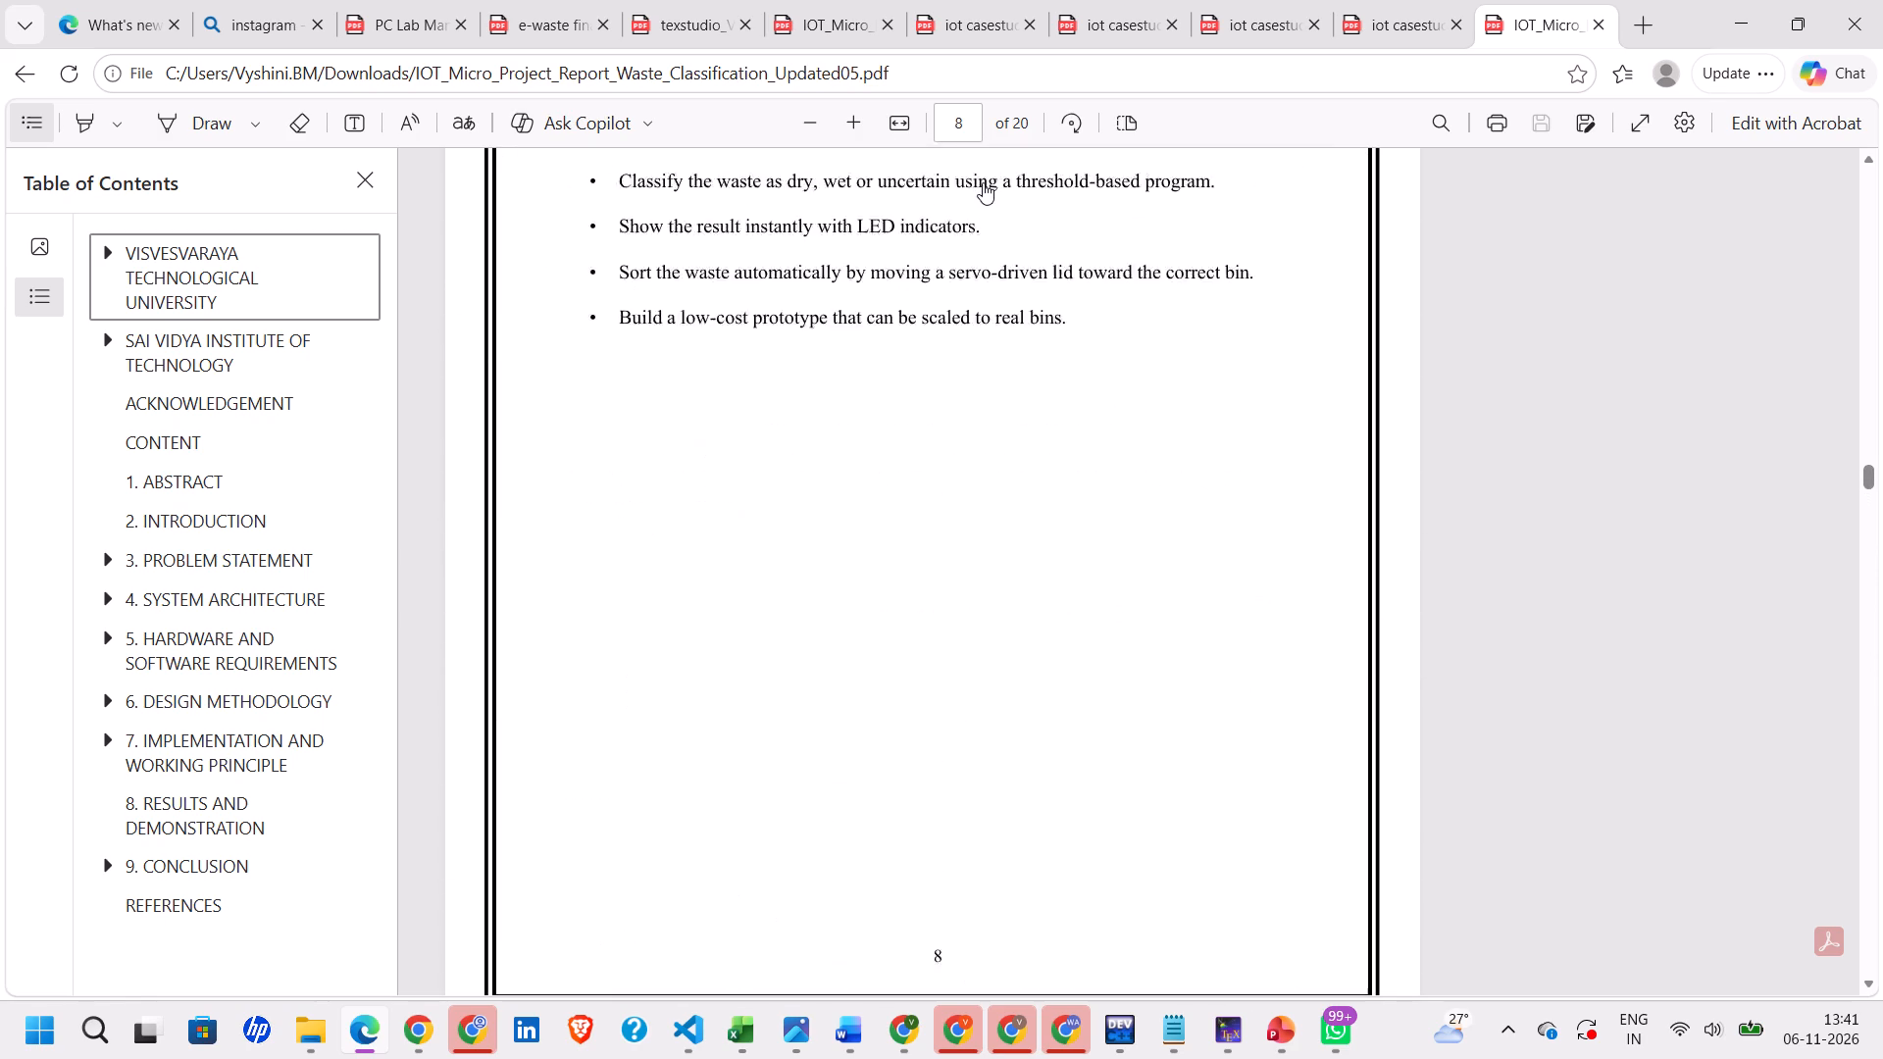
pyautogui.scroll(6, 983, 182)
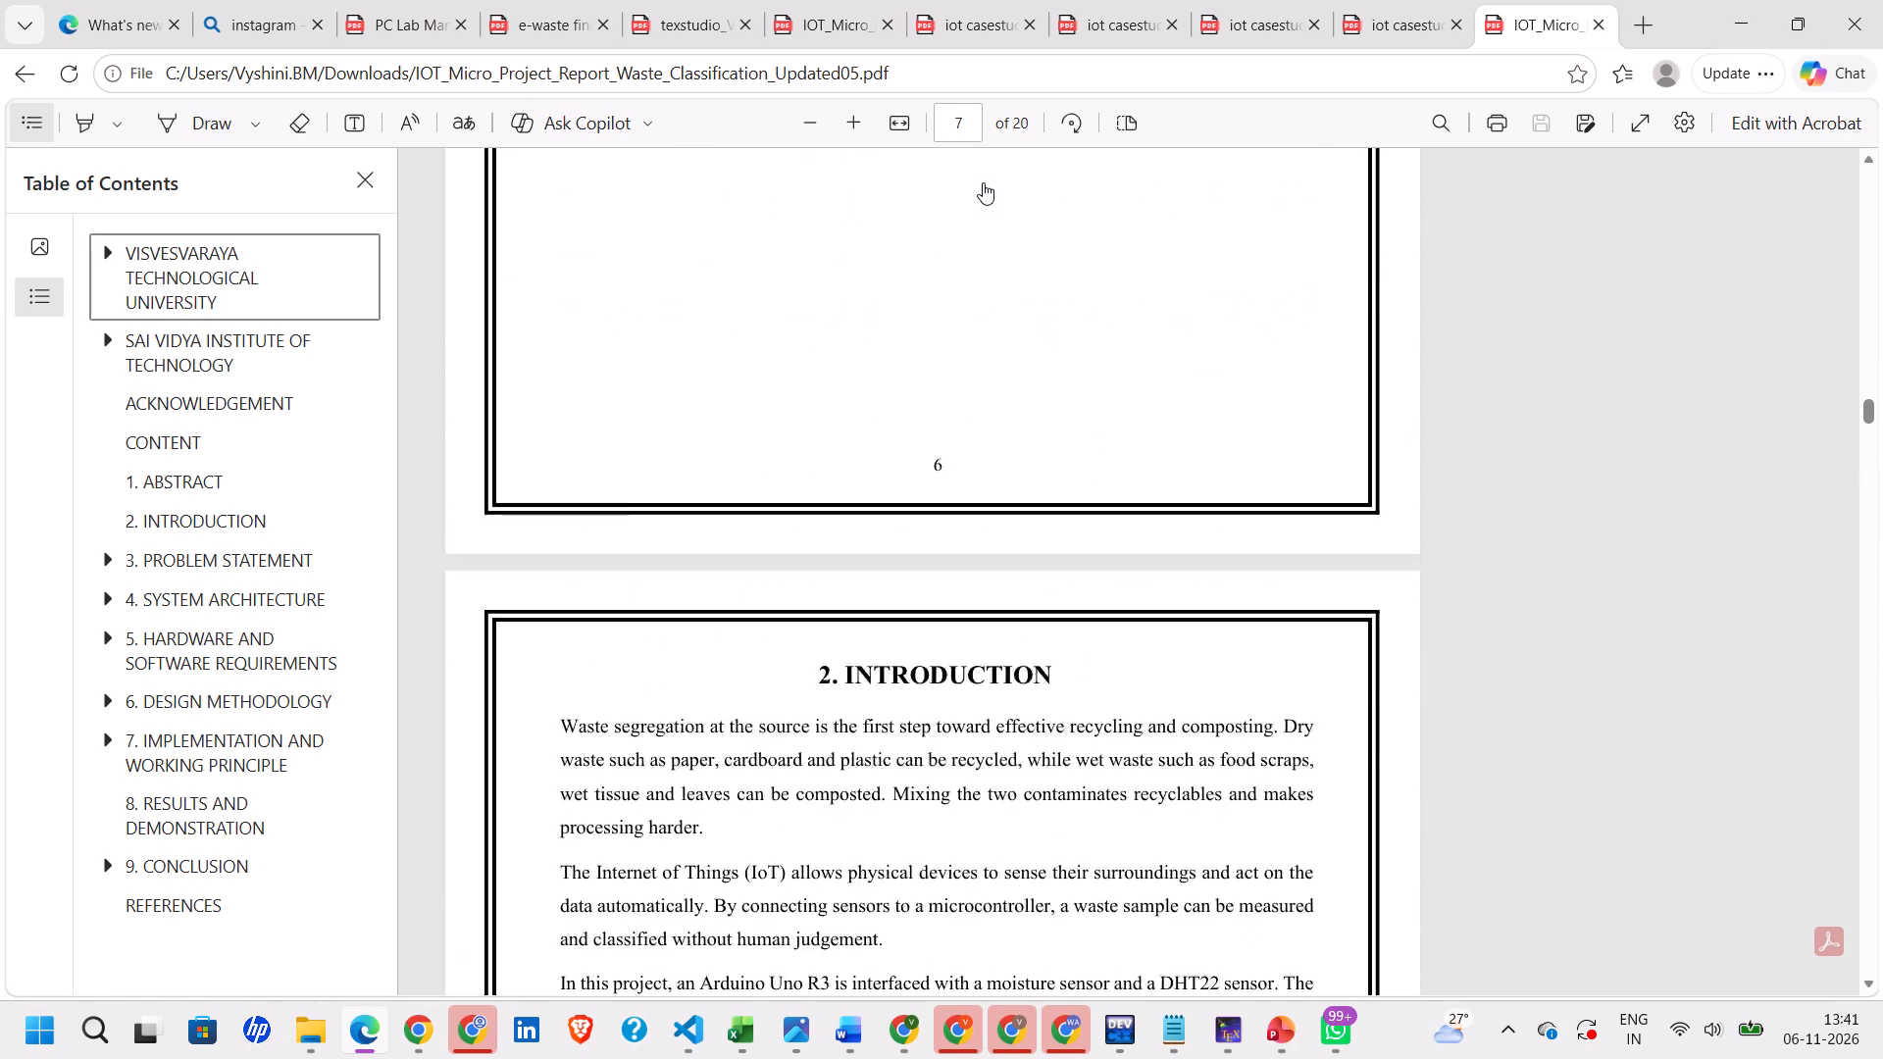
pyautogui.scroll(9, 983, 182)
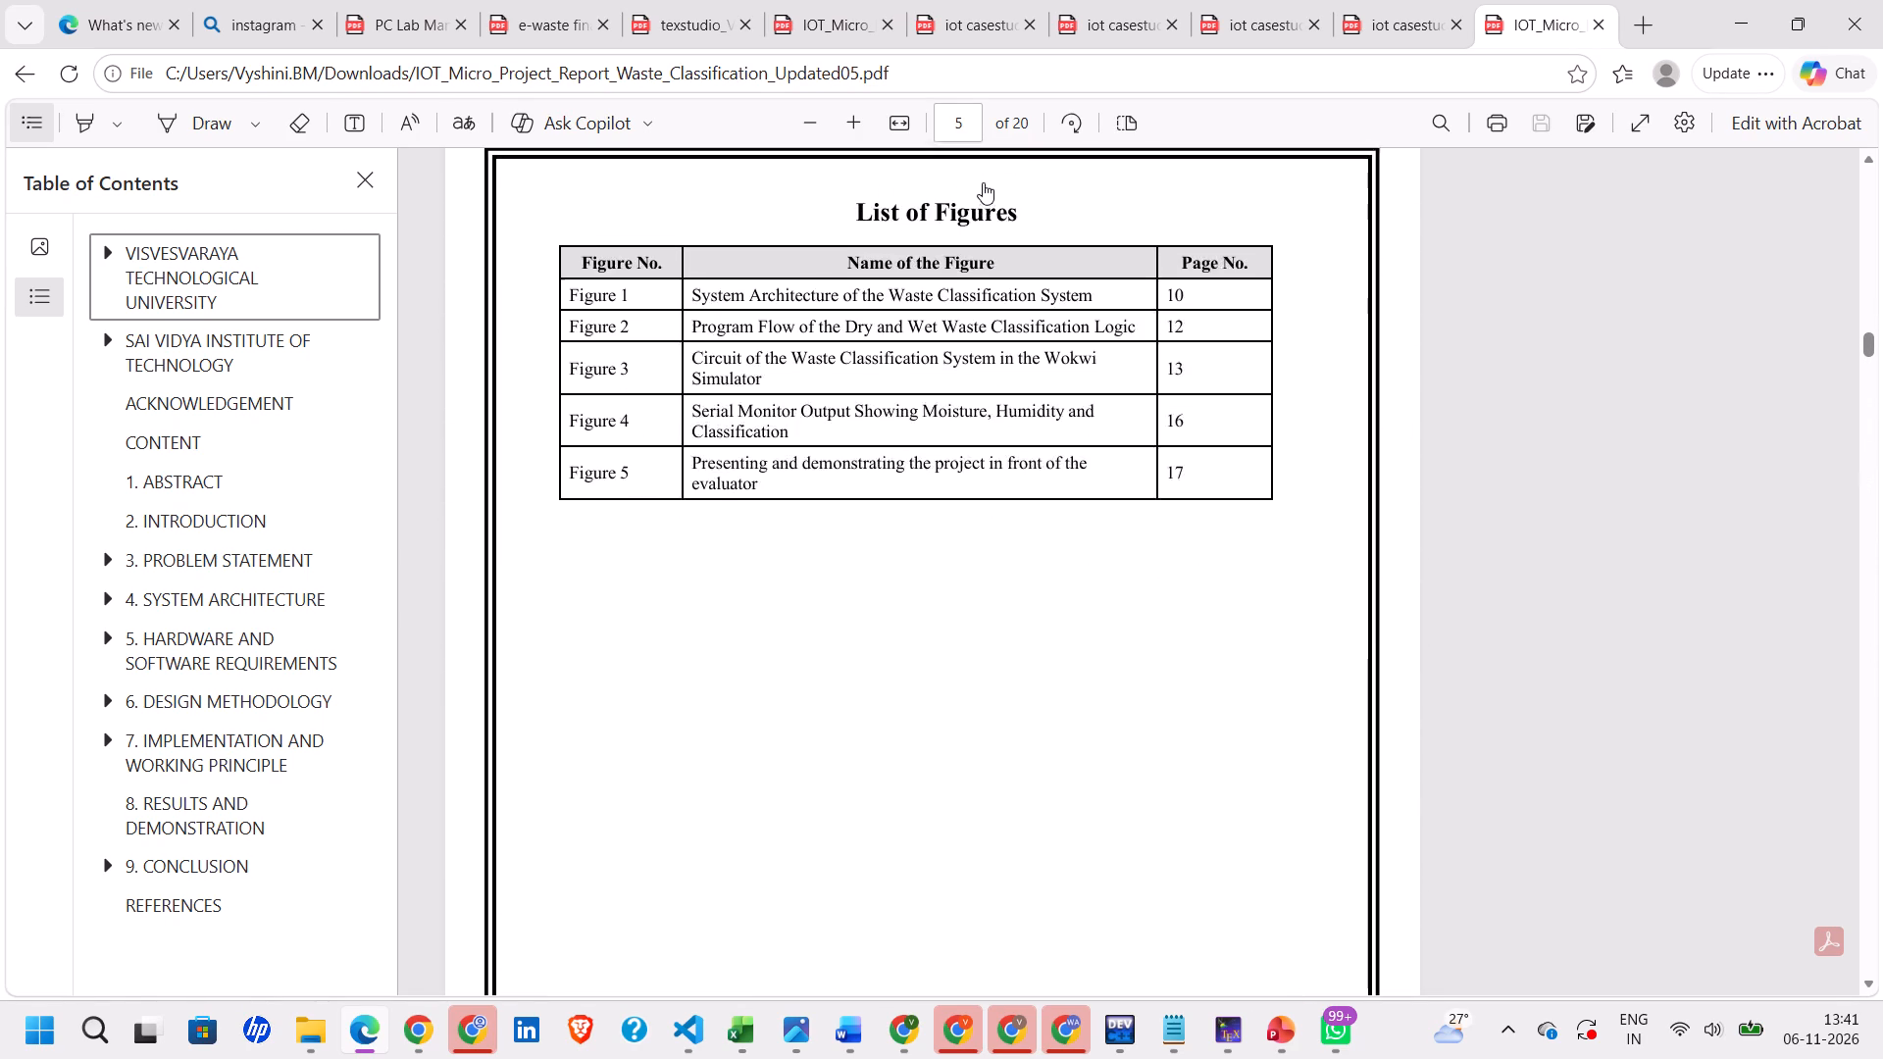
pyautogui.scroll(7, 983, 182)
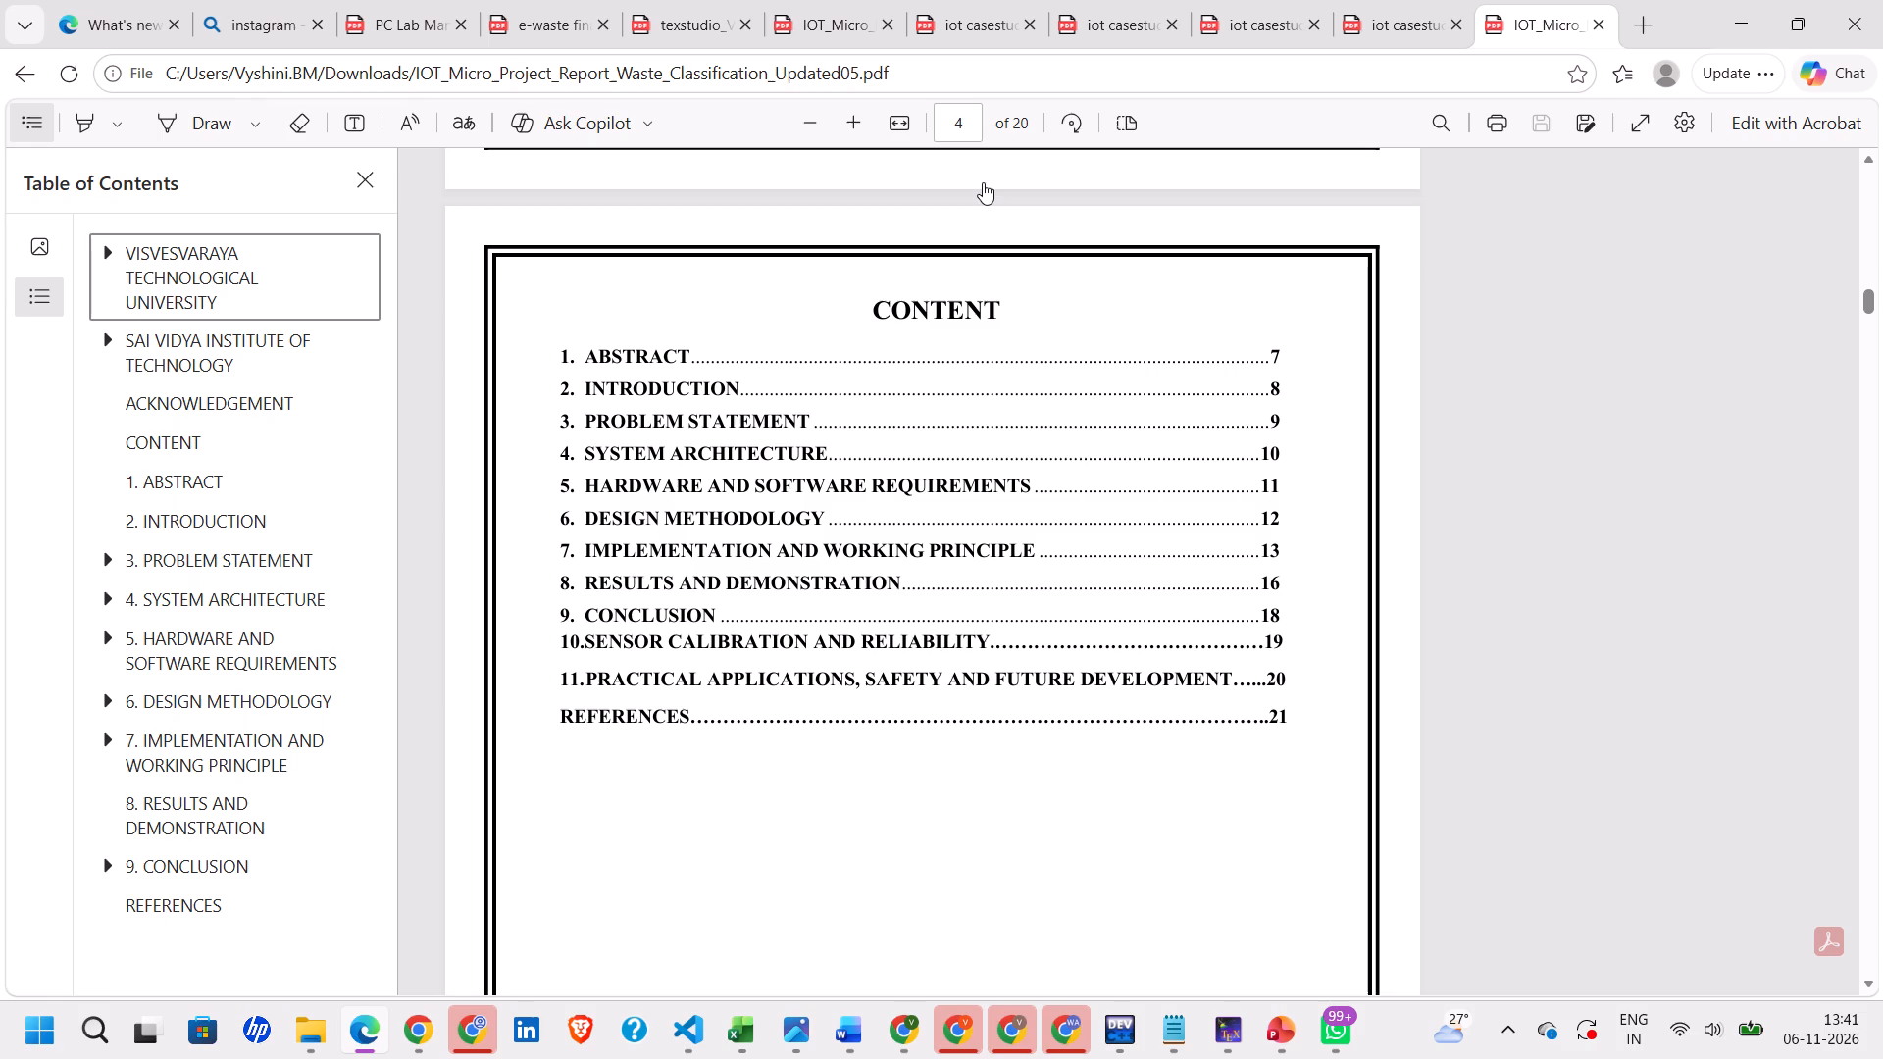
pyautogui.scroll(4, 983, 182)
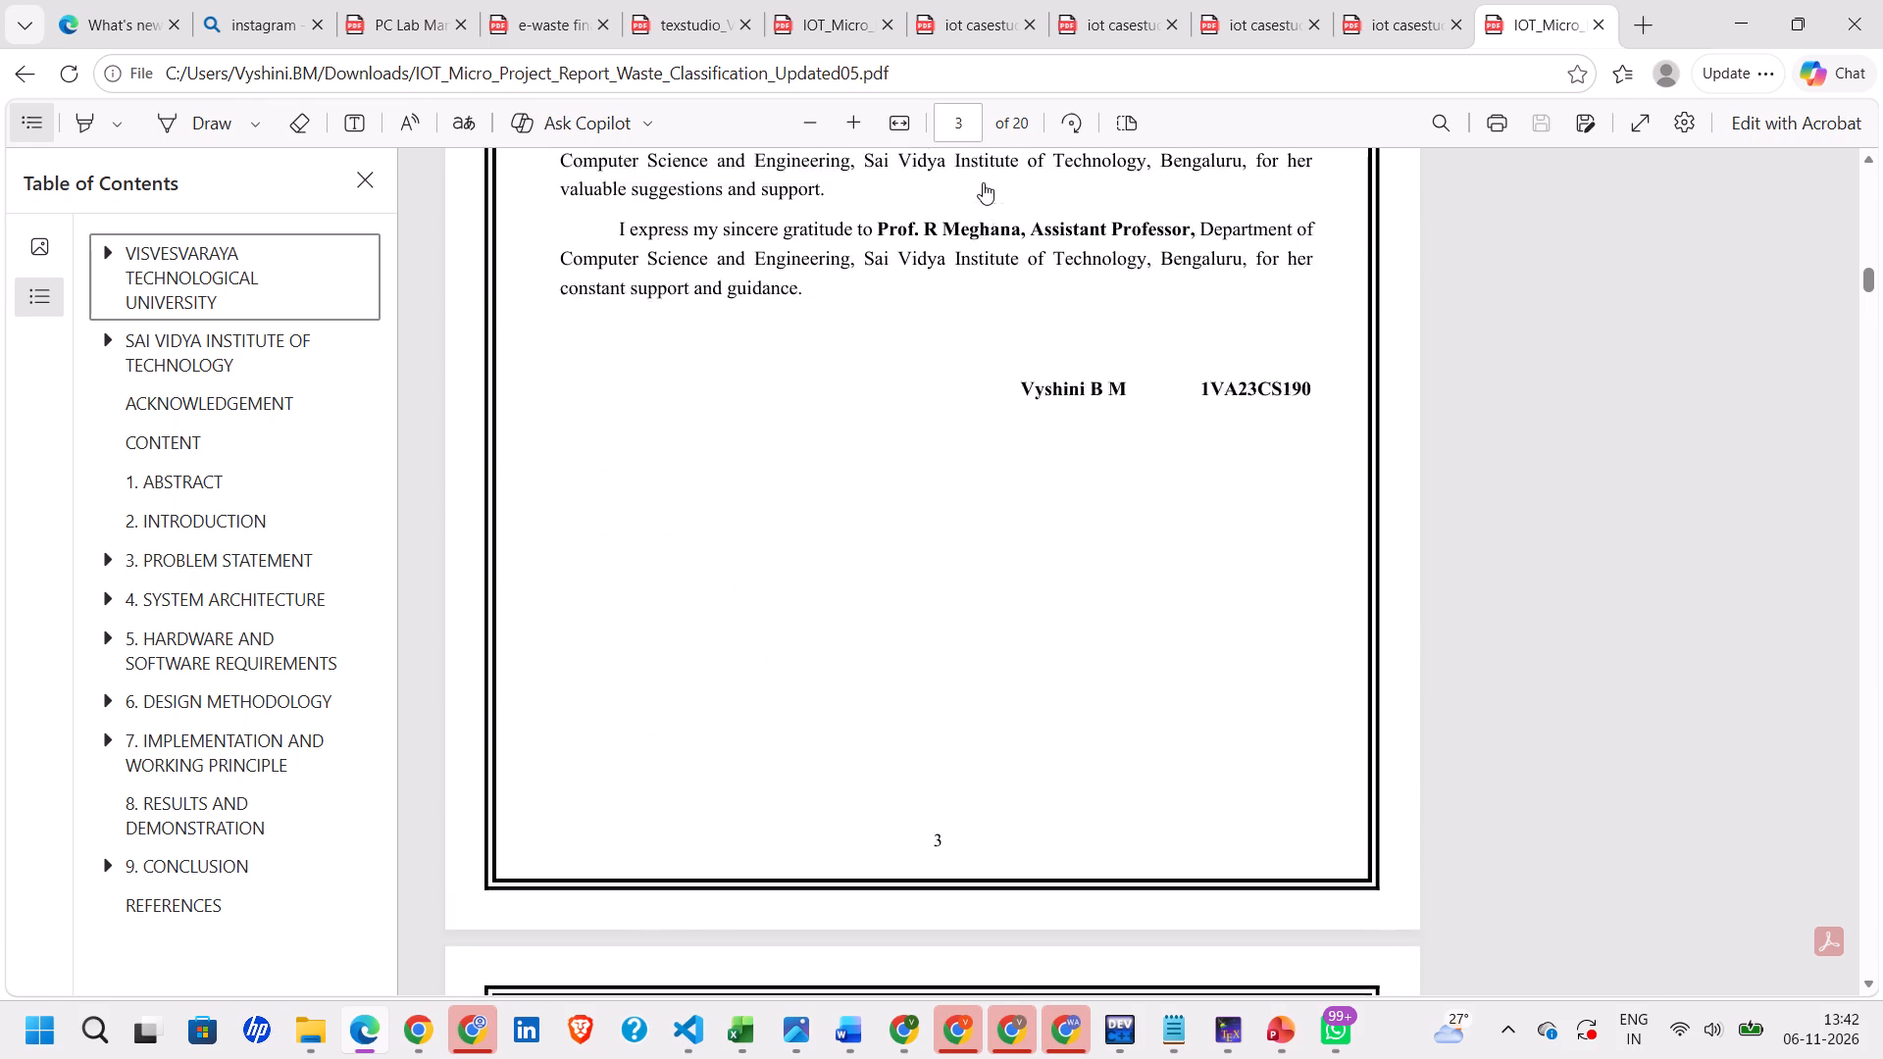
pyautogui.scroll(9, 983, 182)
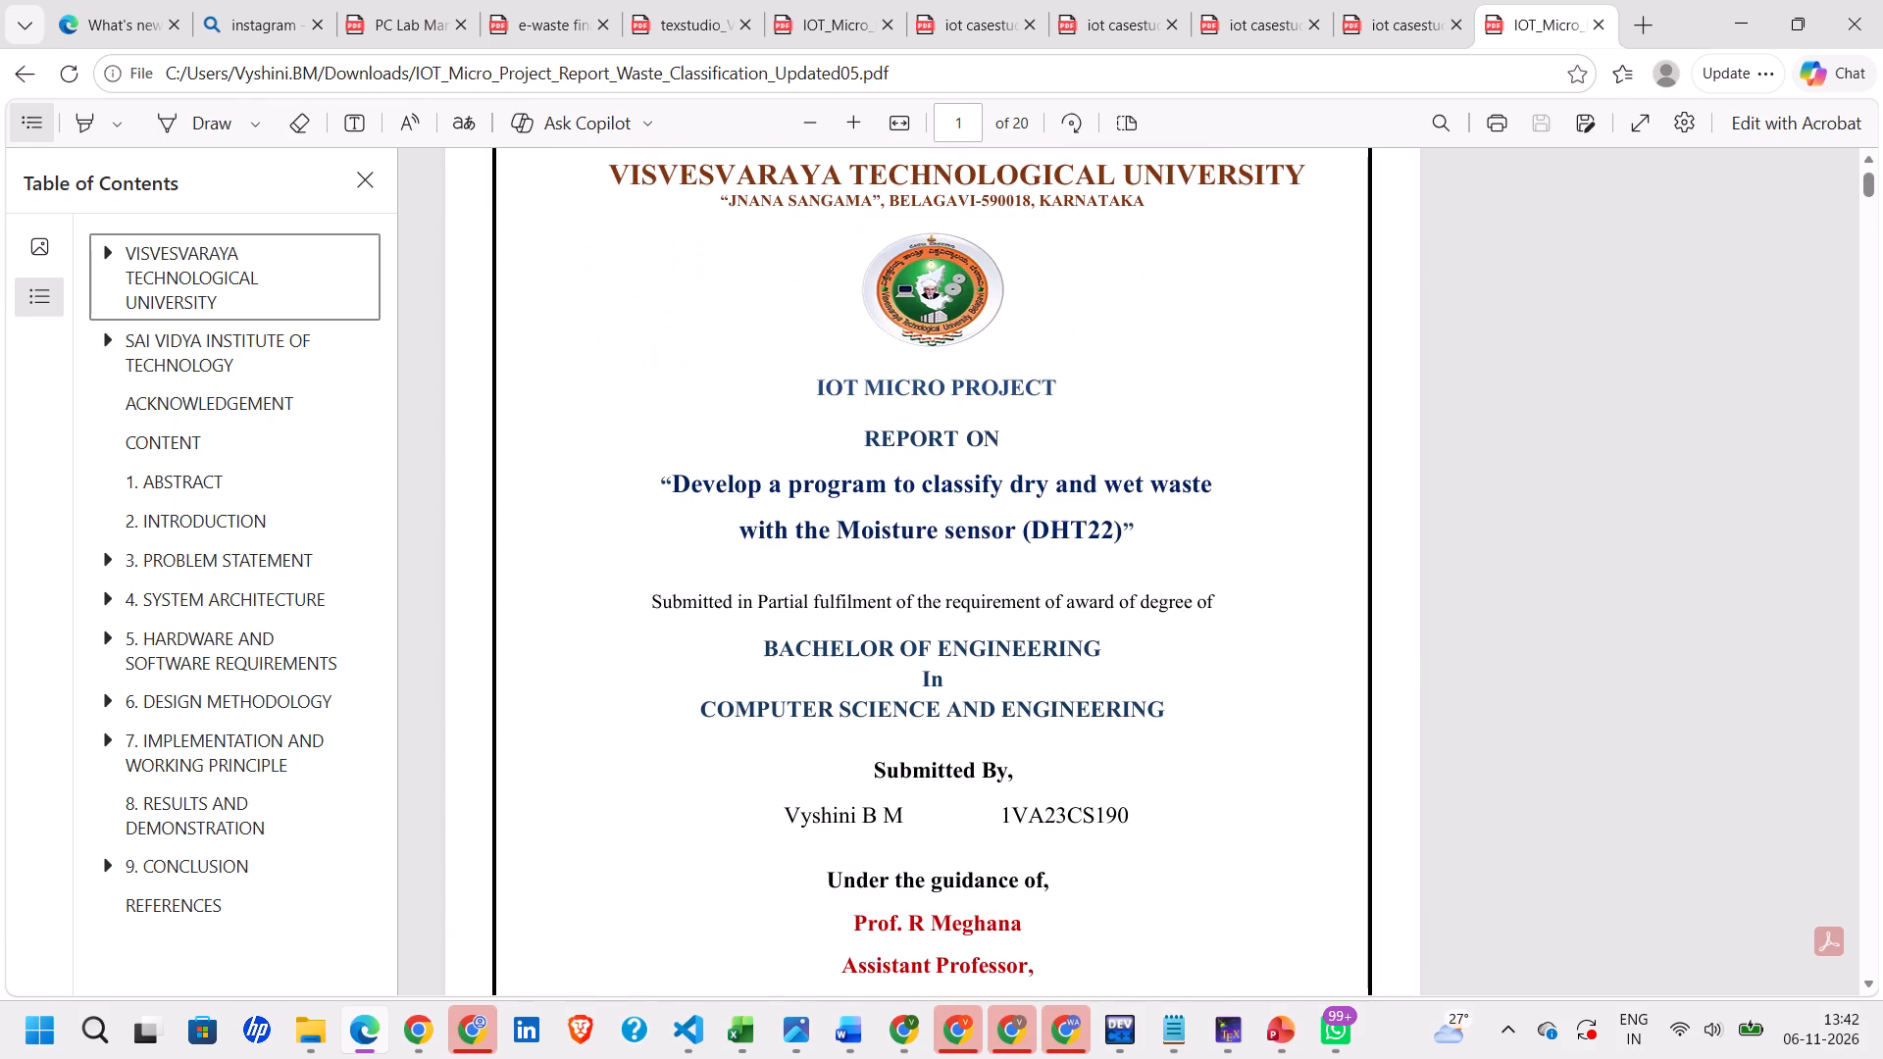
pyautogui.scroll(-4, 986, 194)
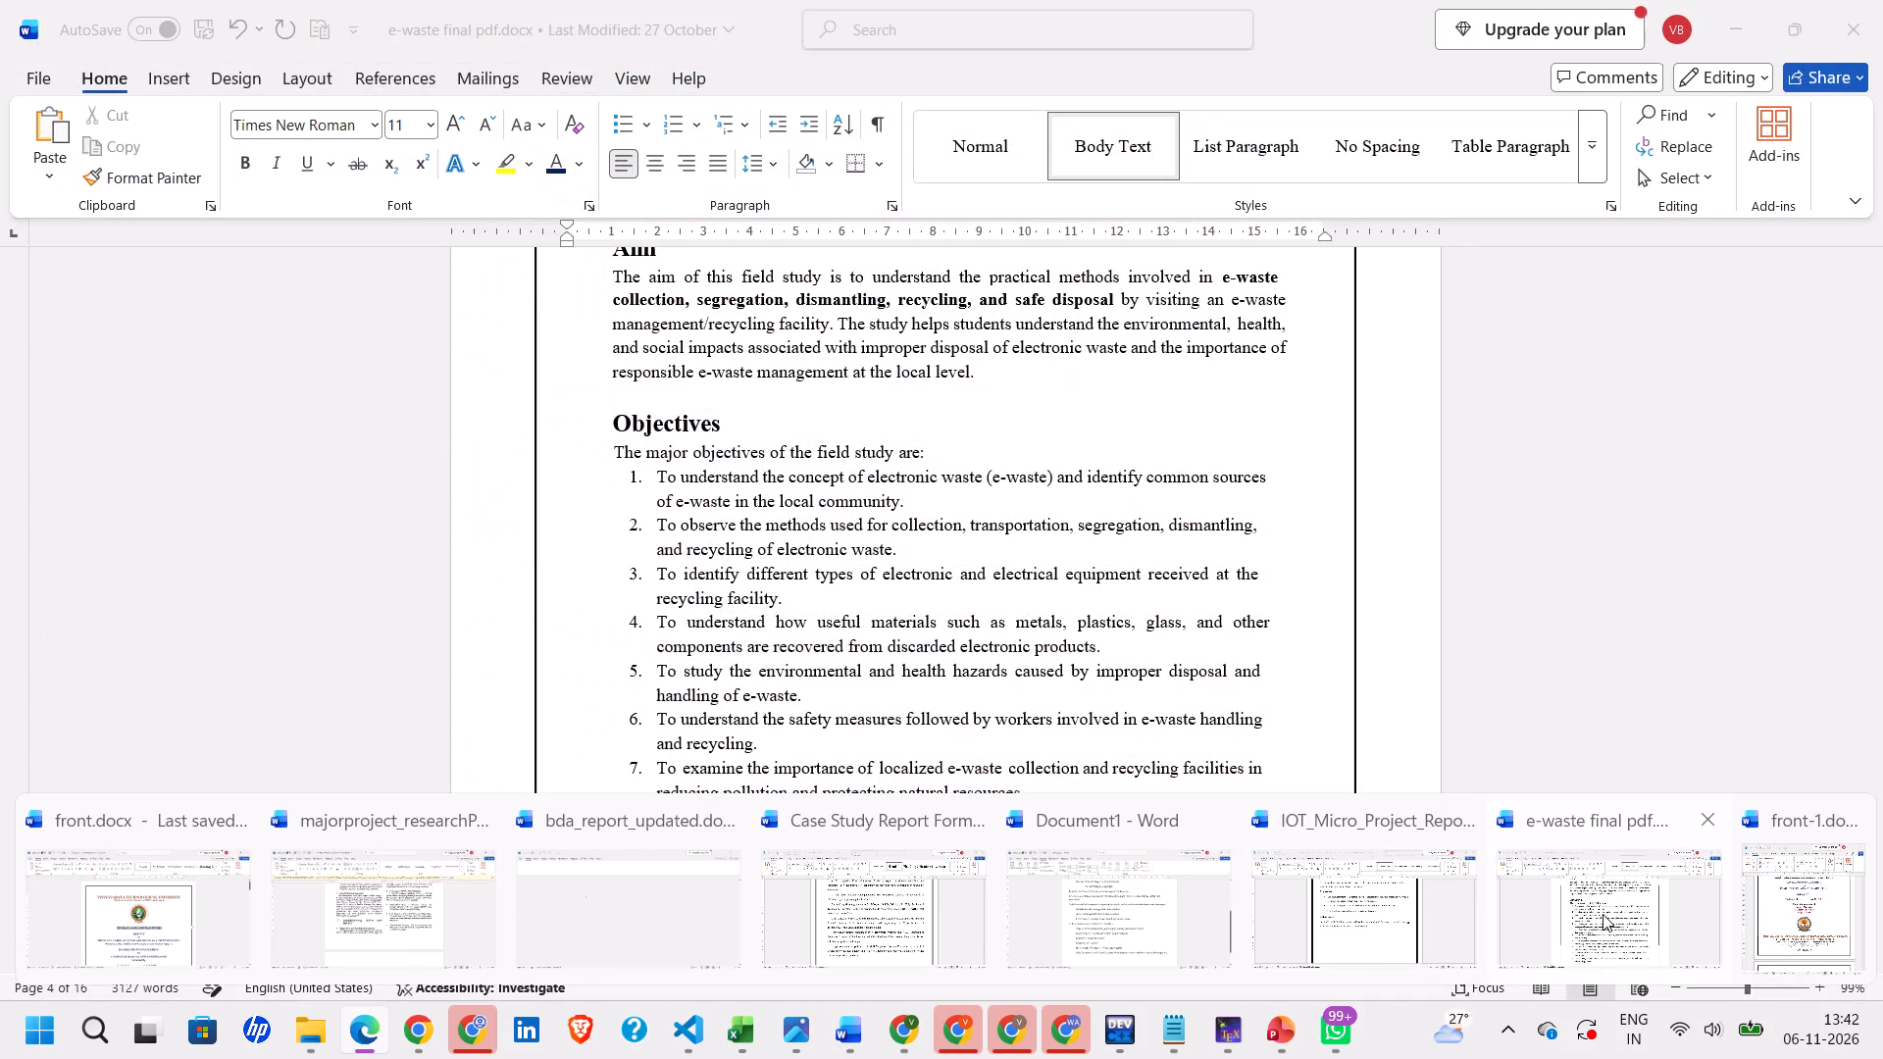
# Switch to the IOT_Micro_Project_Report document in Word and examine its pages, ending at the Figure 5 page number in the List of Figures.
pyautogui.click(1375, 934)
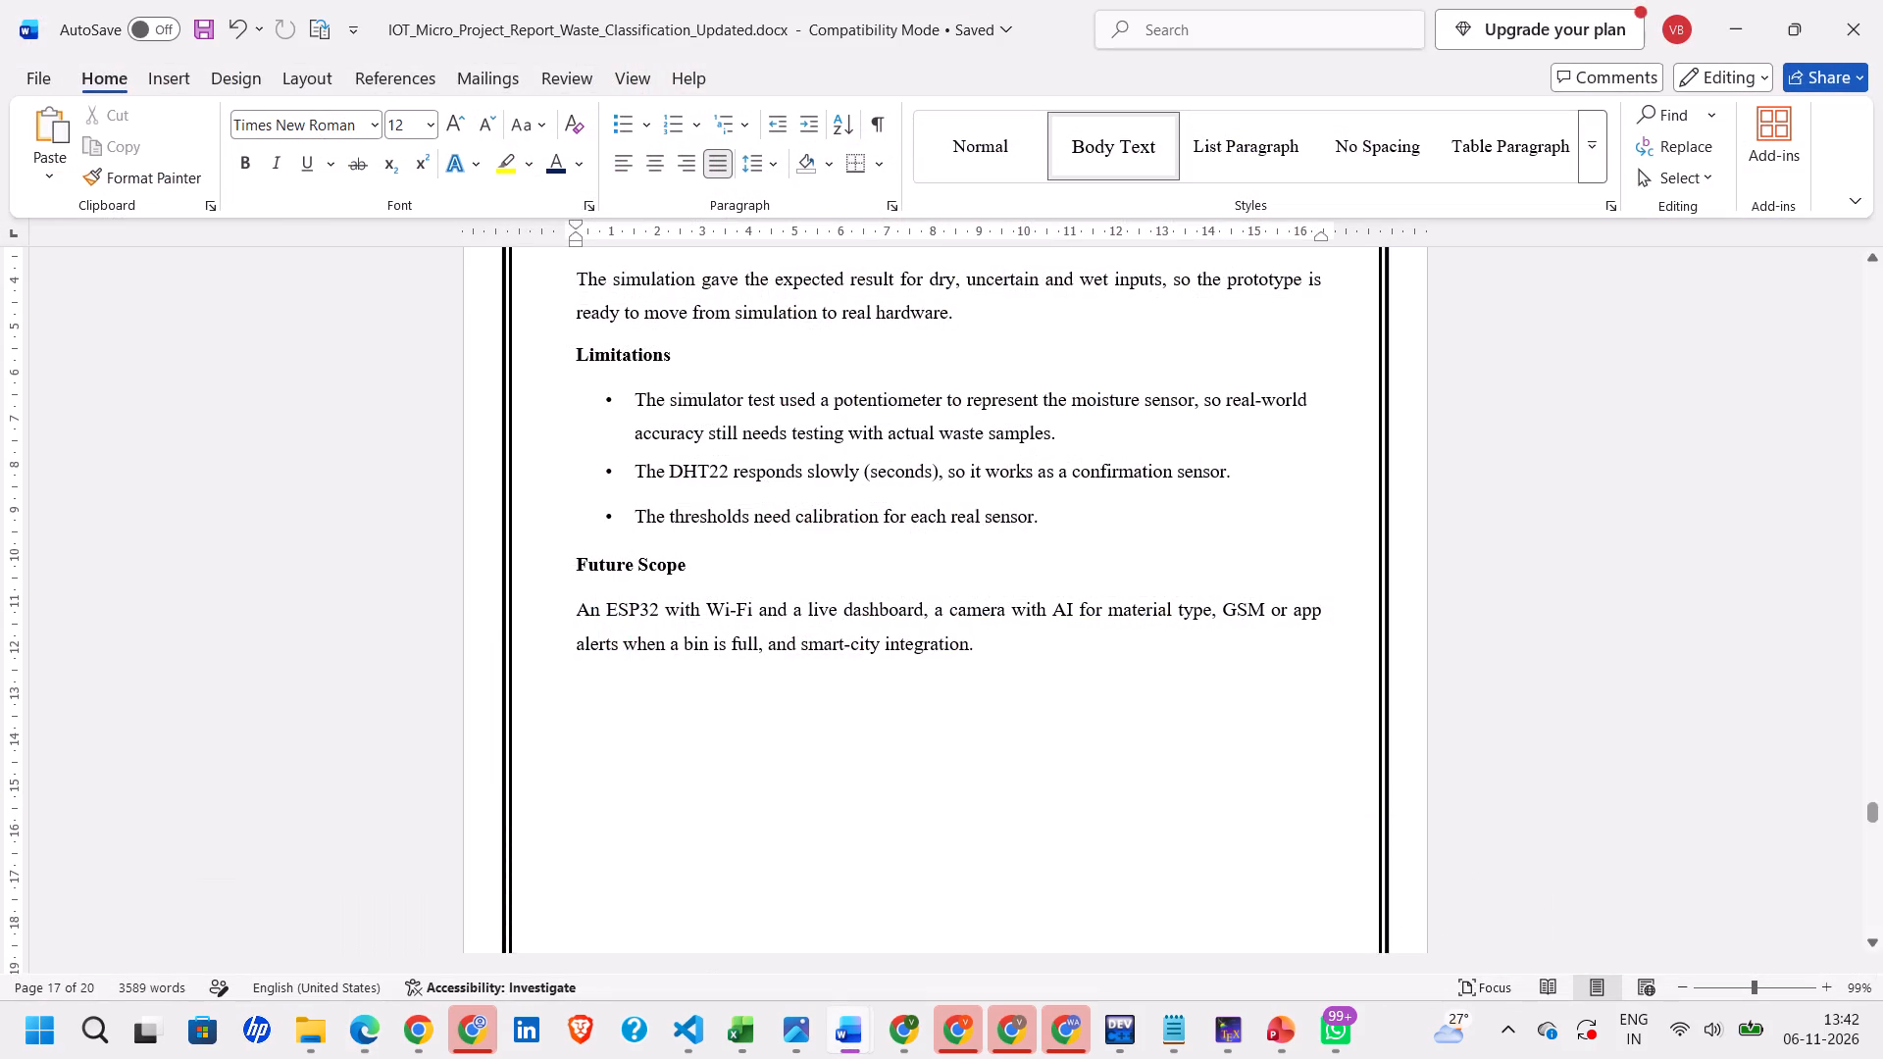
pyautogui.scroll(19, 1145, 709)
pyautogui.scroll(-6, 1145, 709)
pyautogui.scroll(1, 1145, 709)
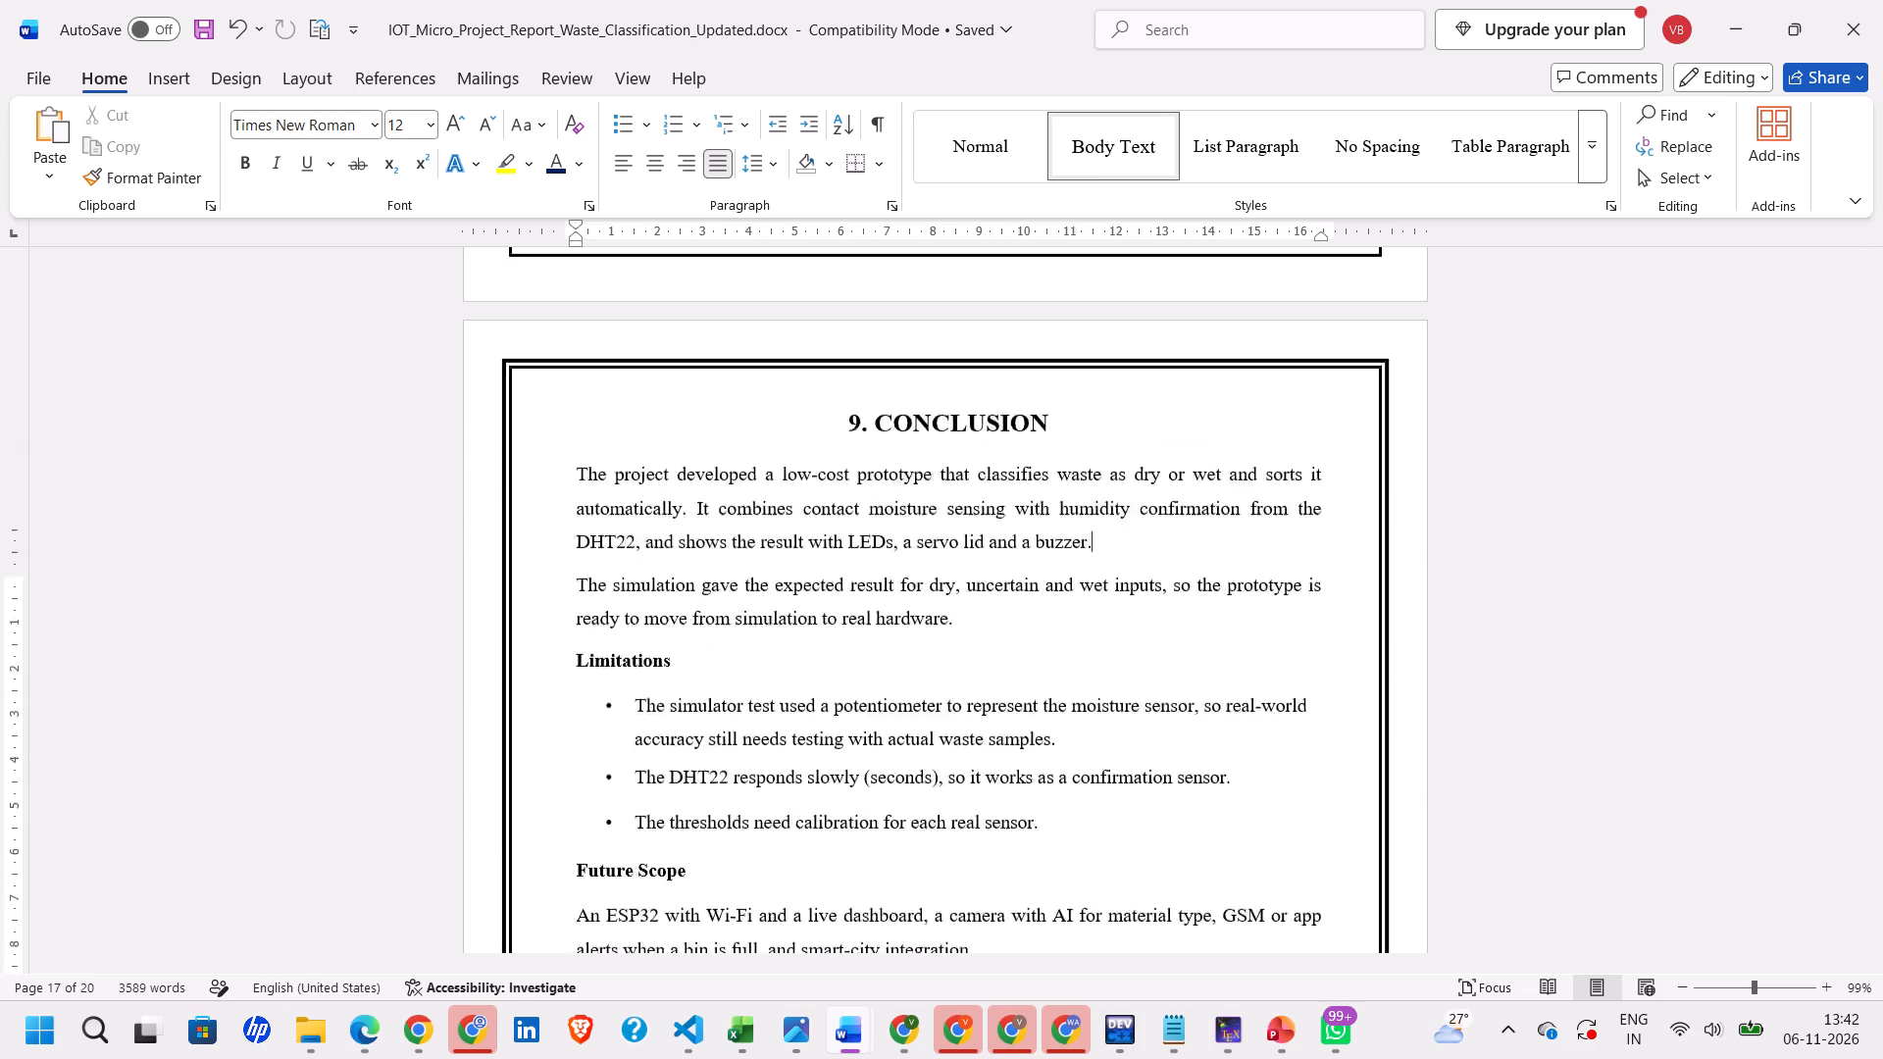
pyautogui.scroll(18, 1145, 709)
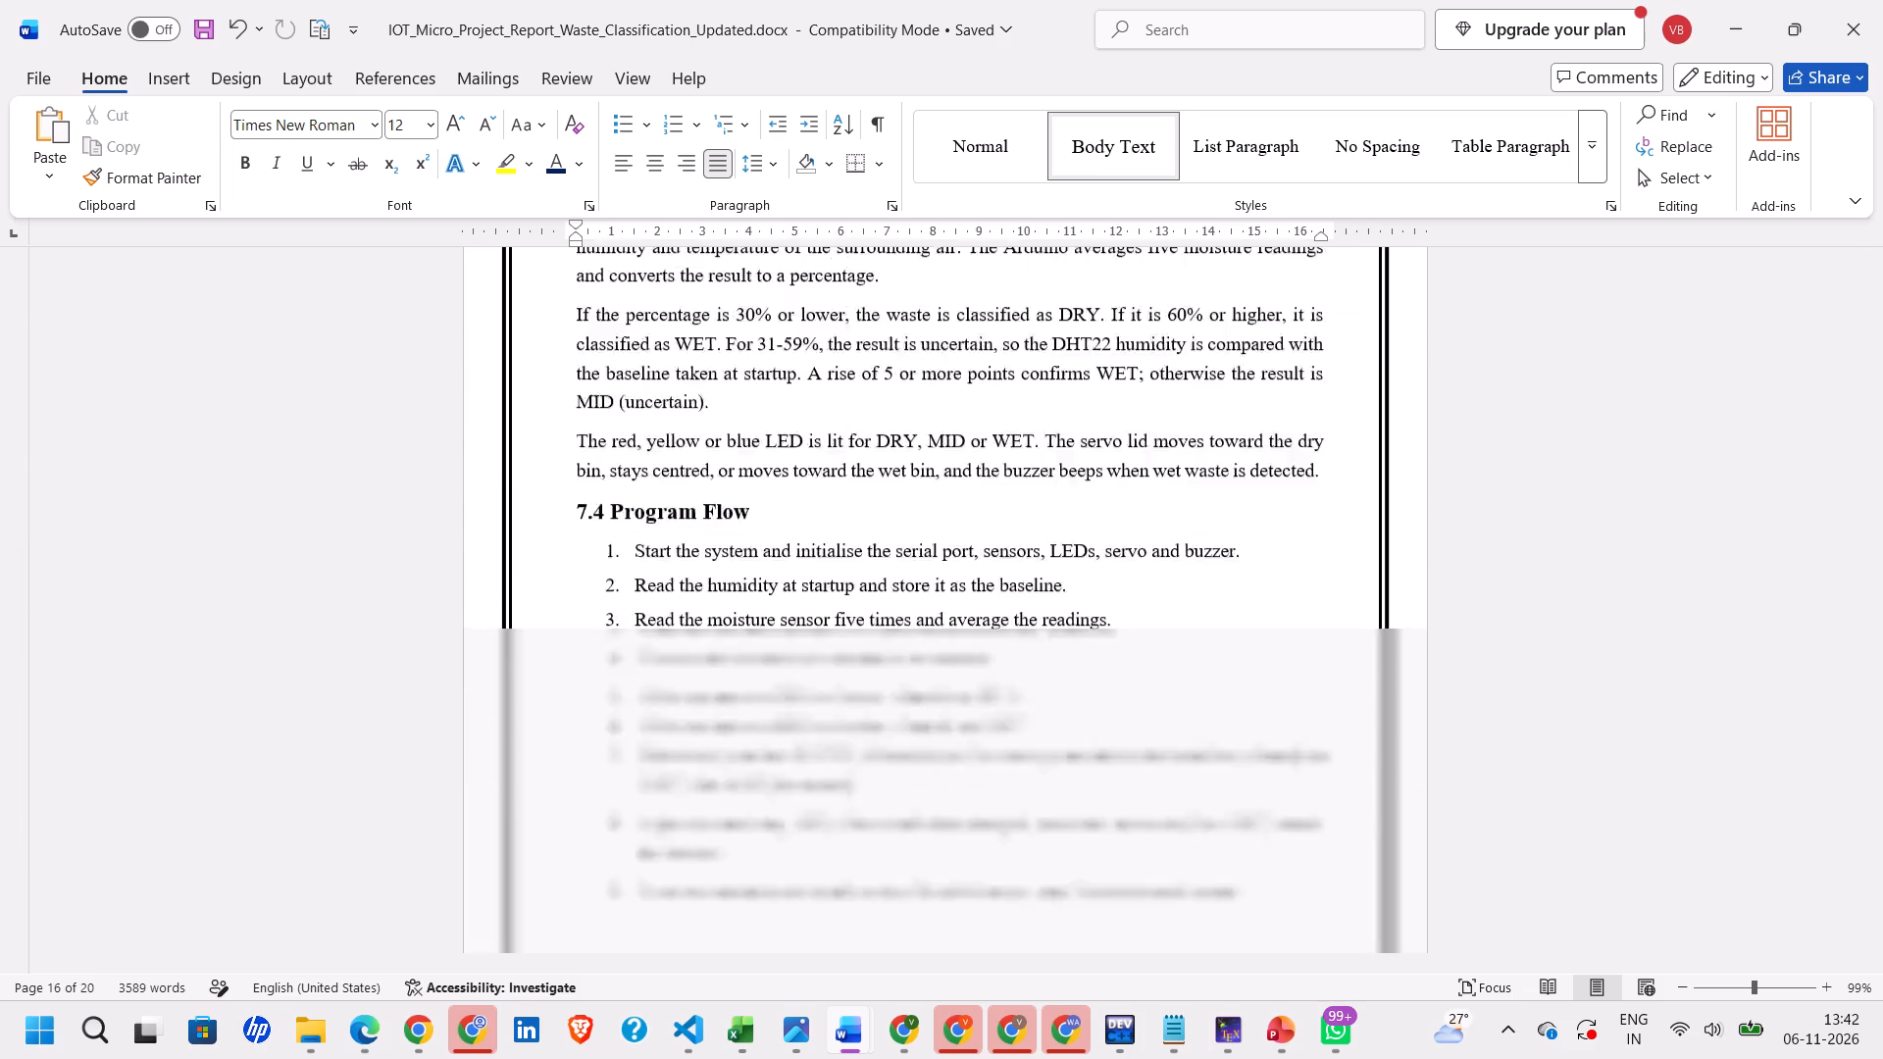
pyautogui.scroll(20, 1145, 709)
pyautogui.scroll(-6, 1145, 709)
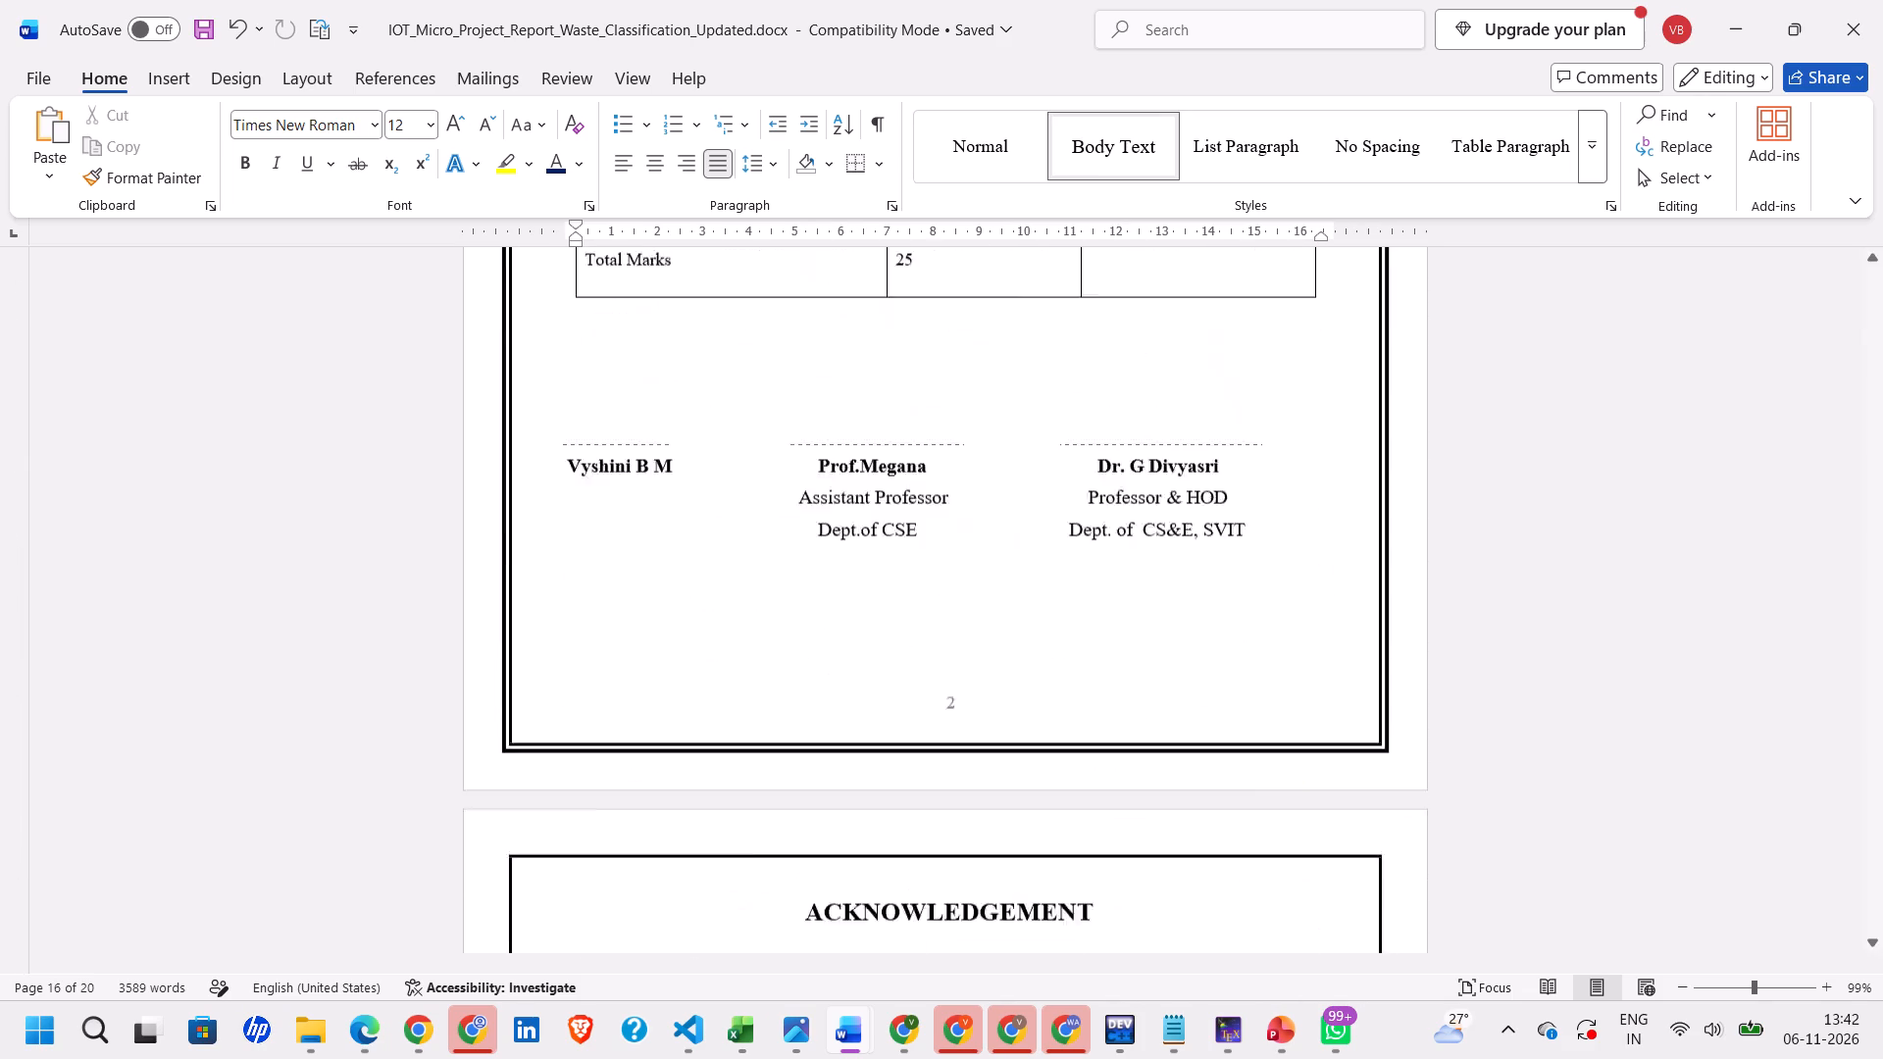
pyautogui.scroll(2, 1145, 709)
pyautogui.scroll(-6, 1145, 709)
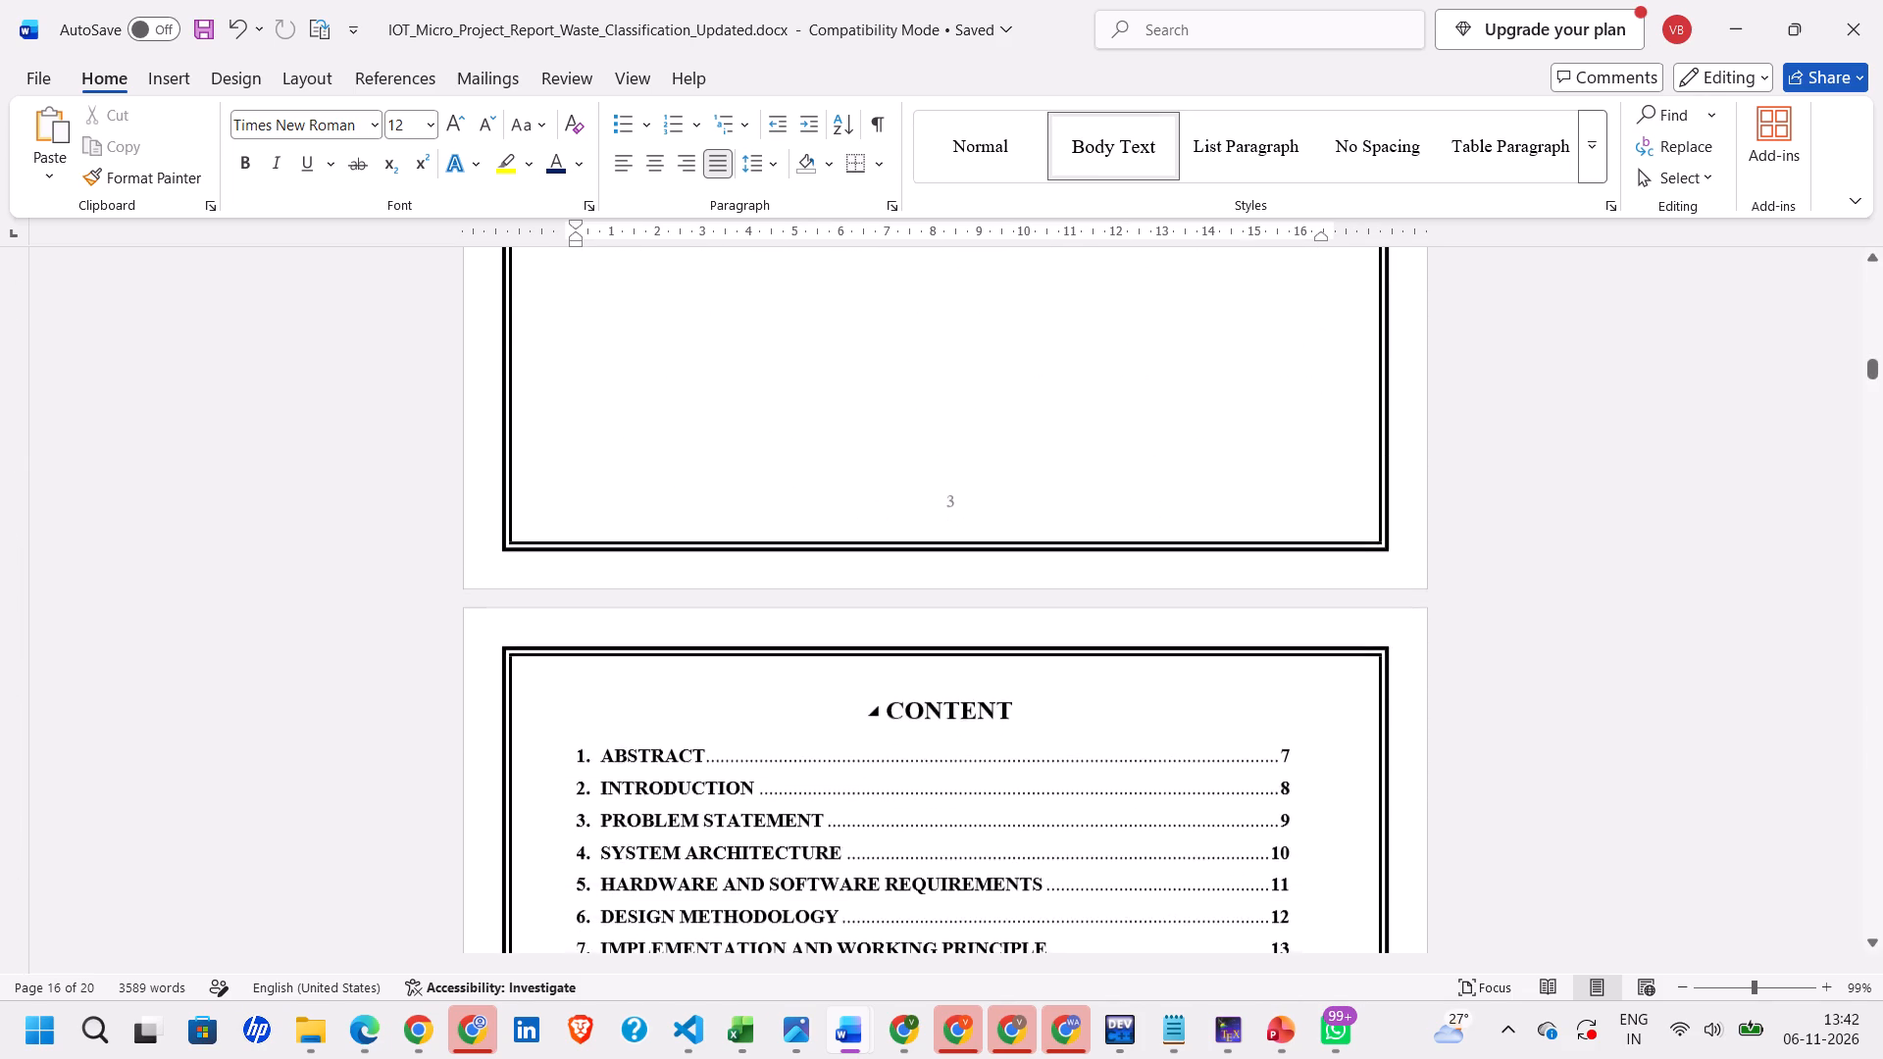
pyautogui.scroll(-4, 1145, 709)
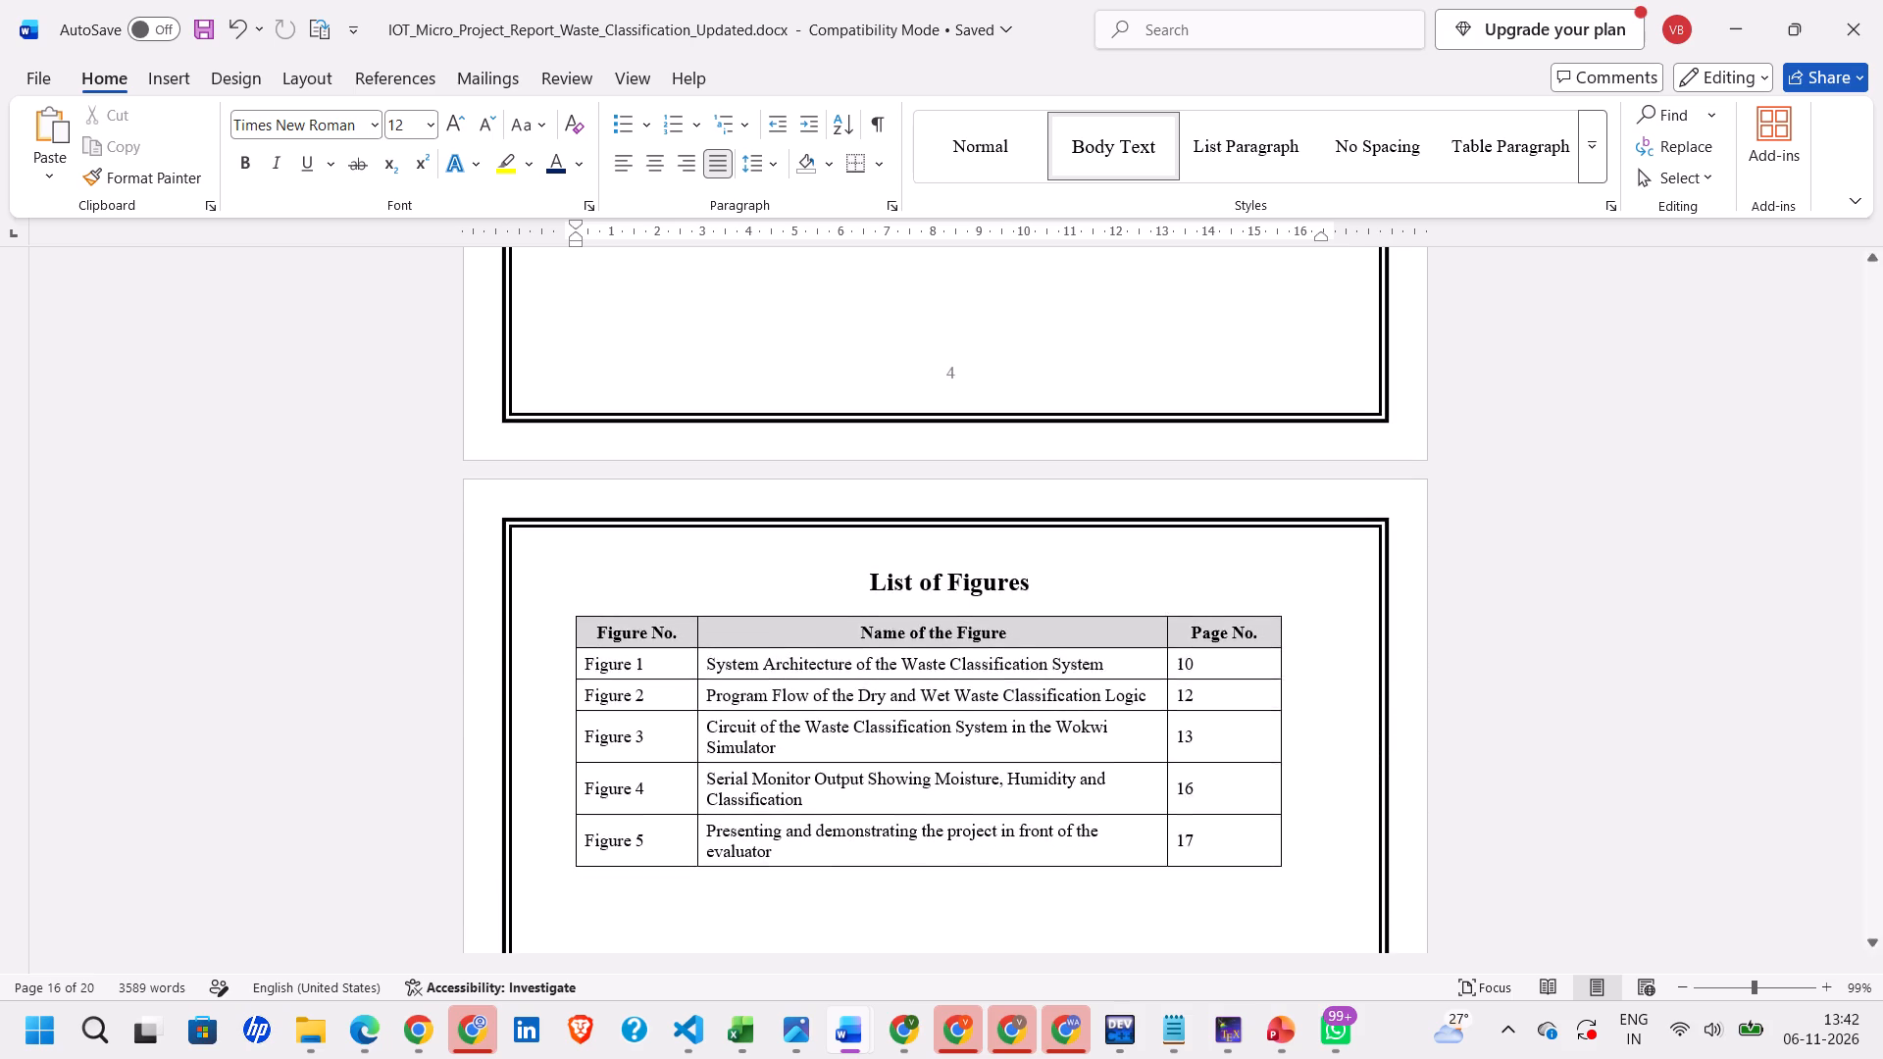
pyautogui.scroll(-1, 1145, 709)
pyautogui.click(1145, 709)
pyautogui.click(1209, 786)
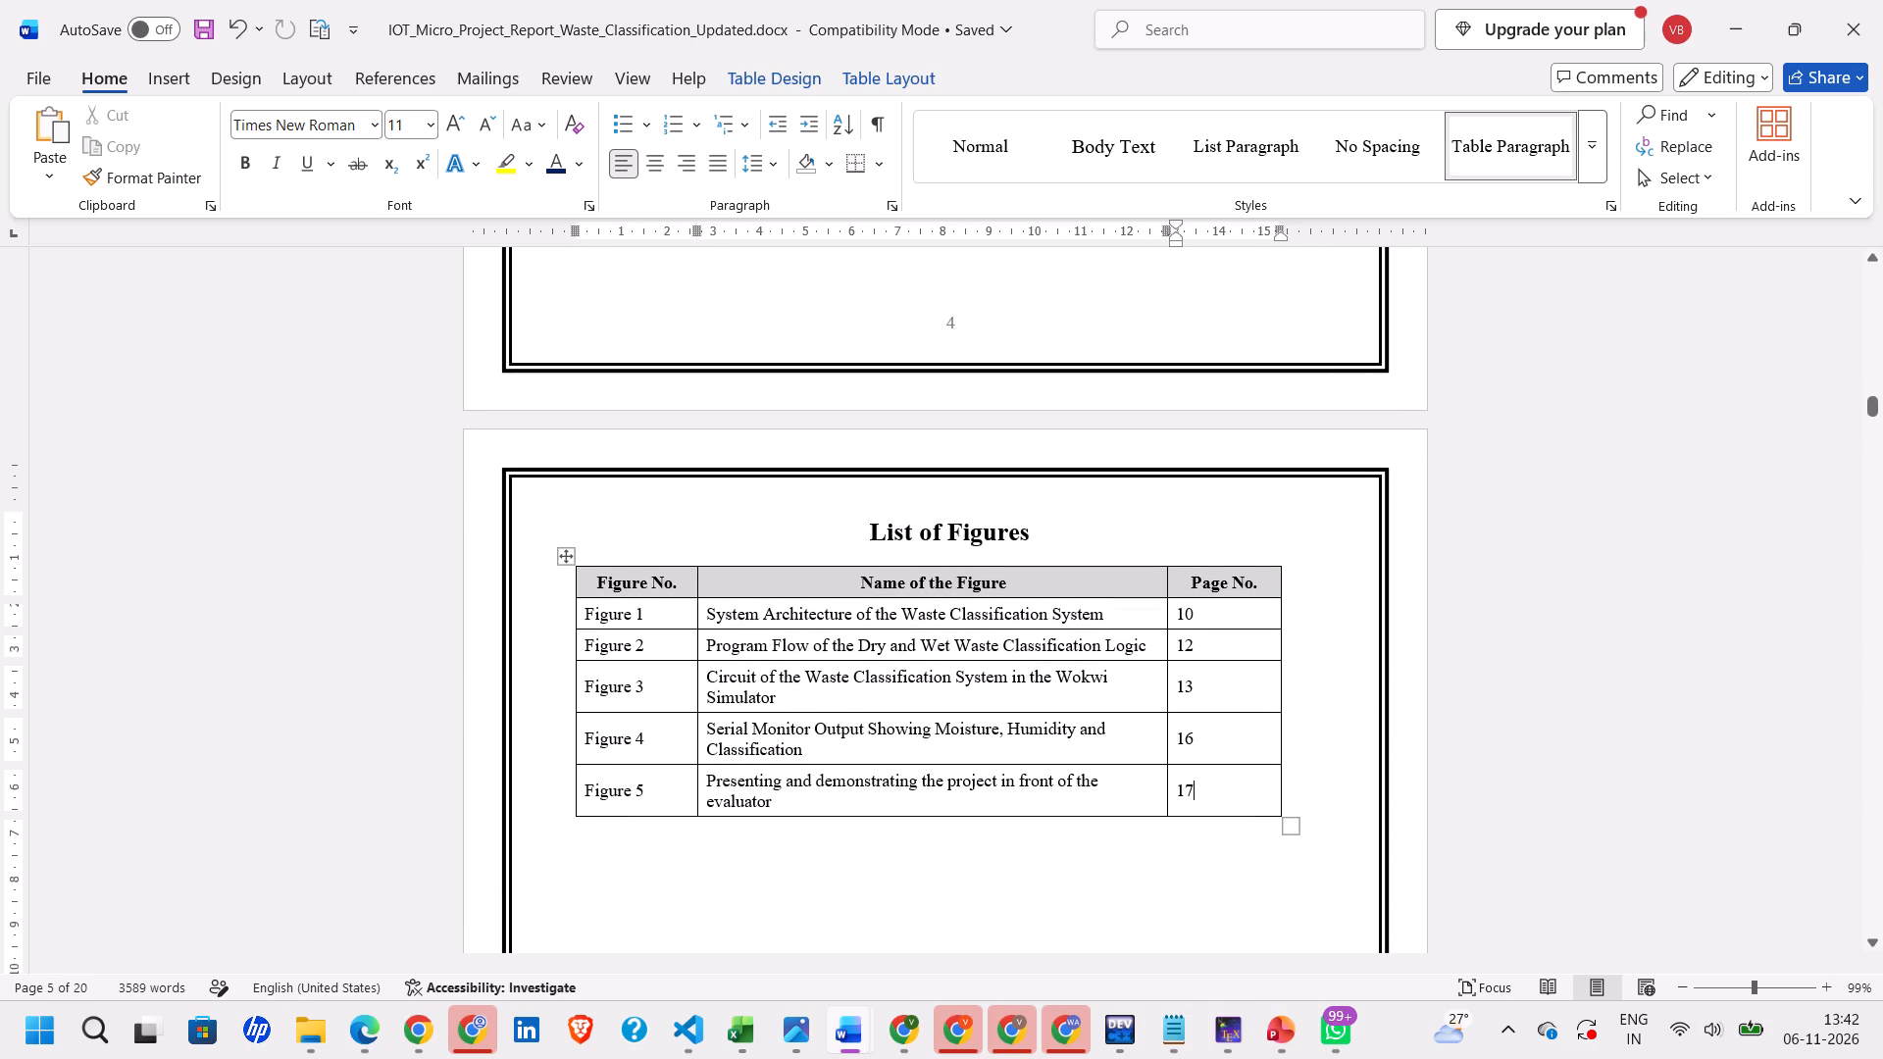
# Review the front pages from the certificate through the Content list to the List of Figures, comparing listed and printed page numbers.
pyautogui.scroll(4, 1205, 726)
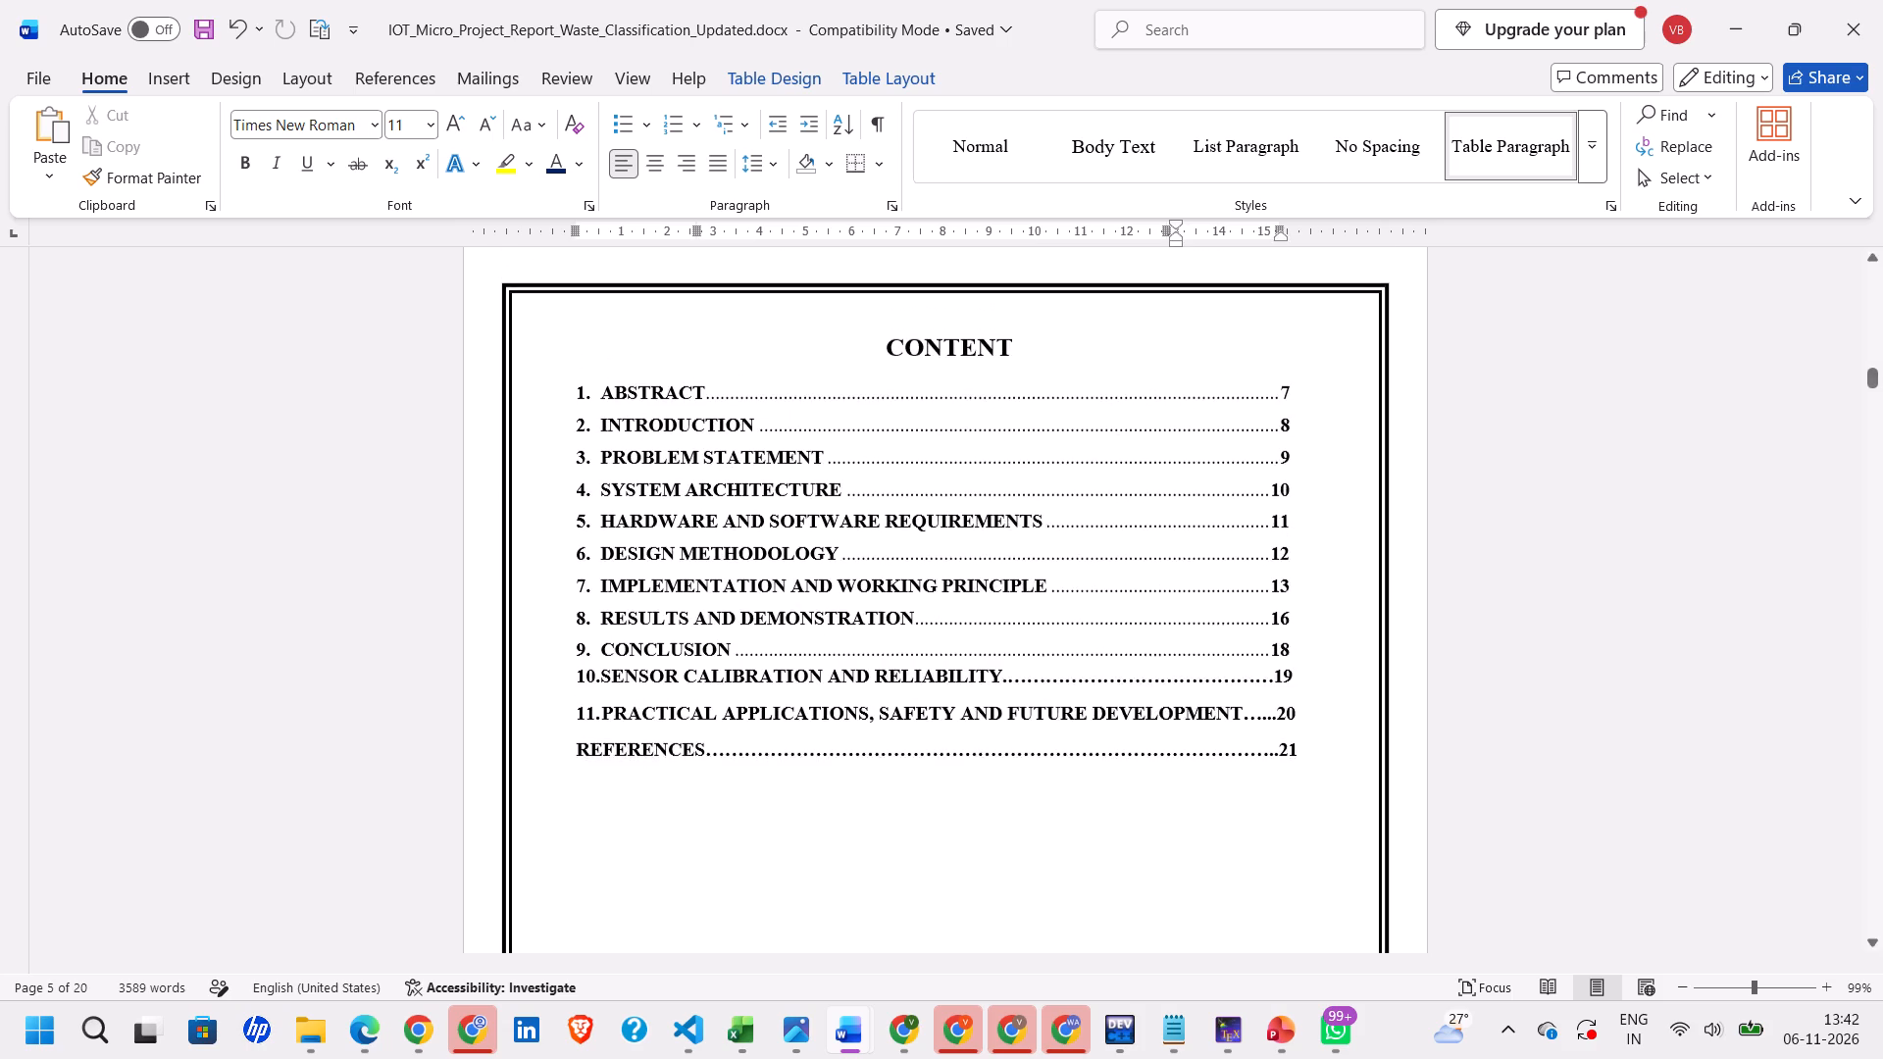
pyautogui.scroll(6, 1205, 726)
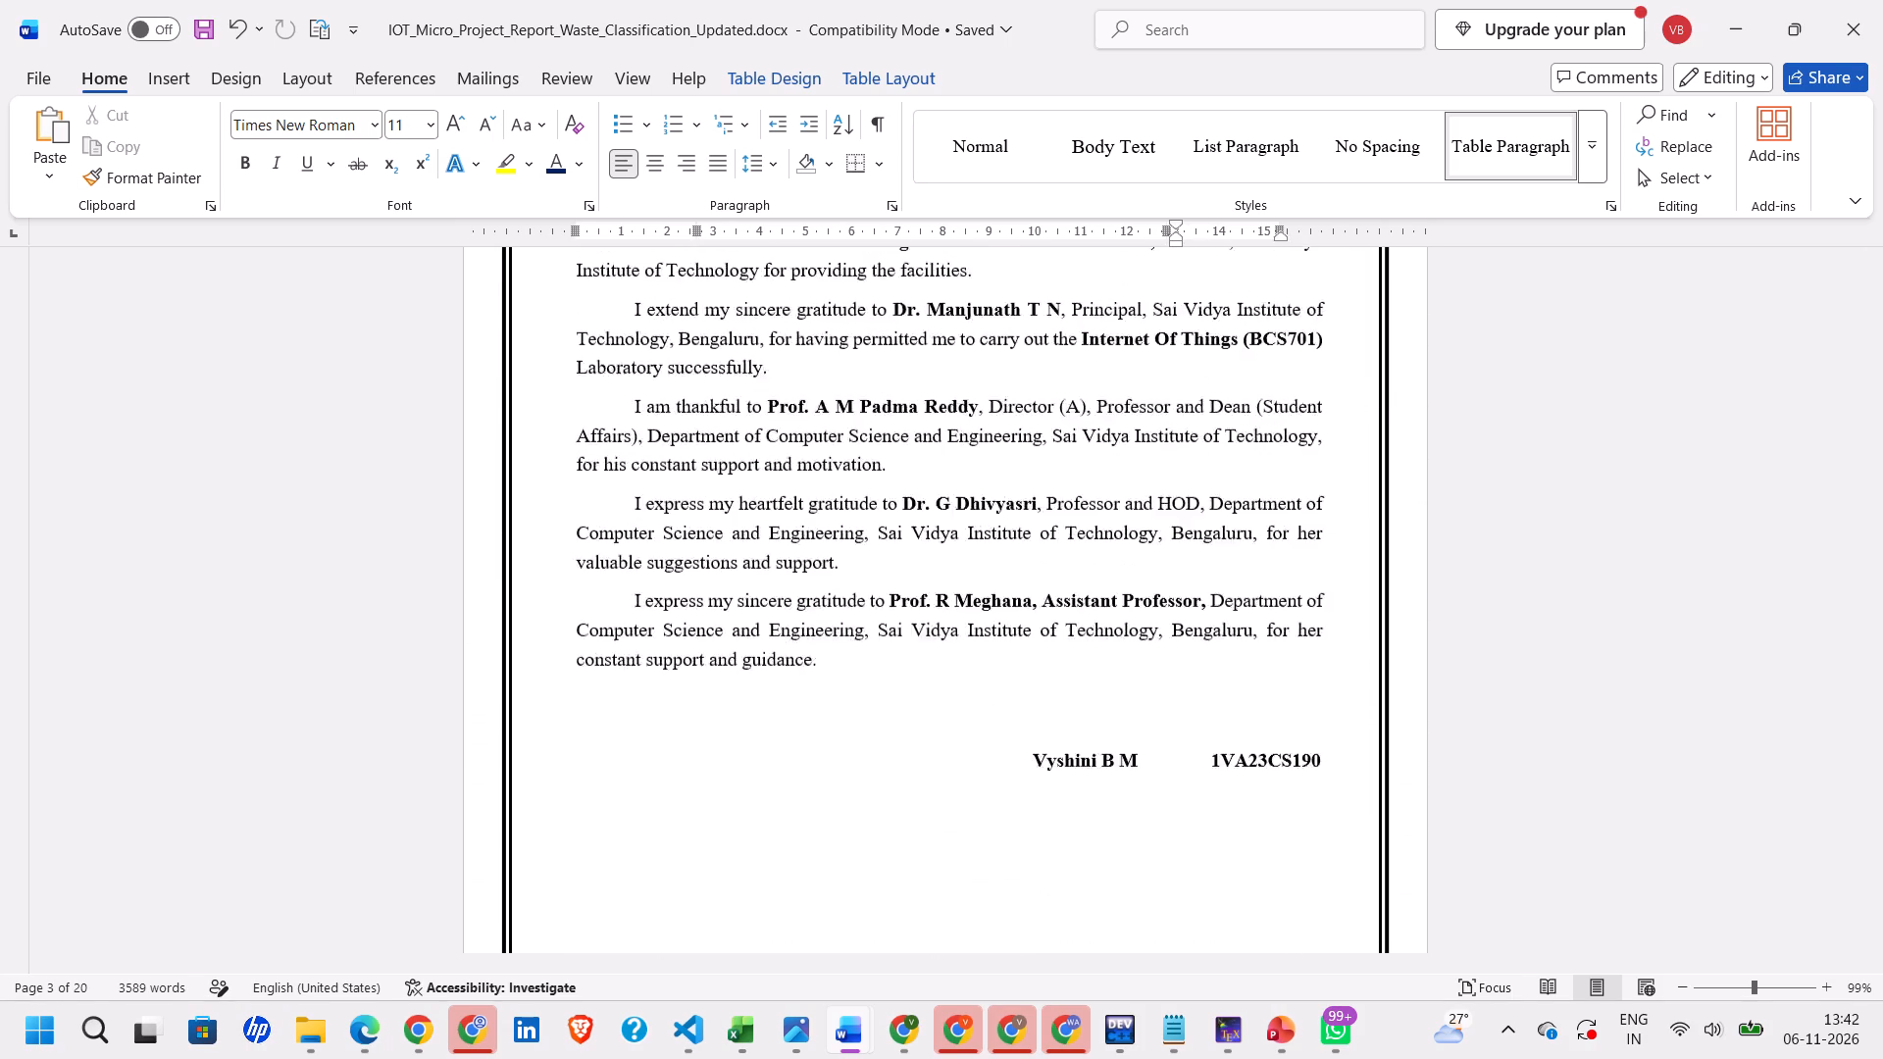
pyautogui.scroll(5, 1205, 726)
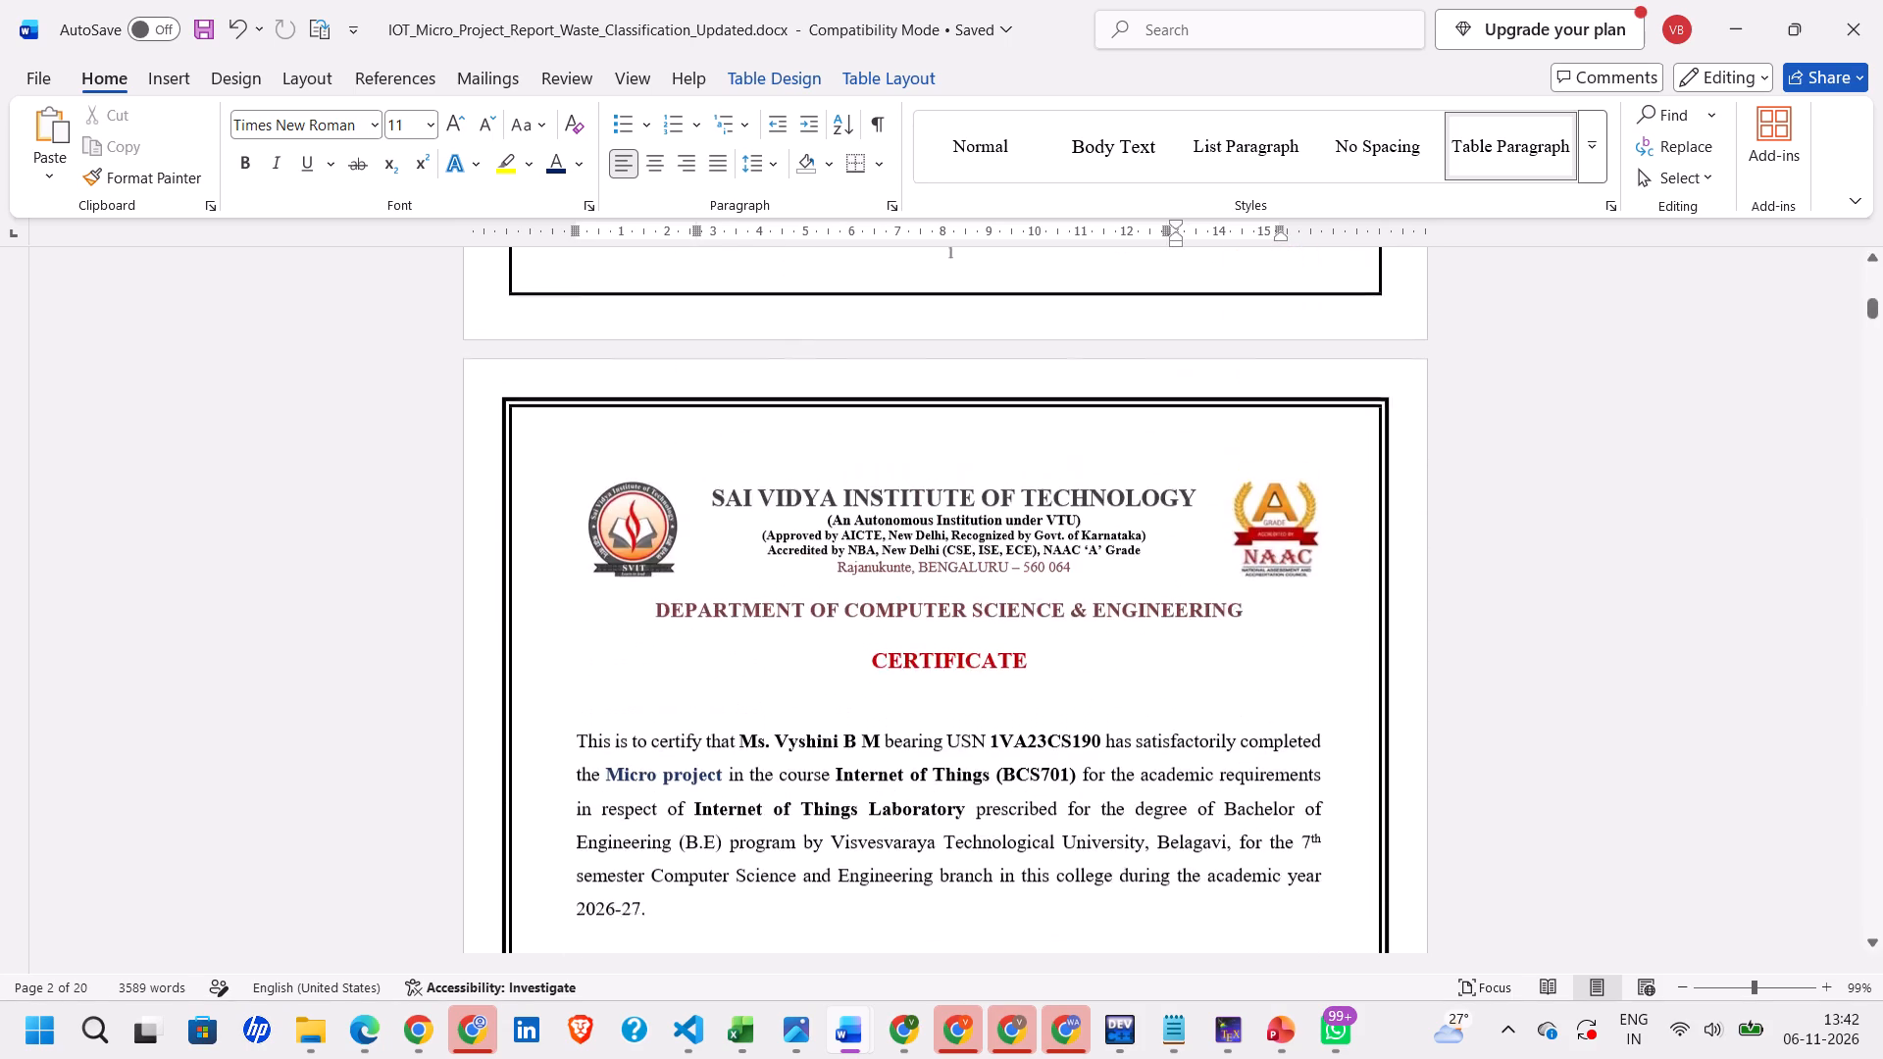
pyautogui.scroll(1, 1205, 726)
pyautogui.scroll(-4, 1205, 726)
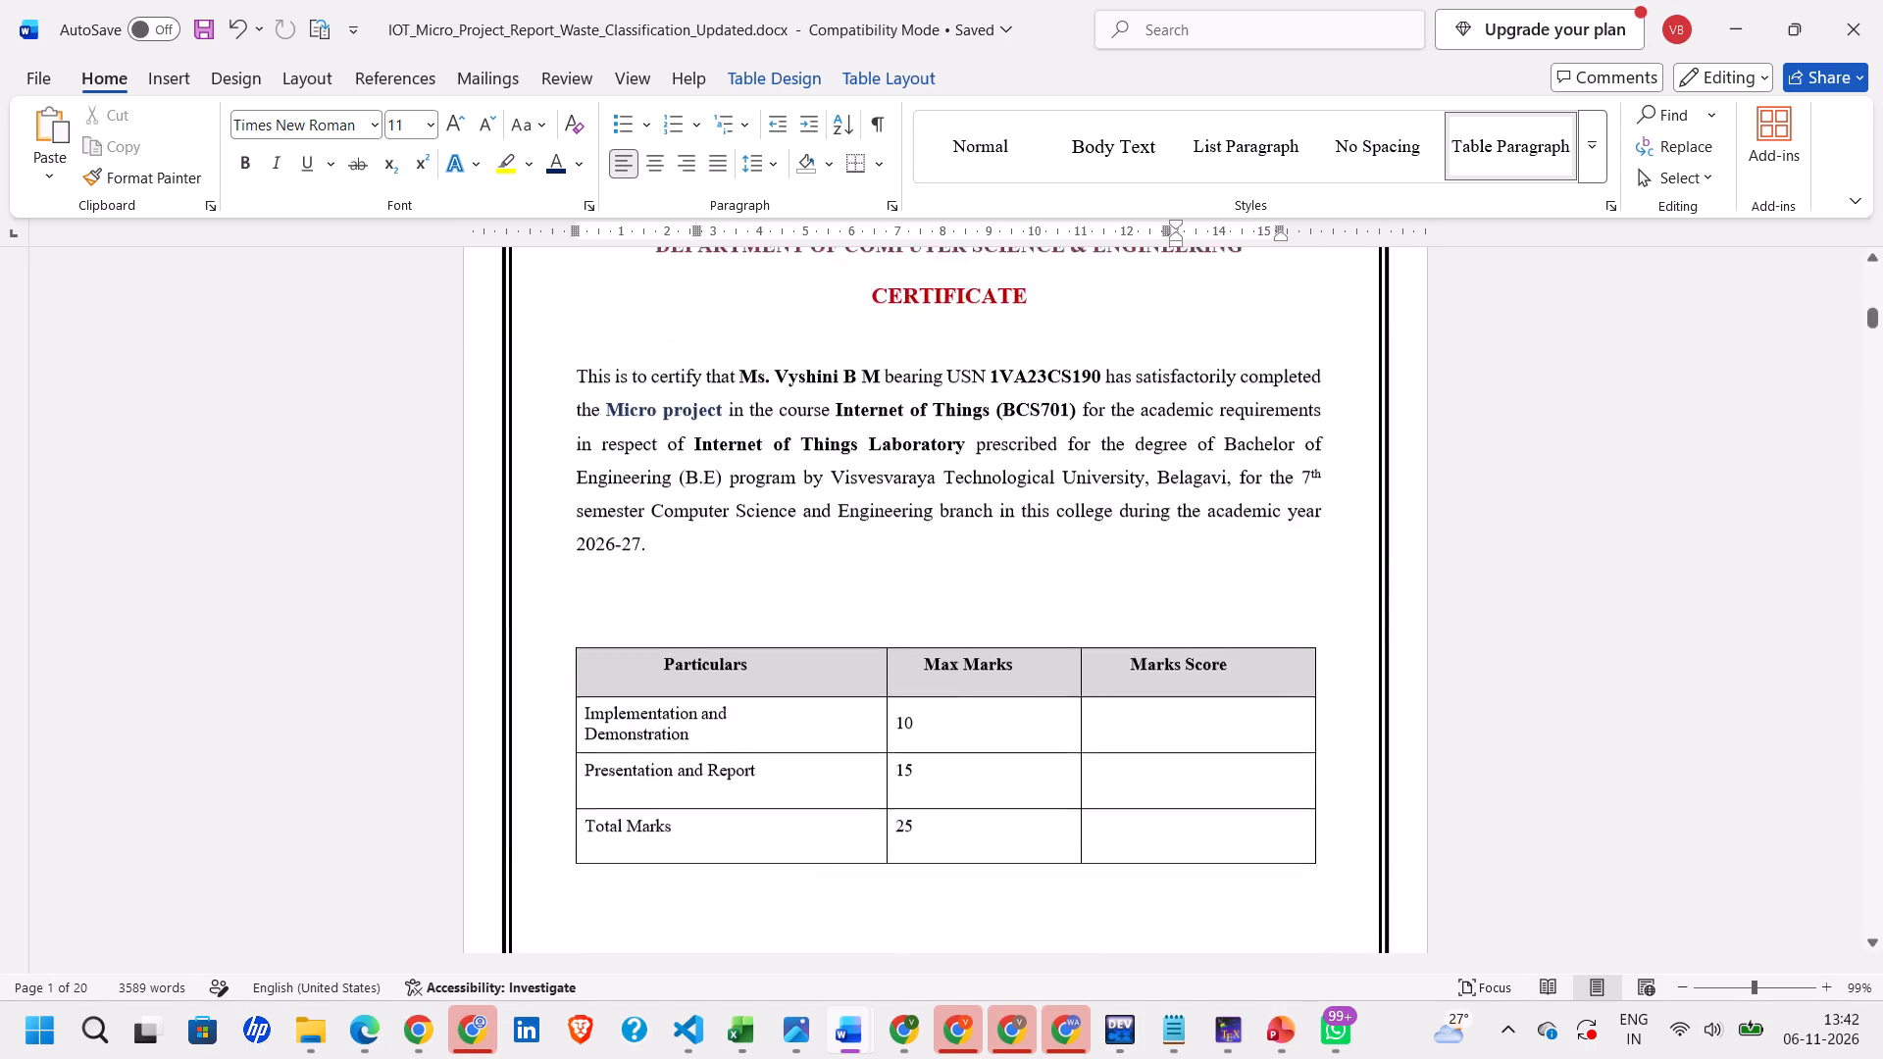
pyautogui.scroll(-5, 1205, 726)
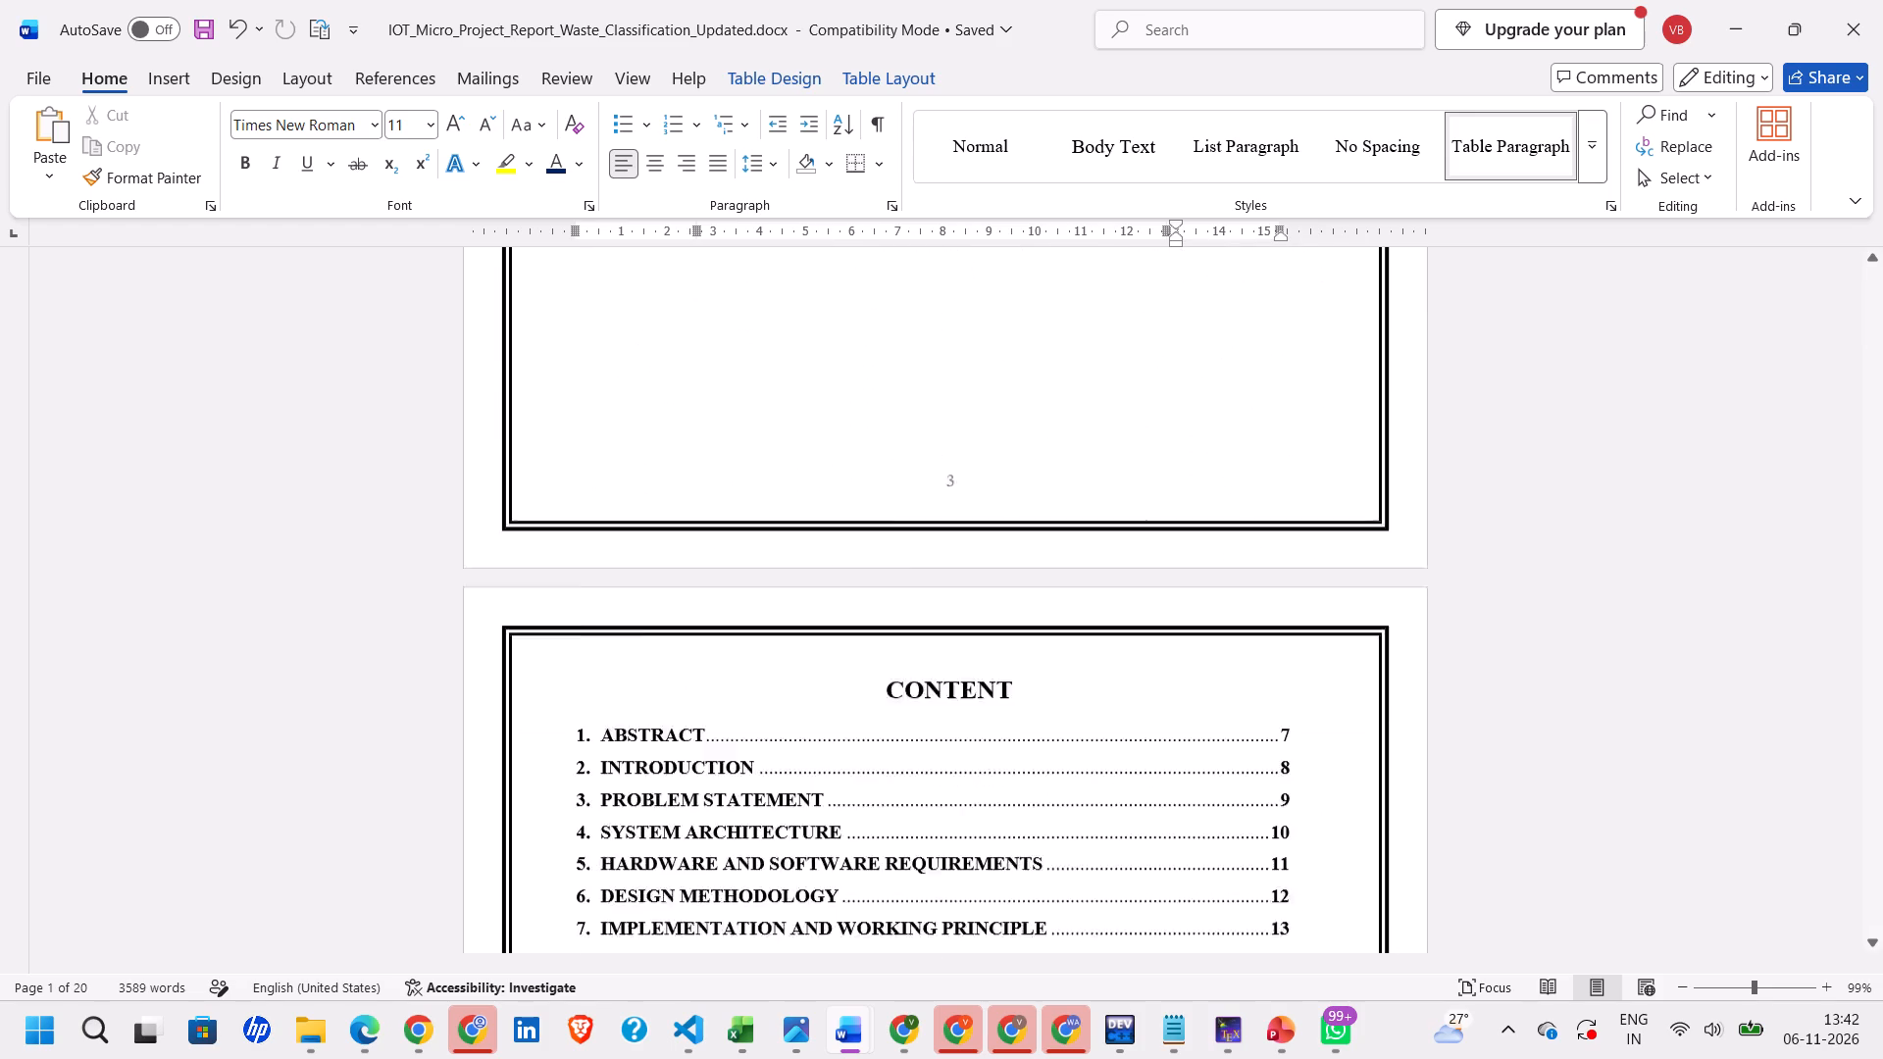
pyautogui.scroll(-2, 1205, 726)
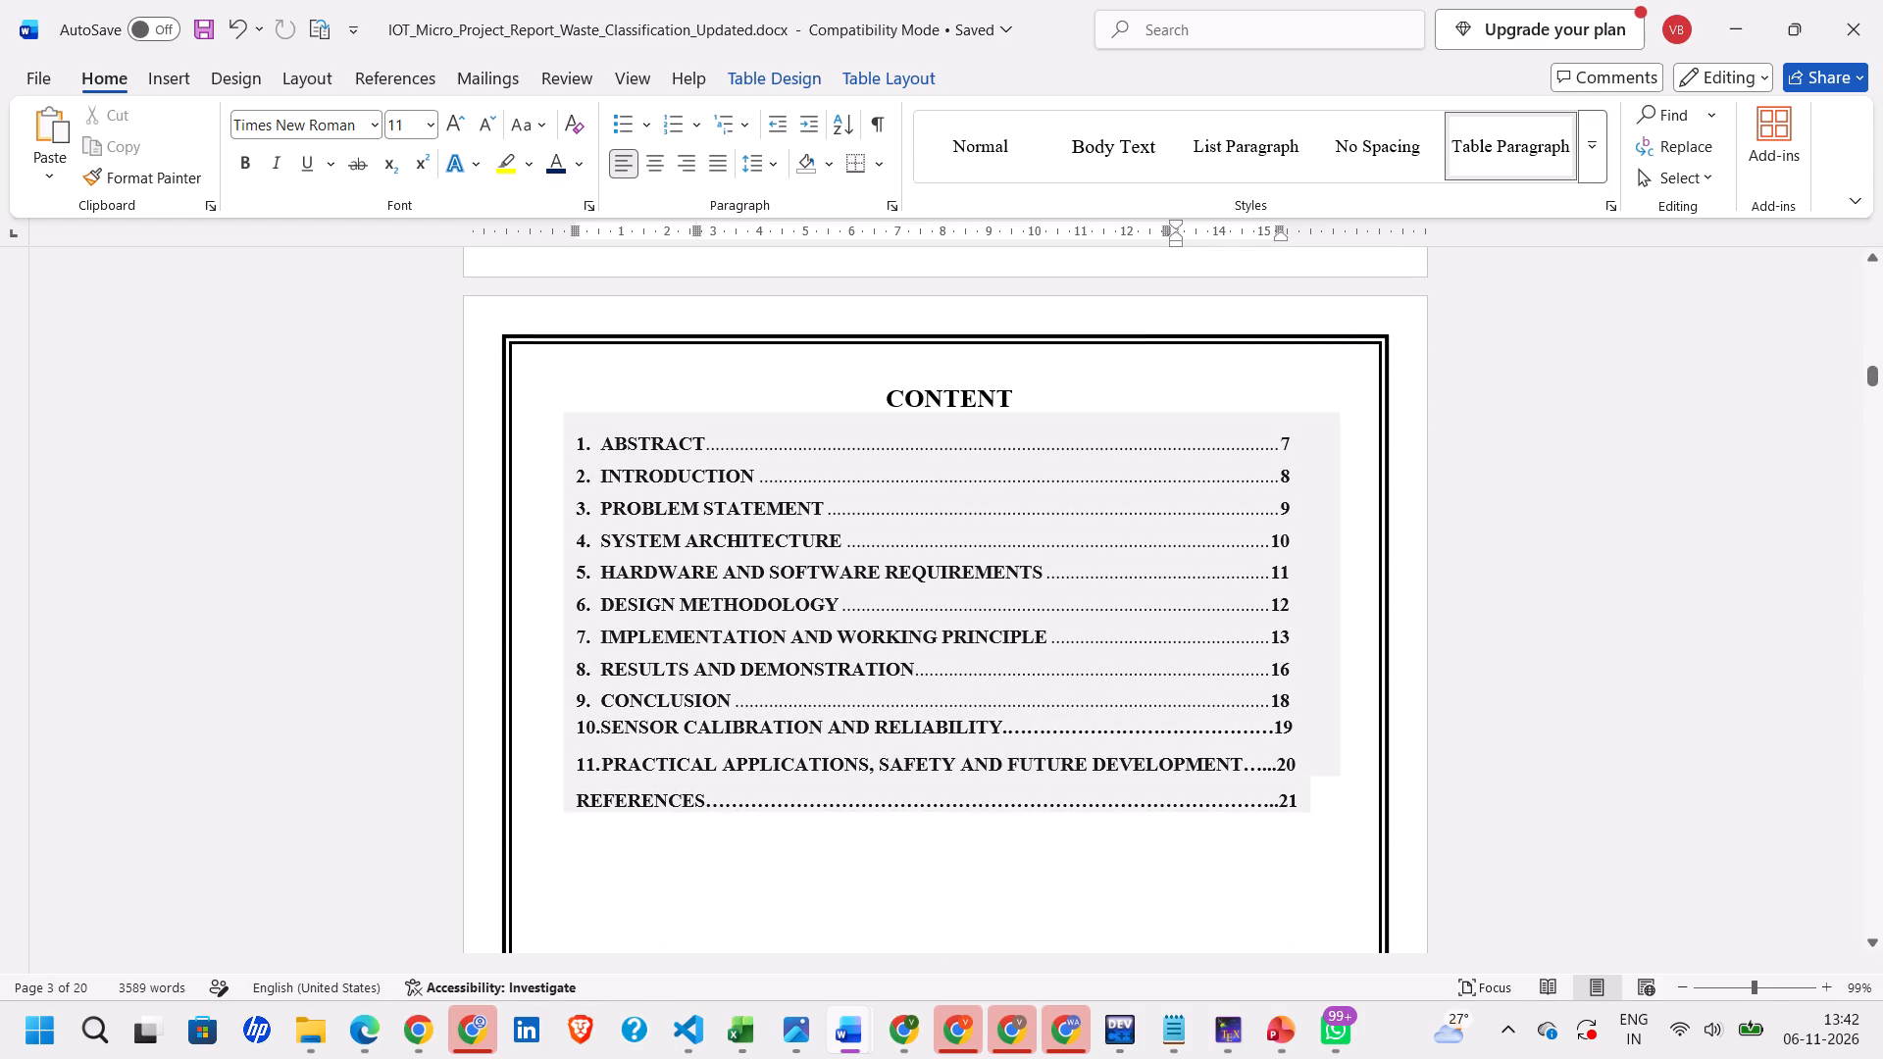
pyautogui.scroll(-1, 1307, 798)
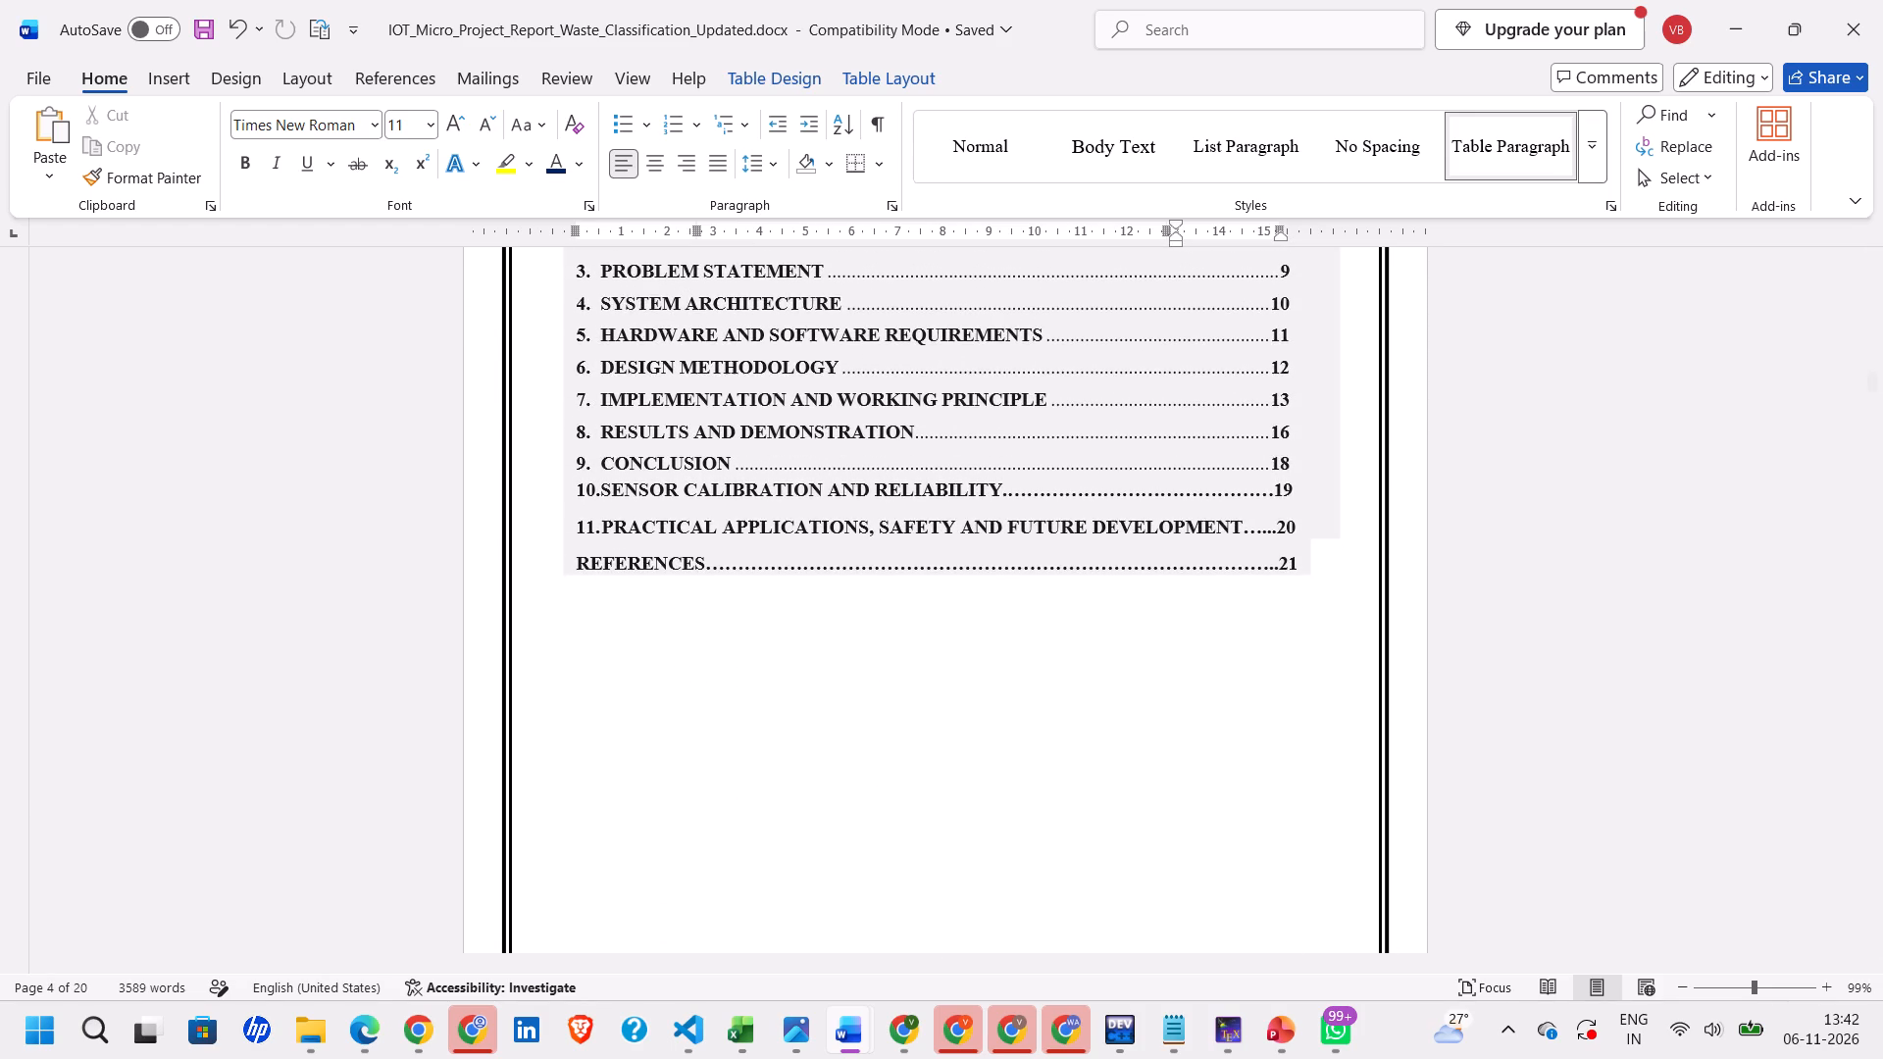
pyautogui.scroll(-4, 1307, 798)
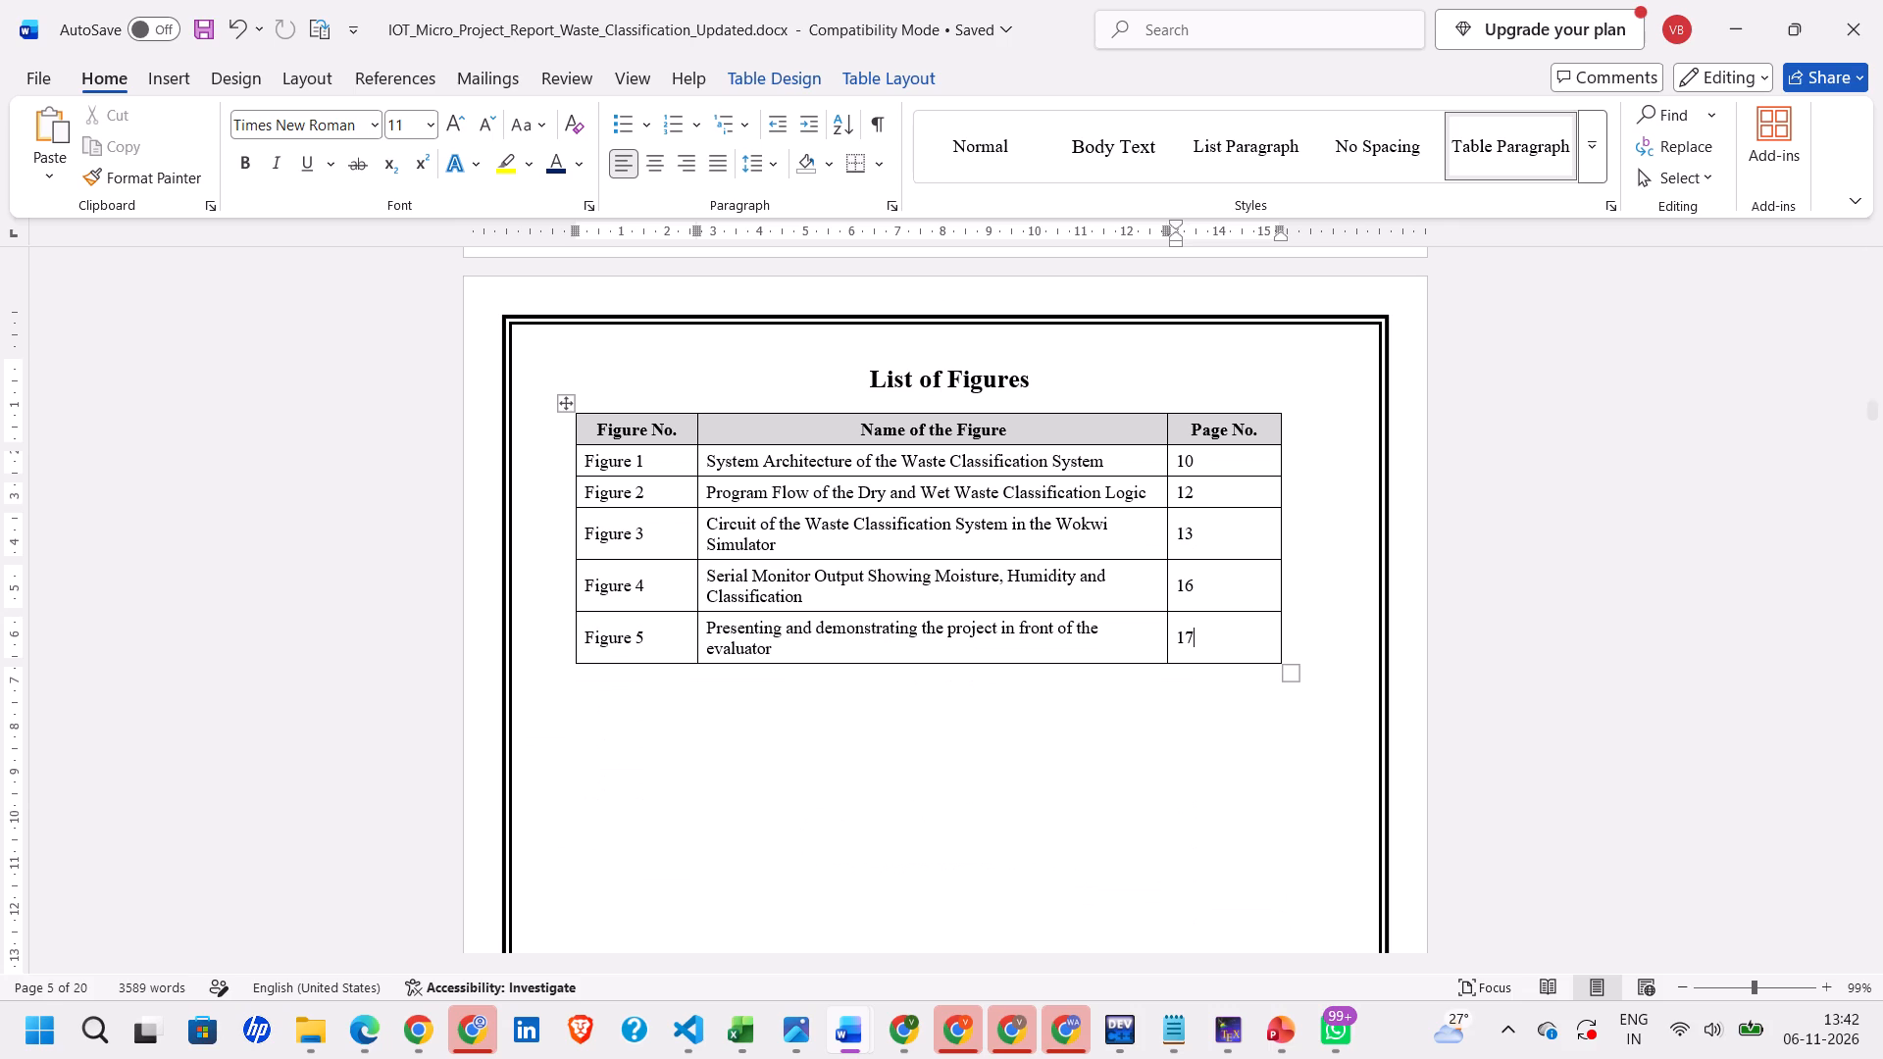
# In the List of Figures, set the page numbers to 16 for Figure 5, 15 for Figure 4, 12 for Figure 3, 11 for Figure 2 and 9 for Figure 1.
pyautogui.press('BackSpace')
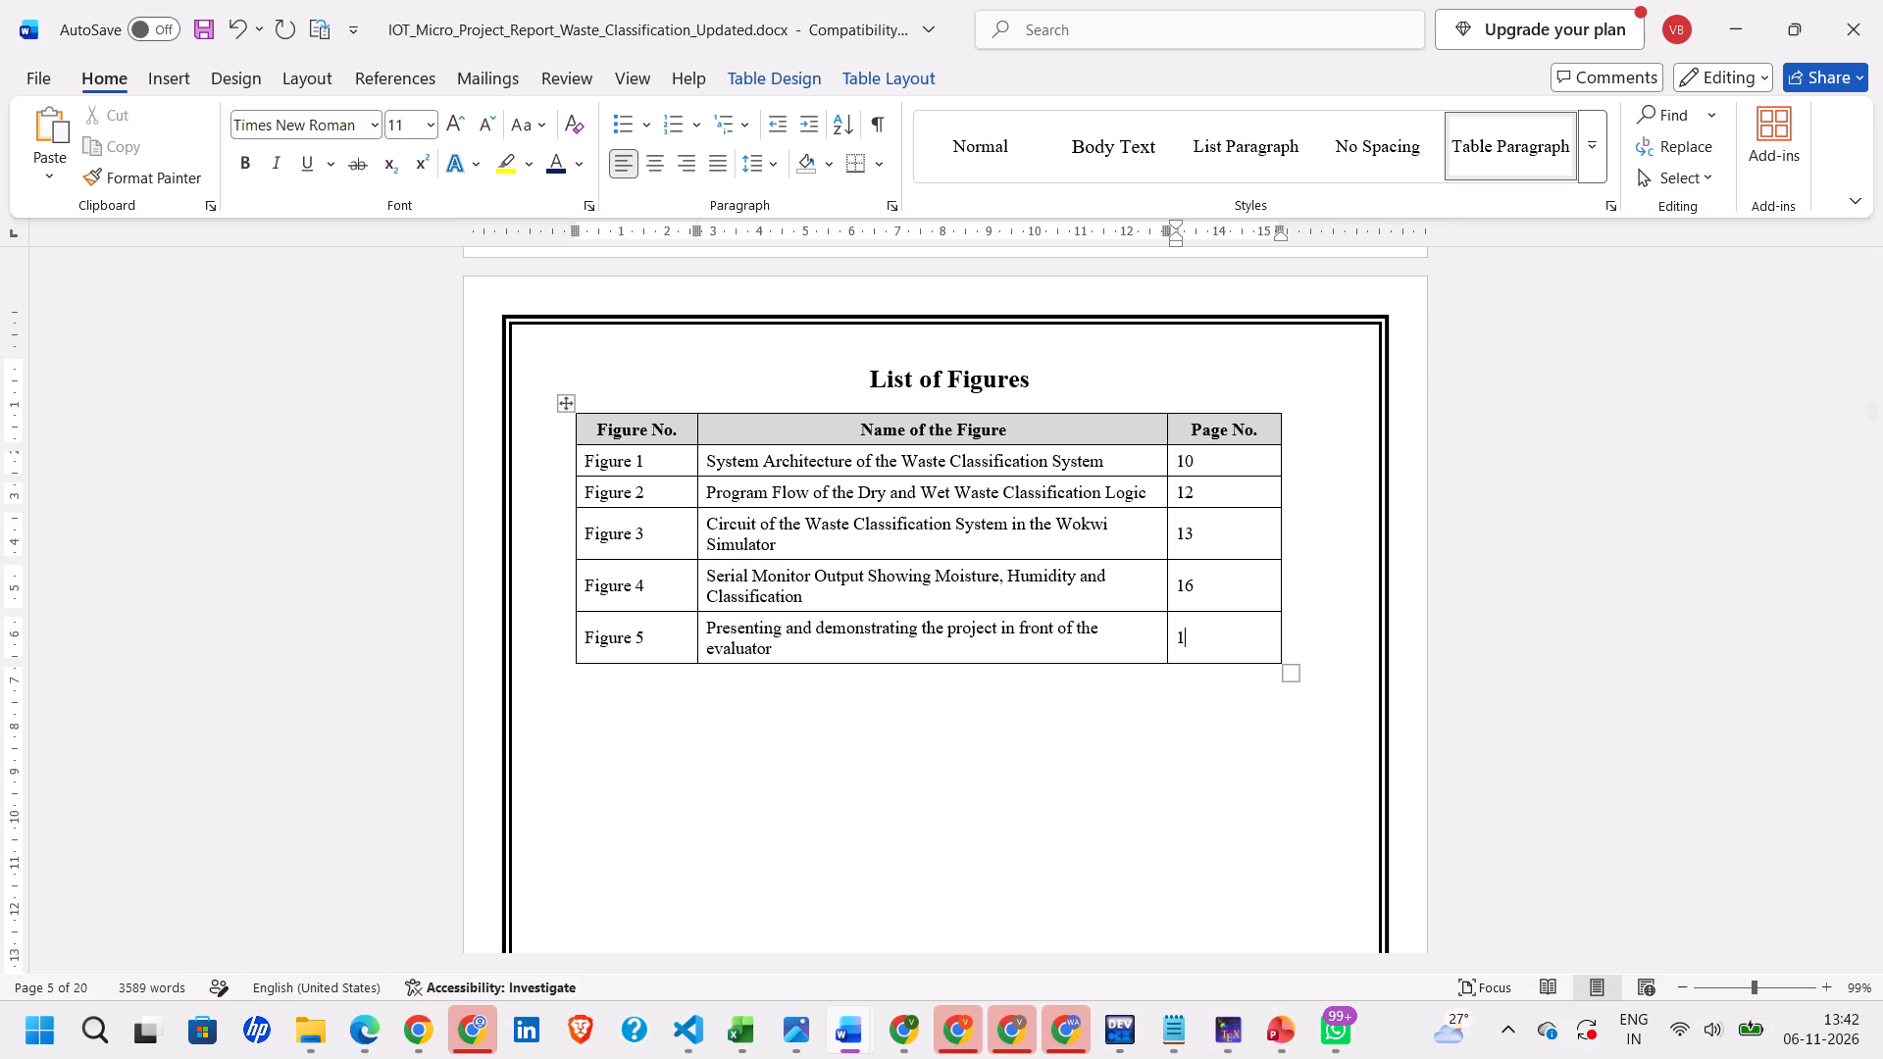
pyautogui.press('6')
pyautogui.click(1228, 573)
pyautogui.press('BackSpace')
pyautogui.press('5')
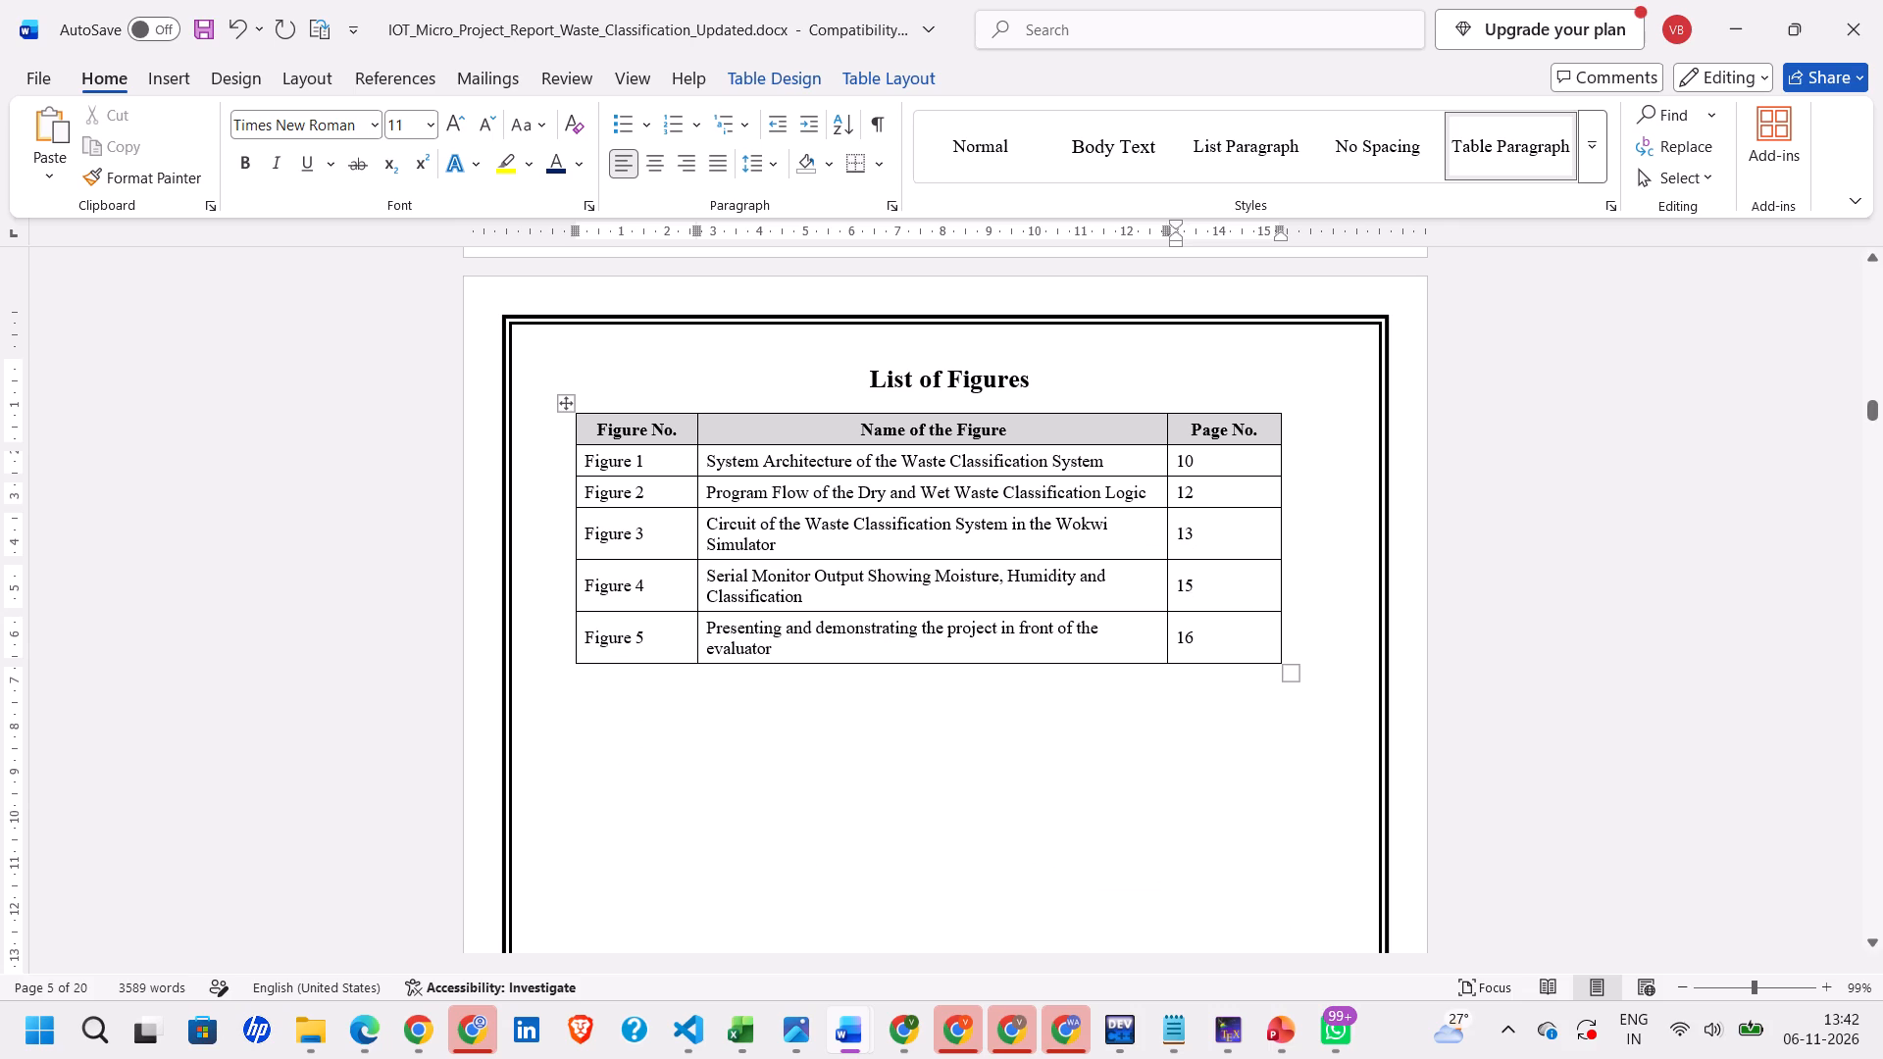
pyautogui.click(1203, 529)
pyautogui.press('BackSpace')
pyautogui.press('2')
pyautogui.click(1200, 496)
pyautogui.press('BackSpace')
pyautogui.write('11')
pyautogui.press('BackSpace')
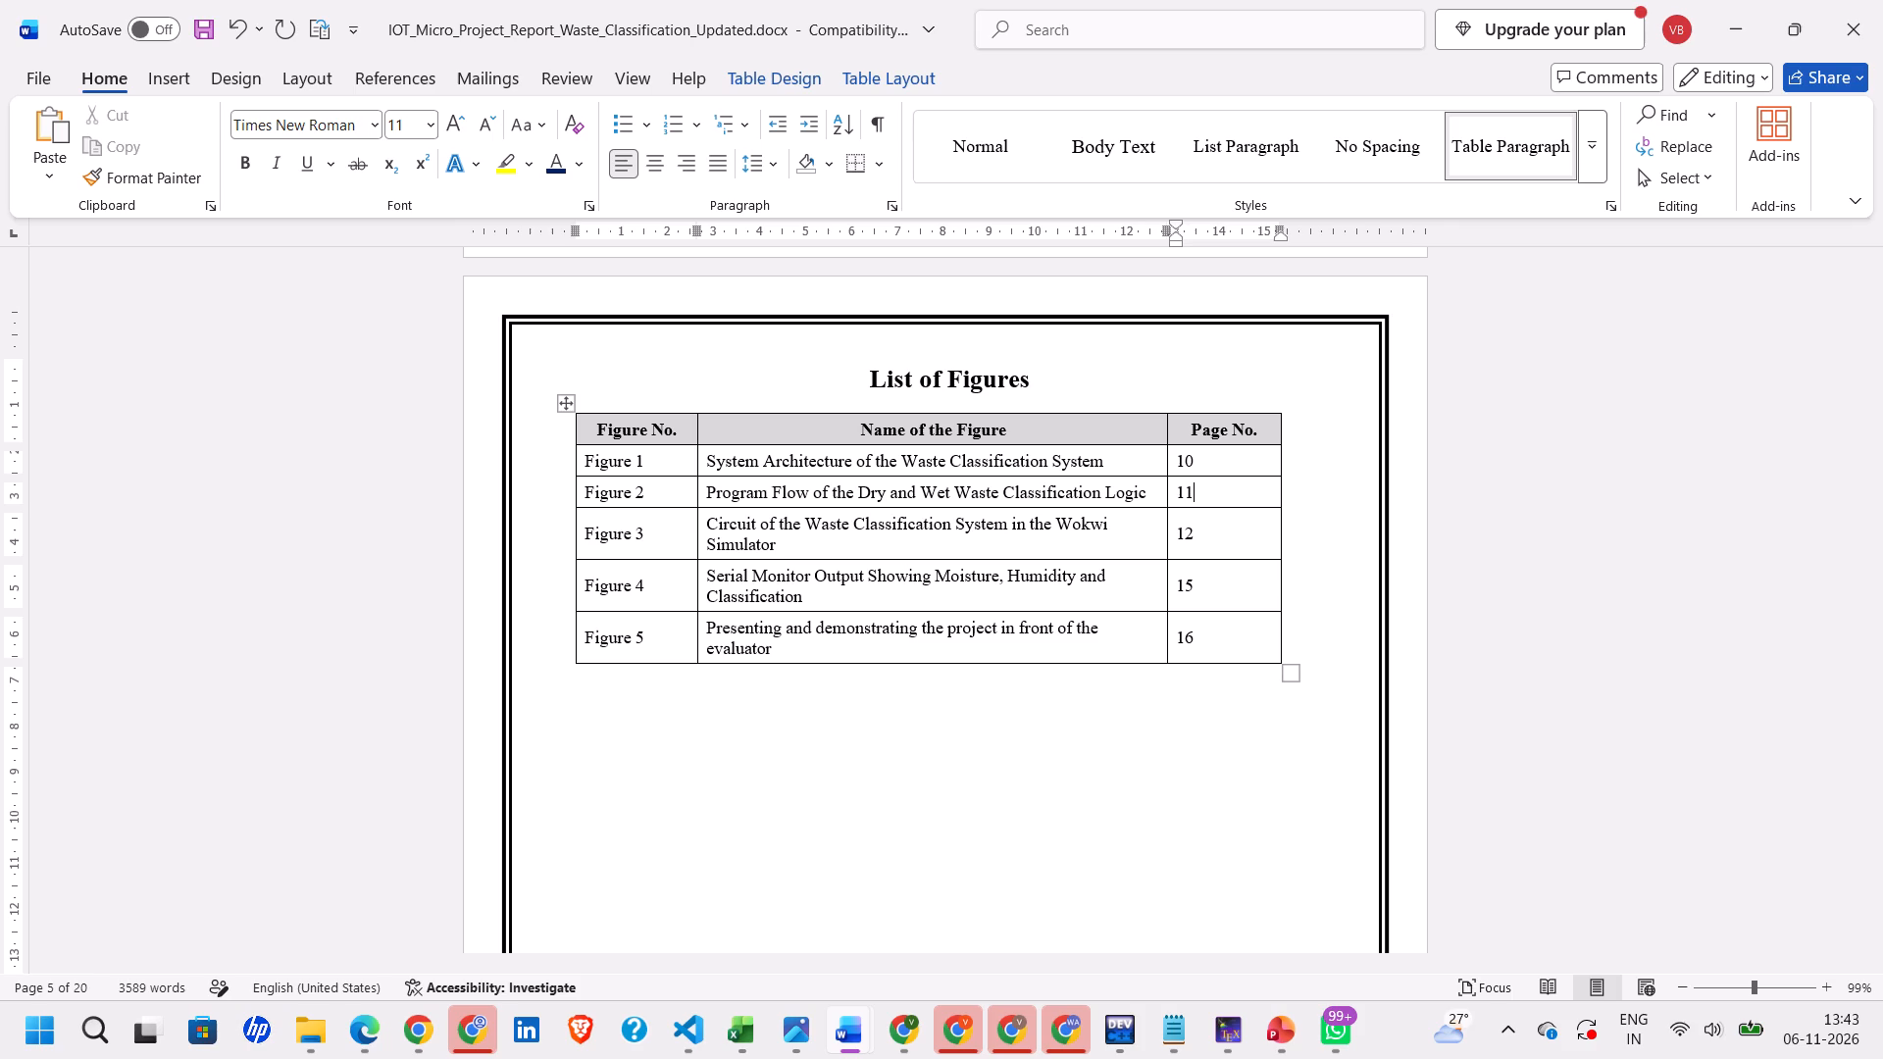
pyautogui.click(1201, 468)
pyautogui.press('BackSpace')
pyautogui.press('BackSpace')
pyautogui.press('9')
# Check the printed page number of the System Architecture figure and return to the Content page.
pyautogui.scroll(-6, 1134, 720)
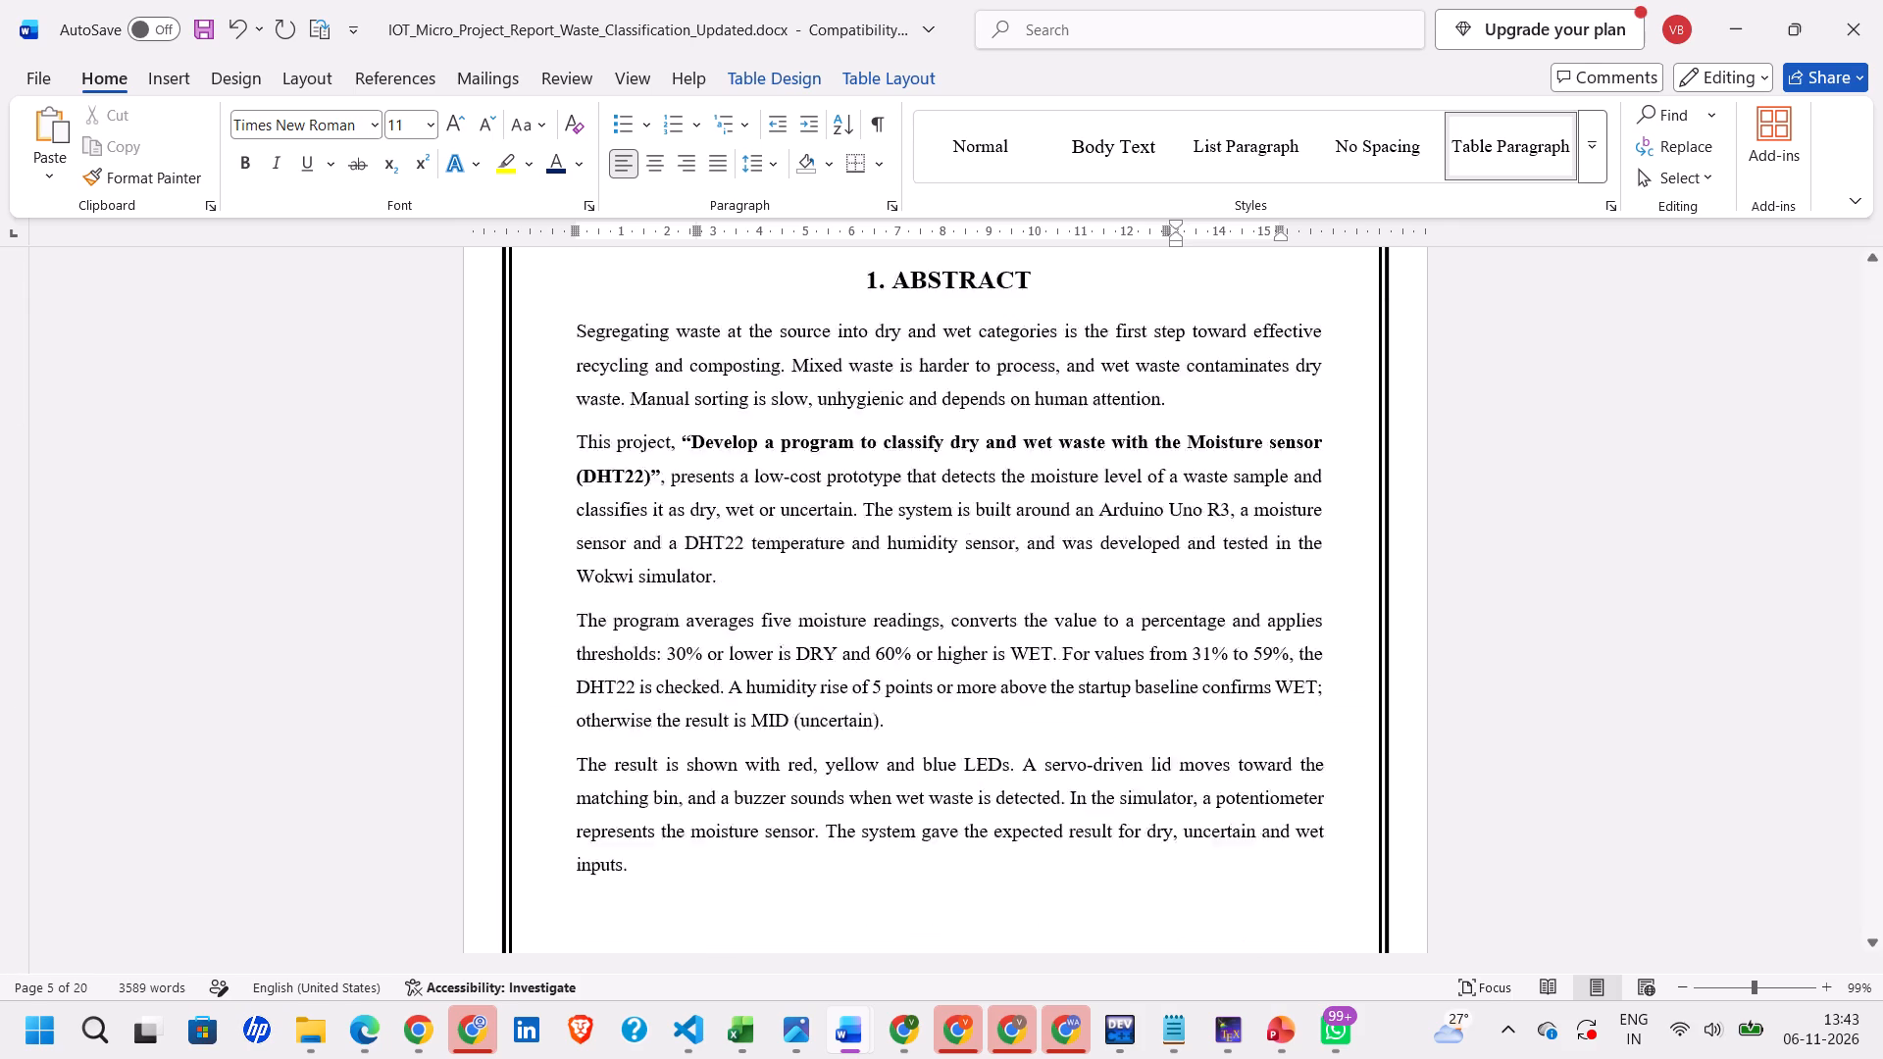
pyautogui.scroll(-7, 1134, 720)
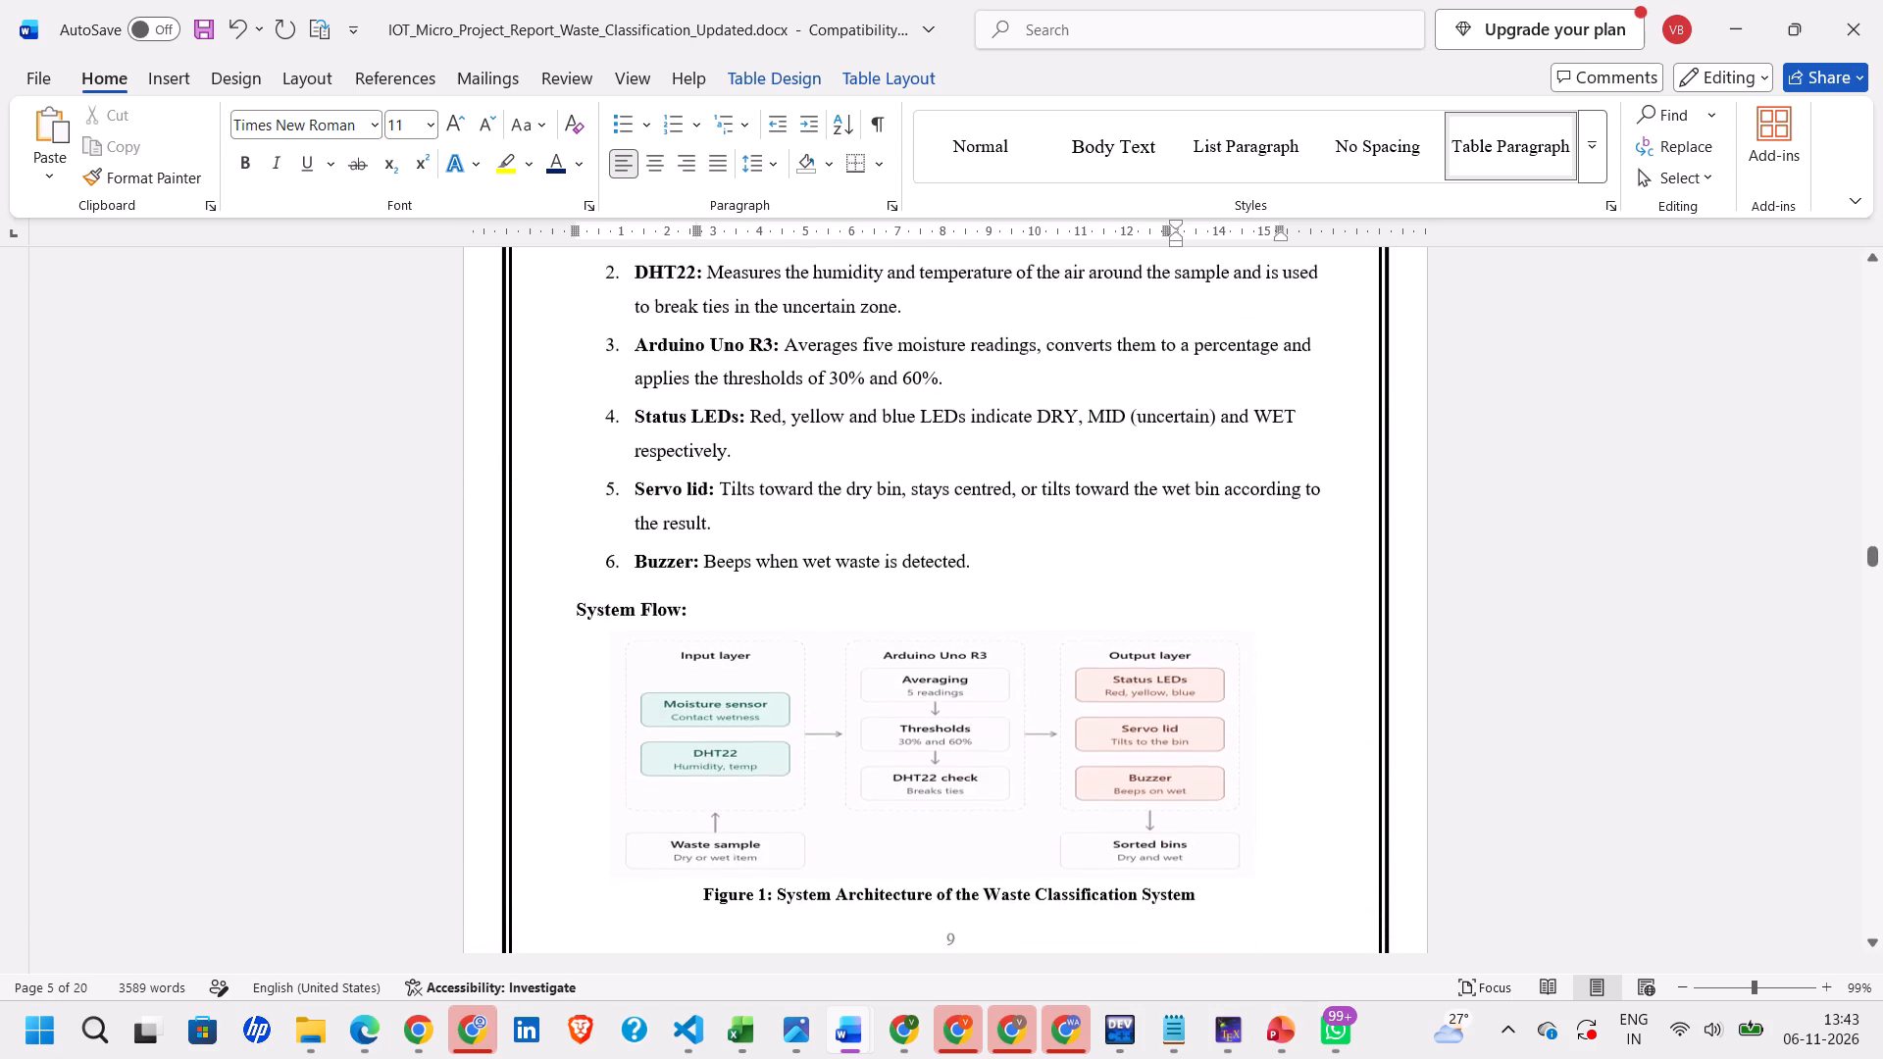
pyautogui.scroll(13, 1134, 720)
pyautogui.scroll(-4, 1134, 720)
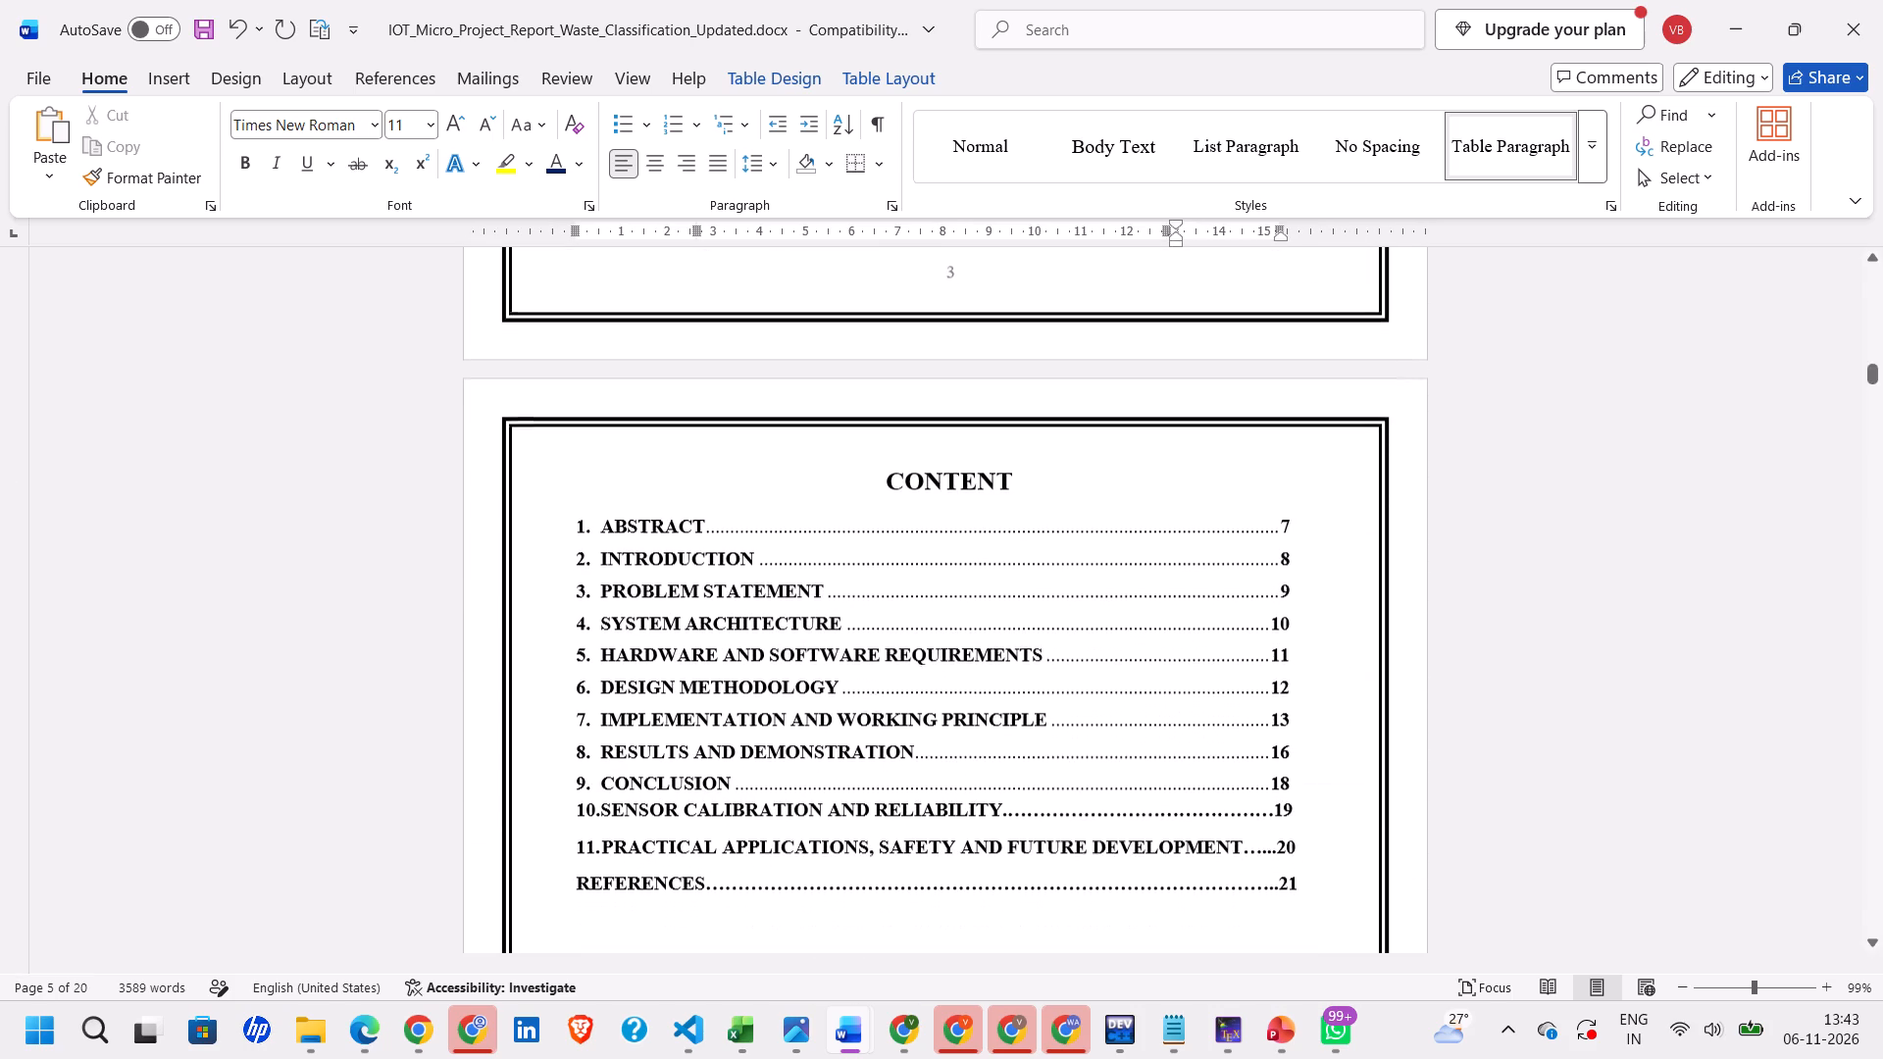
pyautogui.scroll(-1, 1134, 720)
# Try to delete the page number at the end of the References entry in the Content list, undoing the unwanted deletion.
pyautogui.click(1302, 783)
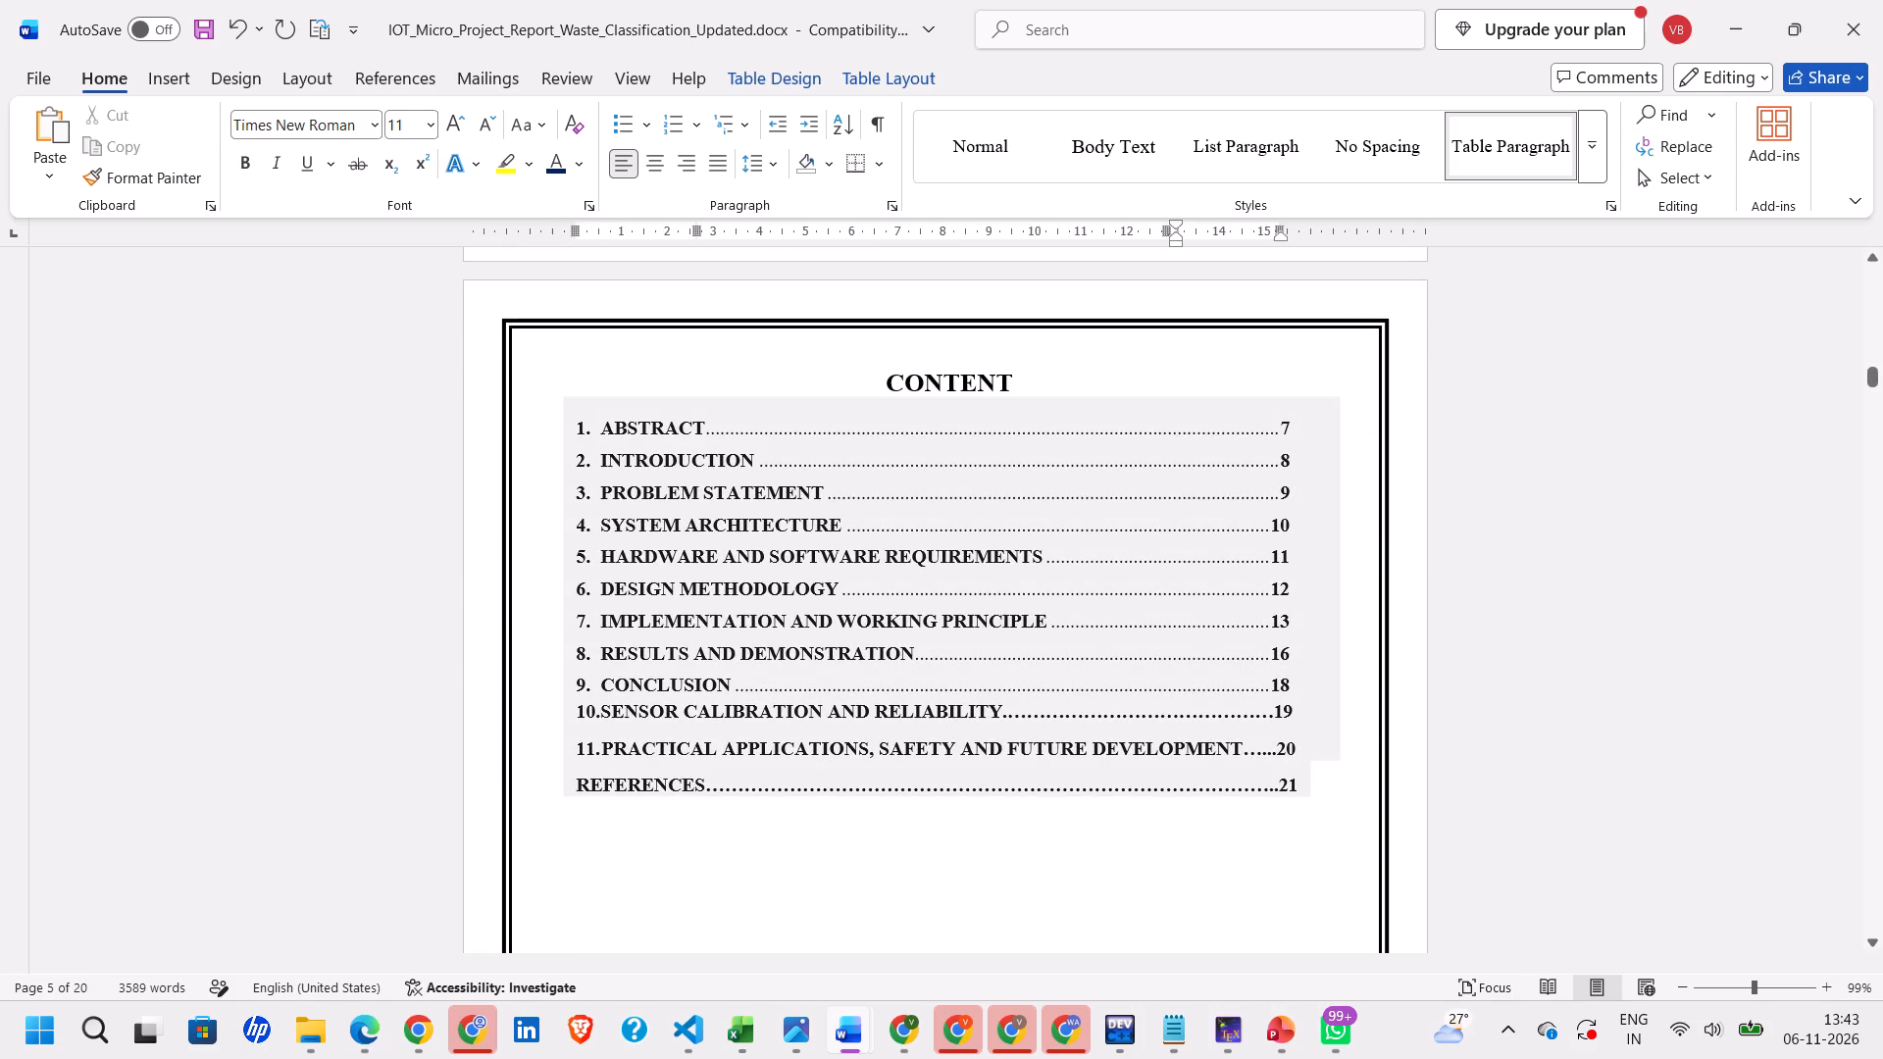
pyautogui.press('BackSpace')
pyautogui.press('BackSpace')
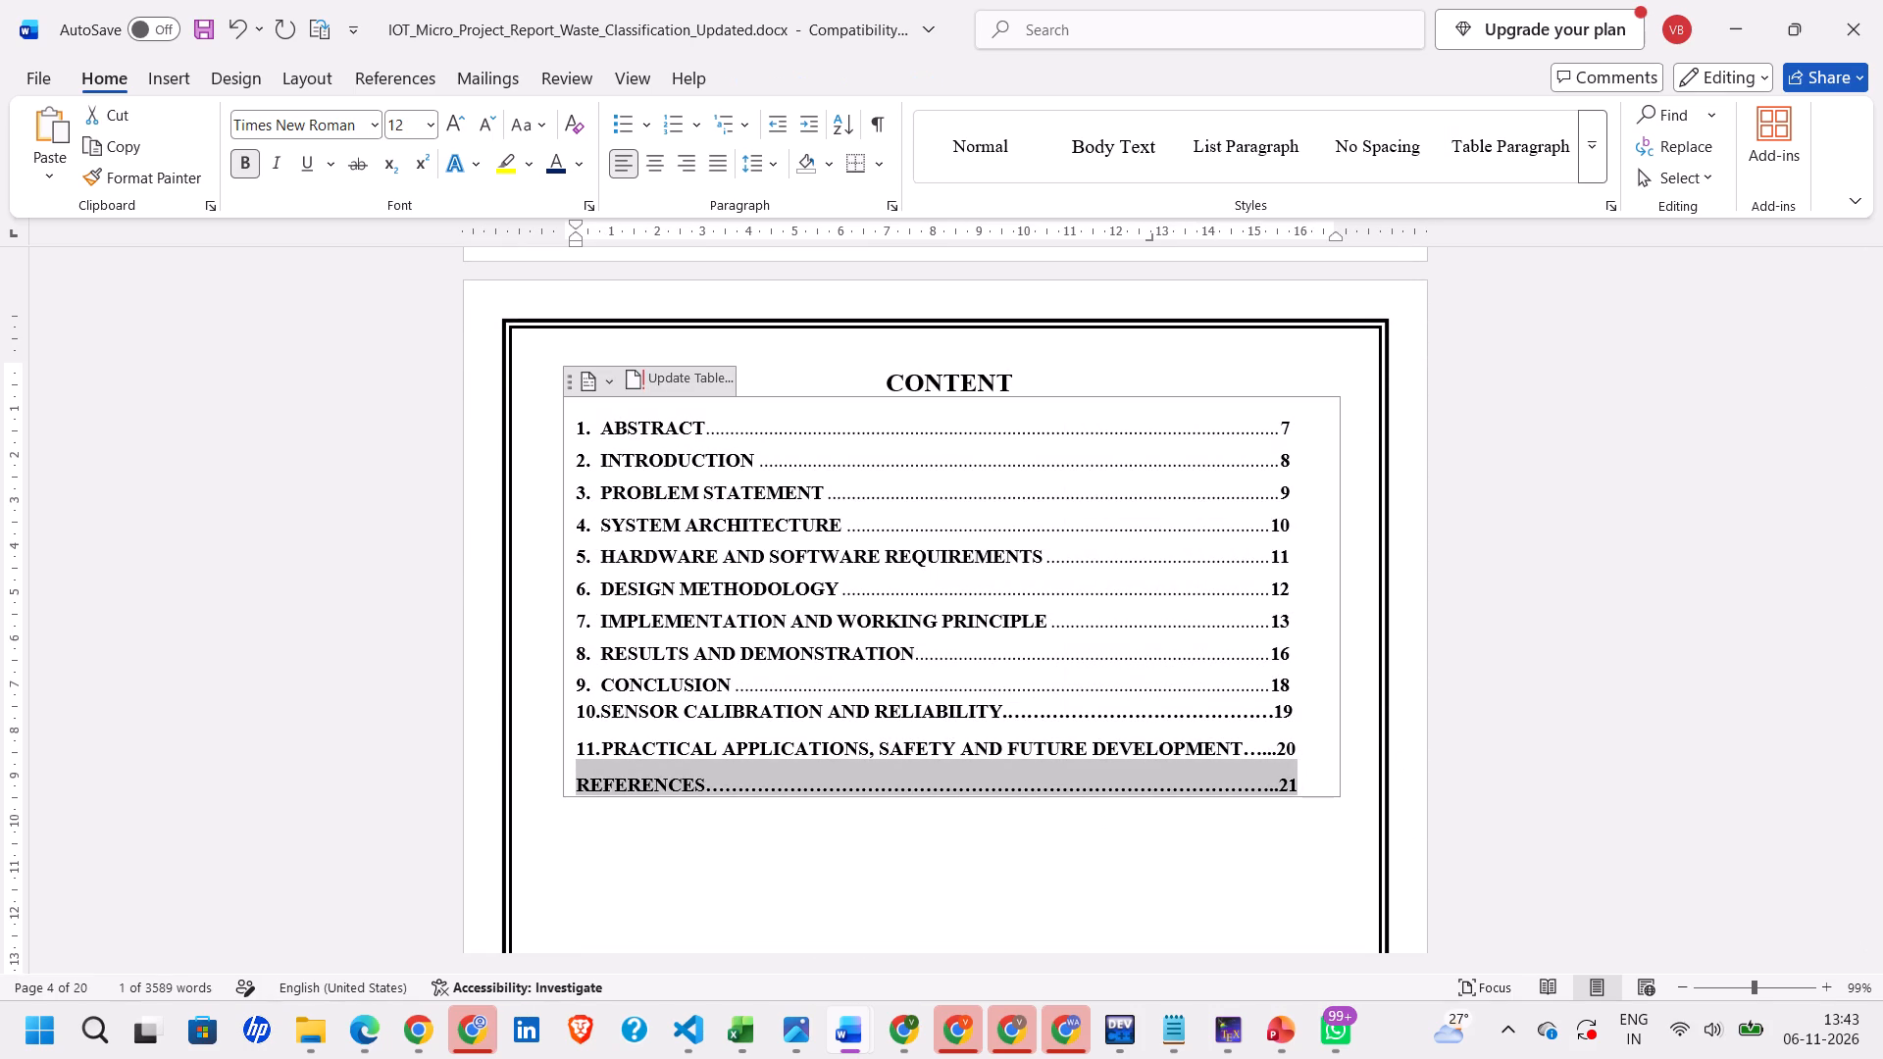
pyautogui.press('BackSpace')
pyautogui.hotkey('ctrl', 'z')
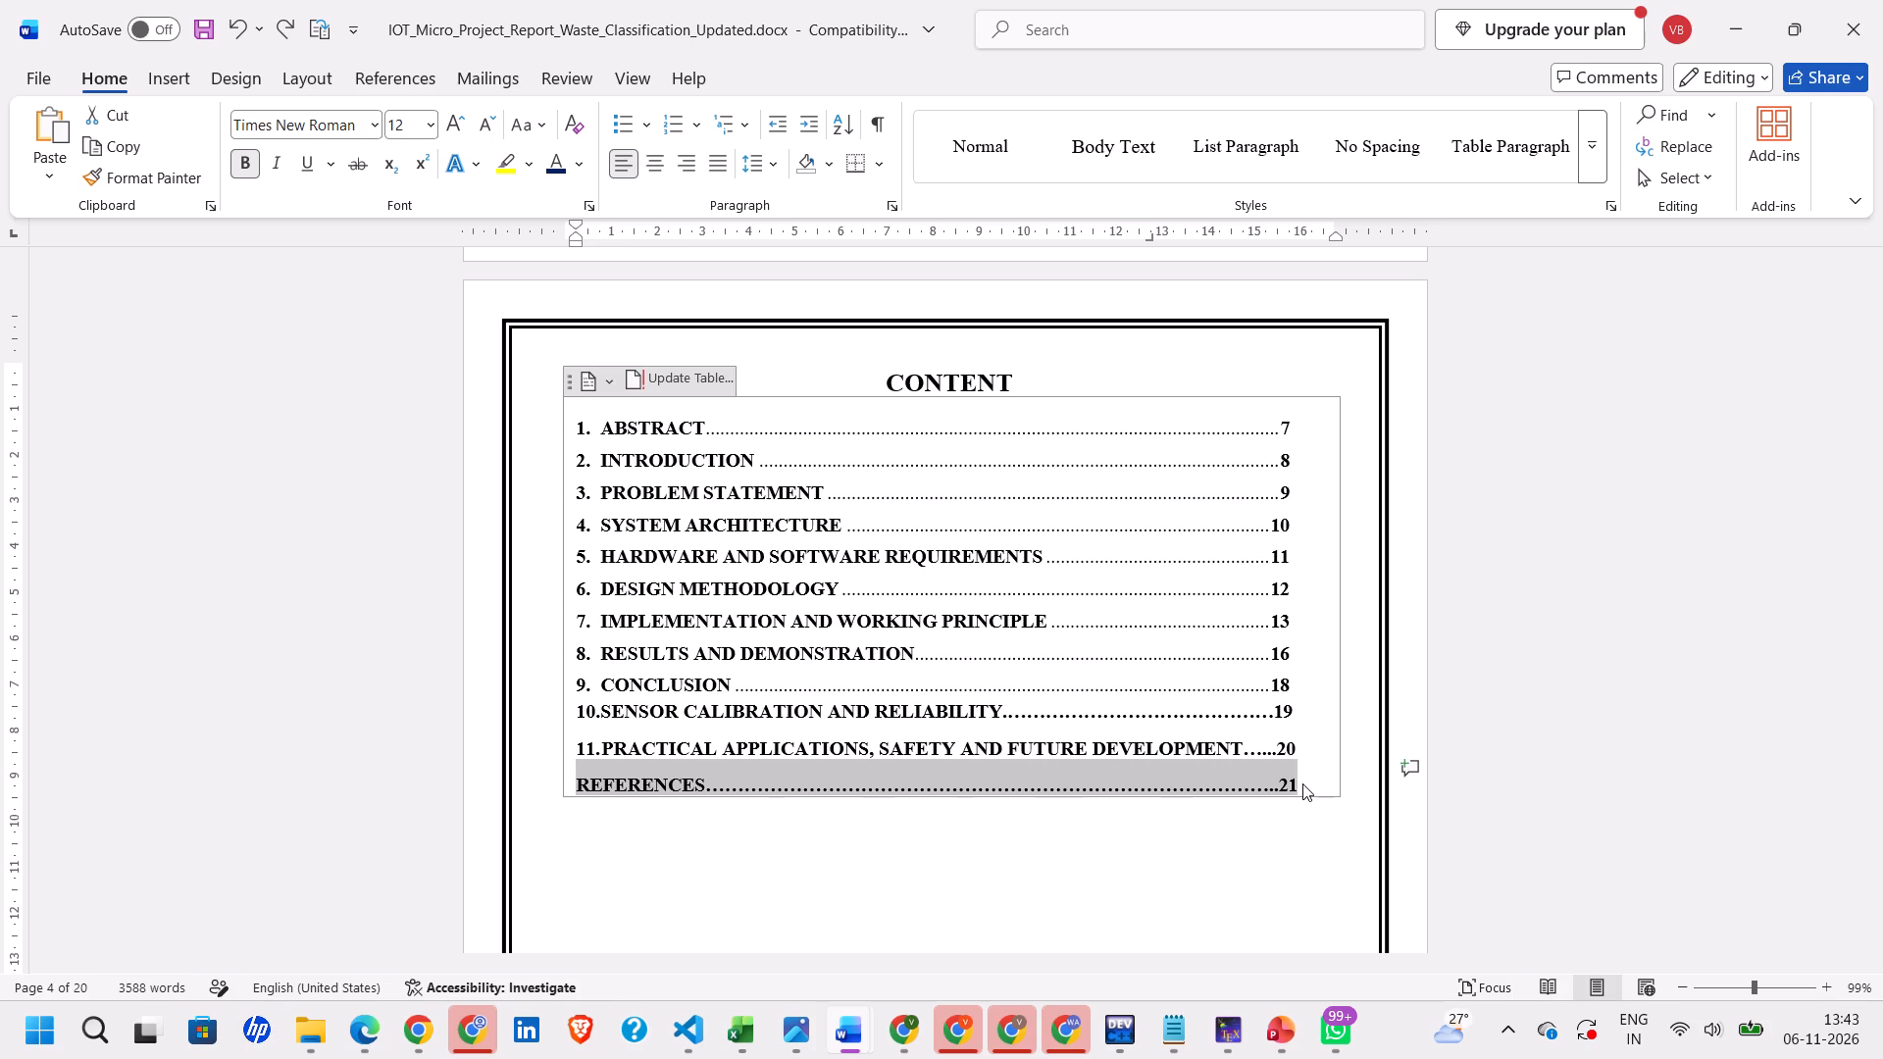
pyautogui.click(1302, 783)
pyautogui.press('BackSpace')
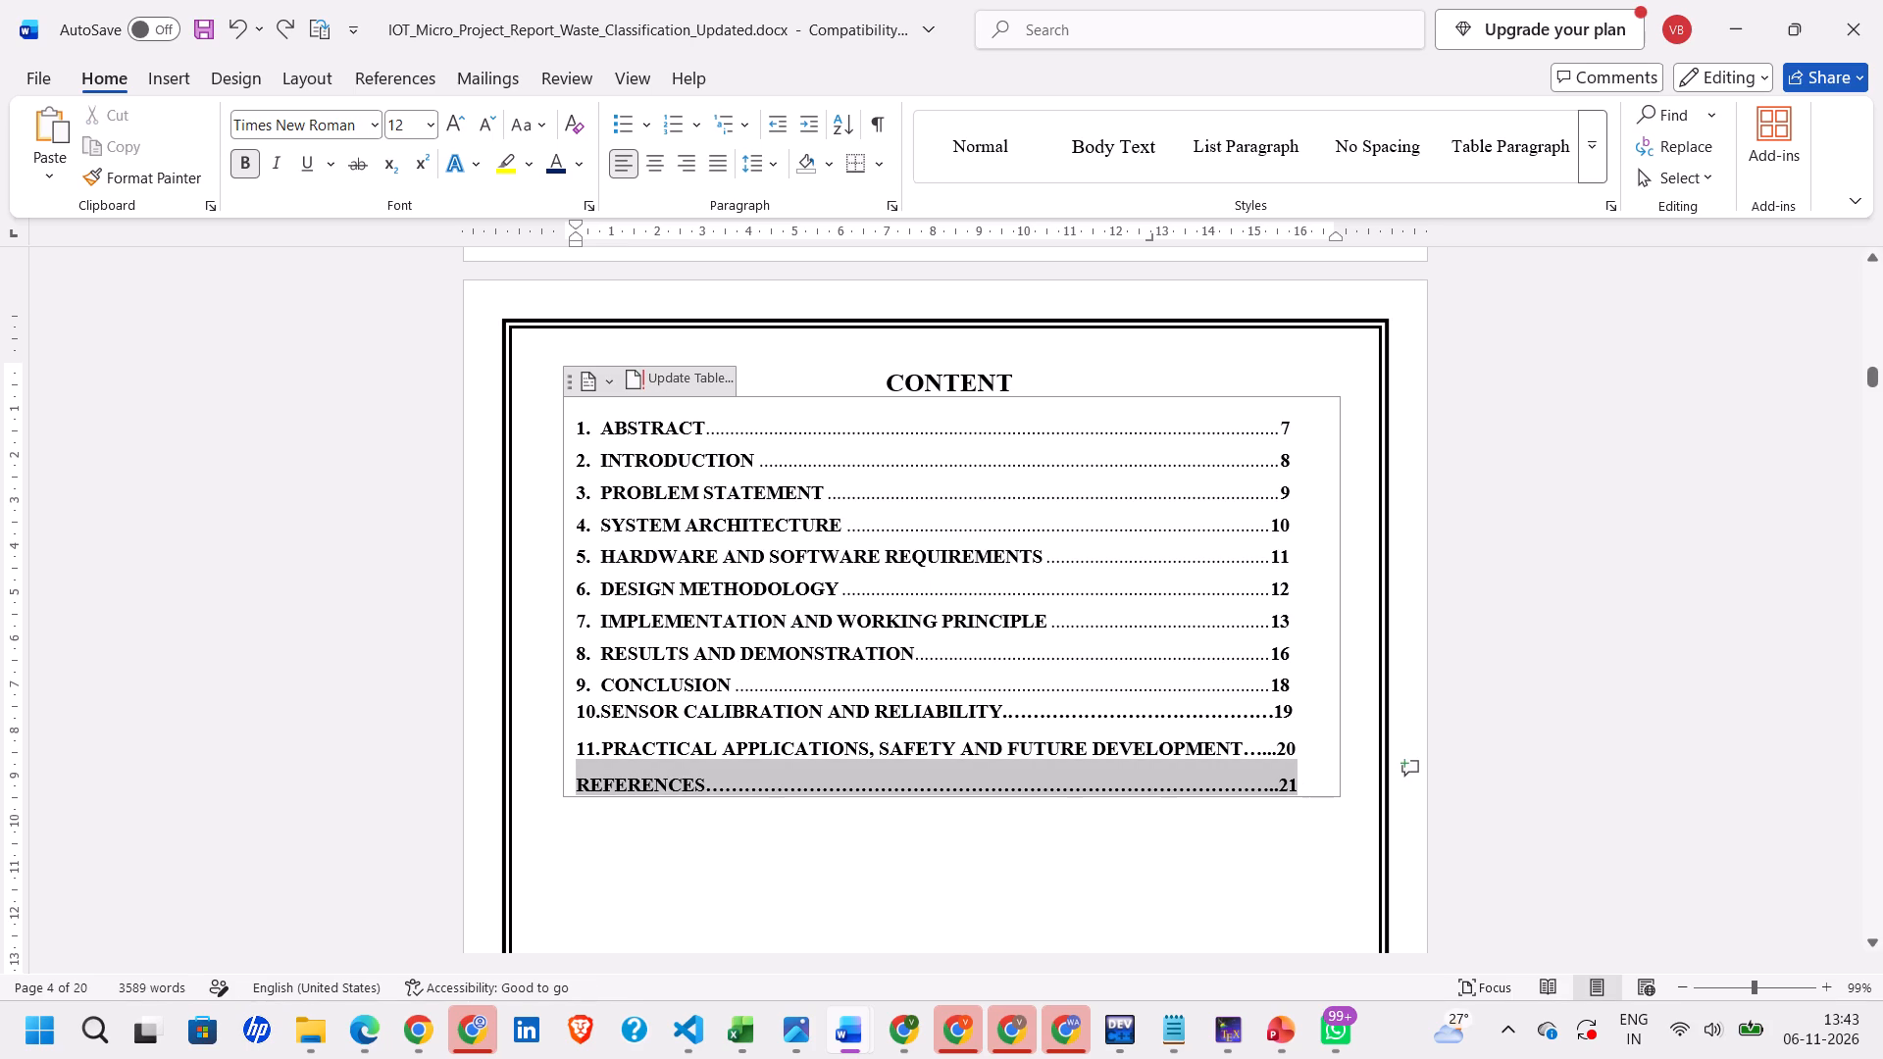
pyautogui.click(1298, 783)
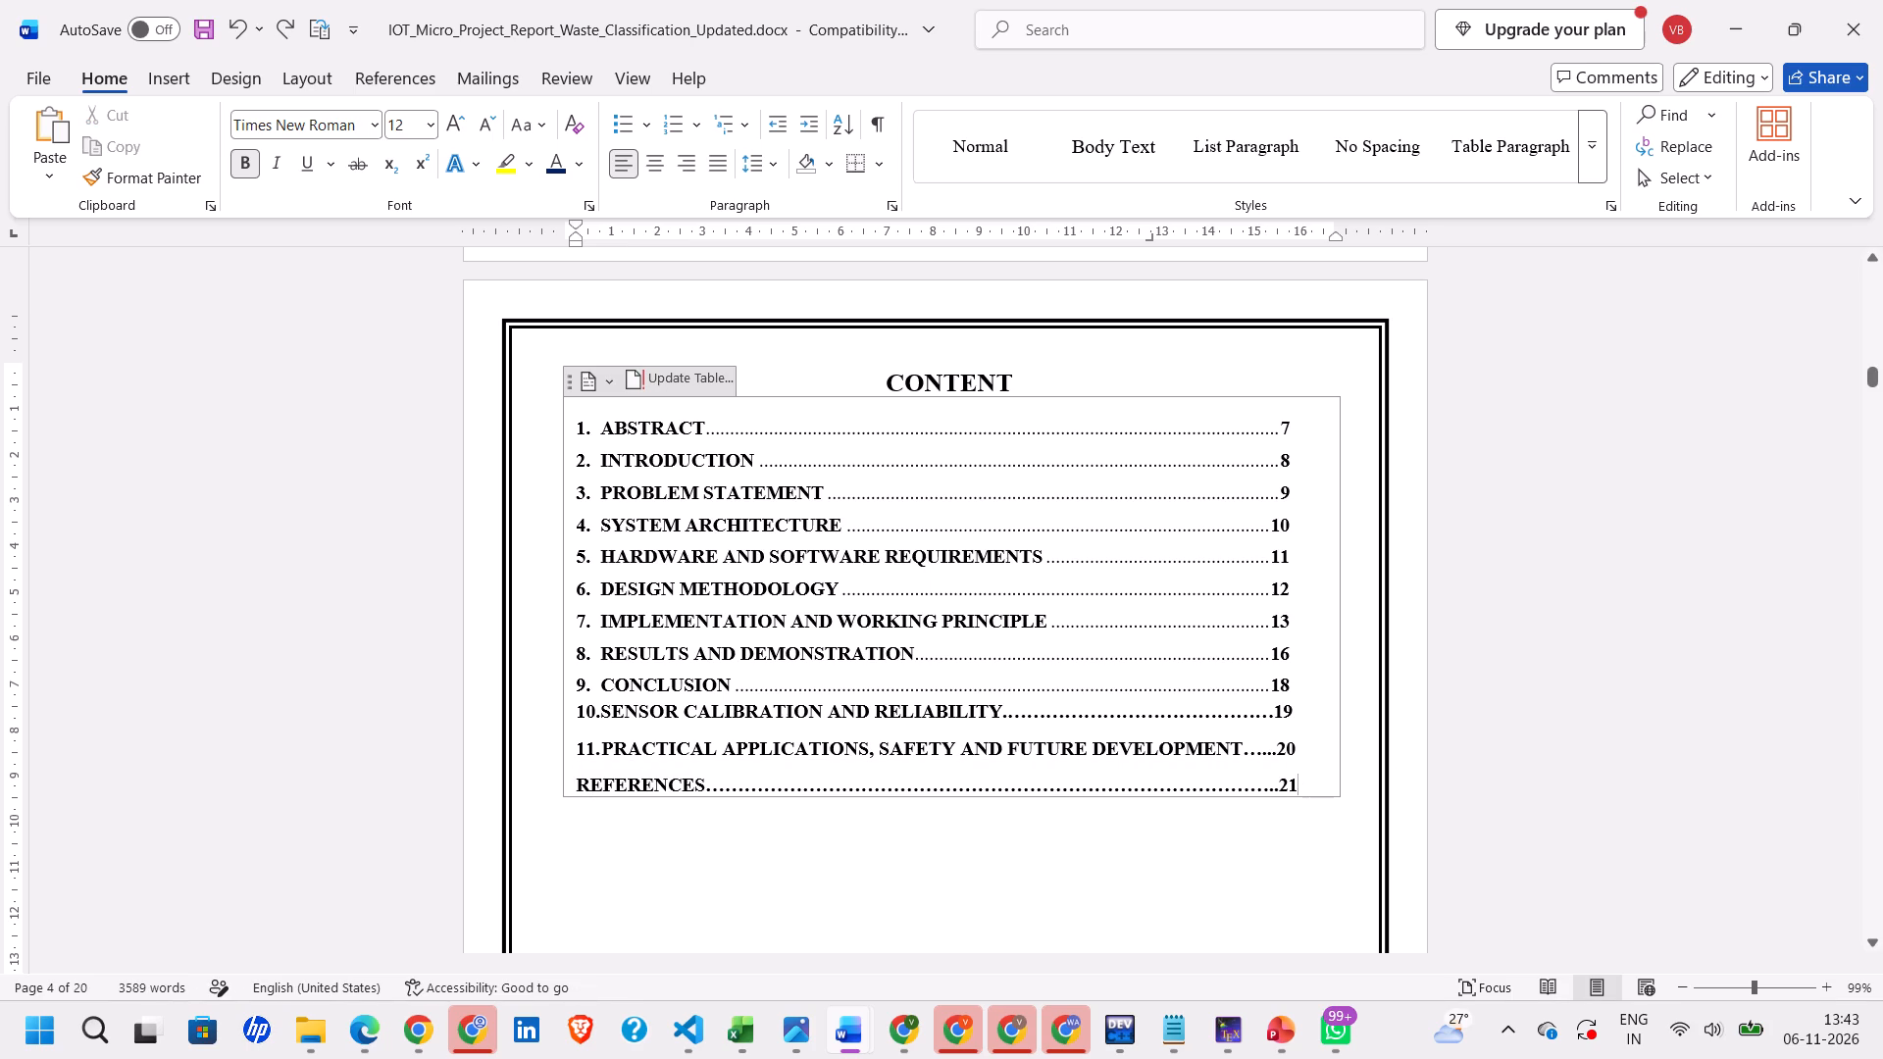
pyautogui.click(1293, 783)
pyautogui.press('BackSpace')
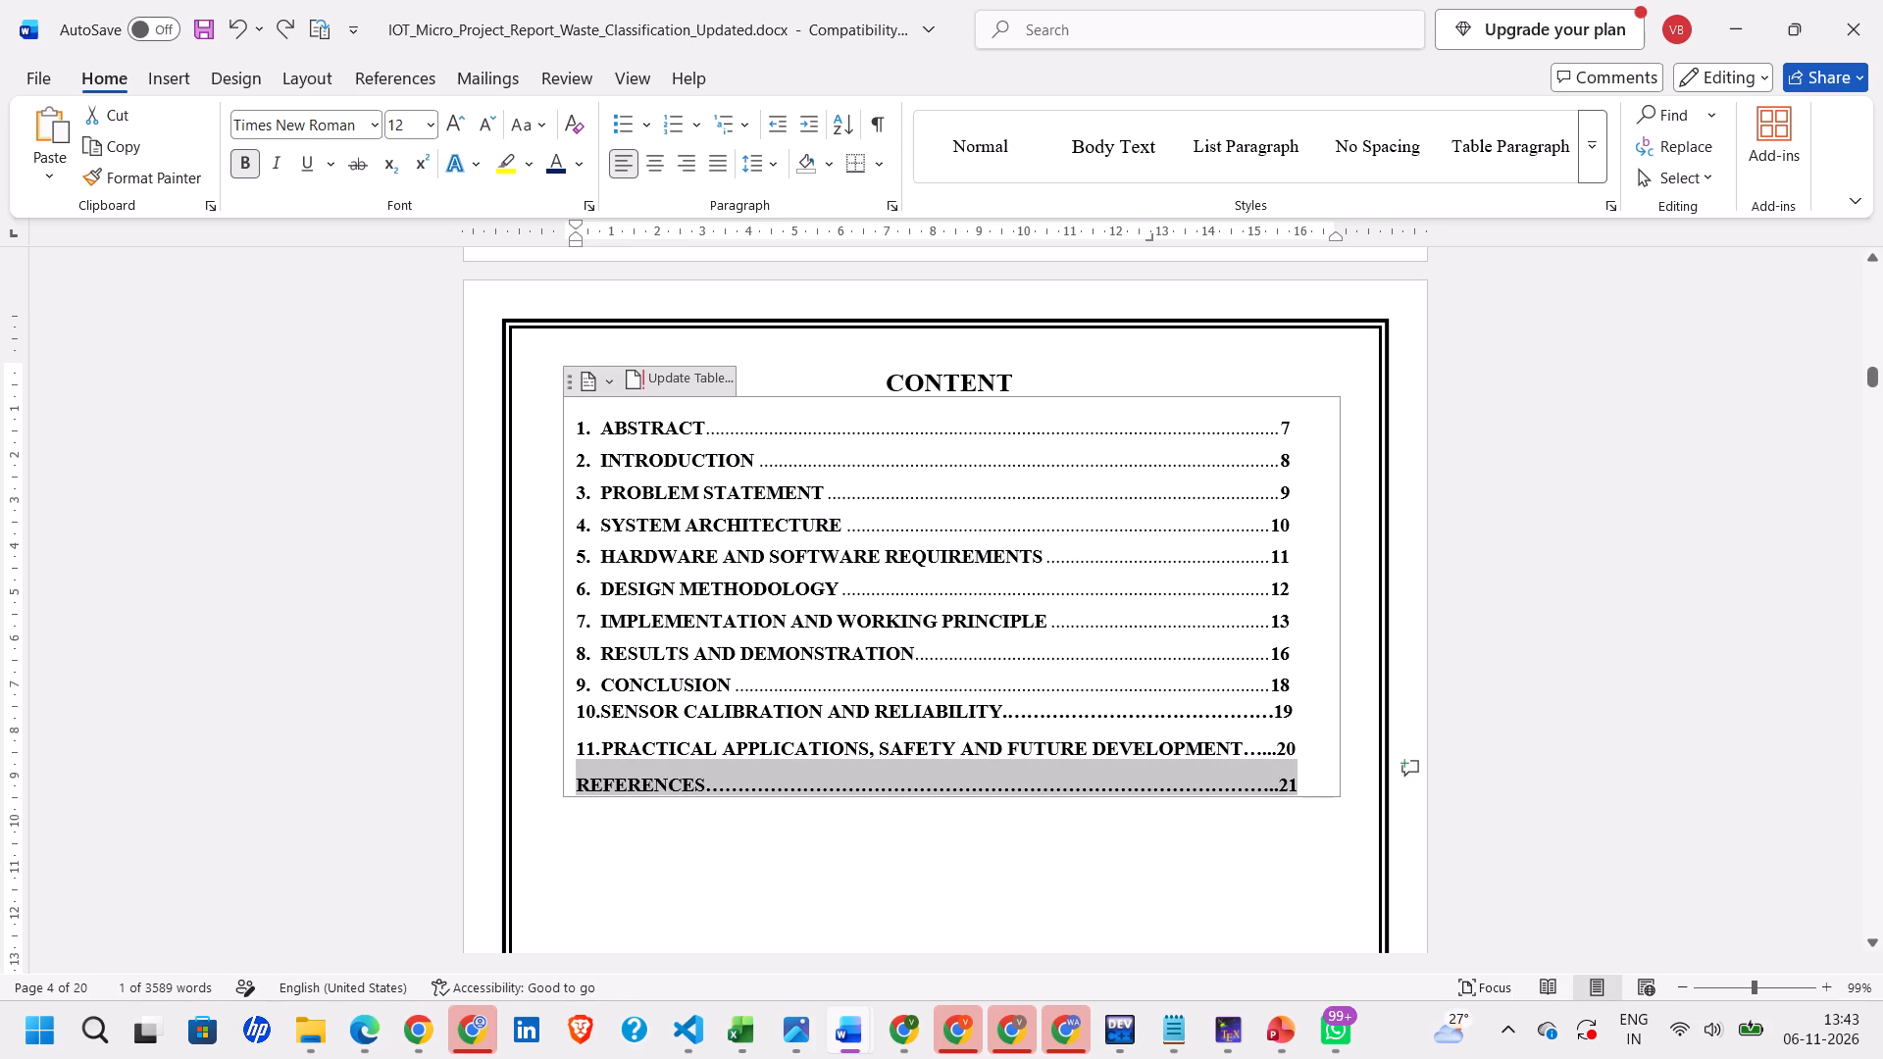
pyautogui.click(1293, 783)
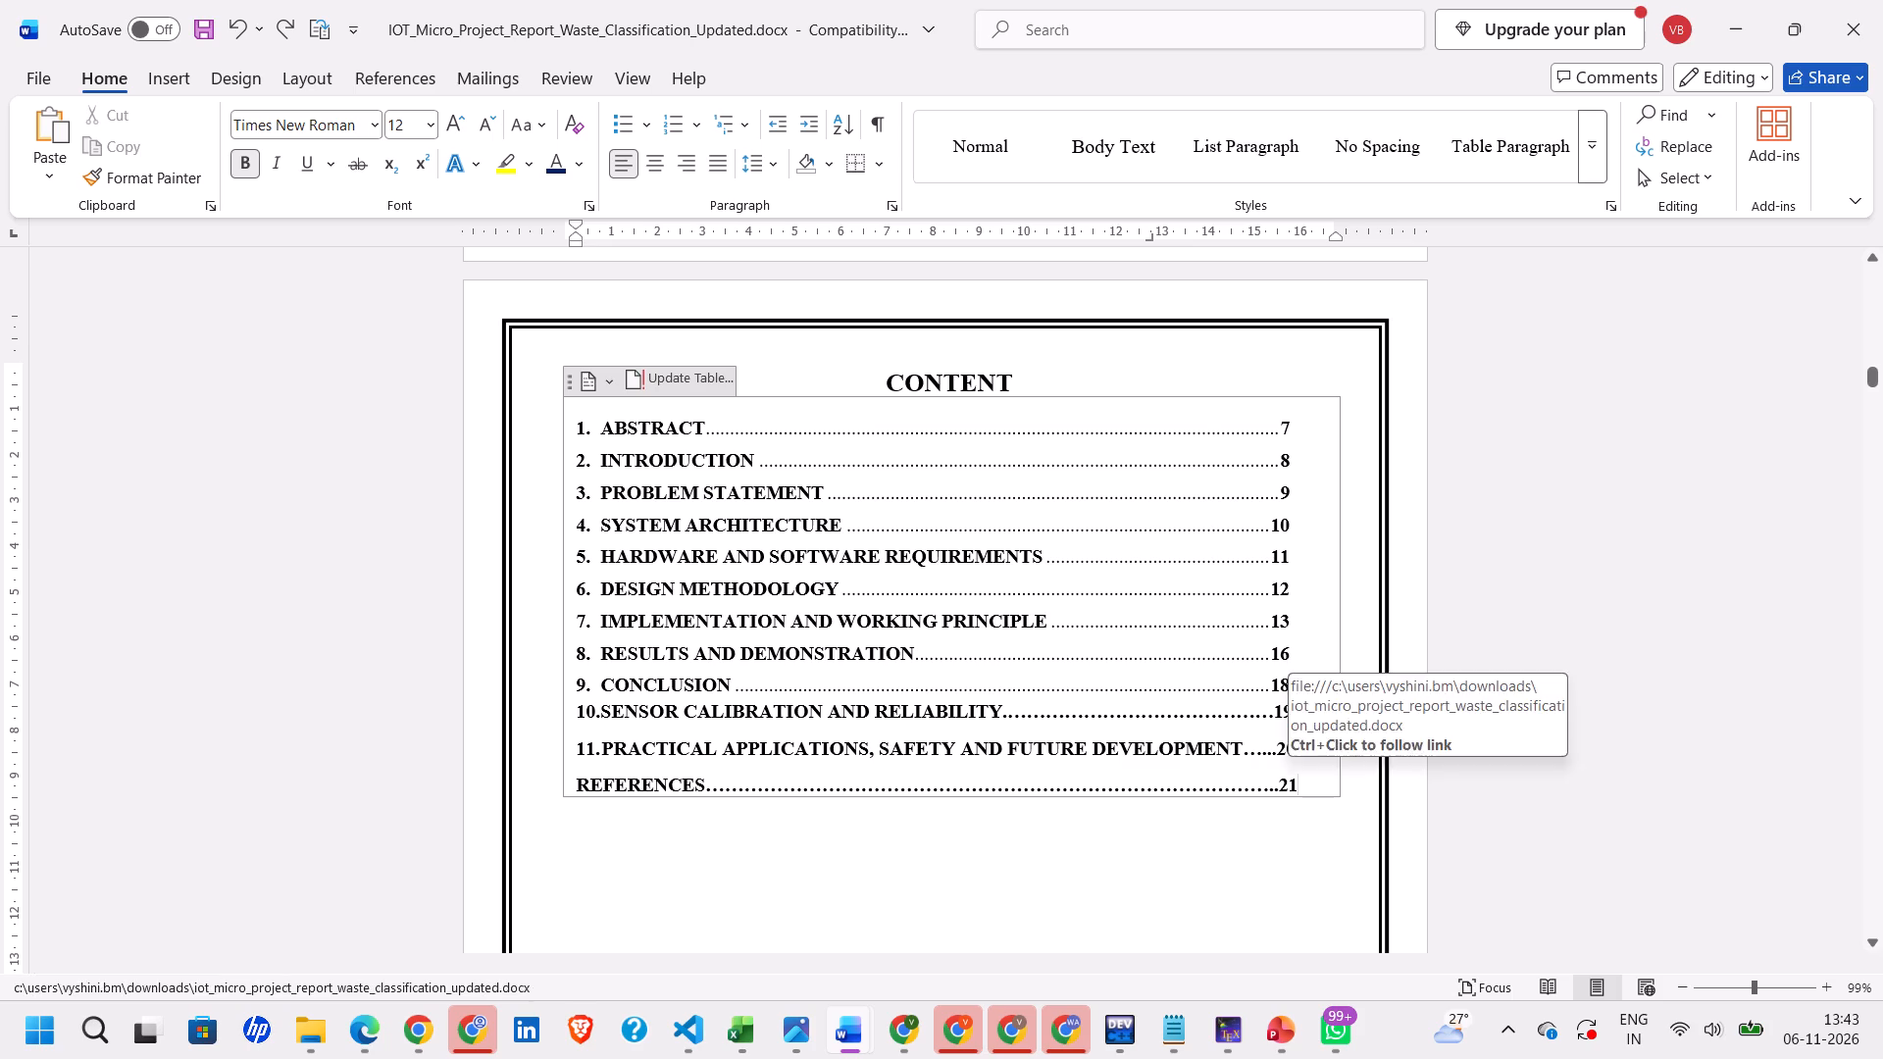
# Replace the page number of the References entry in the Content list with 20.
pyautogui.click(1289, 782)
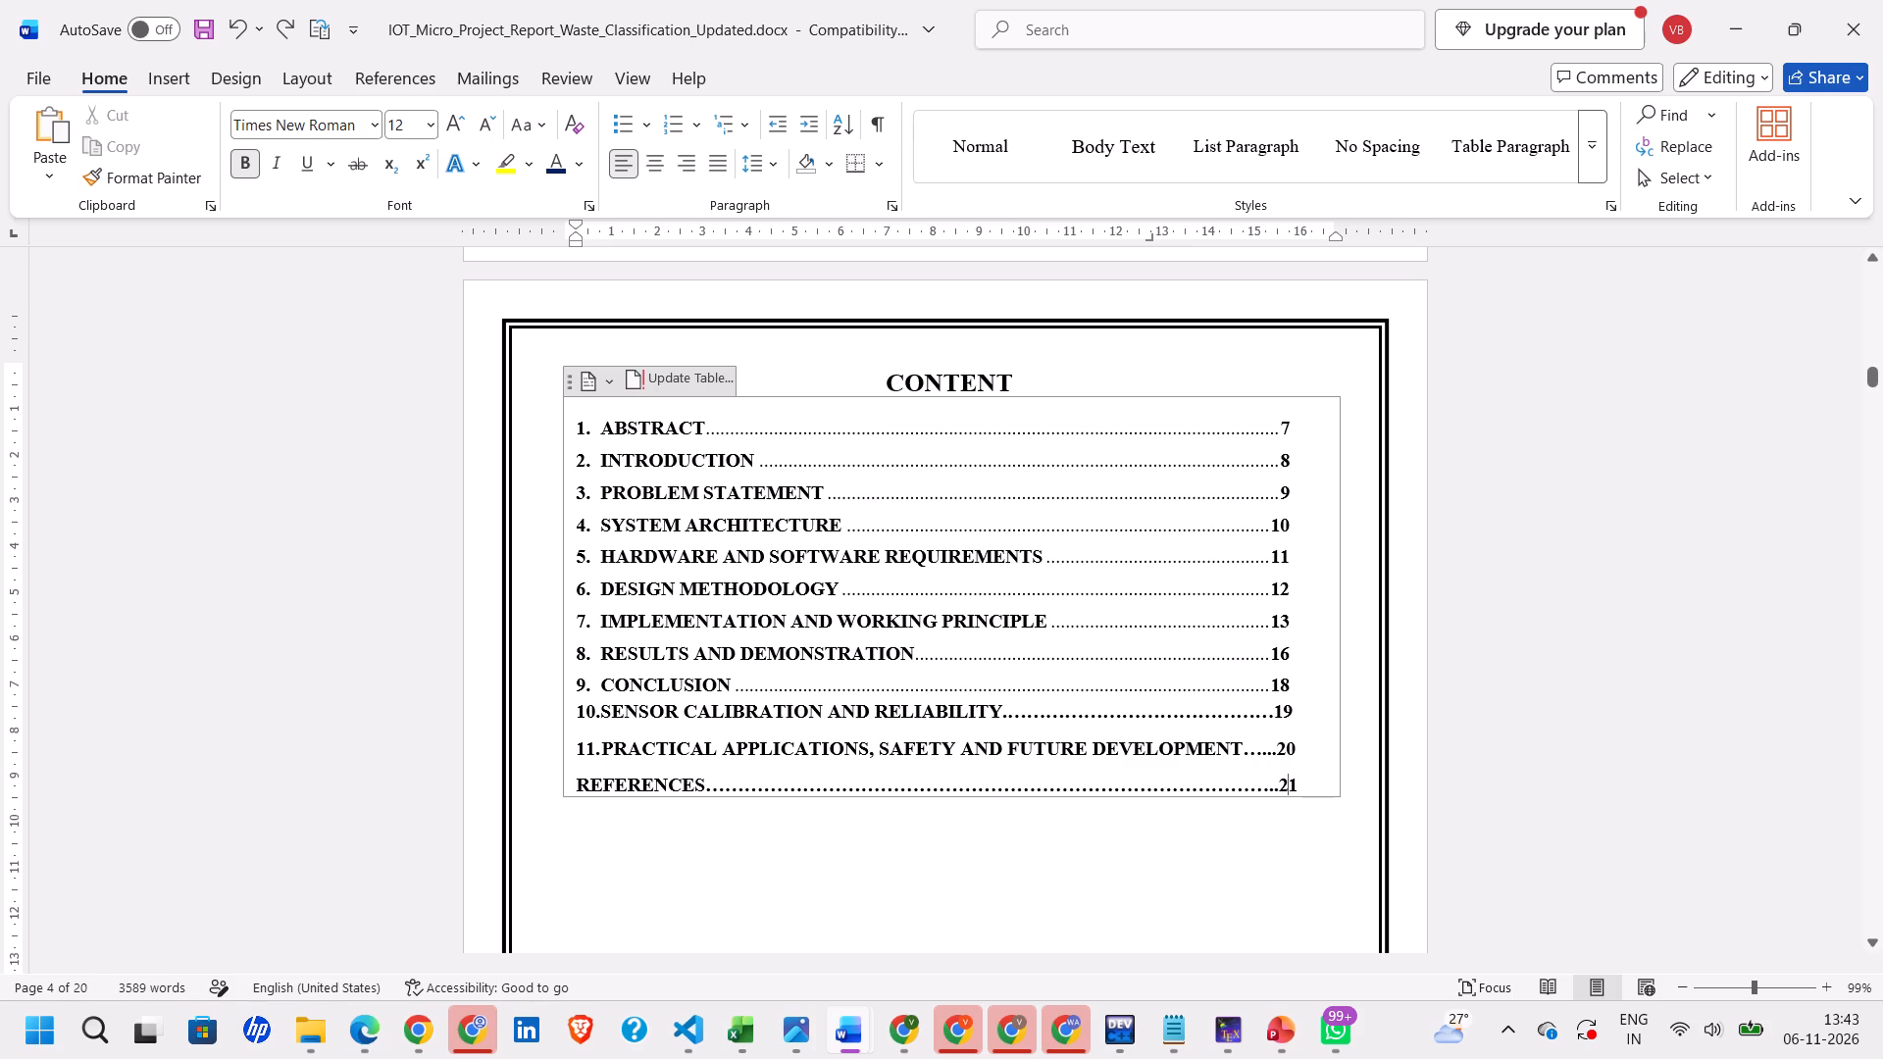
pyautogui.press('Right')
pyautogui.press('Left')
pyautogui.press('BackSpace')
pyautogui.press('Right')
pyautogui.press('BackSpace')
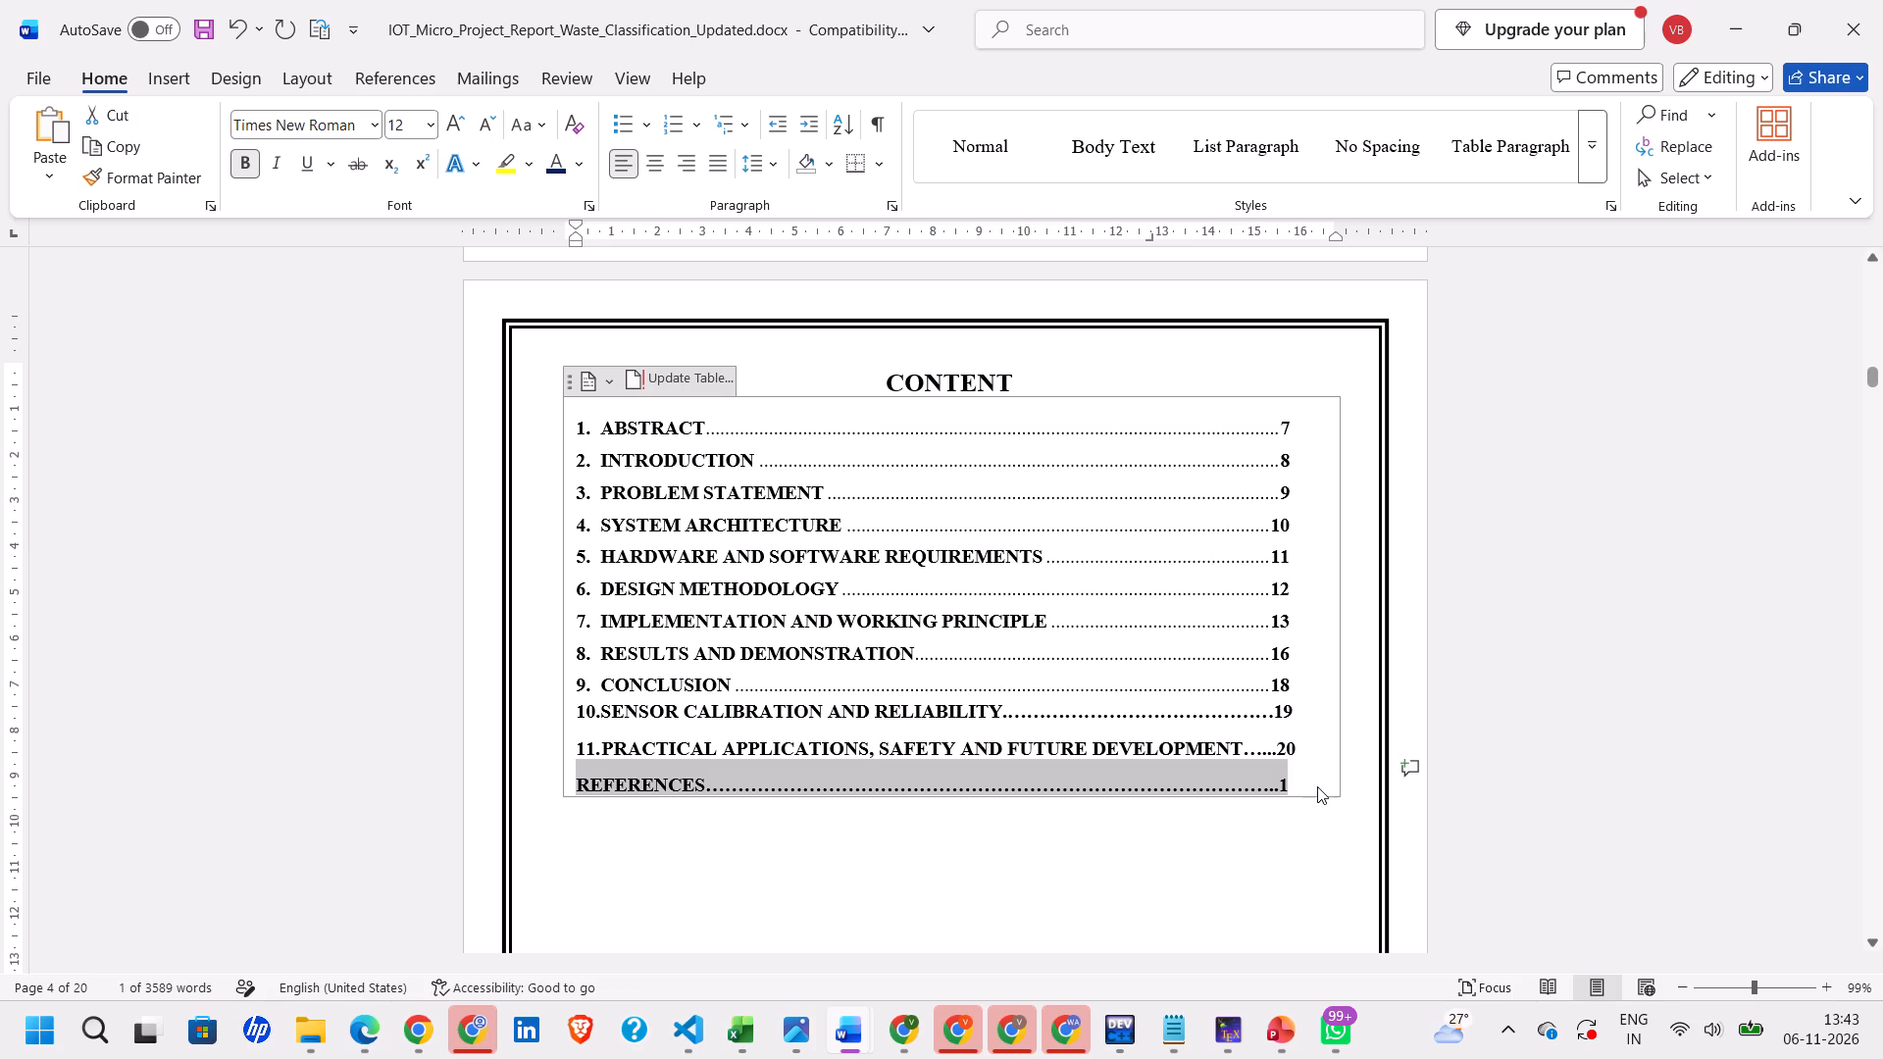
pyautogui.click(1311, 785)
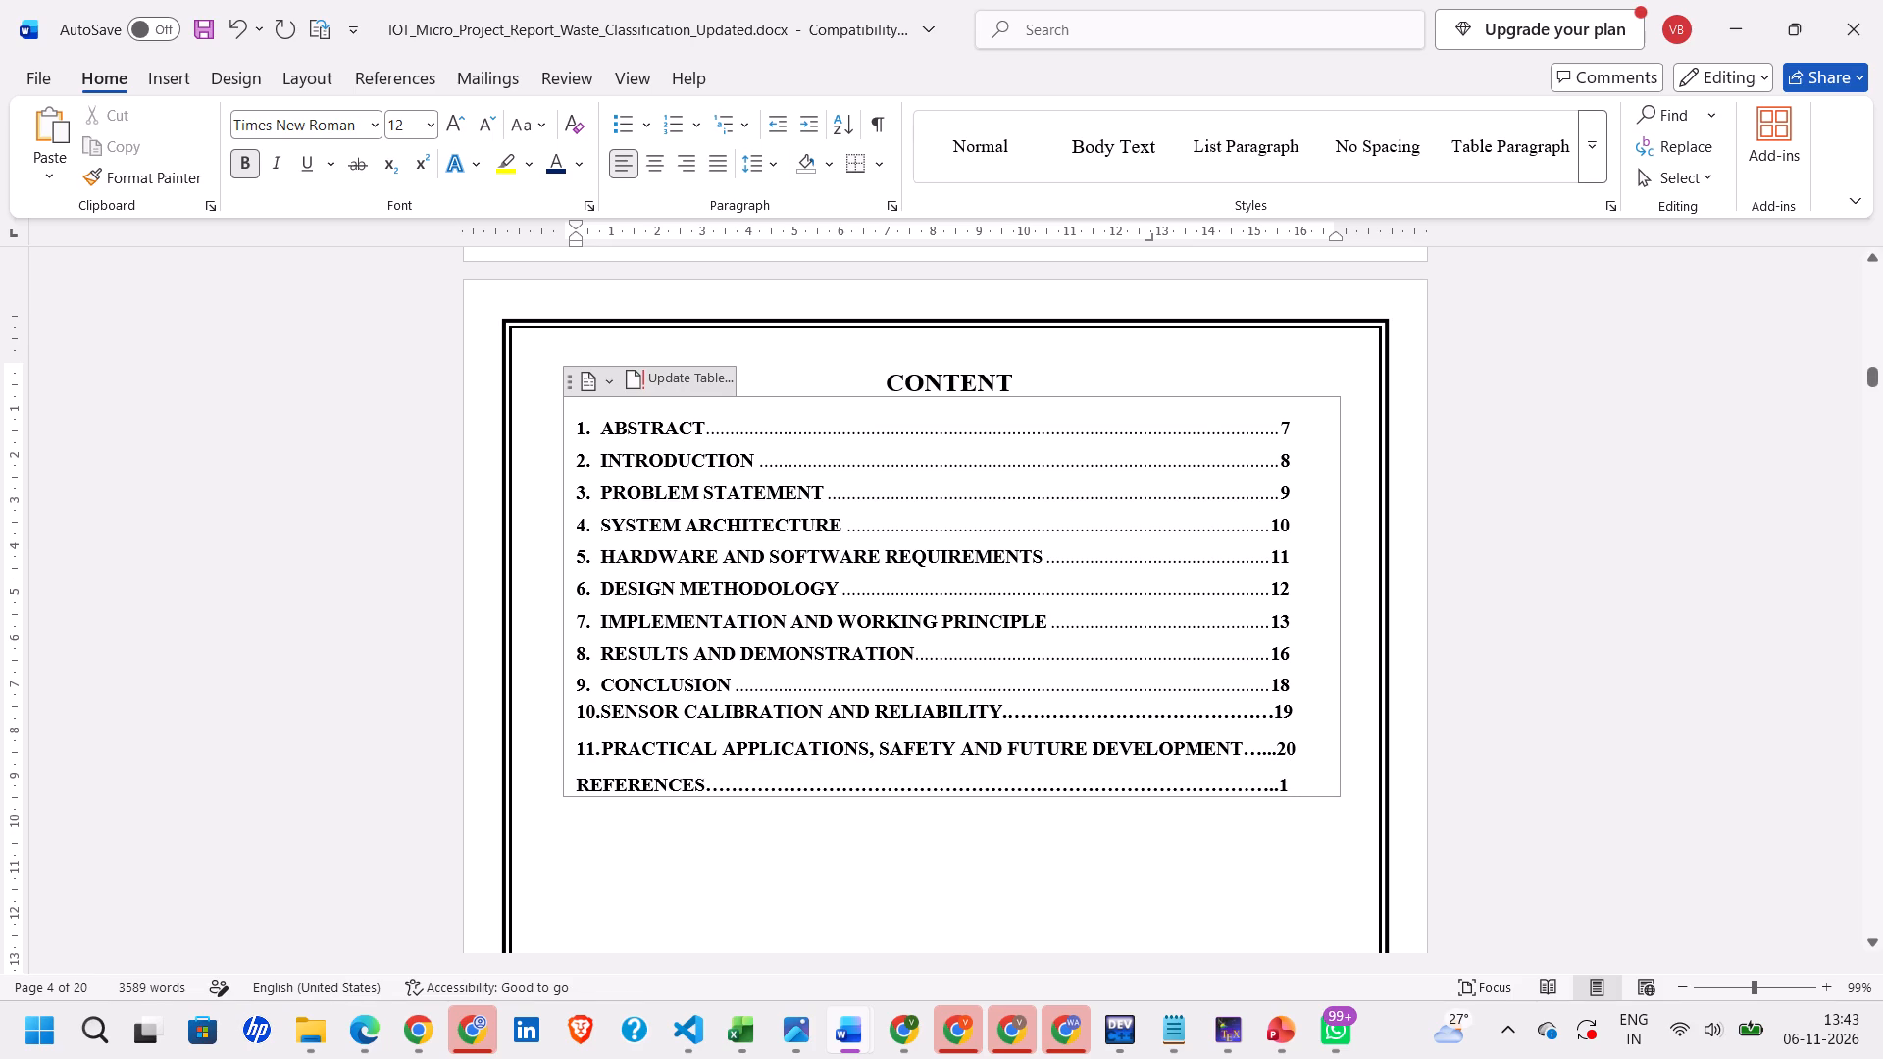
pyautogui.press('BackSpace')
pyautogui.click(1303, 782)
pyautogui.moveTo(1303, 782); pyautogui.dragTo(1282, 786)
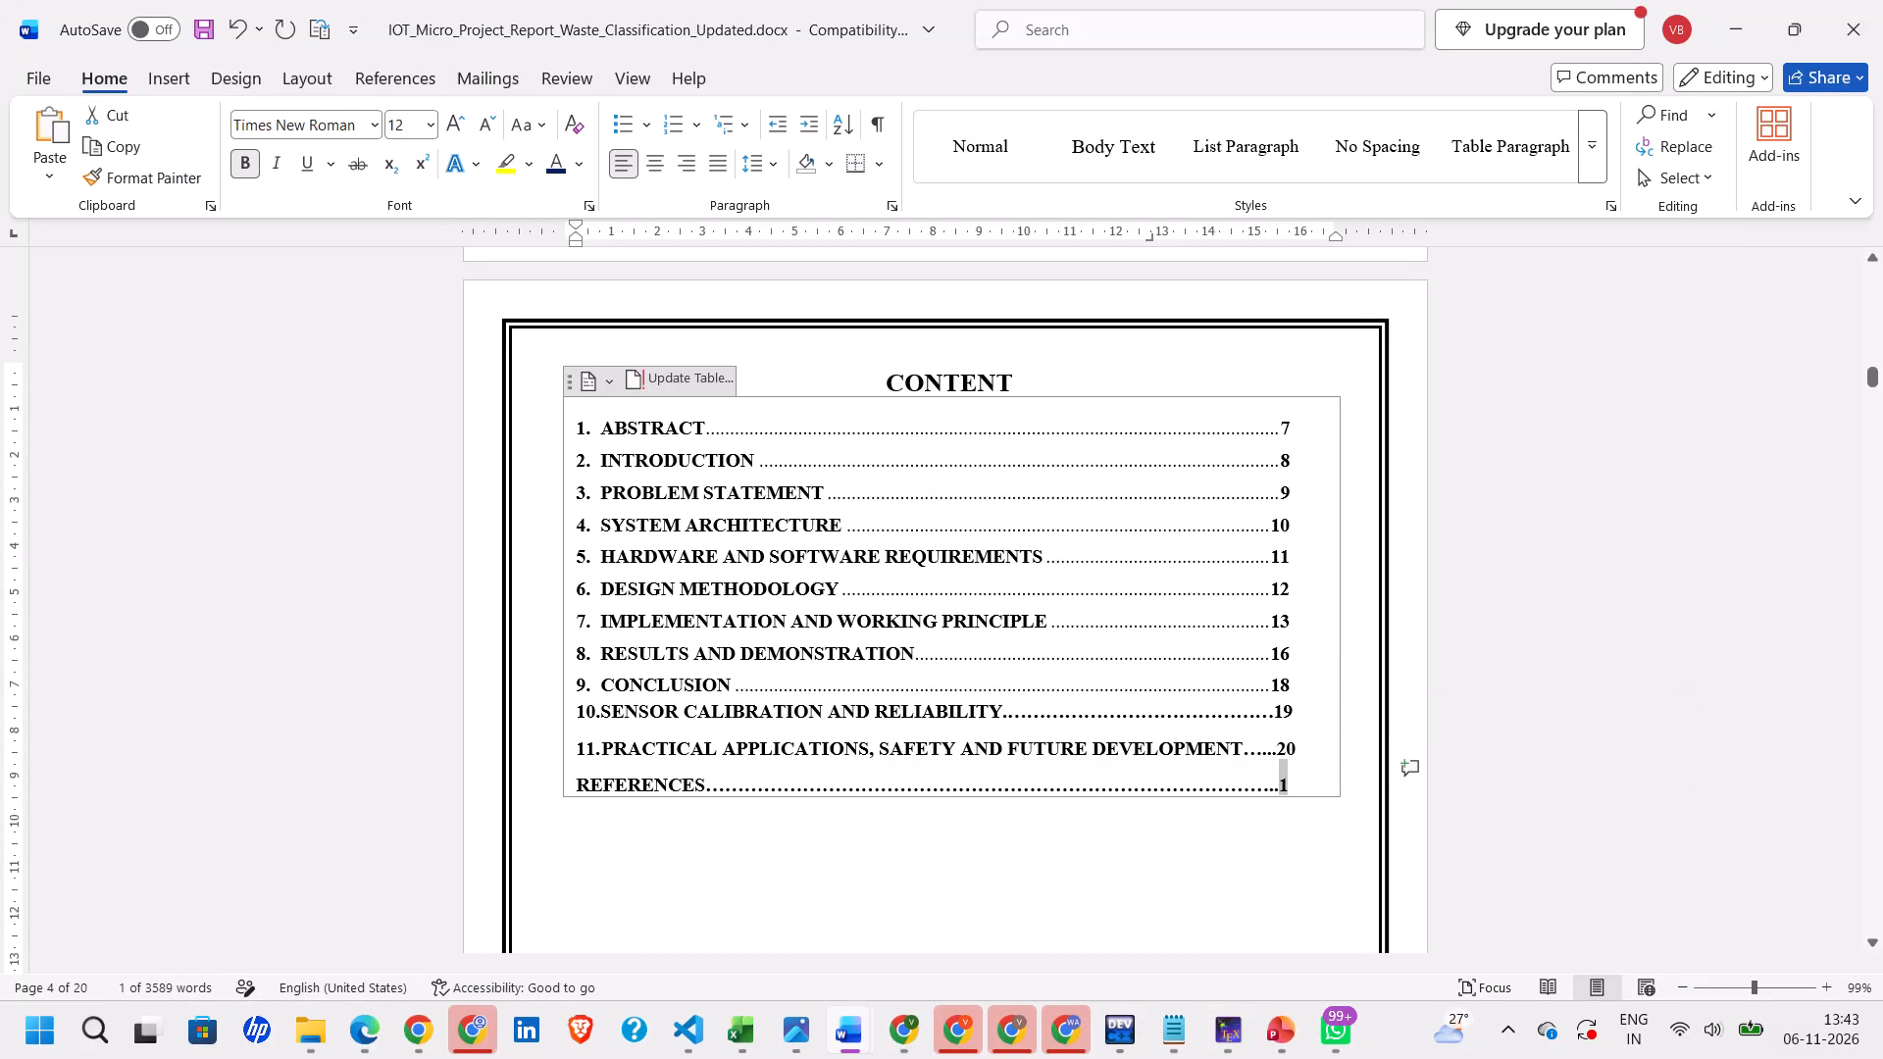
pyautogui.hotkey('ctrl', 'x')
pyautogui.write('20')
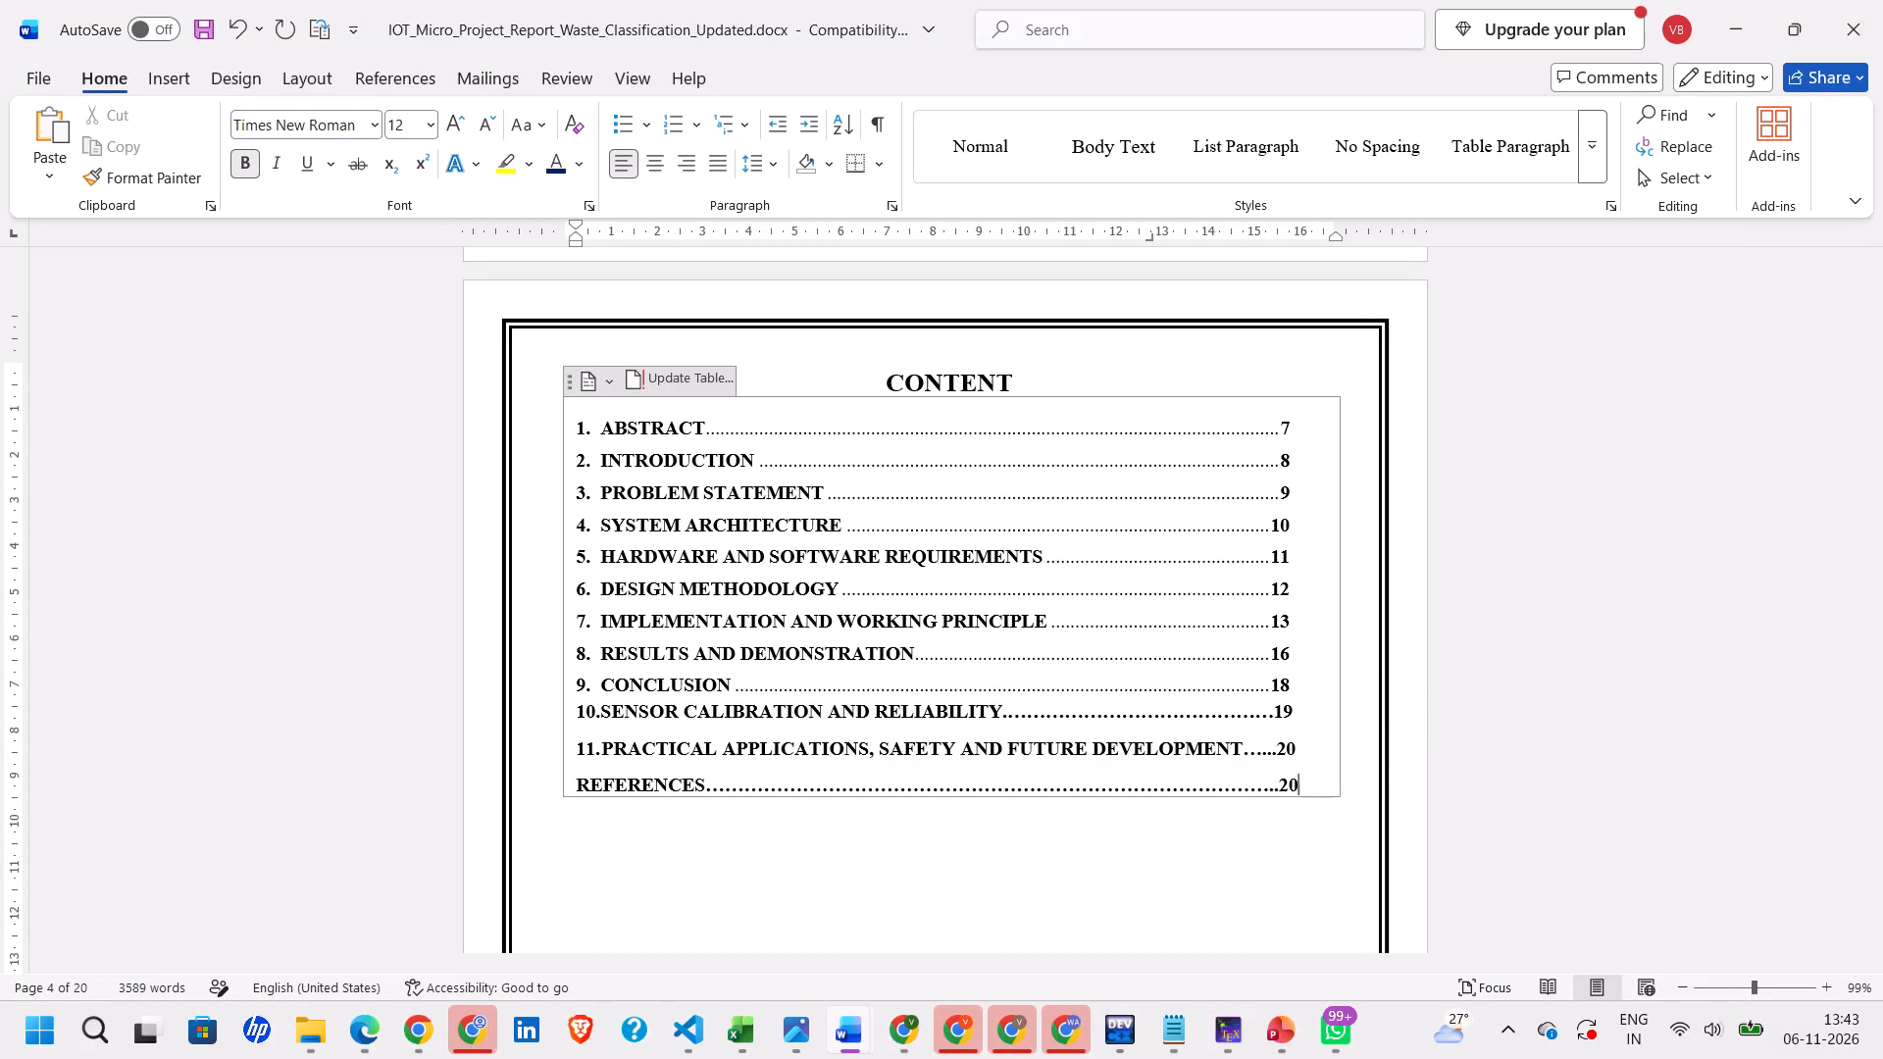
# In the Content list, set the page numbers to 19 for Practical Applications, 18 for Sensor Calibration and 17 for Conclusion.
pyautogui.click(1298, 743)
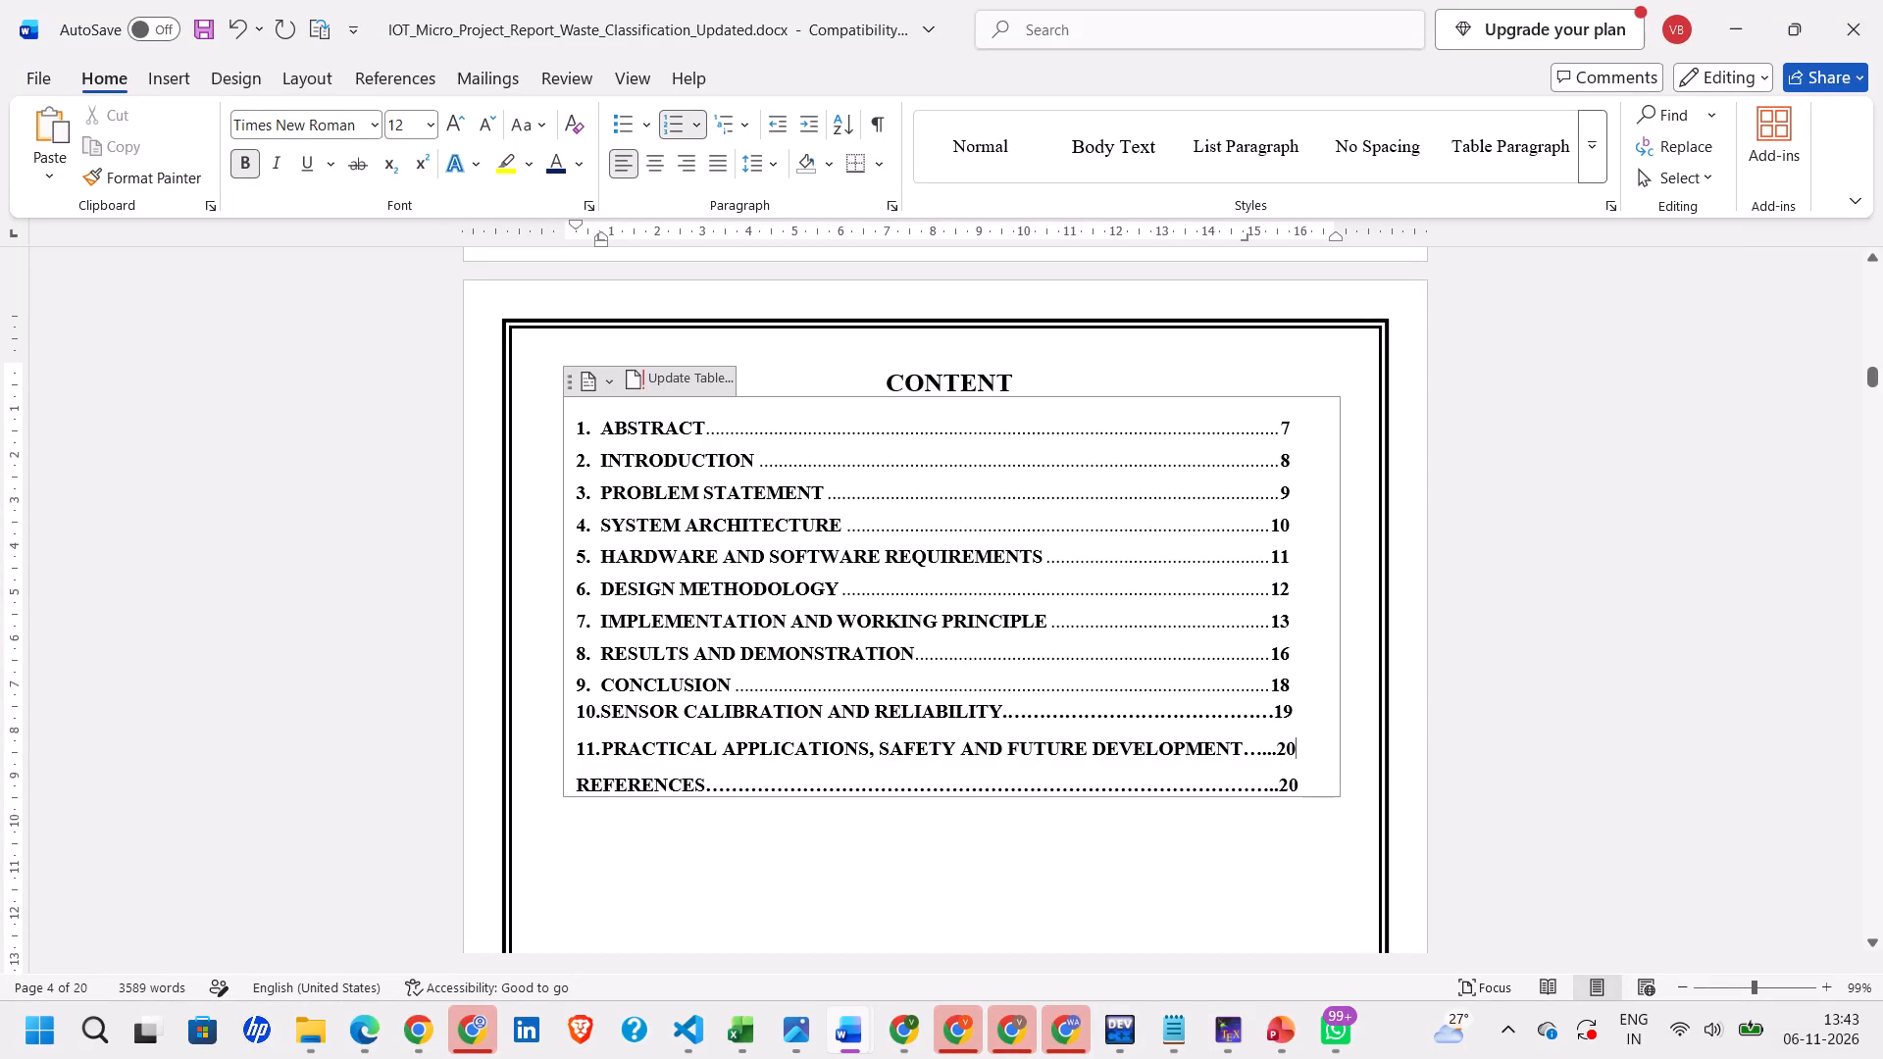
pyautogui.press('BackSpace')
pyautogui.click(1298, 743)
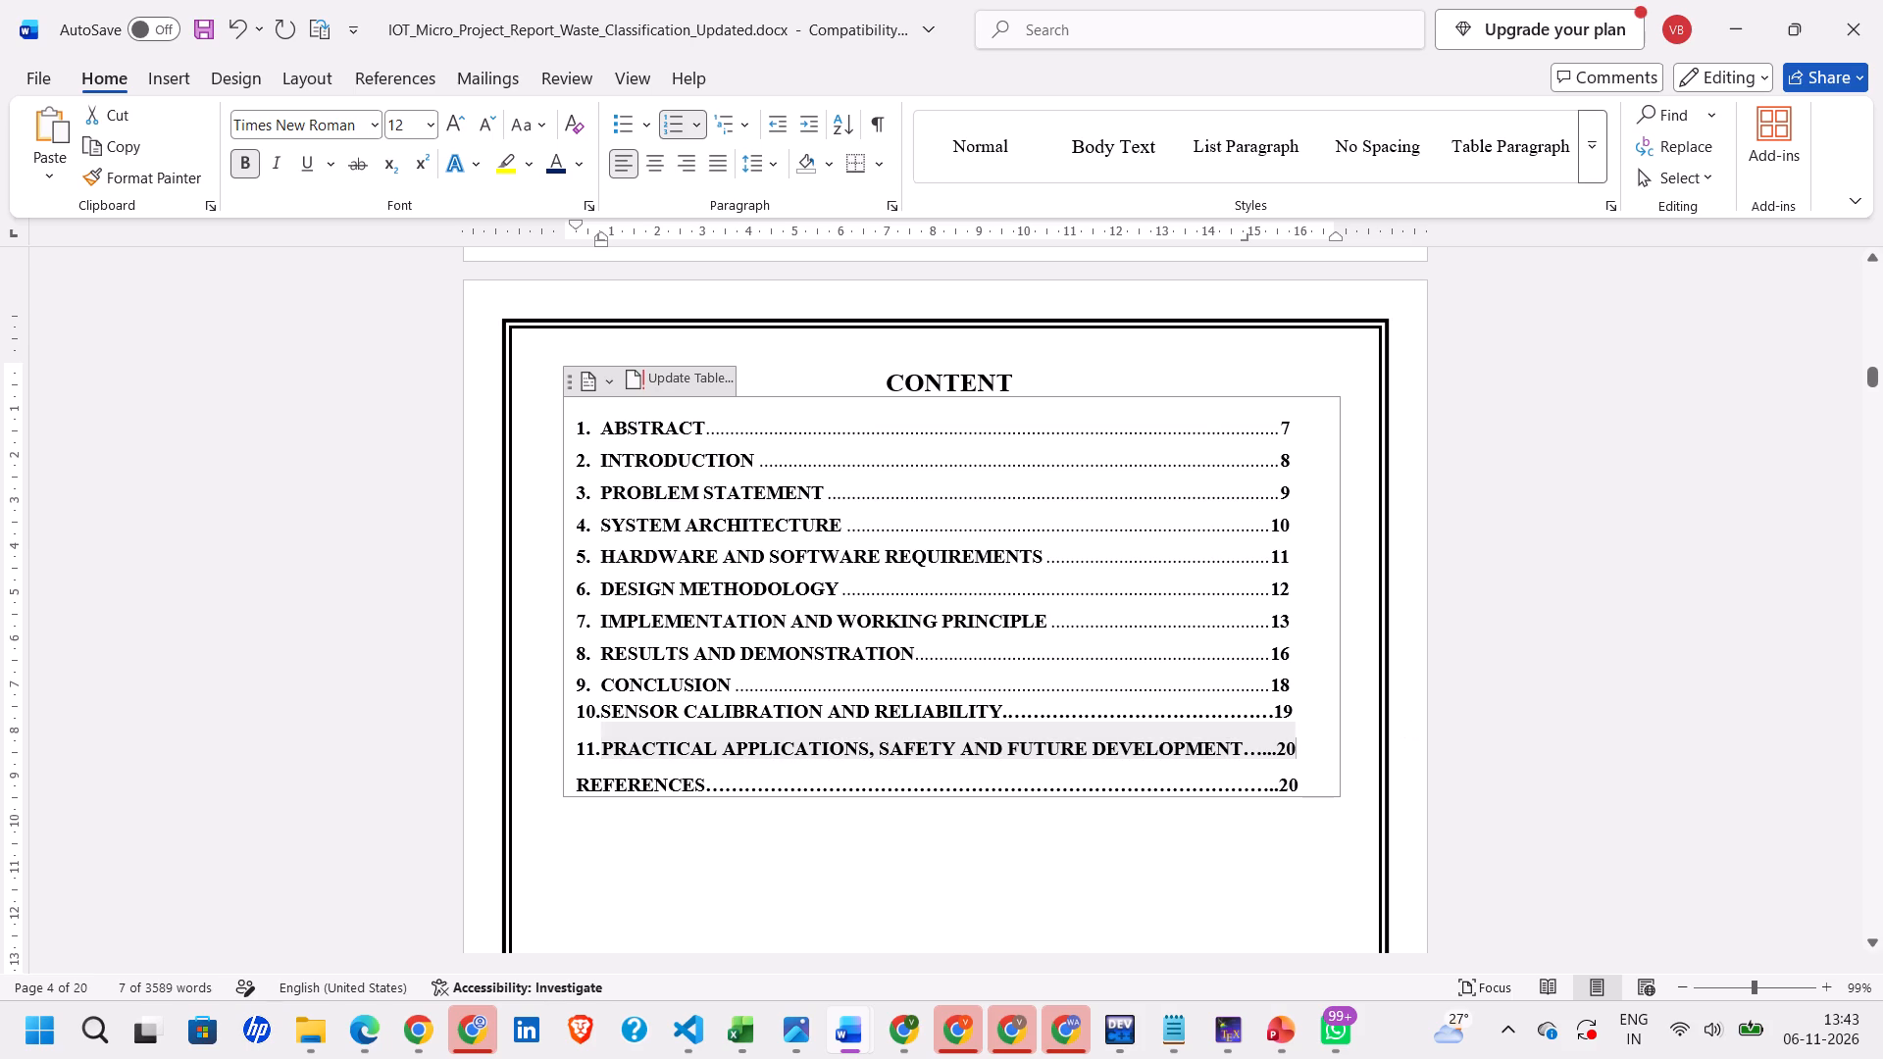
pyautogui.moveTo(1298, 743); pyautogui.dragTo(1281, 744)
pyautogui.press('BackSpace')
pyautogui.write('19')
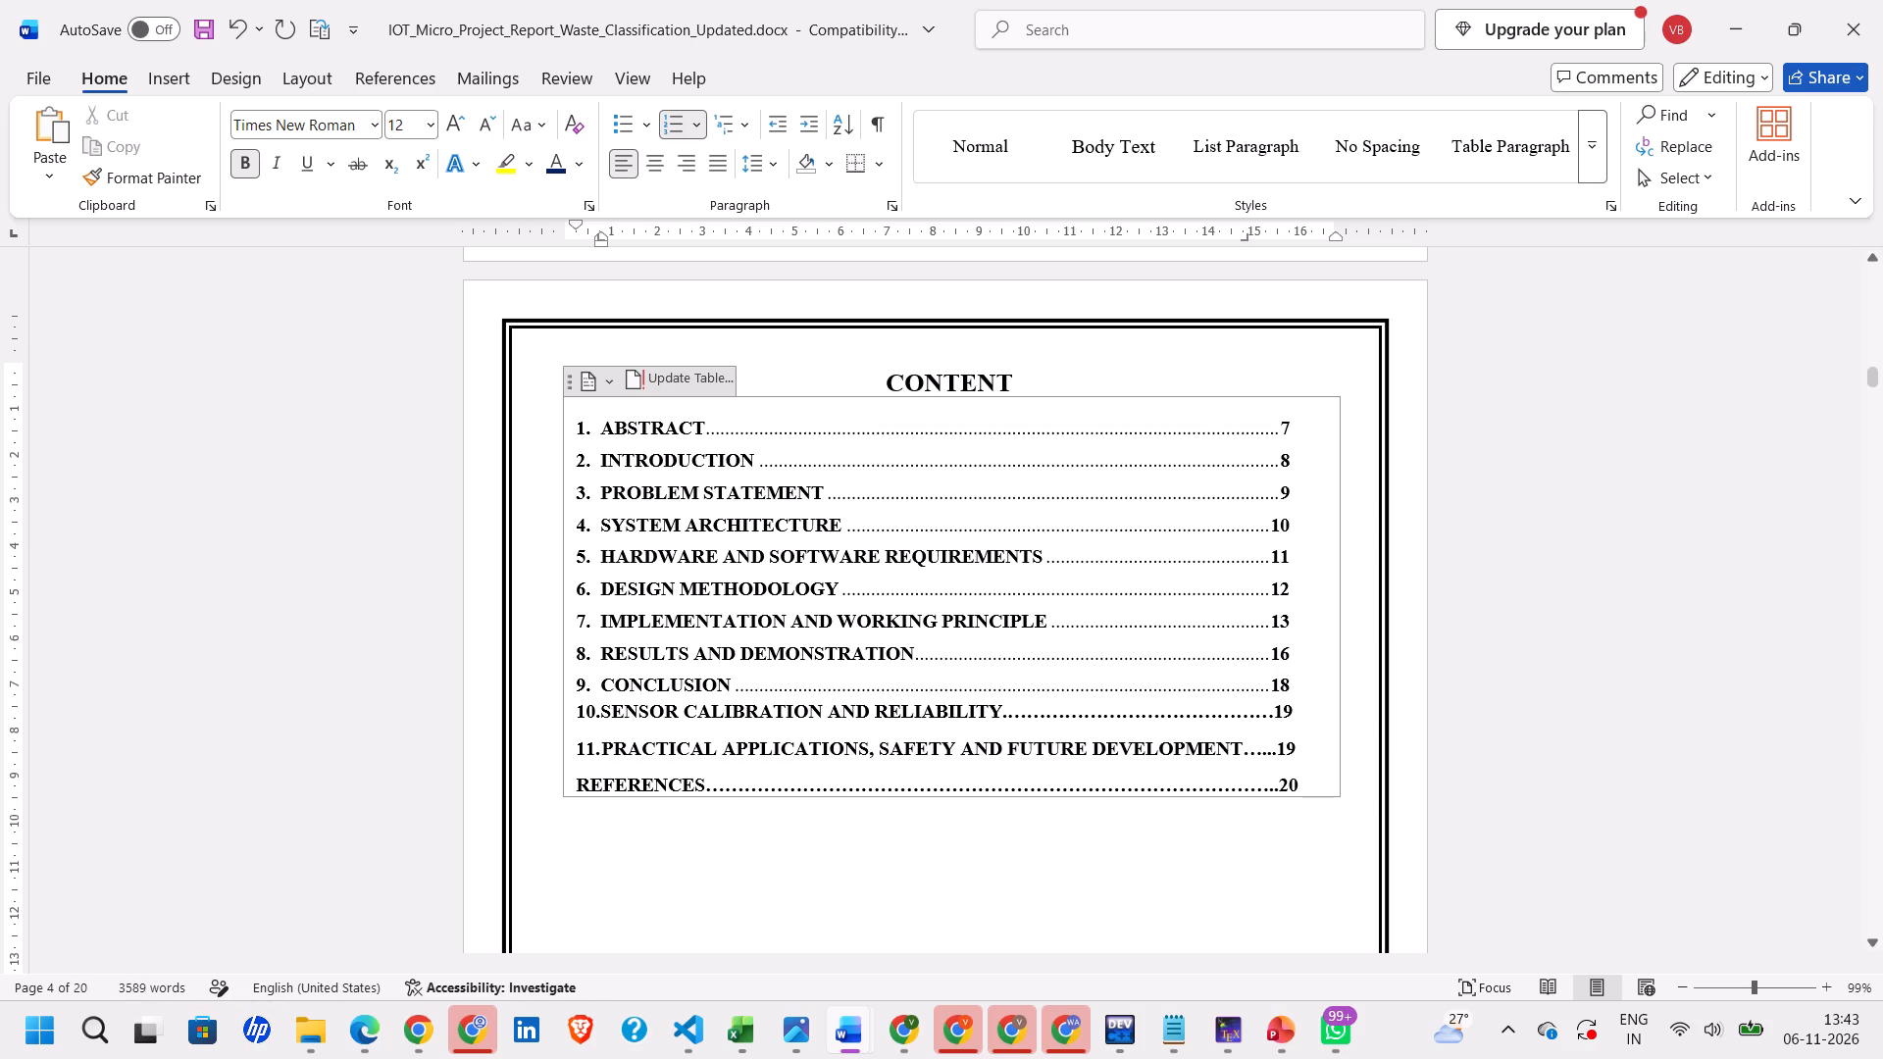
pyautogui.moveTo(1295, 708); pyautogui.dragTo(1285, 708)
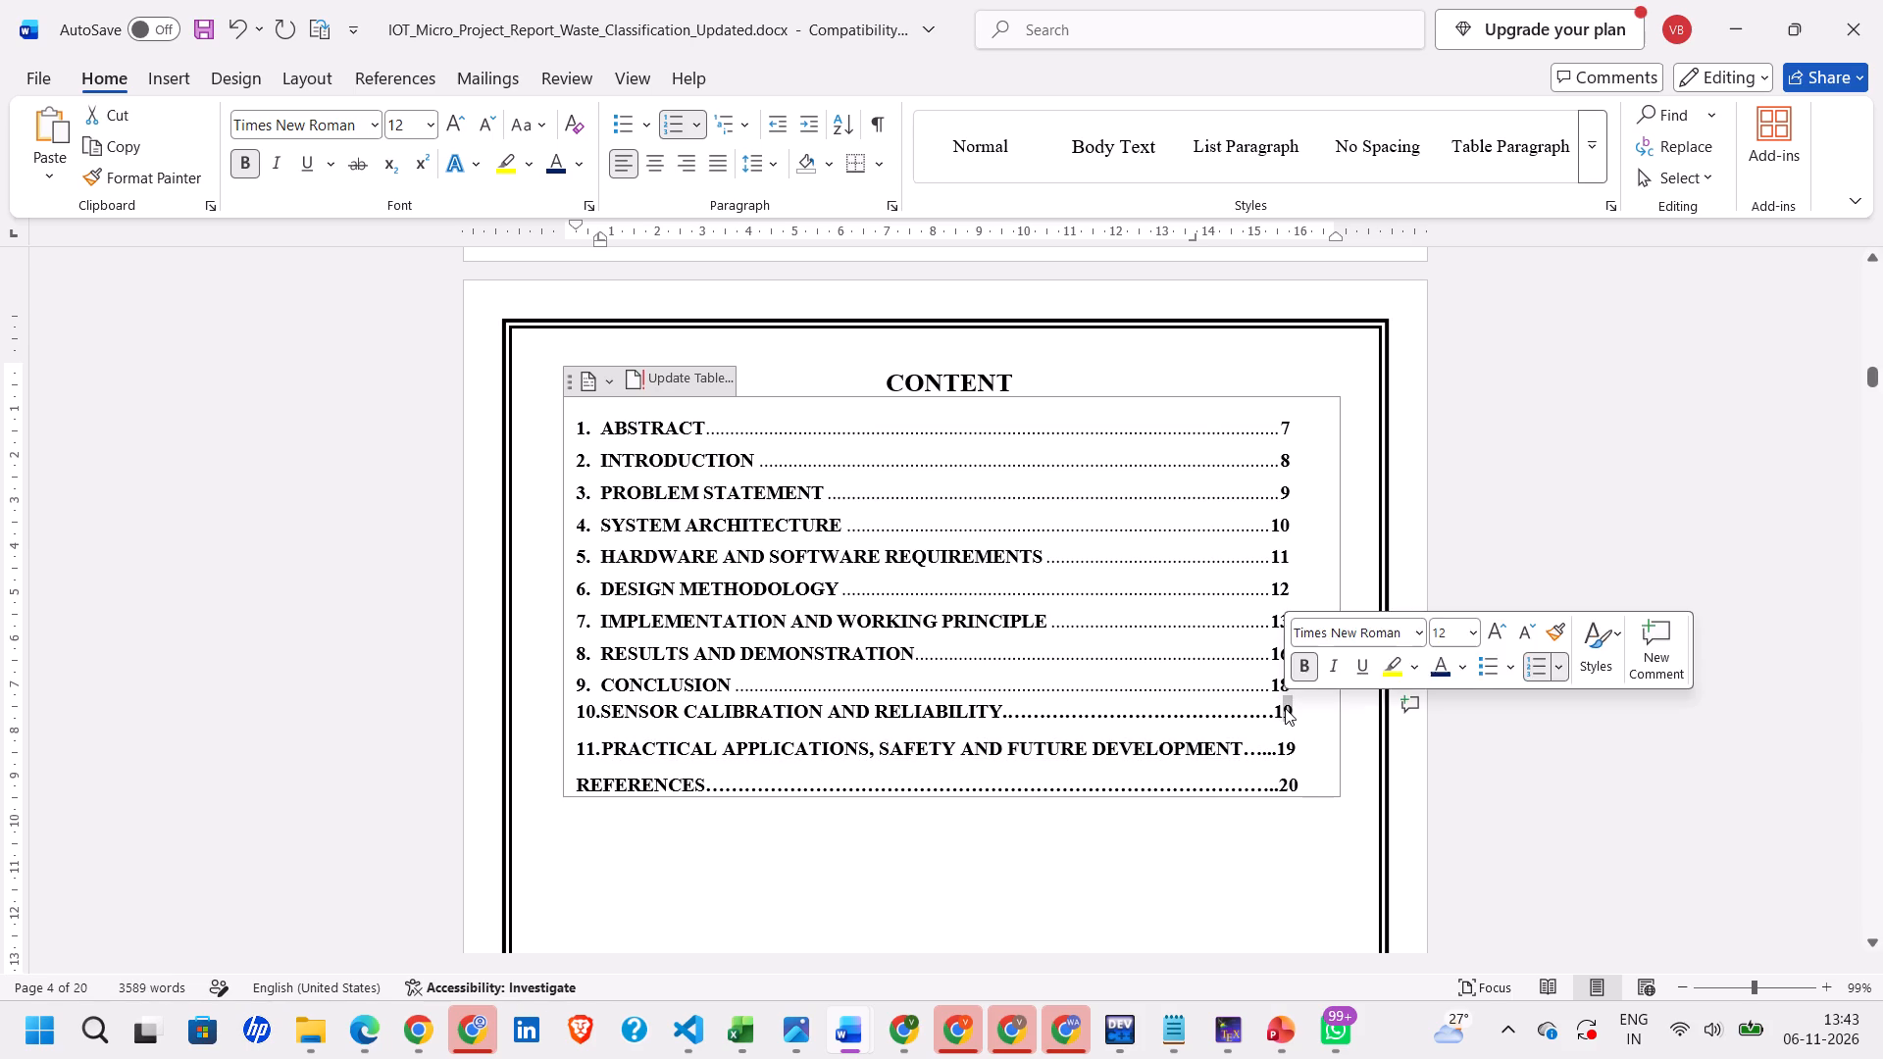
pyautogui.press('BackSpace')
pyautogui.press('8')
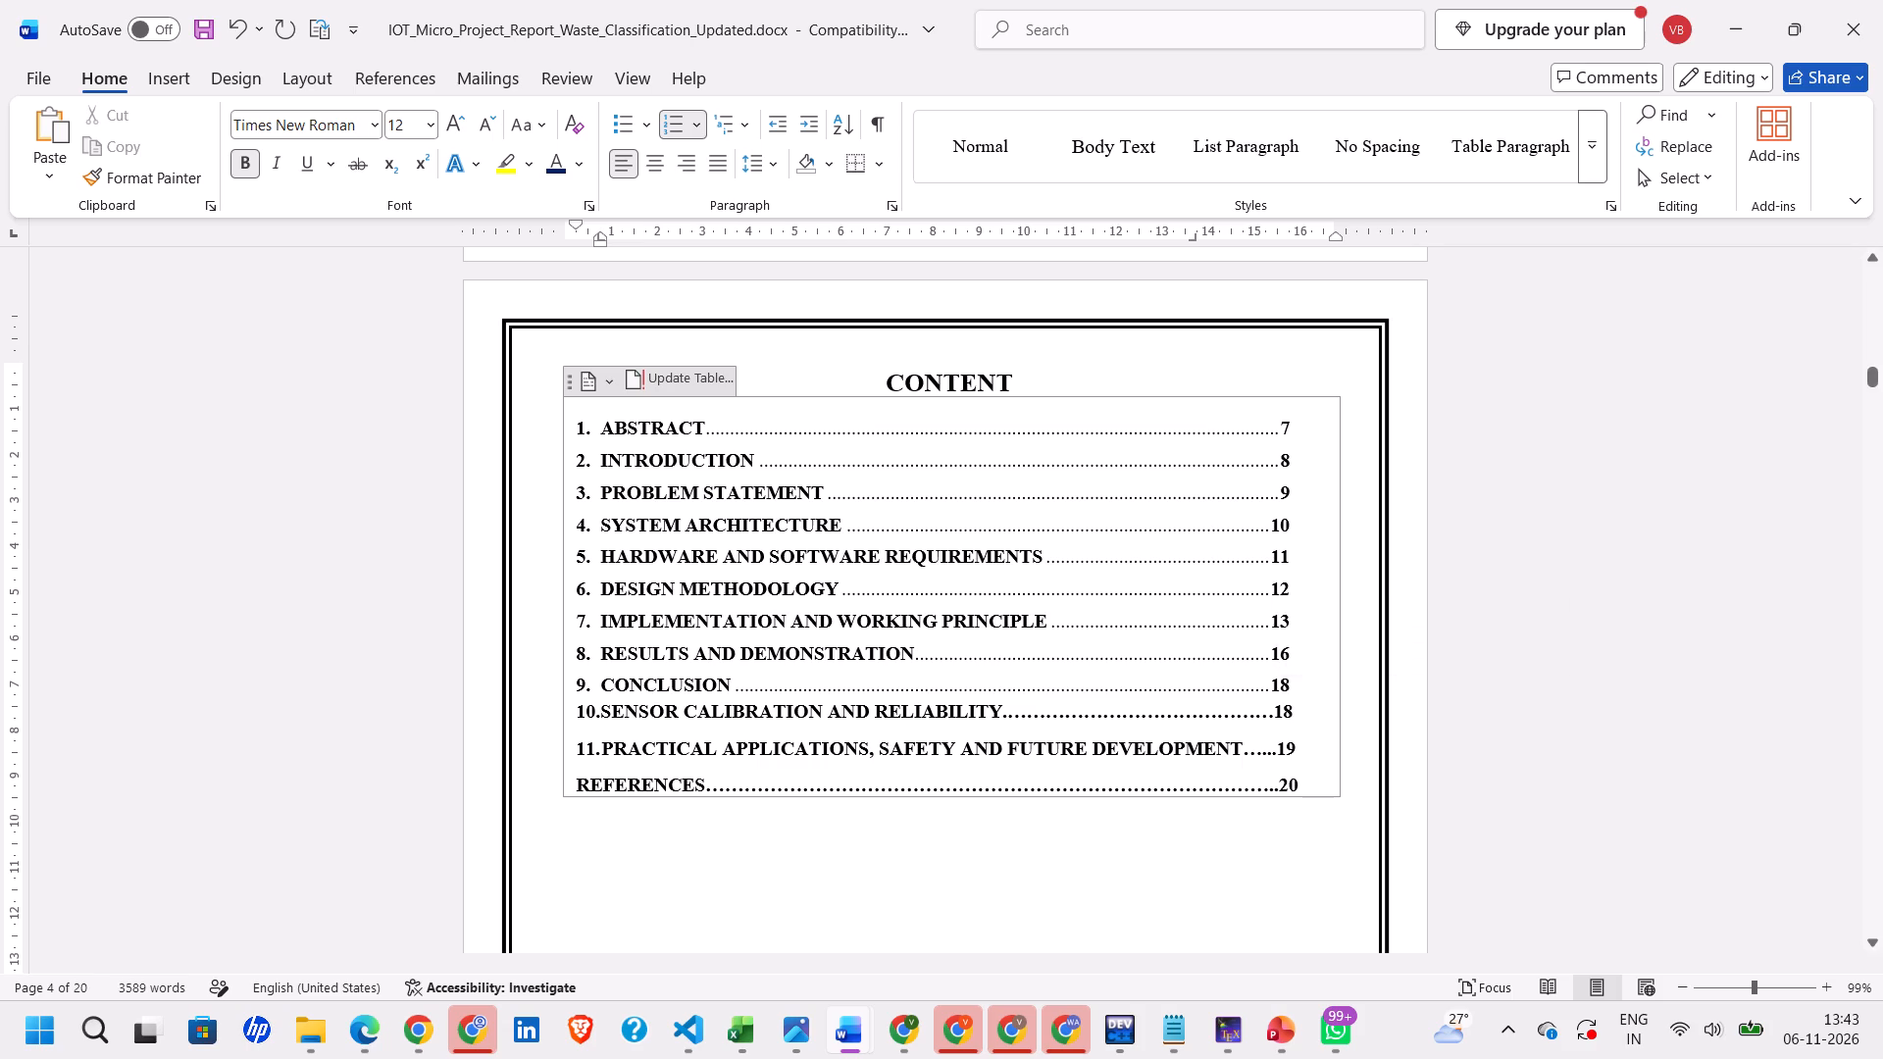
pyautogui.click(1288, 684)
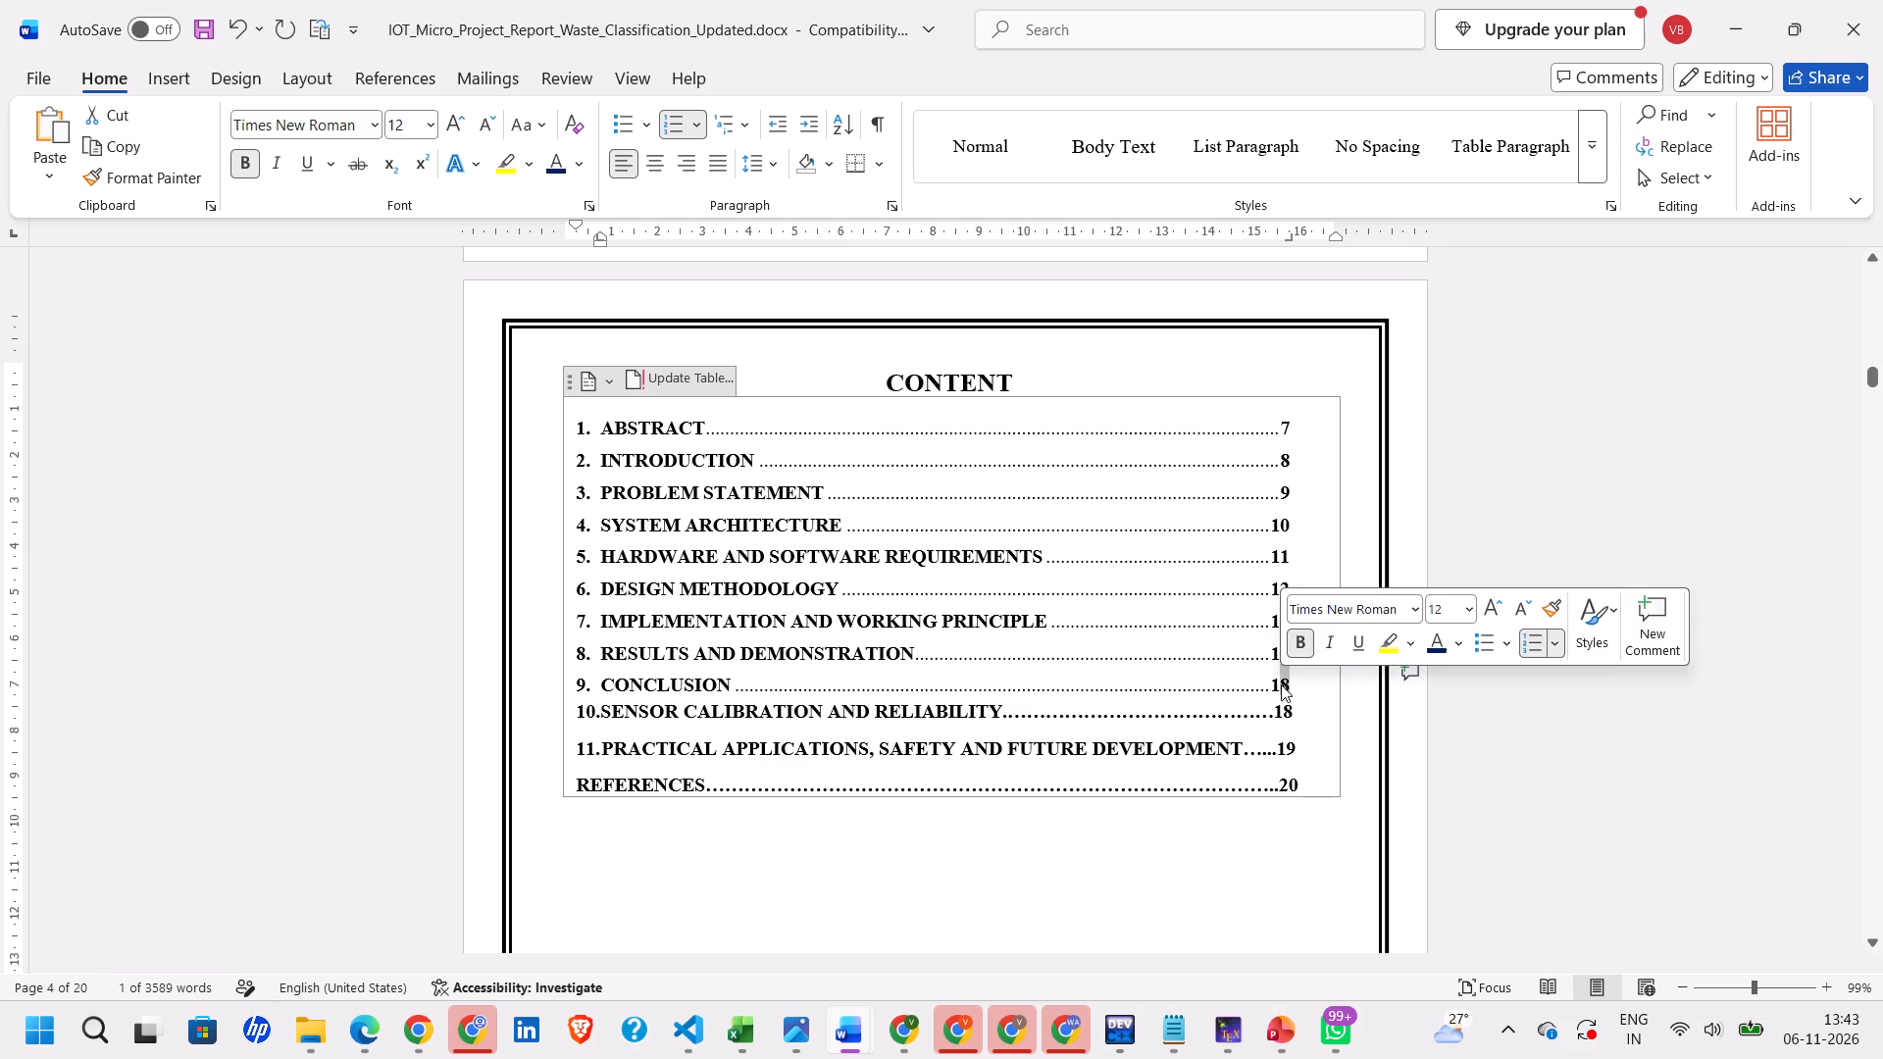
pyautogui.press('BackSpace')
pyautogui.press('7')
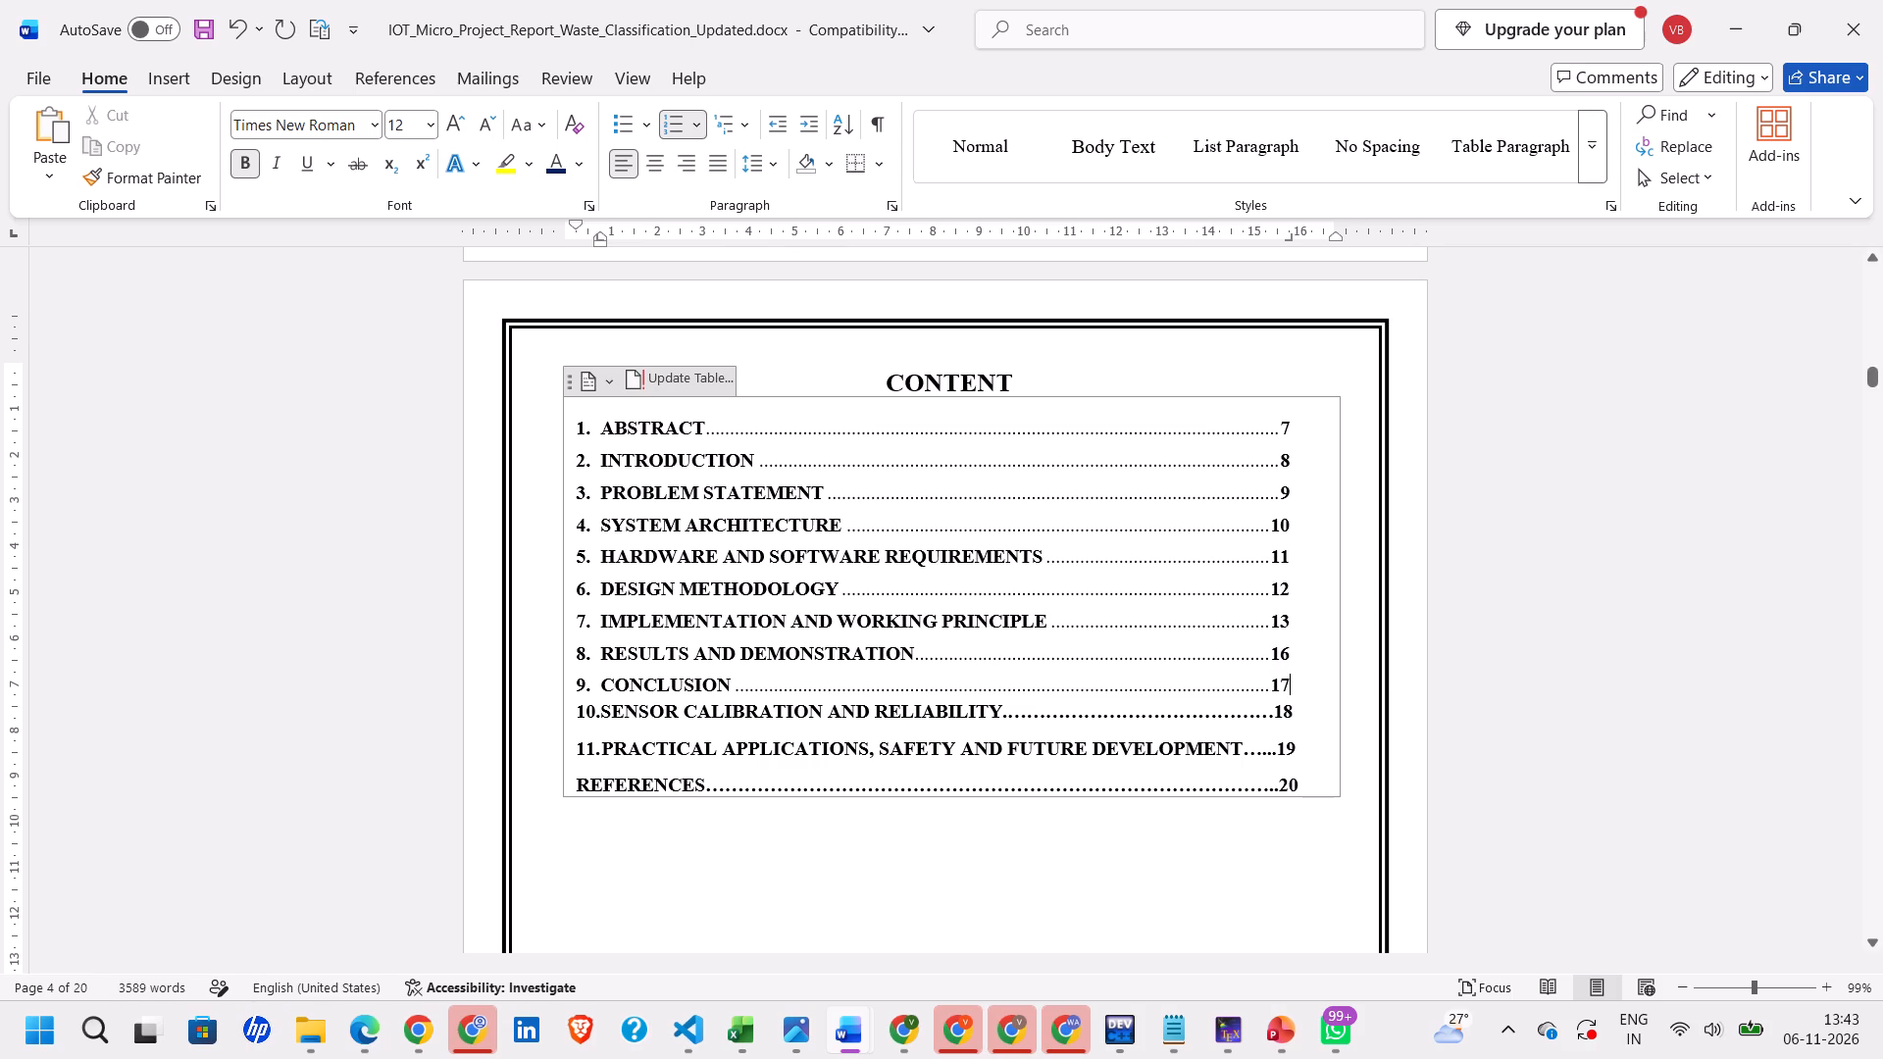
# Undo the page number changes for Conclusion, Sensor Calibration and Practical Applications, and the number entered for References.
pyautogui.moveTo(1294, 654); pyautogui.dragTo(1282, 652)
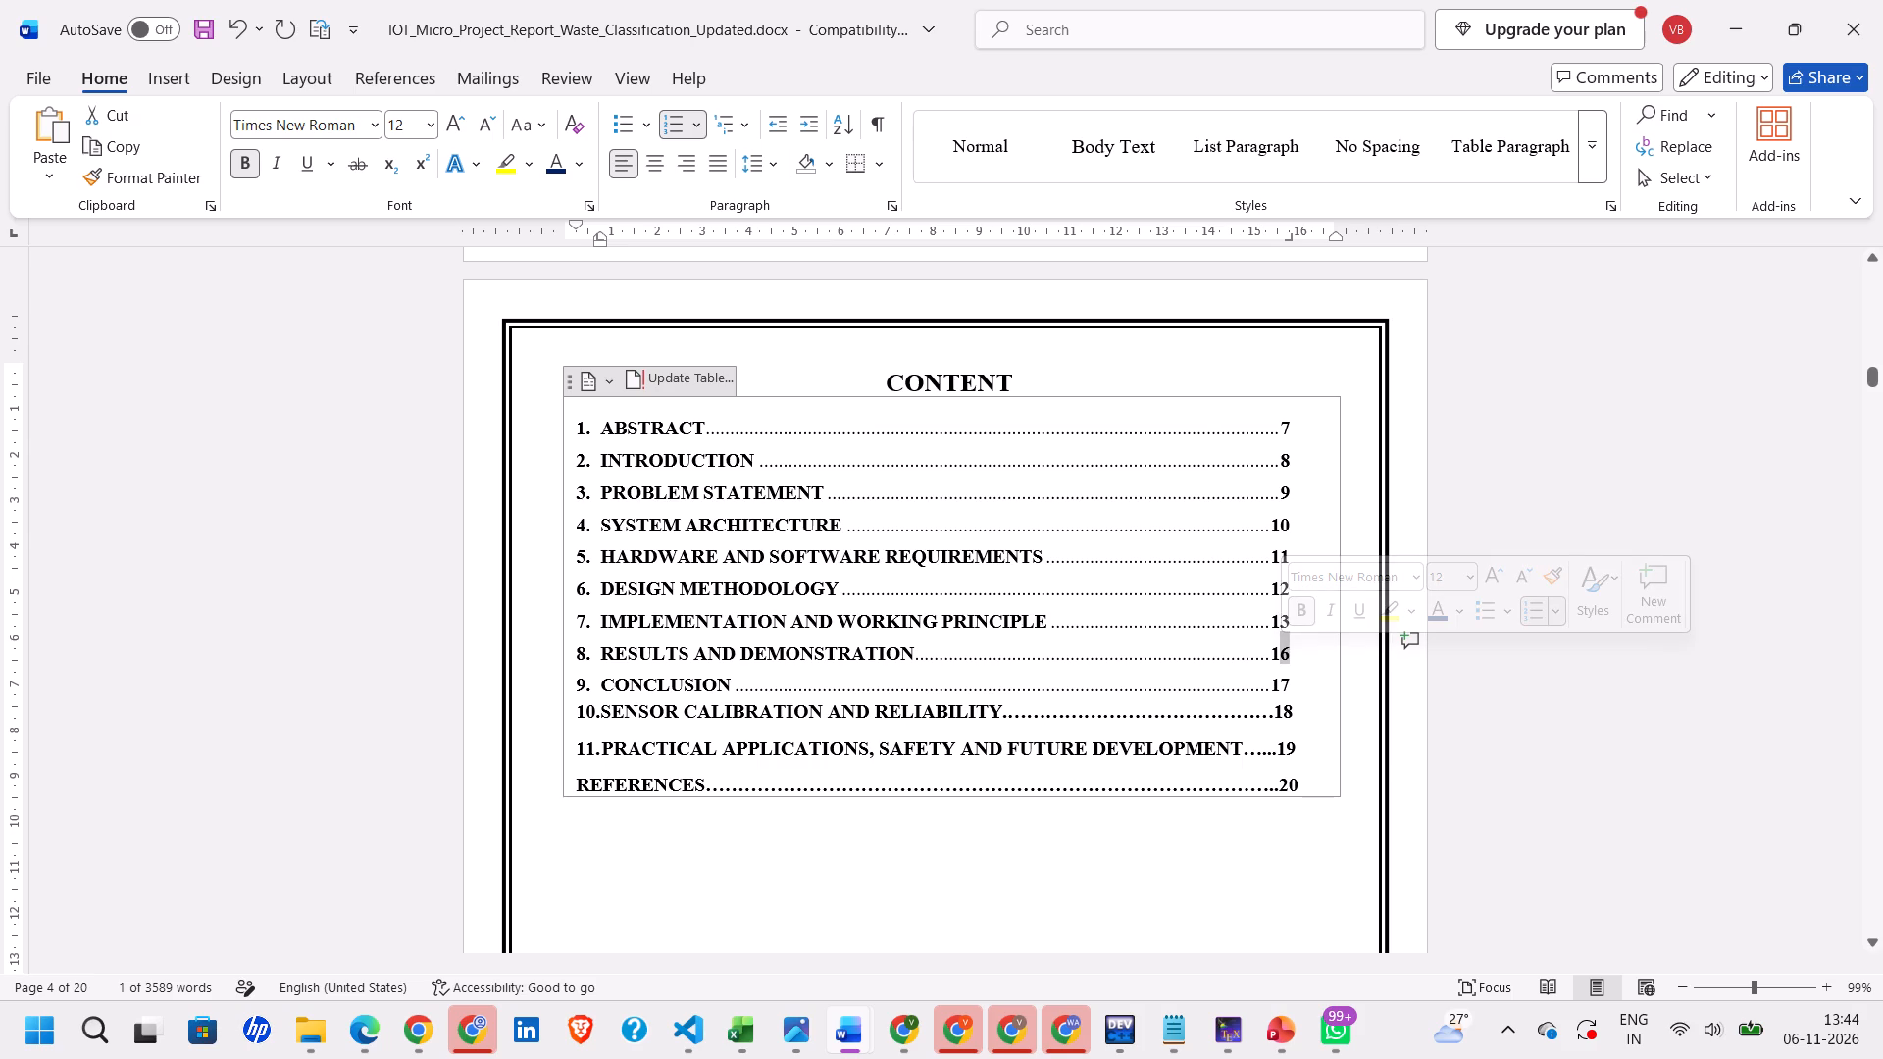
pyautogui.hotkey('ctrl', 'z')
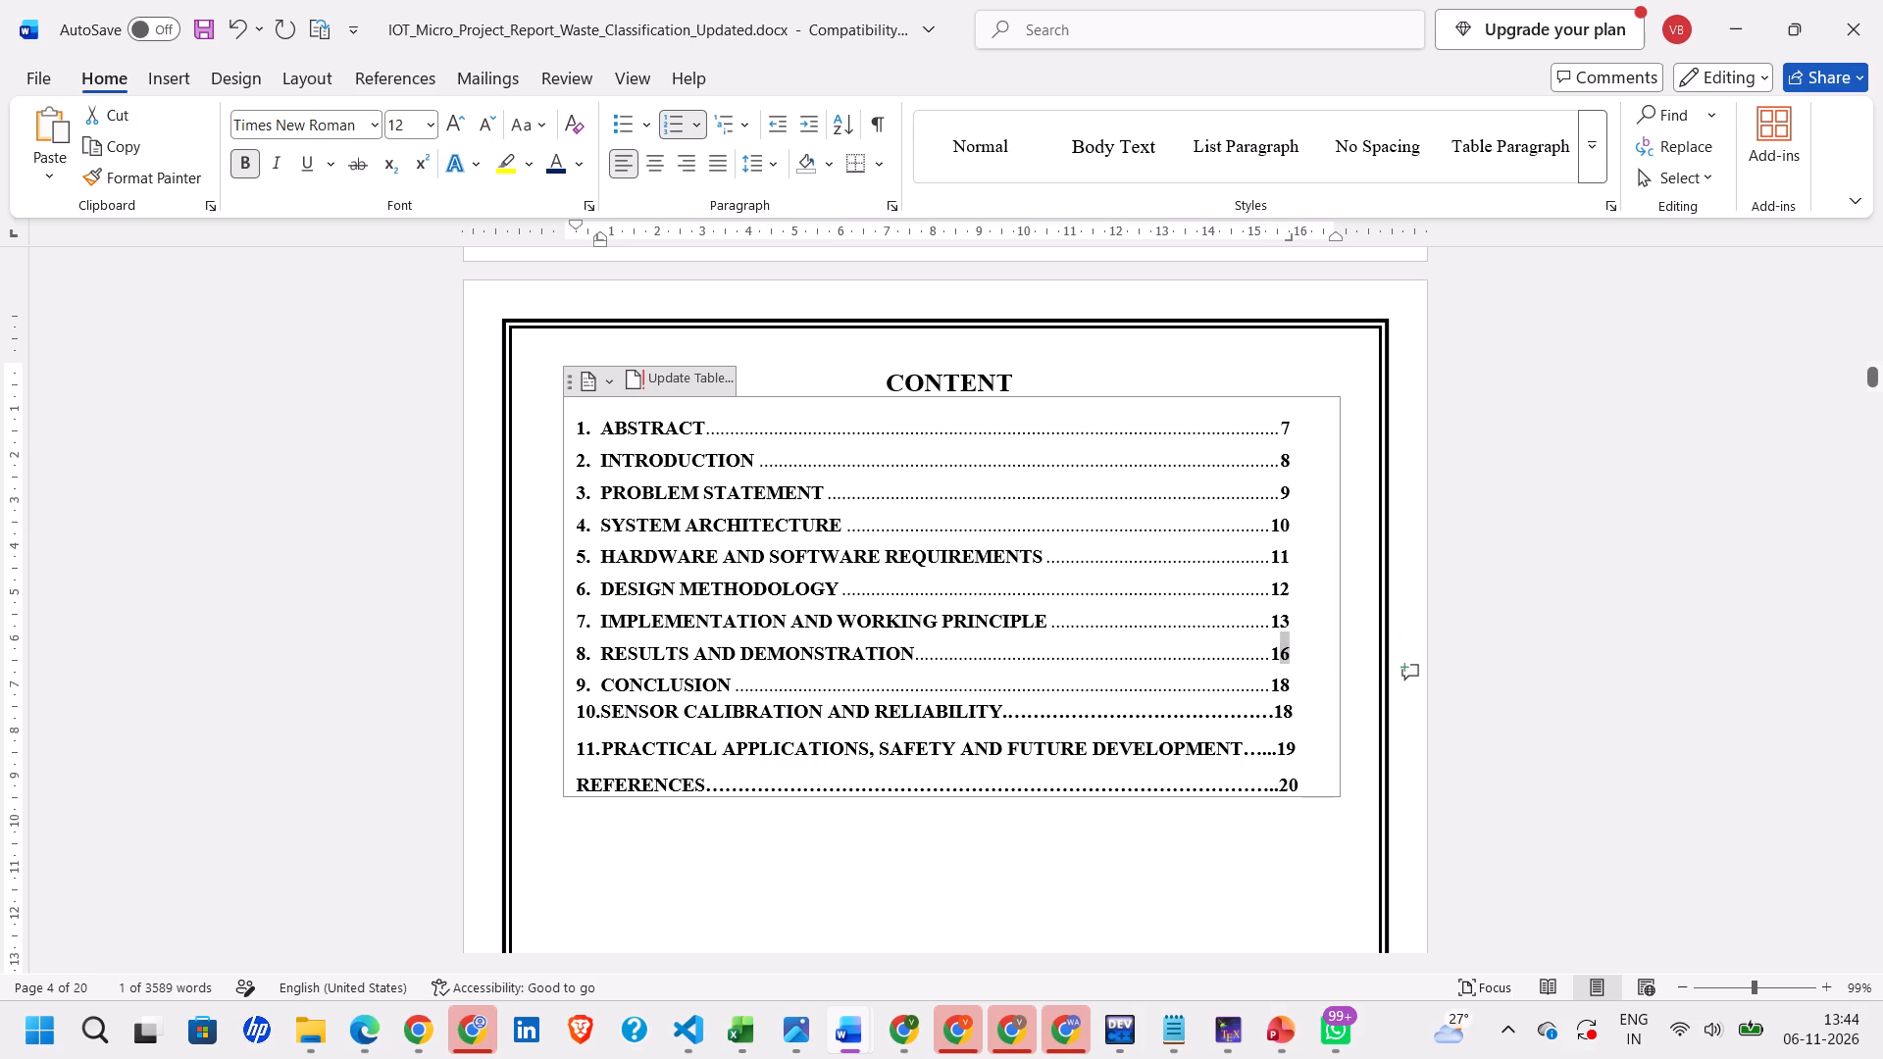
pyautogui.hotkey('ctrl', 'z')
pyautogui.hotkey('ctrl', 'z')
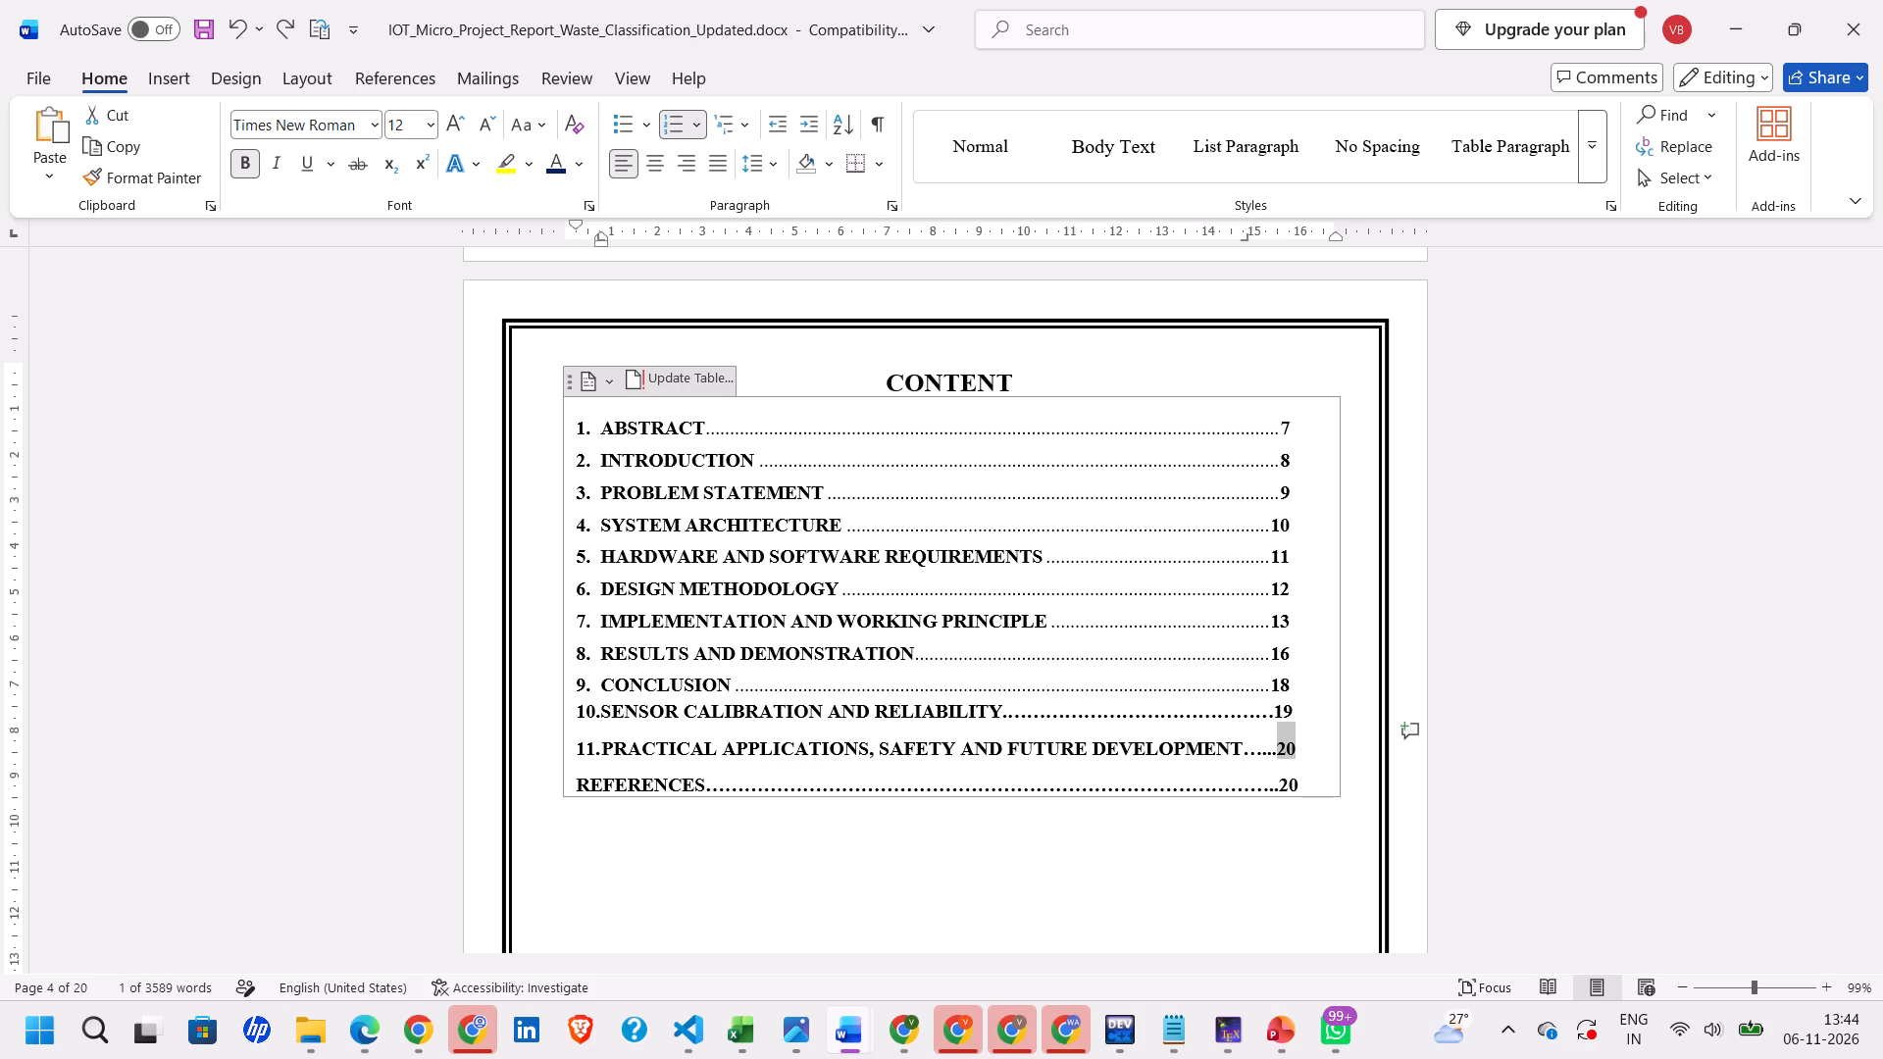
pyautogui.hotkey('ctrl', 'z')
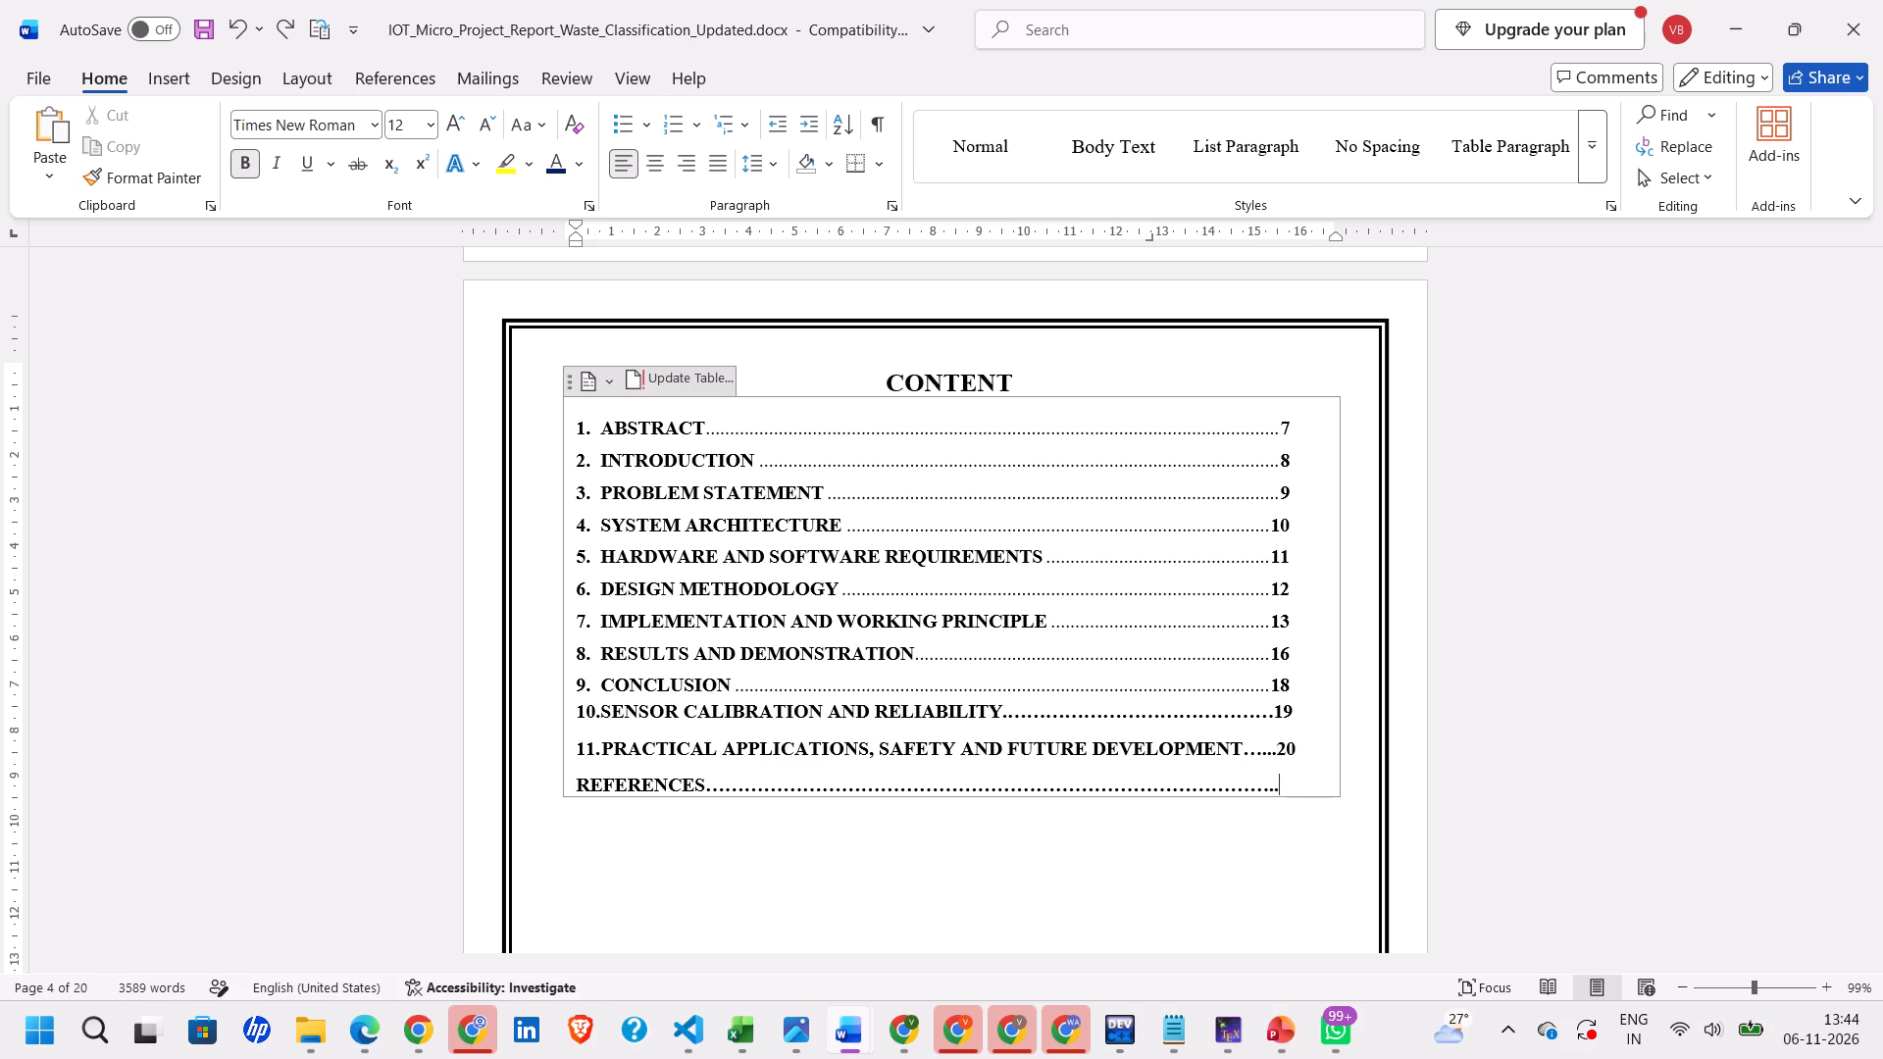
# In the Content list, set the page numbers to 20 for References, 19 for Practical Applications, 18 for Sensor Calibration and 17 for Conclusion.
pyautogui.write('29')
pyautogui.press('BackSpace')
pyautogui.press('0')
pyautogui.press('Up')
pyautogui.press('BackSpace')
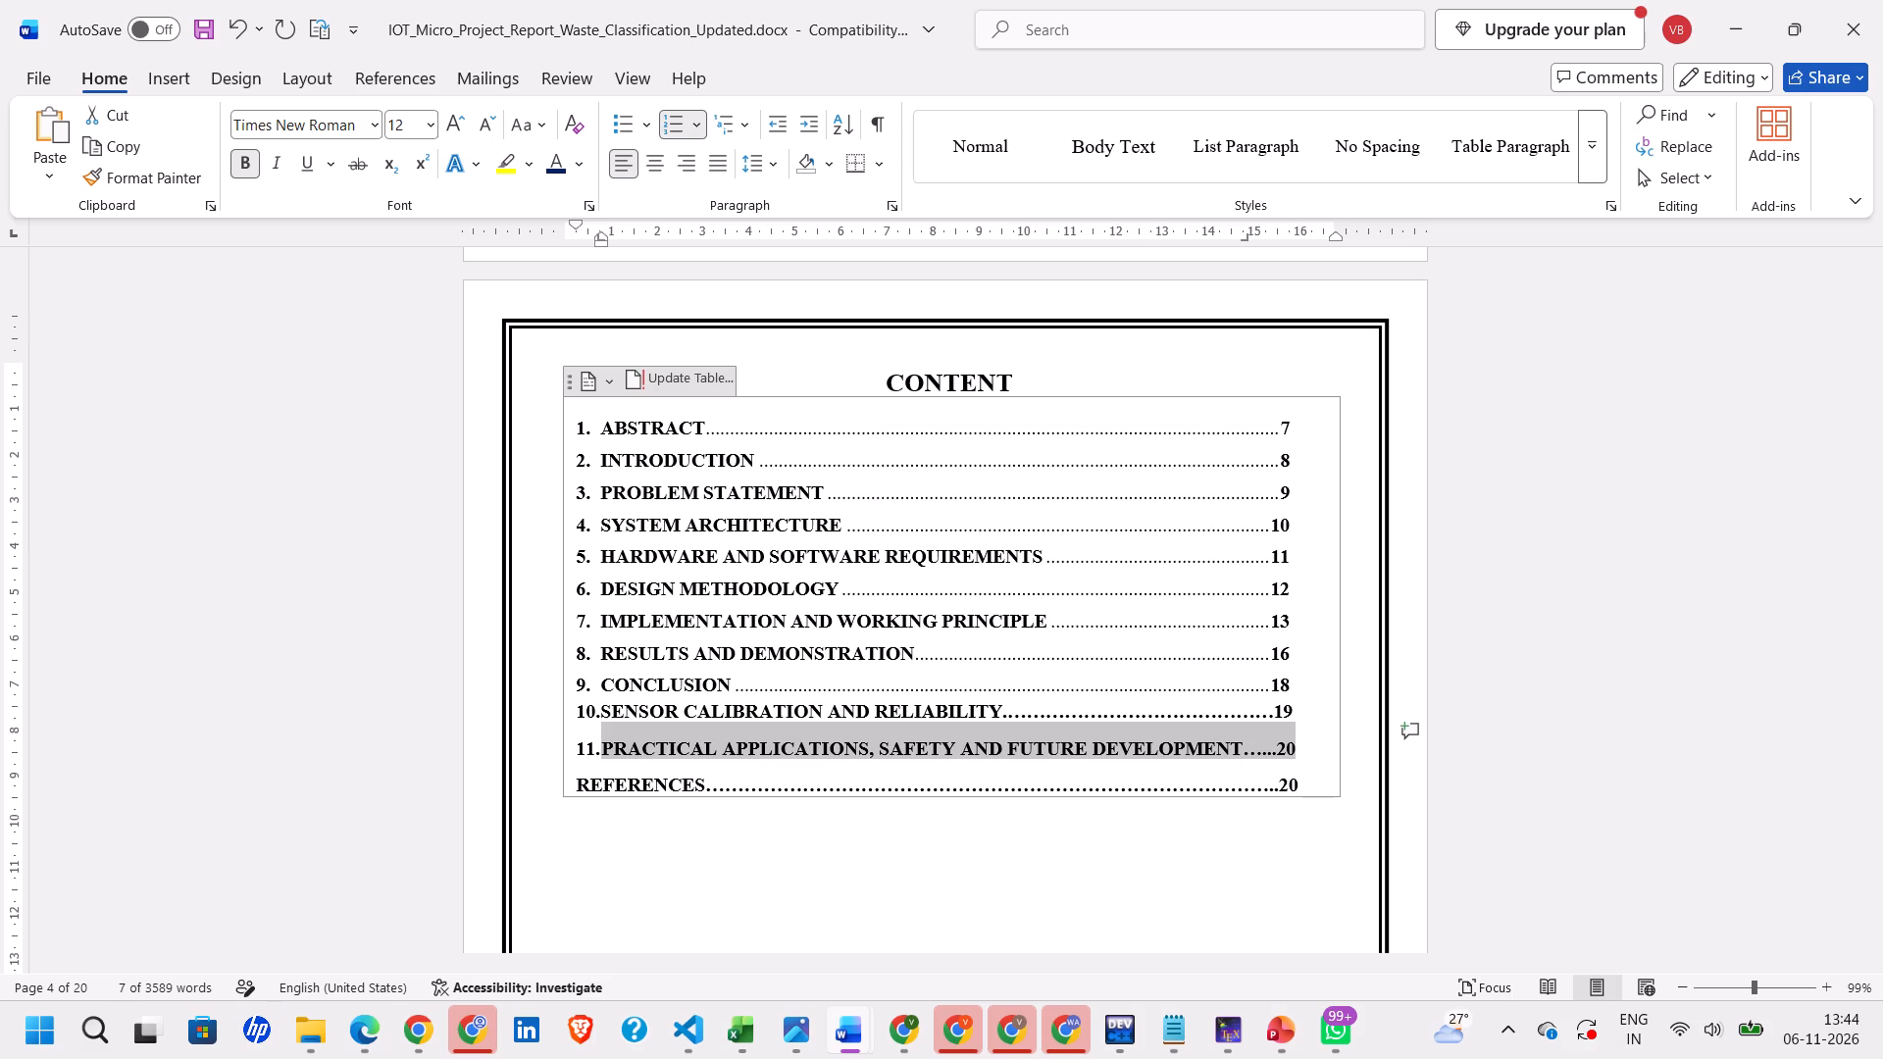
pyautogui.click(1293, 669)
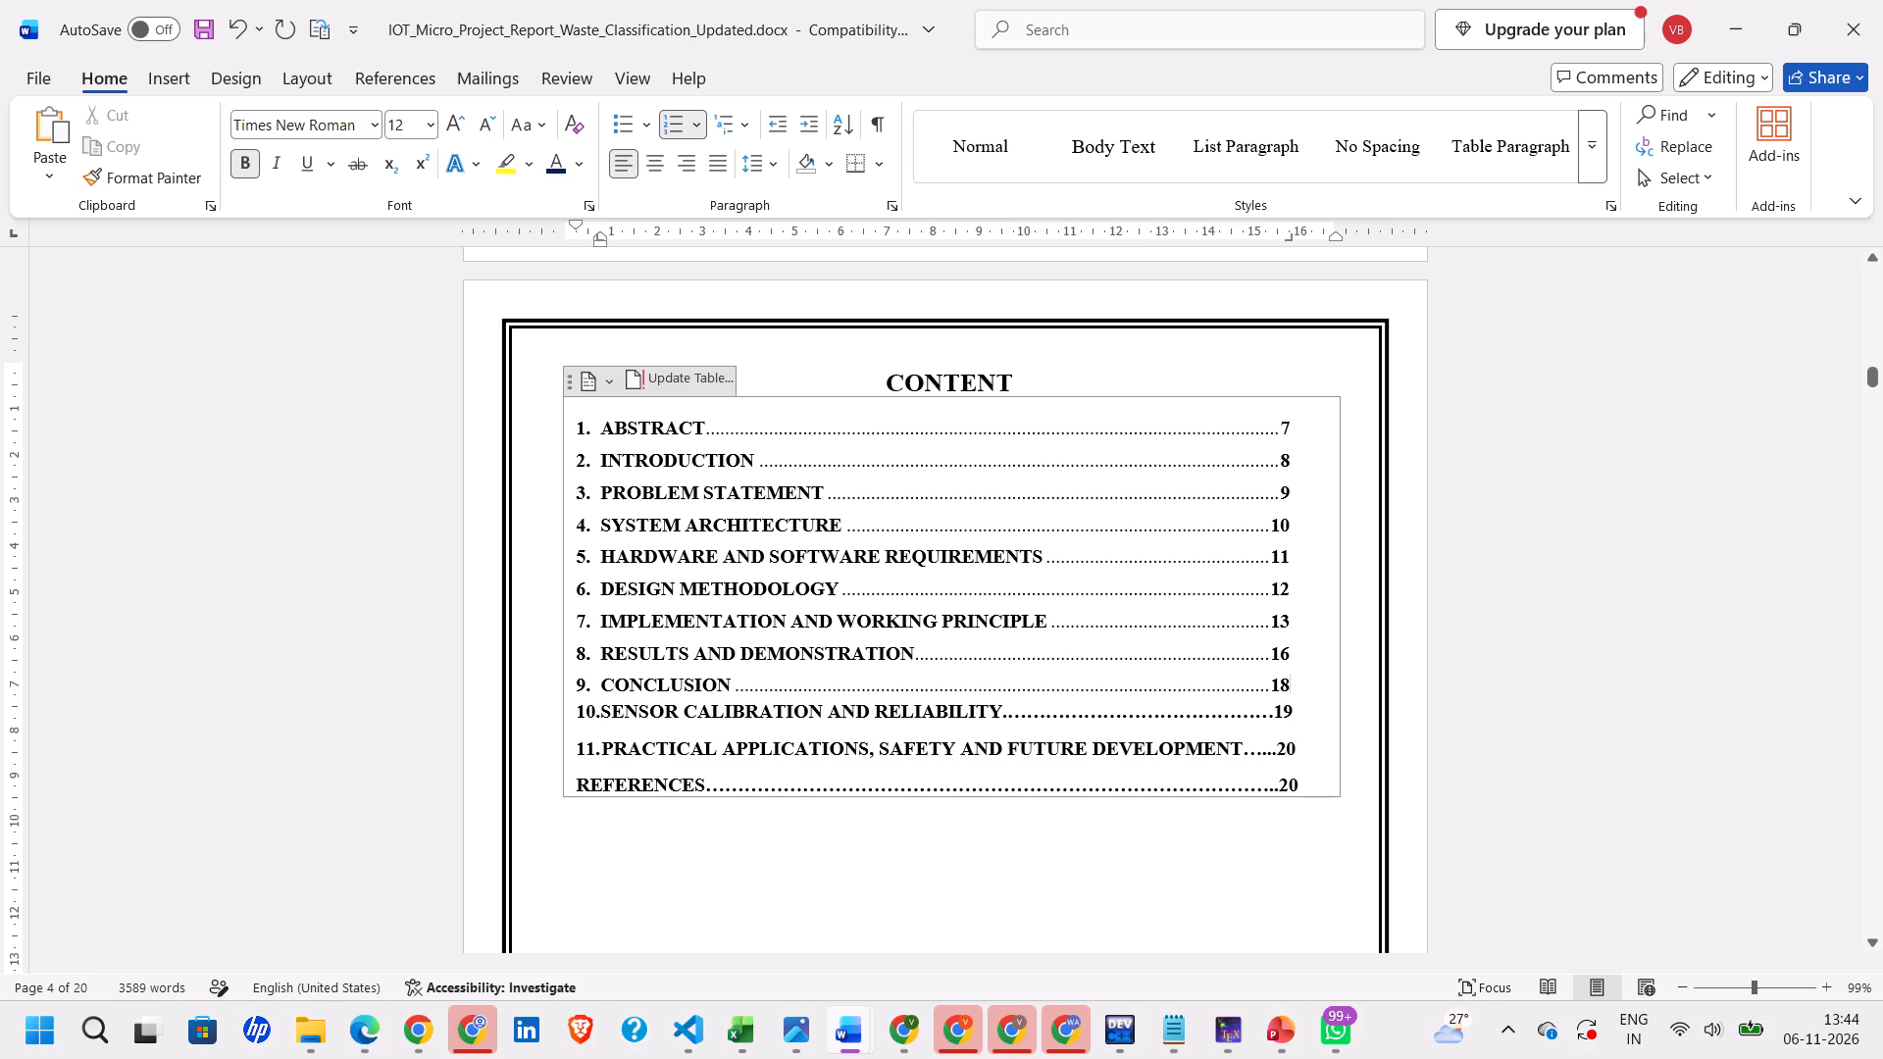
pyautogui.moveTo(1296, 749); pyautogui.dragTo(1279, 749)
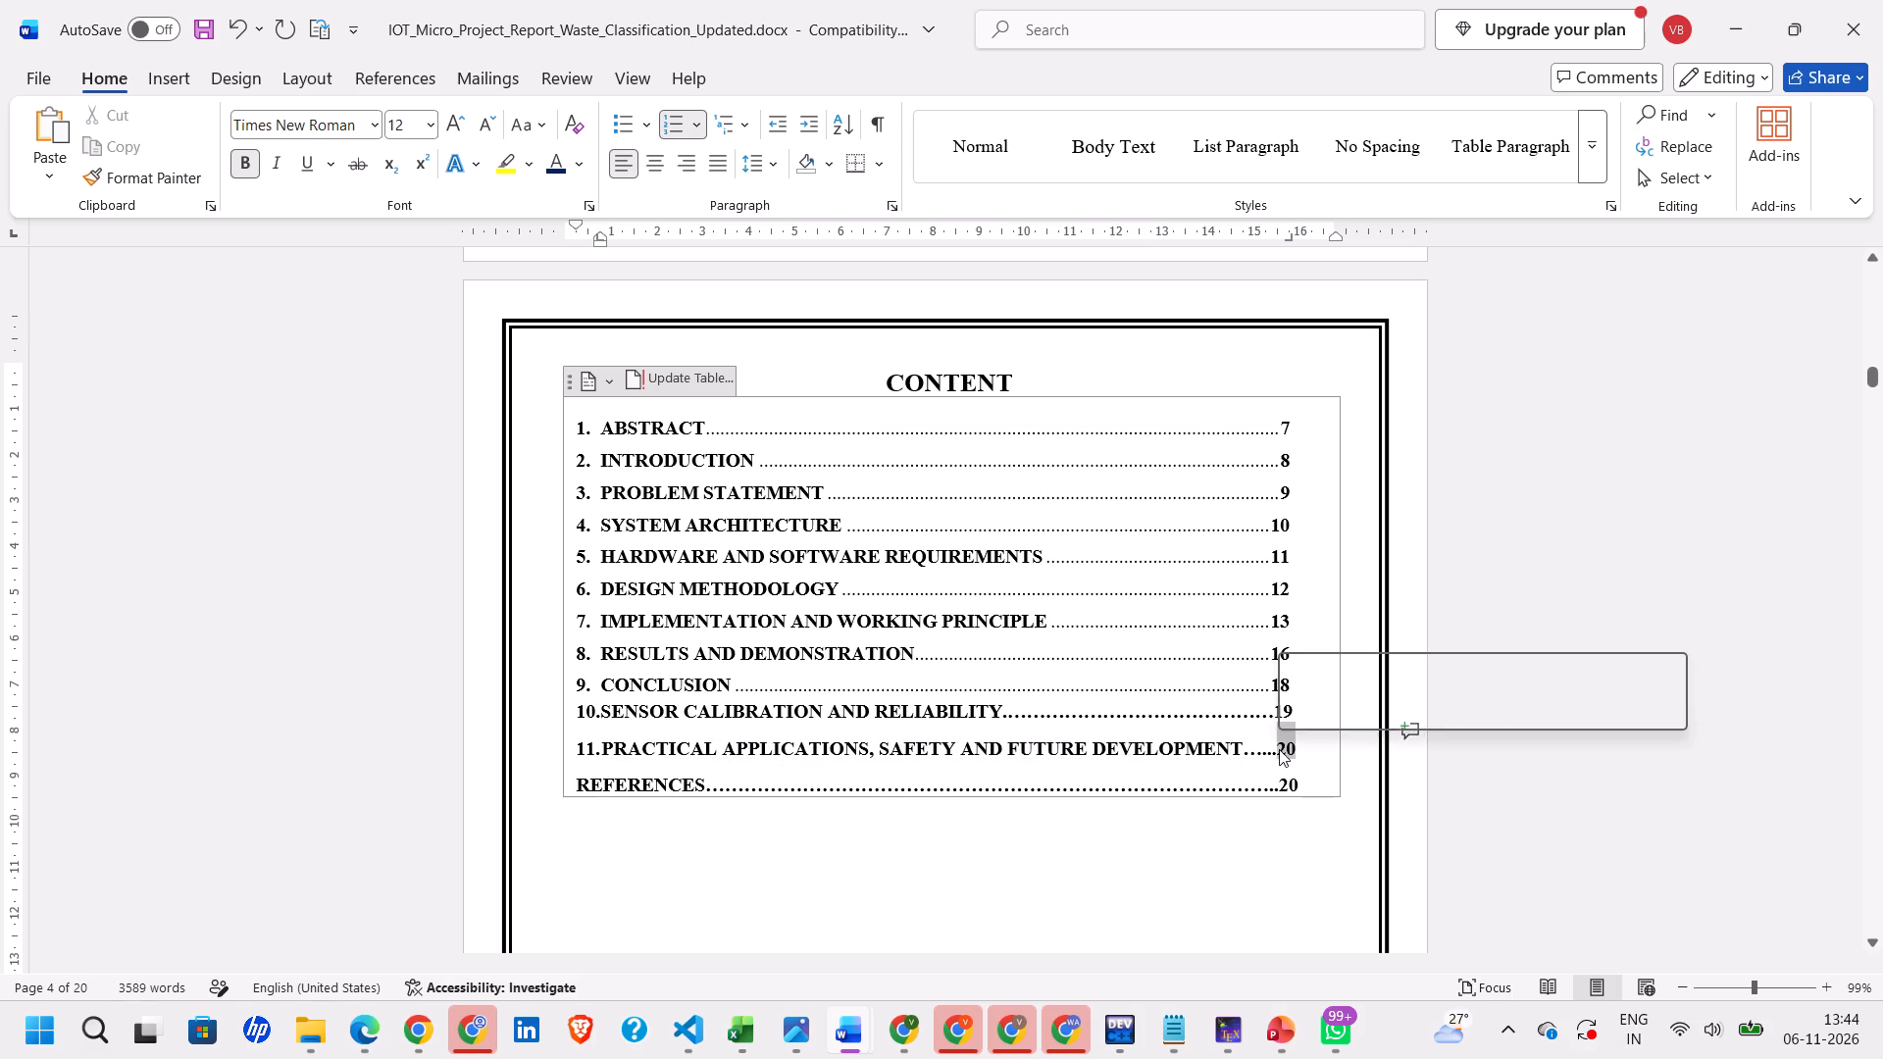
pyautogui.press('BackSpace')
pyautogui.write('19')
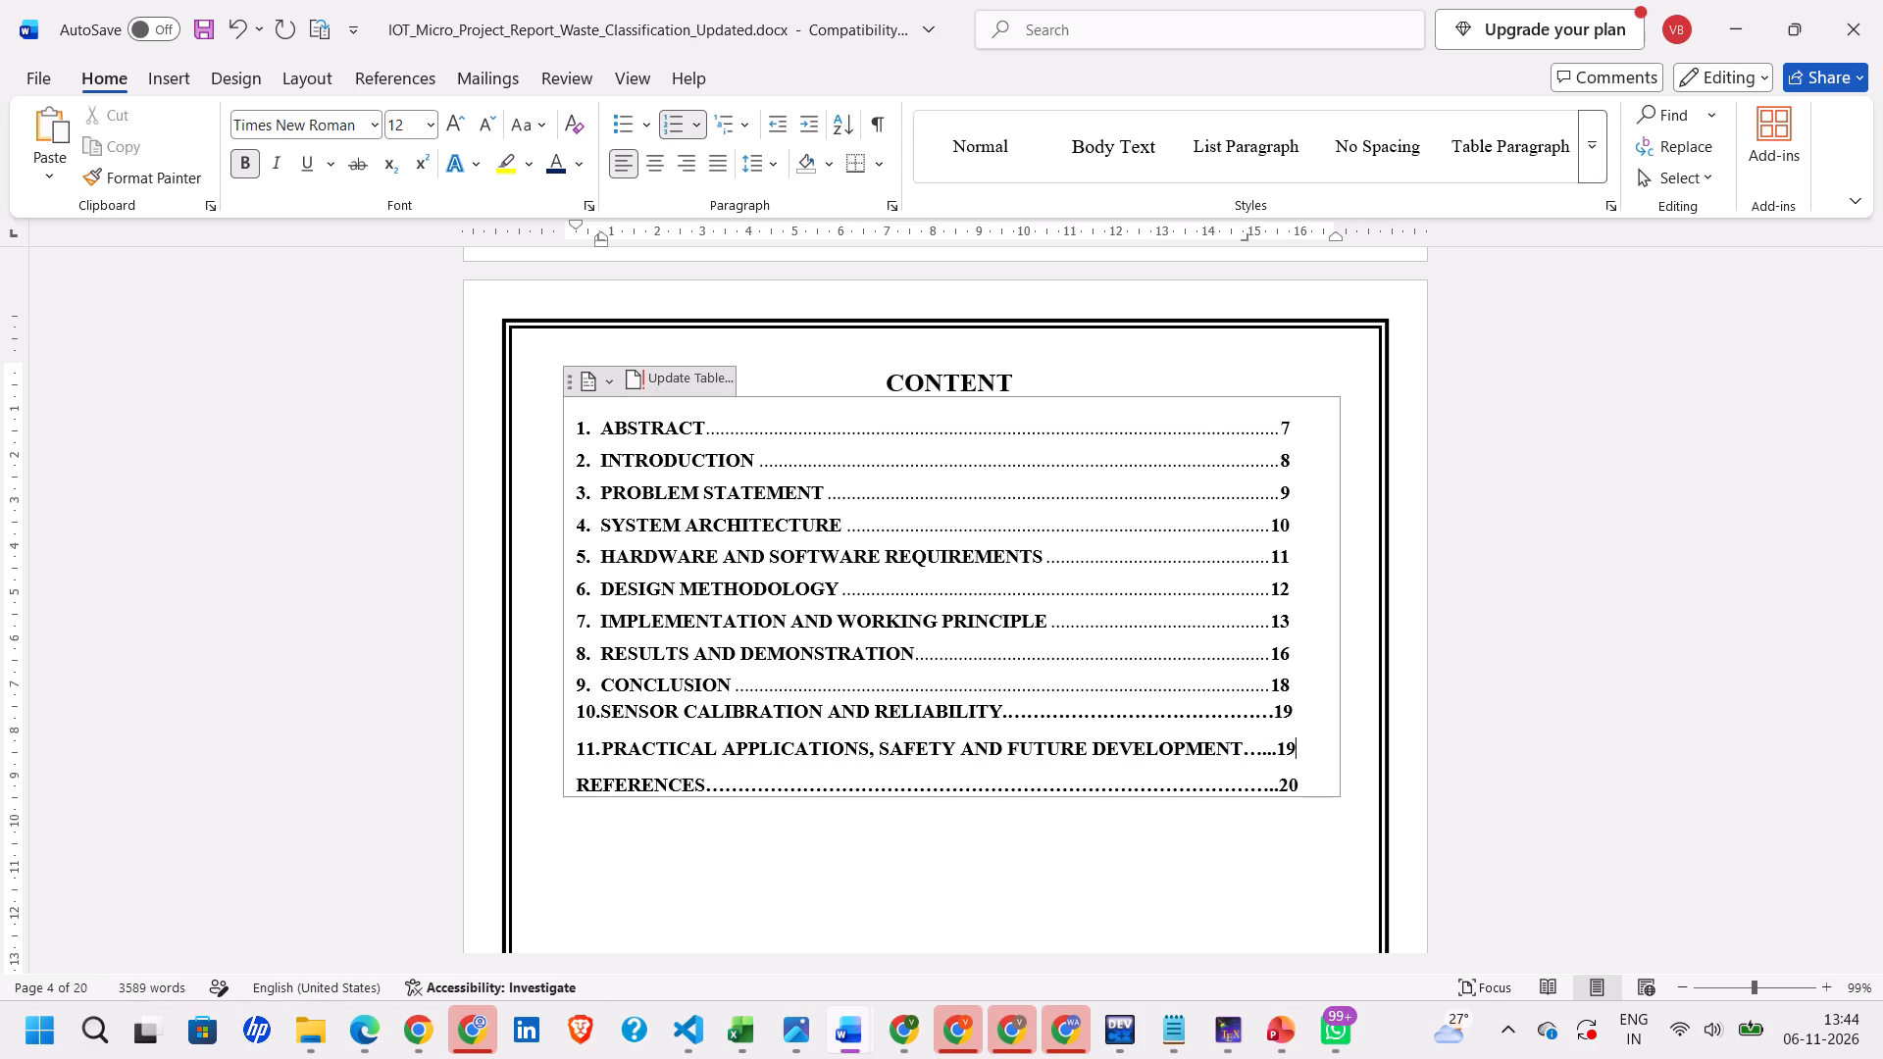
pyautogui.click(1293, 714)
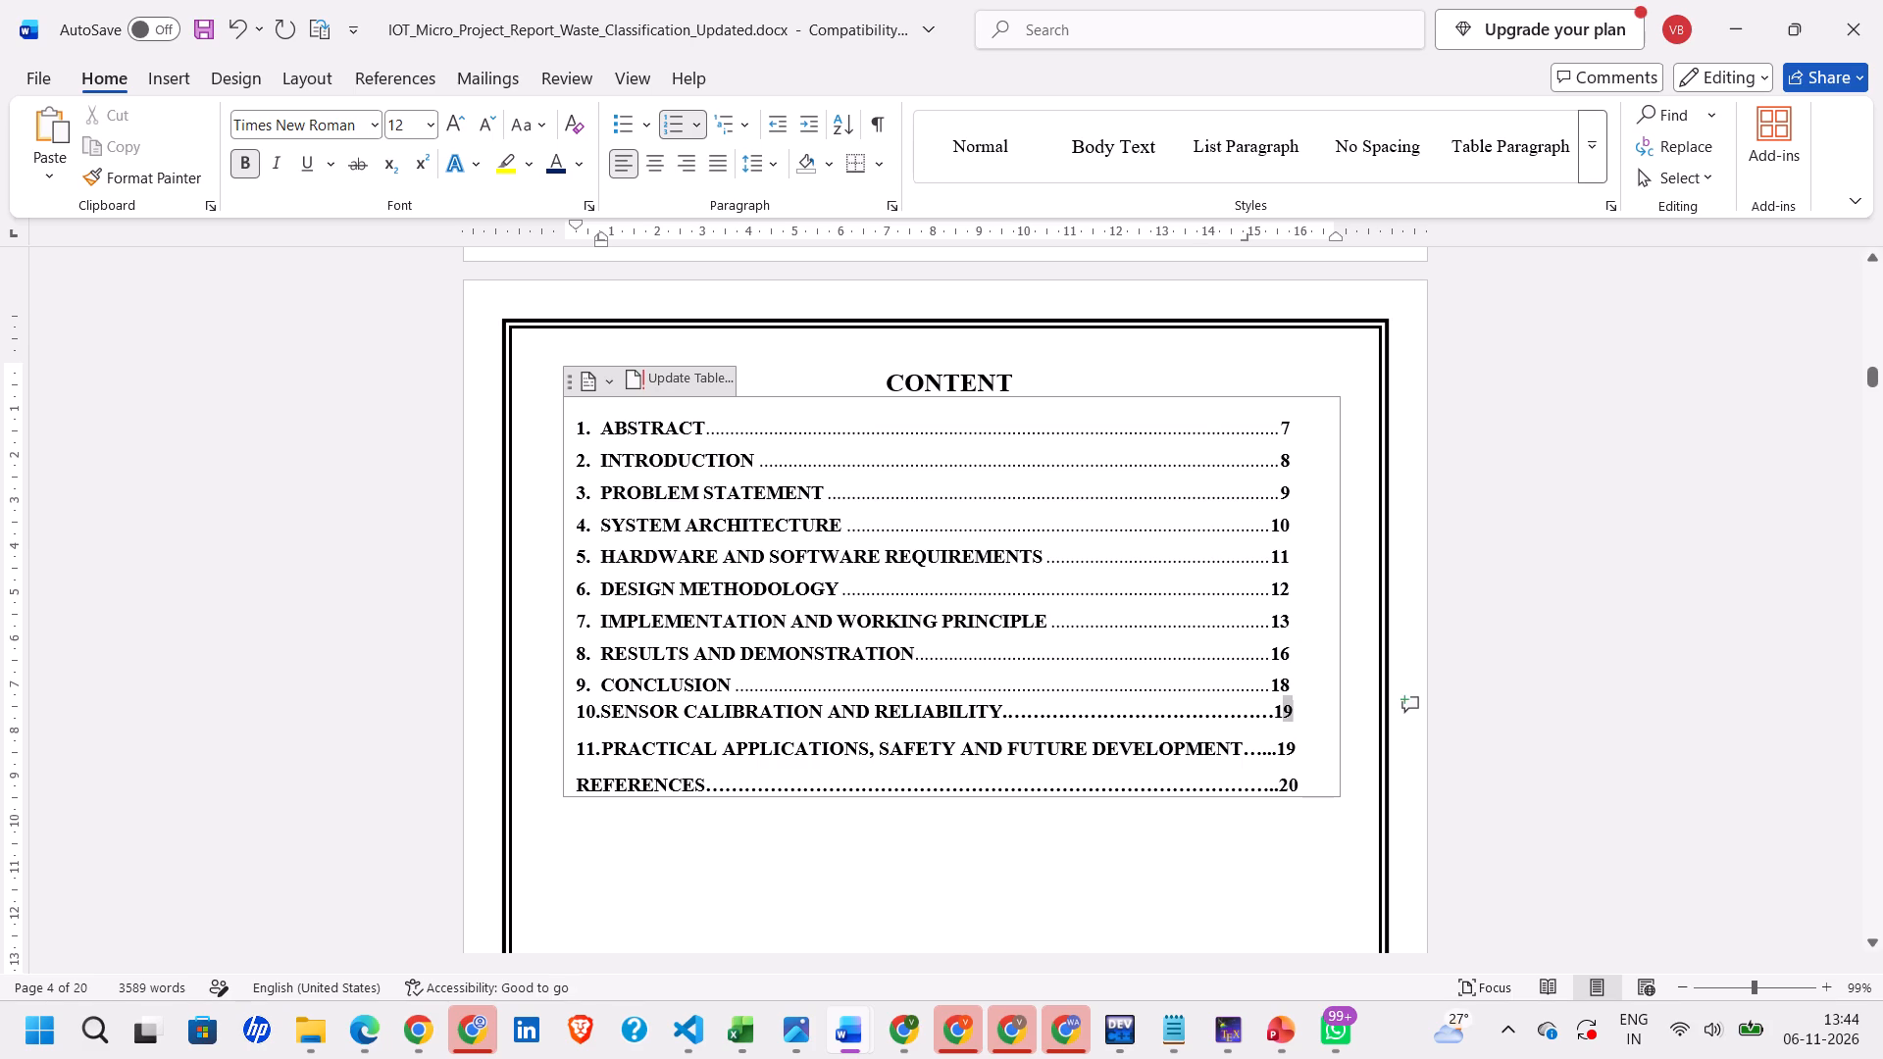
pyautogui.press('8')
pyautogui.moveTo(1290, 682); pyautogui.dragTo(1279, 683)
pyautogui.press('7')
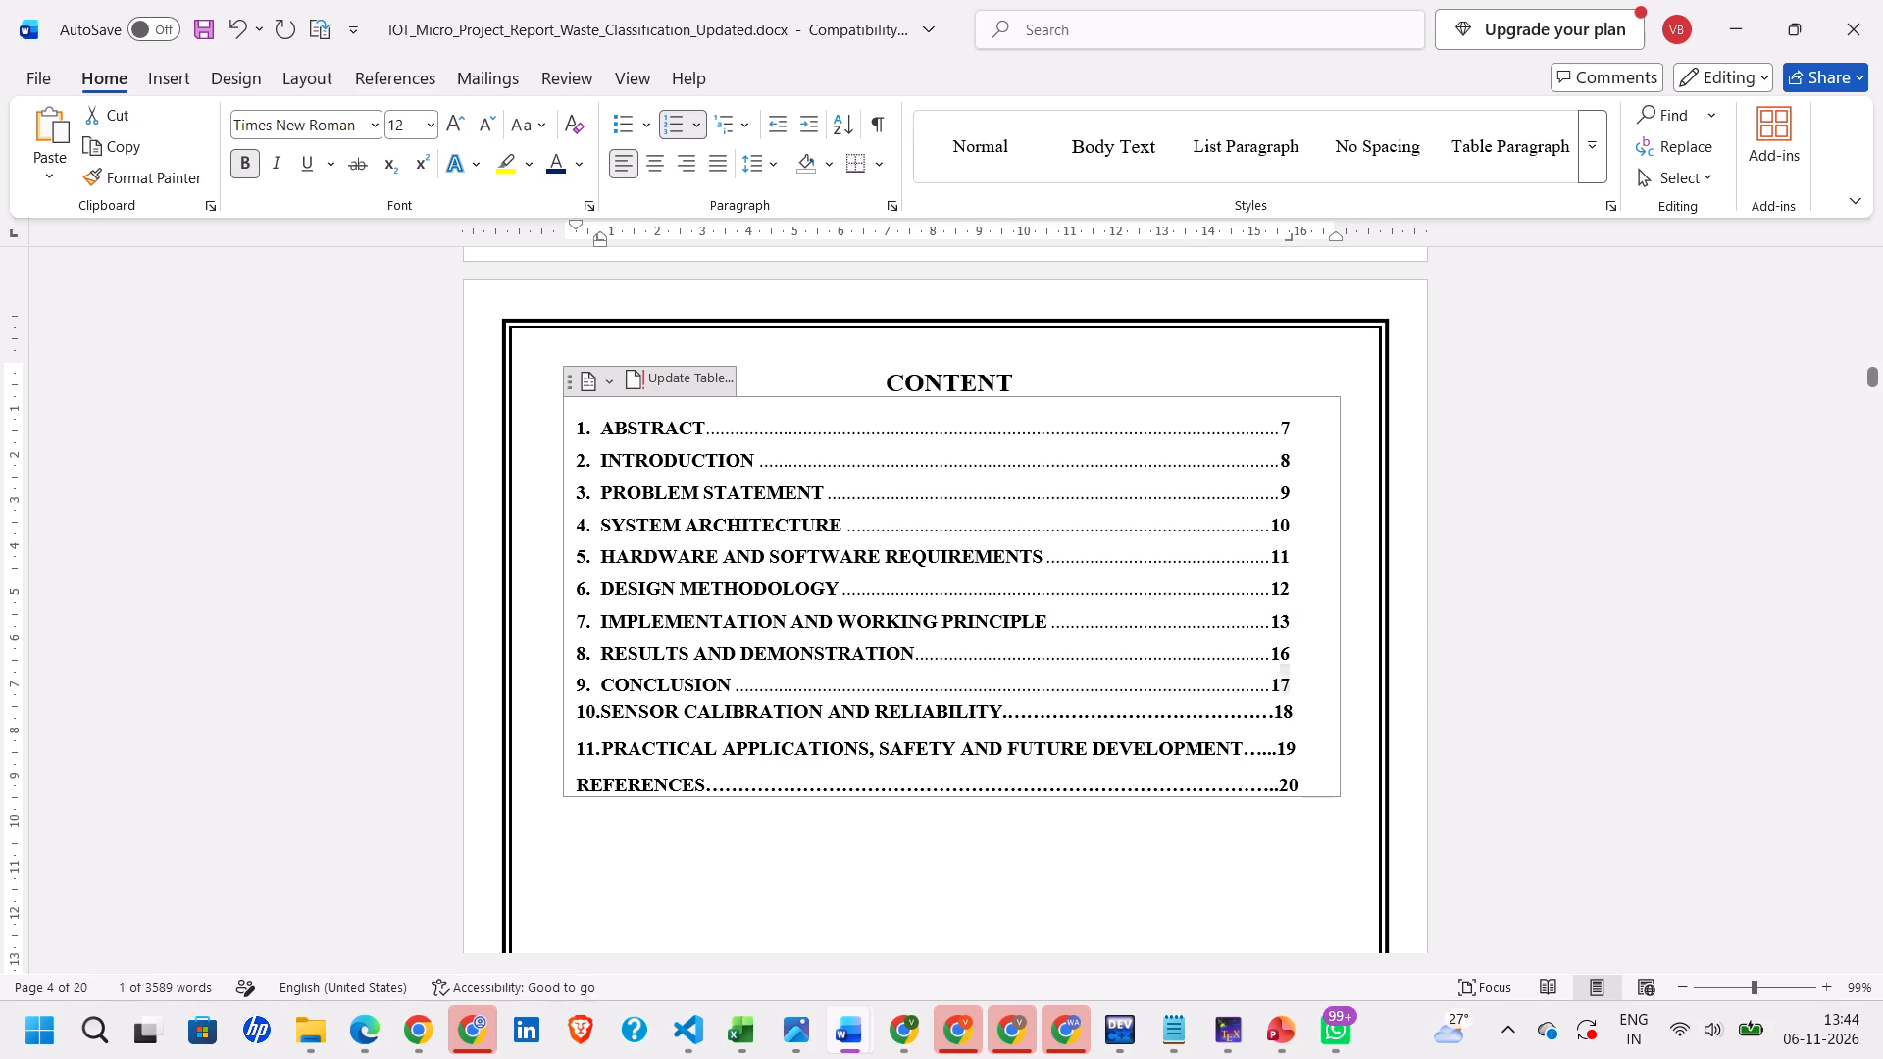
# Set the Content list page numbers to 15 for Results, 12 for Implementation, 11 for Design Methodology and 10 for Hardware and Software Requirements.
pyautogui.click(1289, 652)
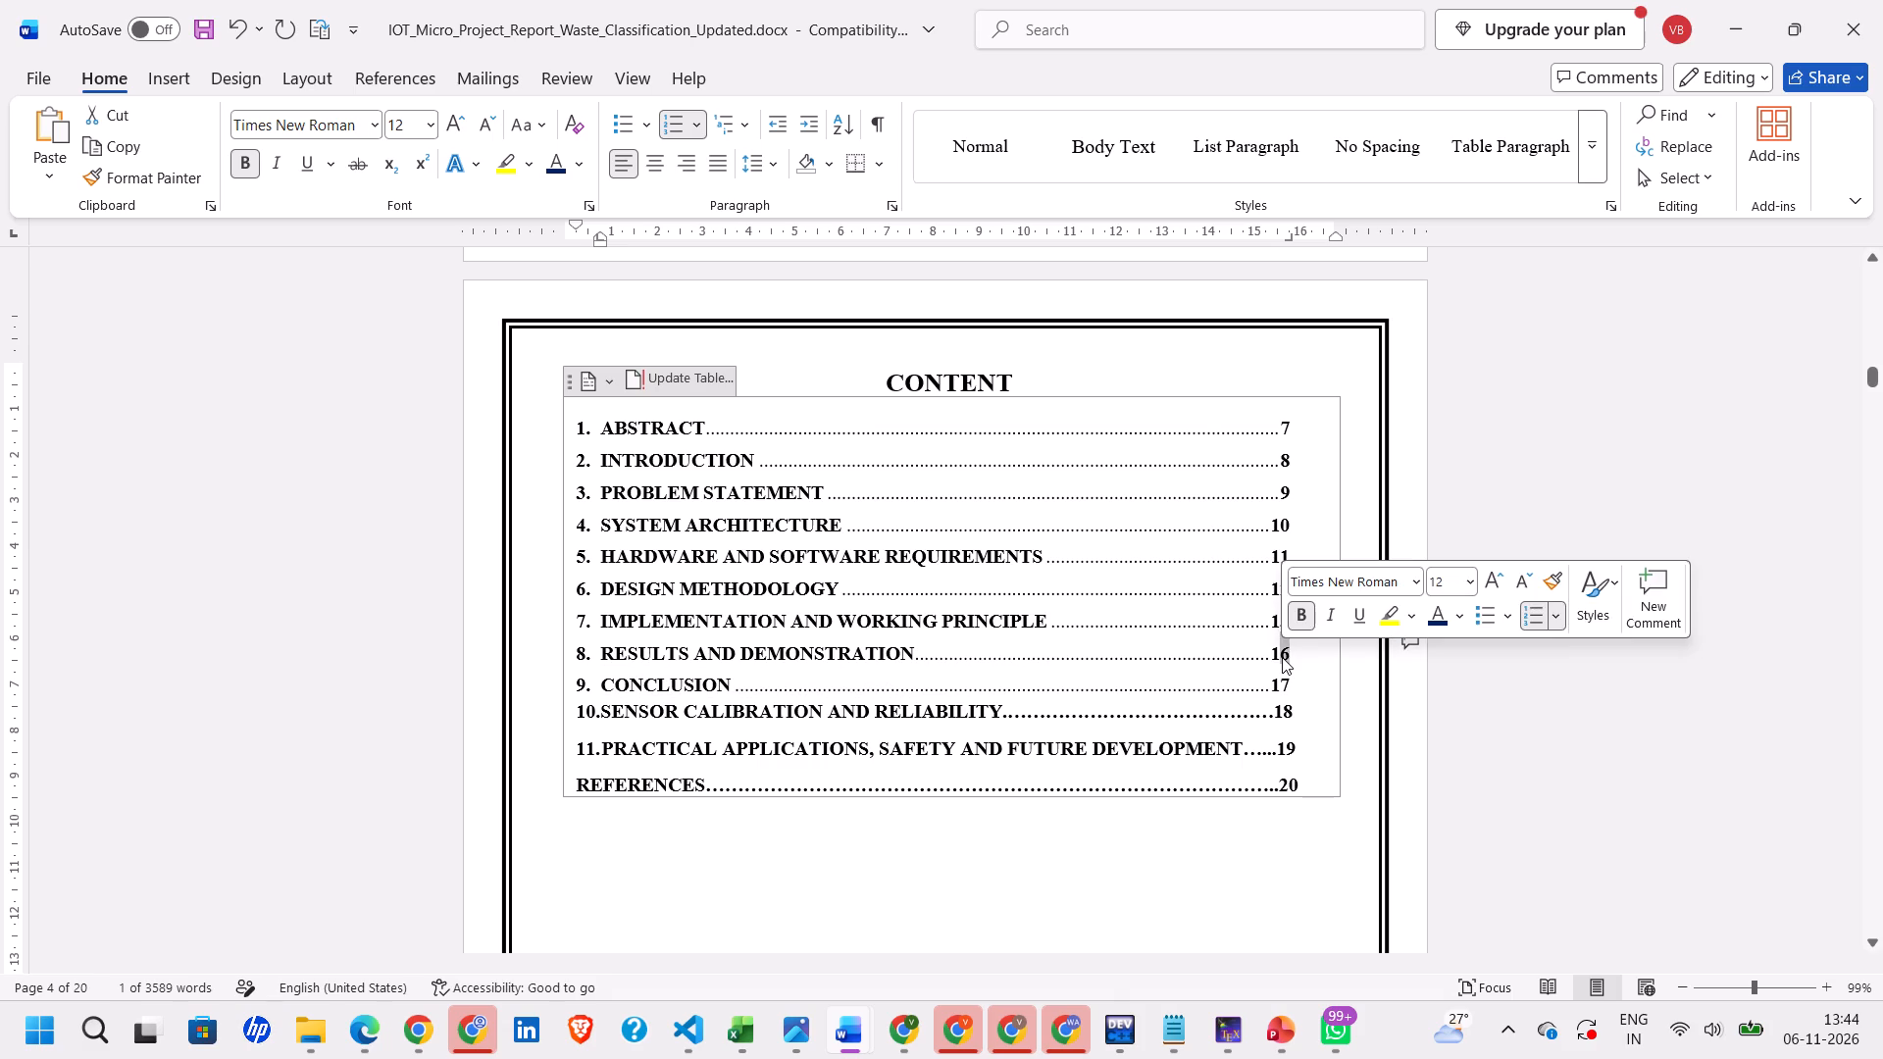
pyautogui.press('5')
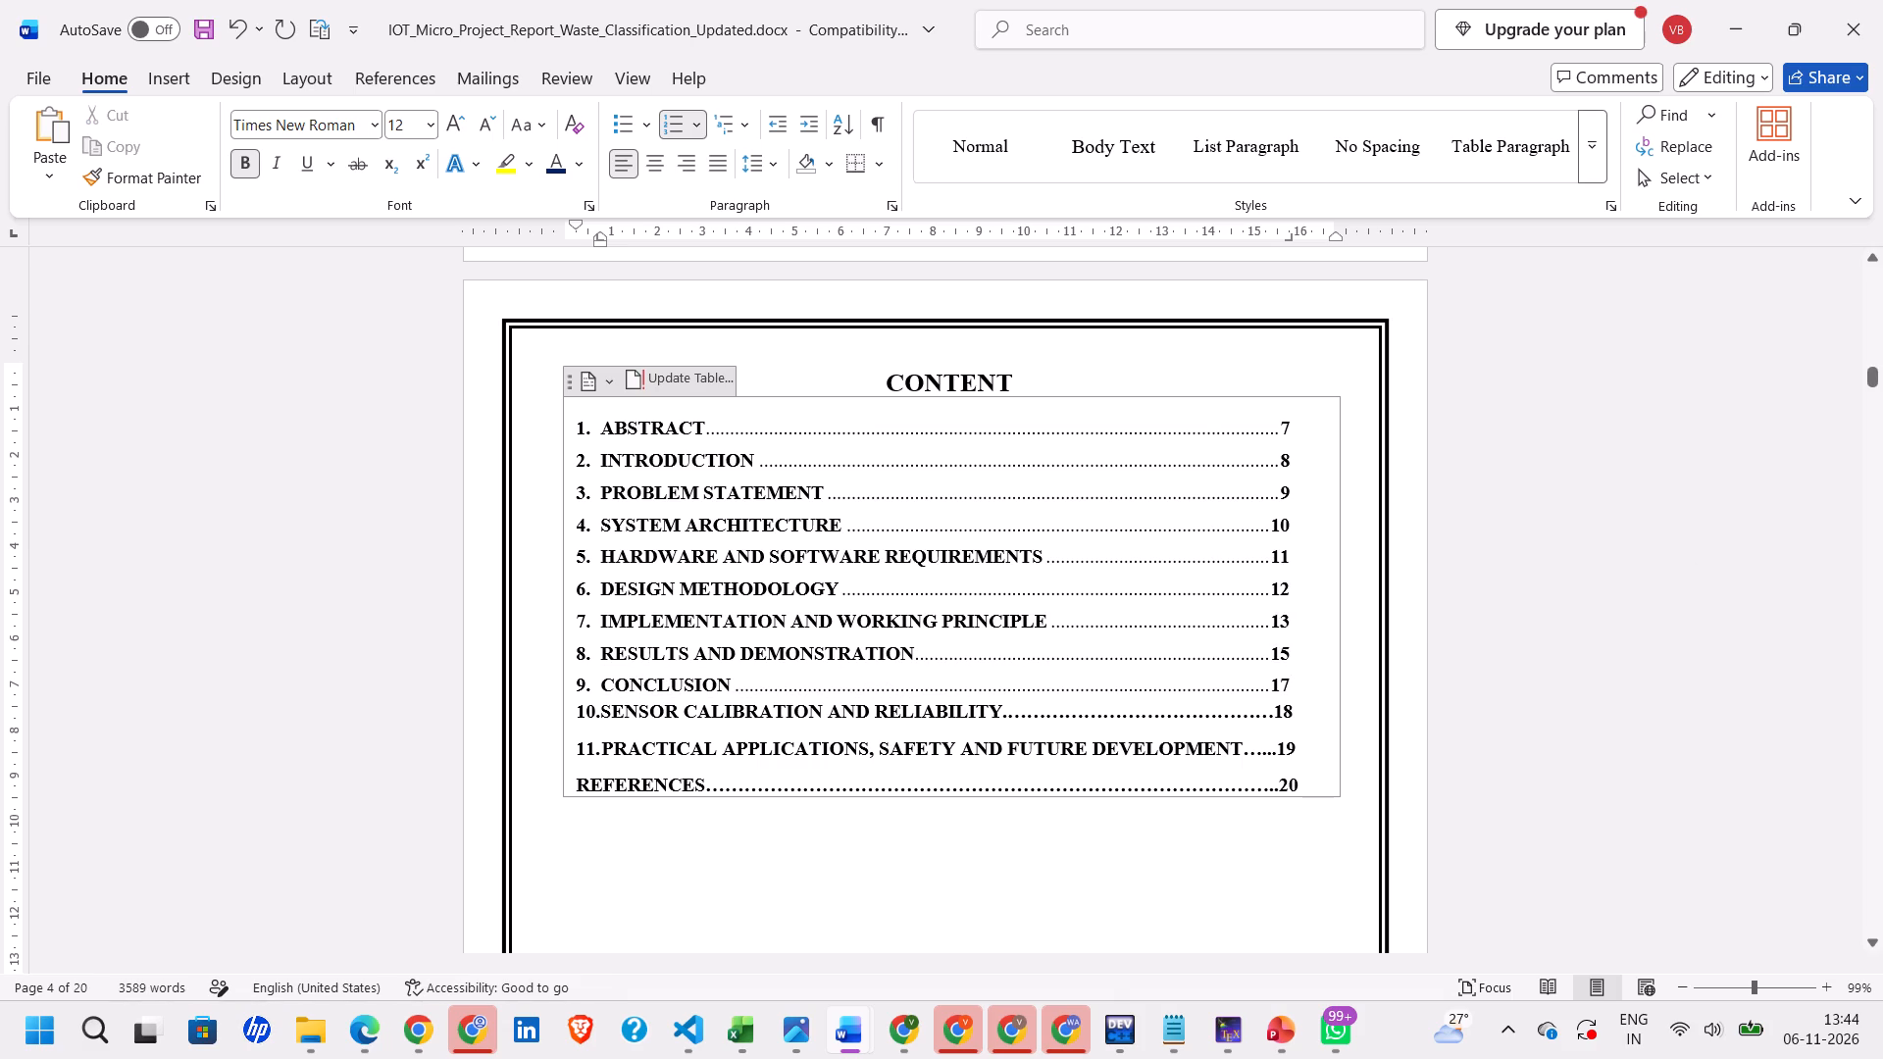
pyautogui.moveTo(1292, 619); pyautogui.dragTo(1279, 619)
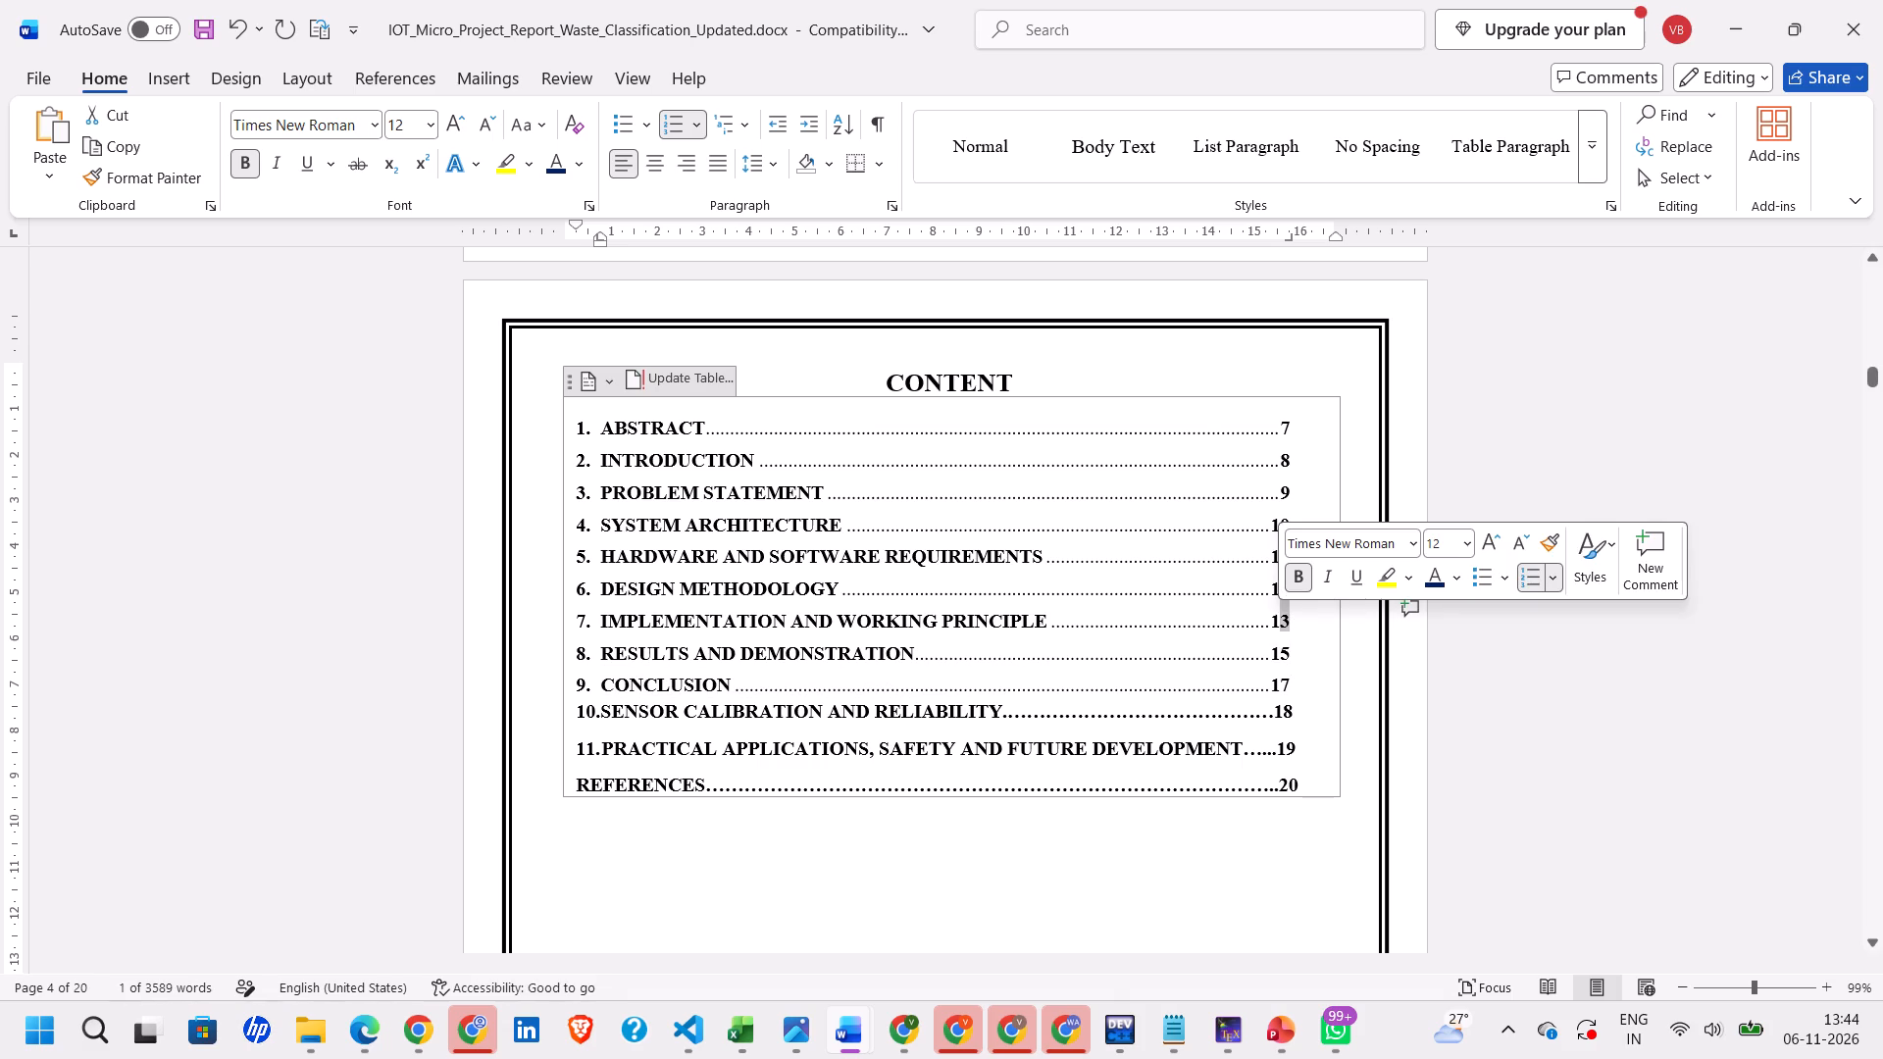
pyautogui.press('2')
pyautogui.click(1288, 588)
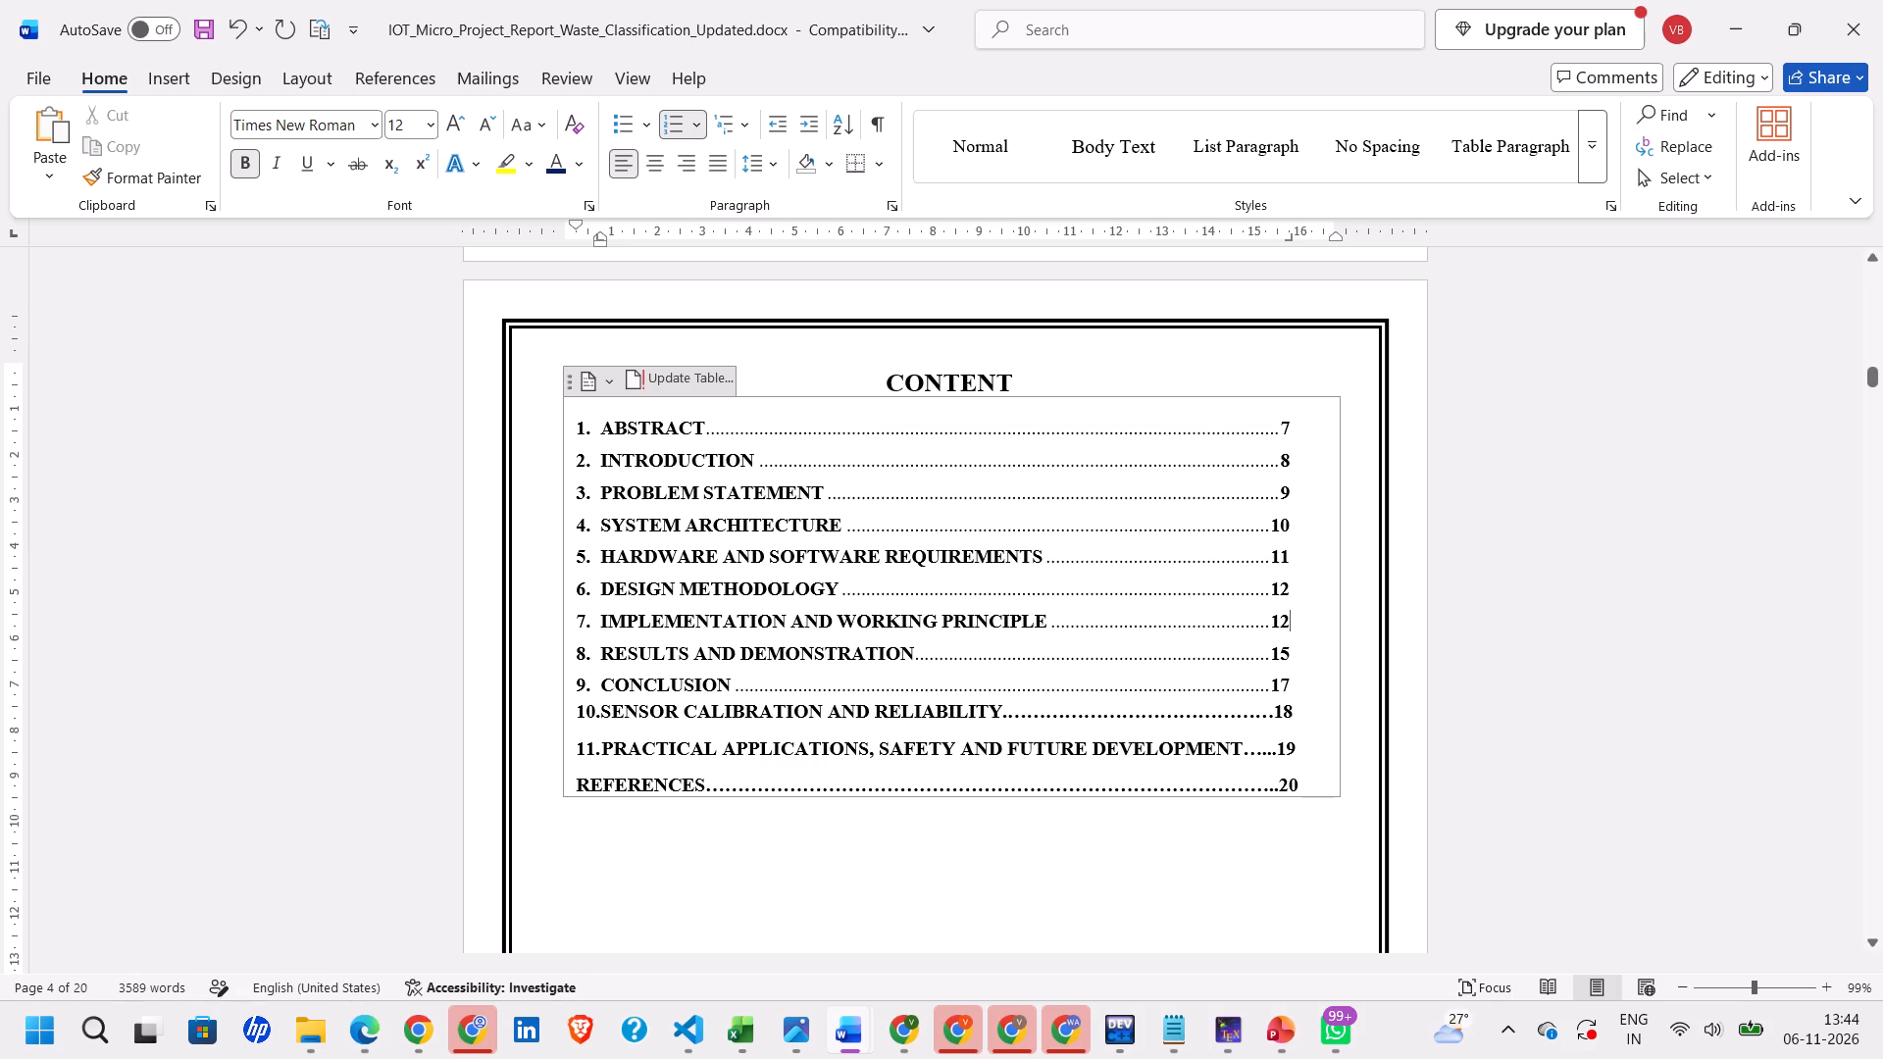
pyautogui.press('1')
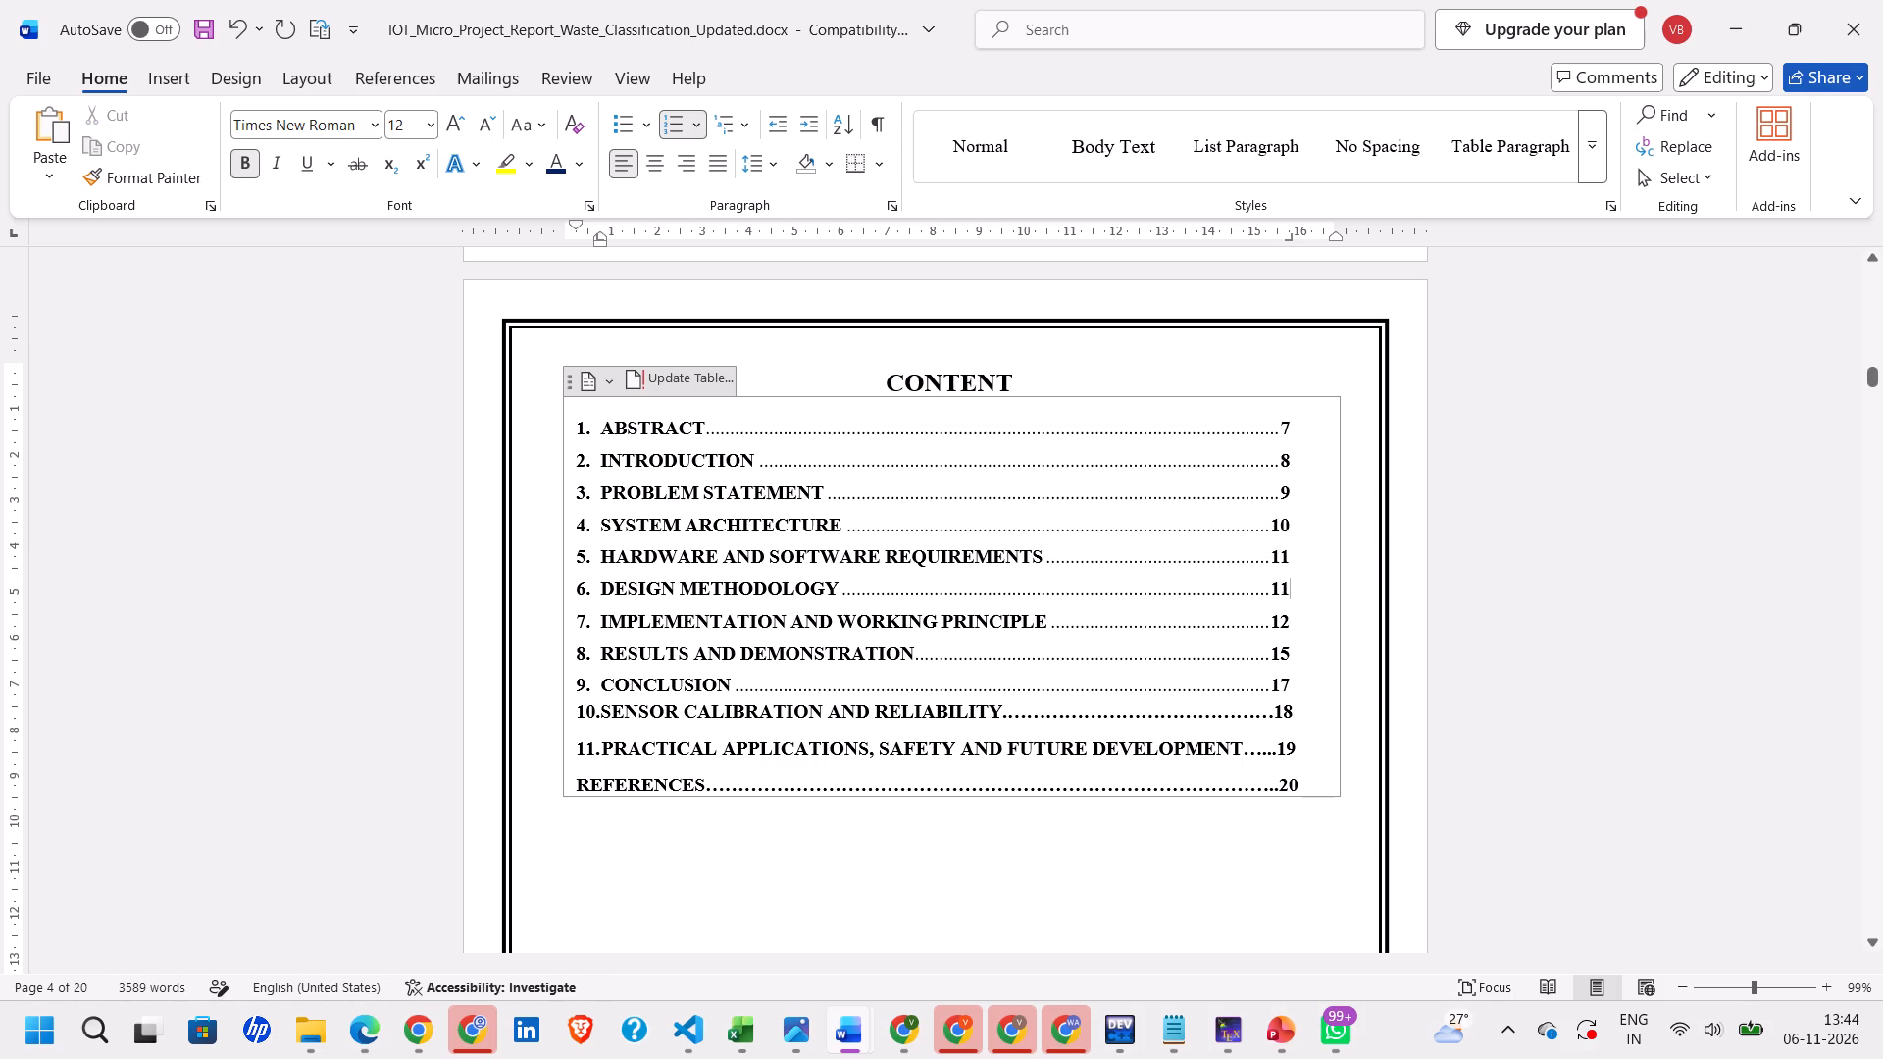
pyautogui.click(1288, 551)
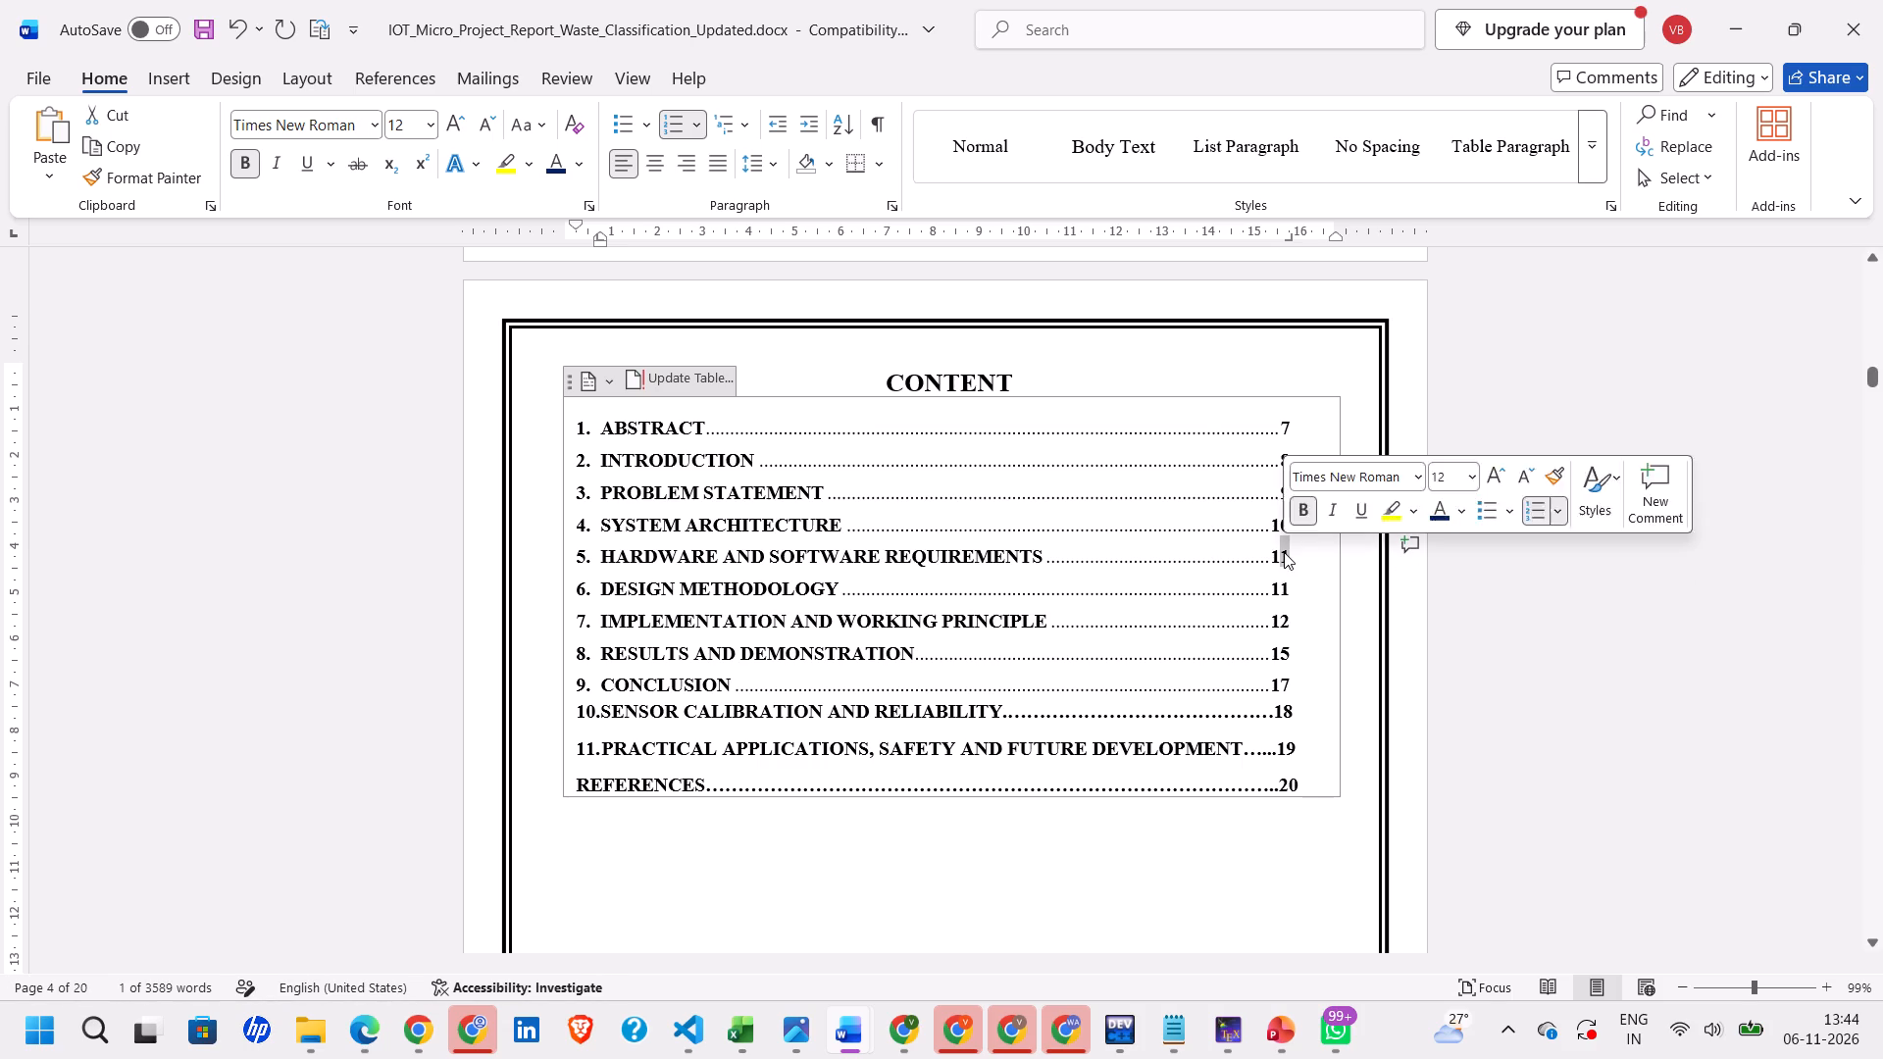
pyautogui.press('0')
# Set the Content list page numbers to 9 for System Architecture, 8 for Problem Statement, 7 for Introduction and 6 for Abstract.
pyautogui.click(1289, 525)
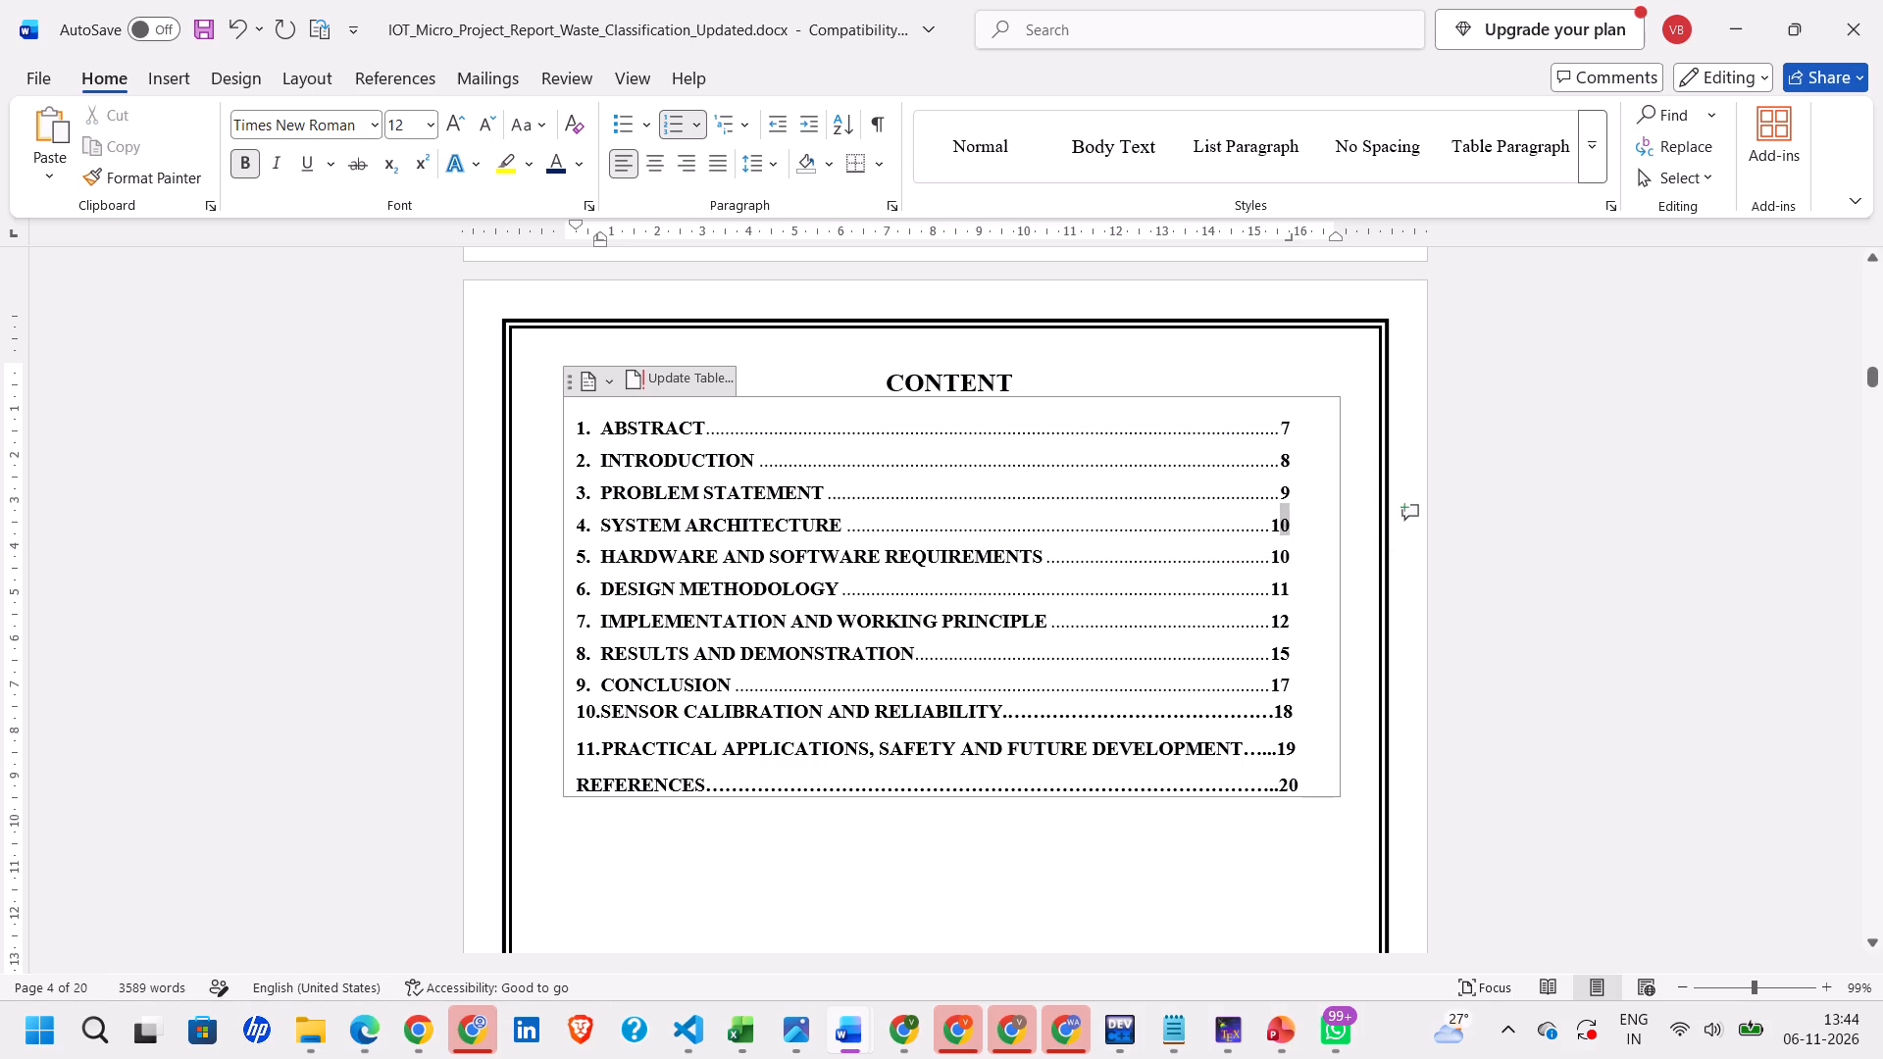
pyautogui.press('BackSpace')
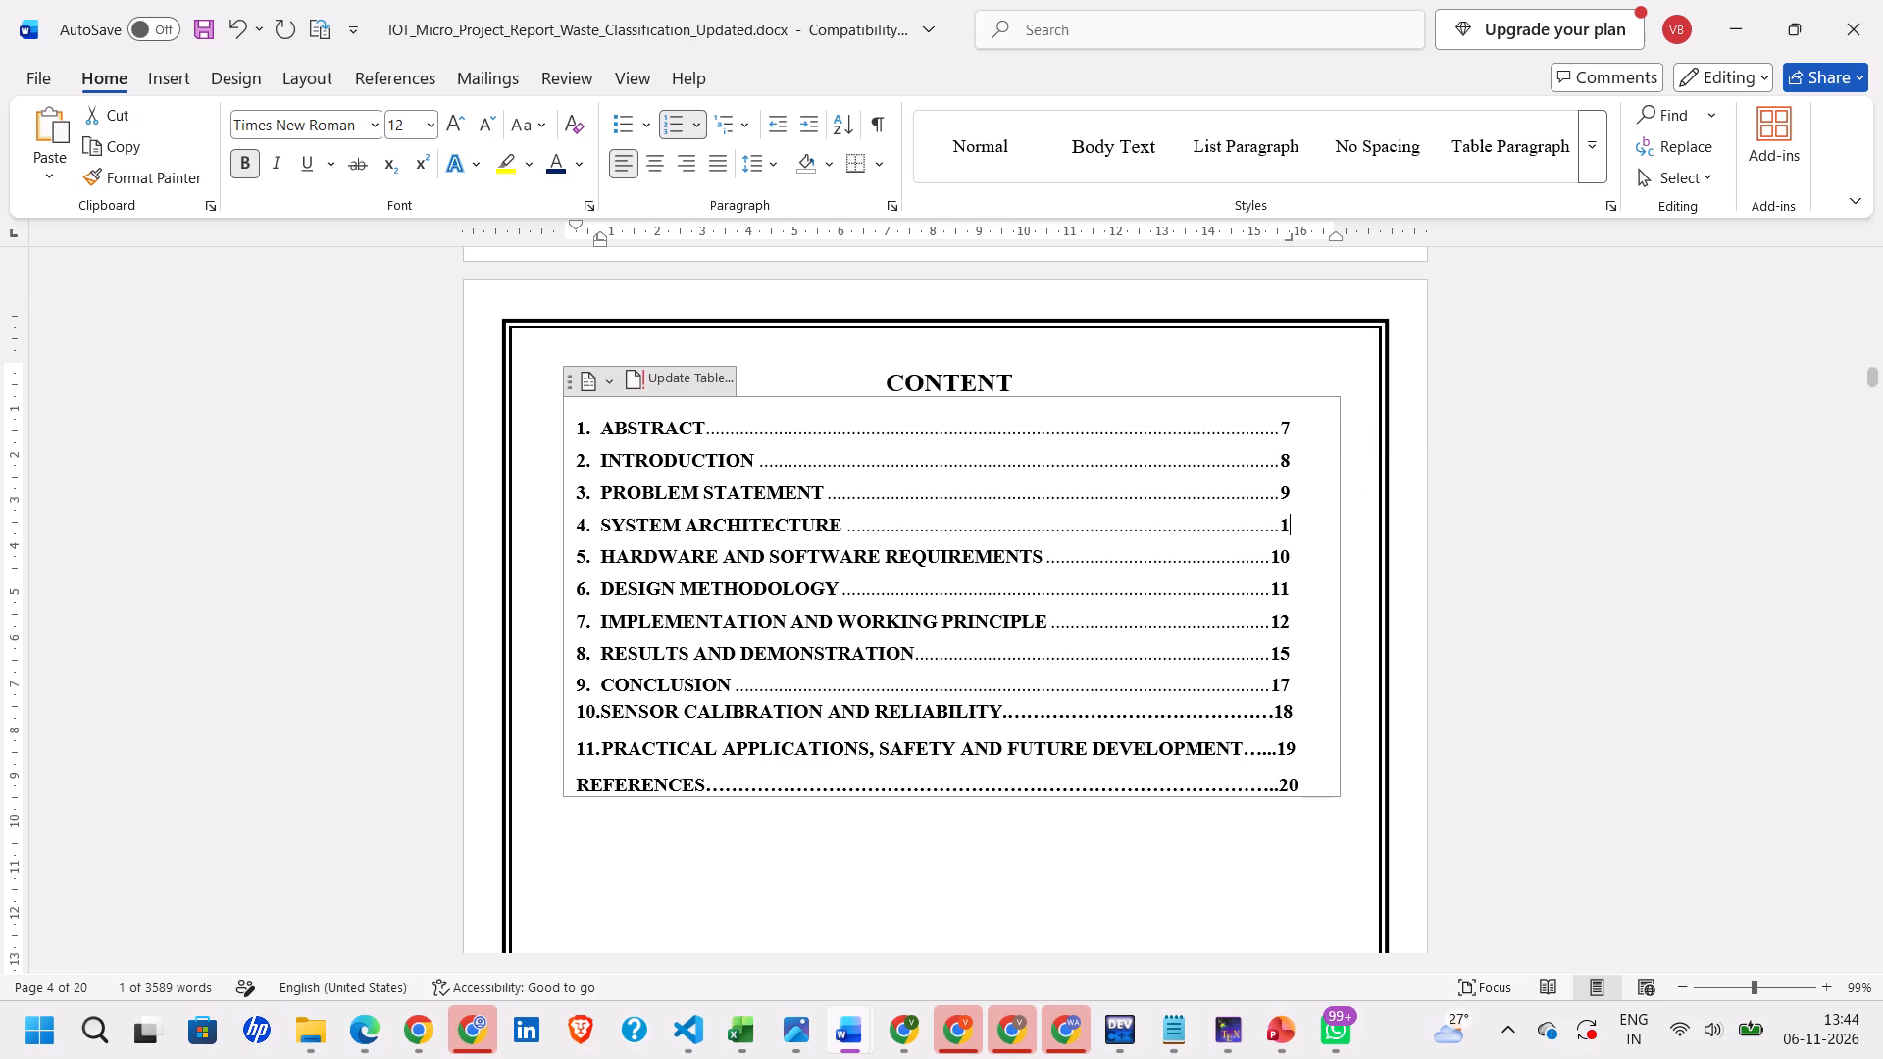
pyautogui.press('9')
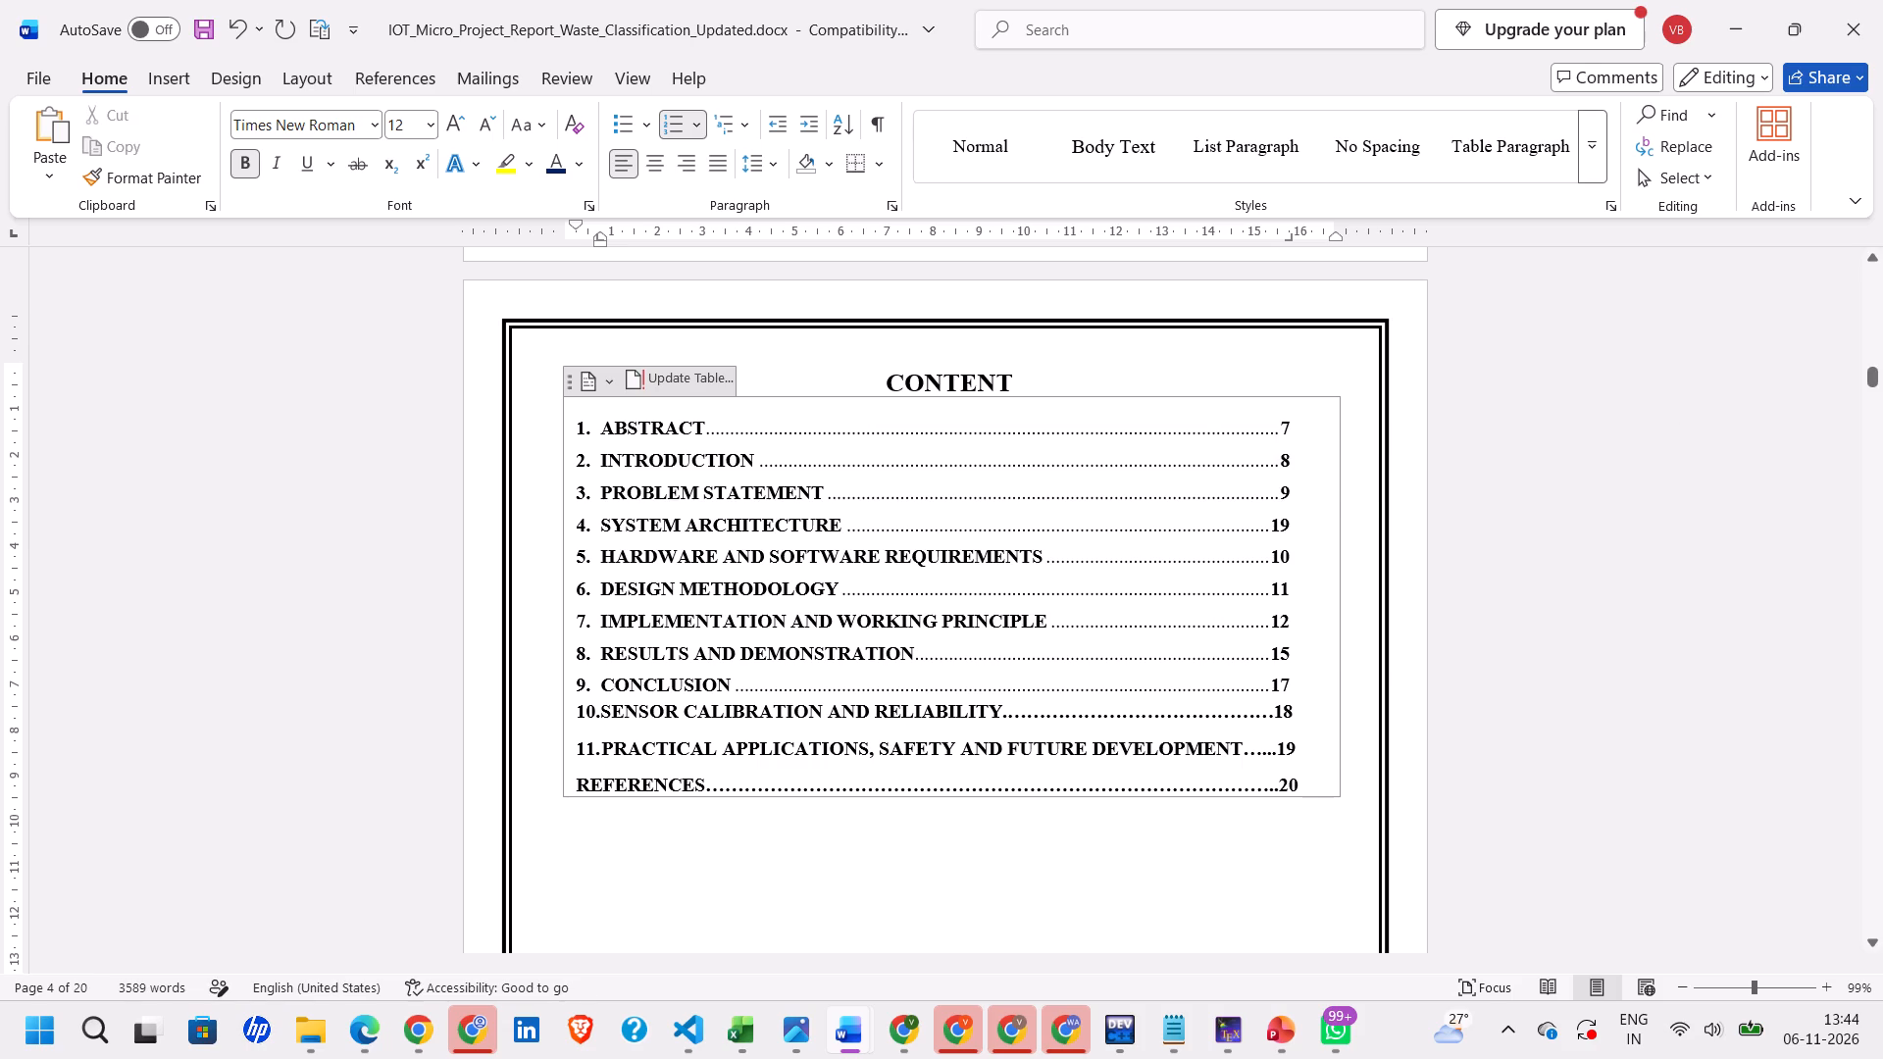
pyautogui.click(1280, 522)
pyautogui.press('BackSpace')
pyautogui.moveTo(1289, 490); pyautogui.dragTo(1279, 490)
pyautogui.press('9')
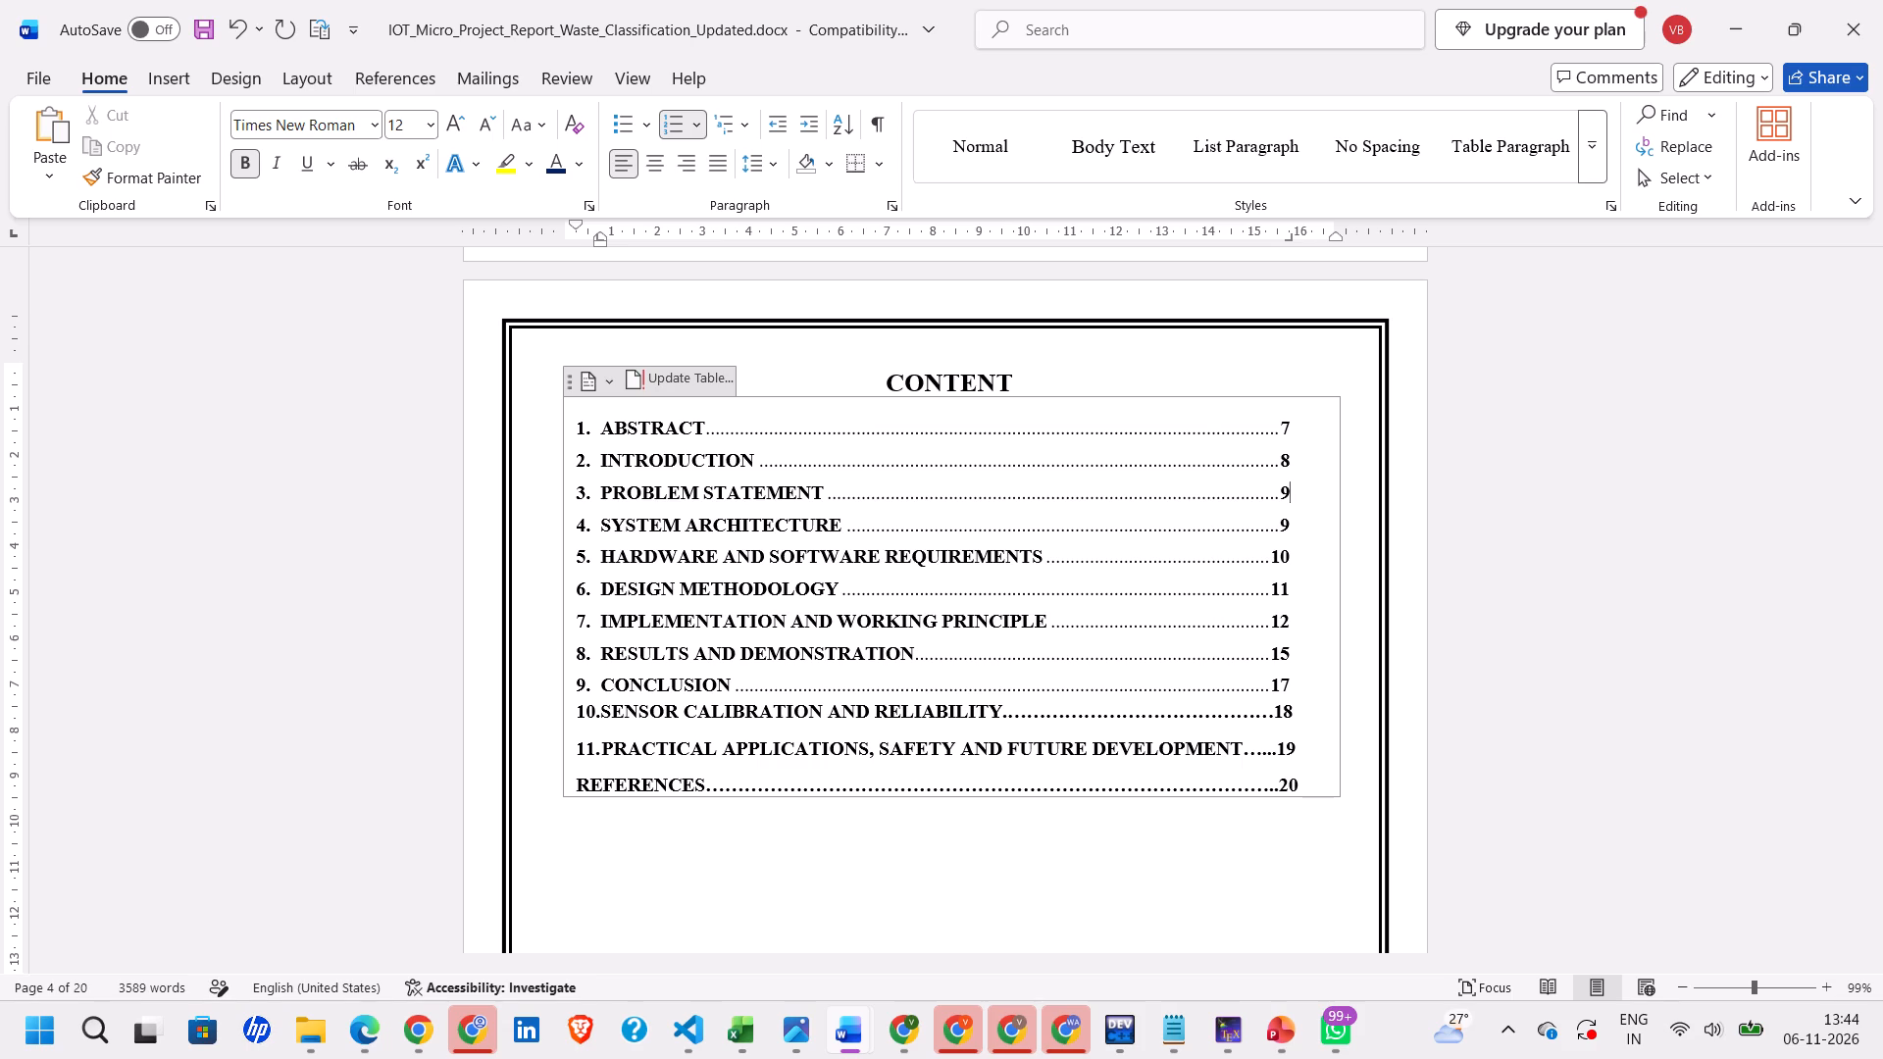
pyautogui.moveTo(1280, 490); pyautogui.dragTo(1289, 492)
pyautogui.press('8')
pyautogui.moveTo(1291, 464); pyautogui.dragTo(1276, 458)
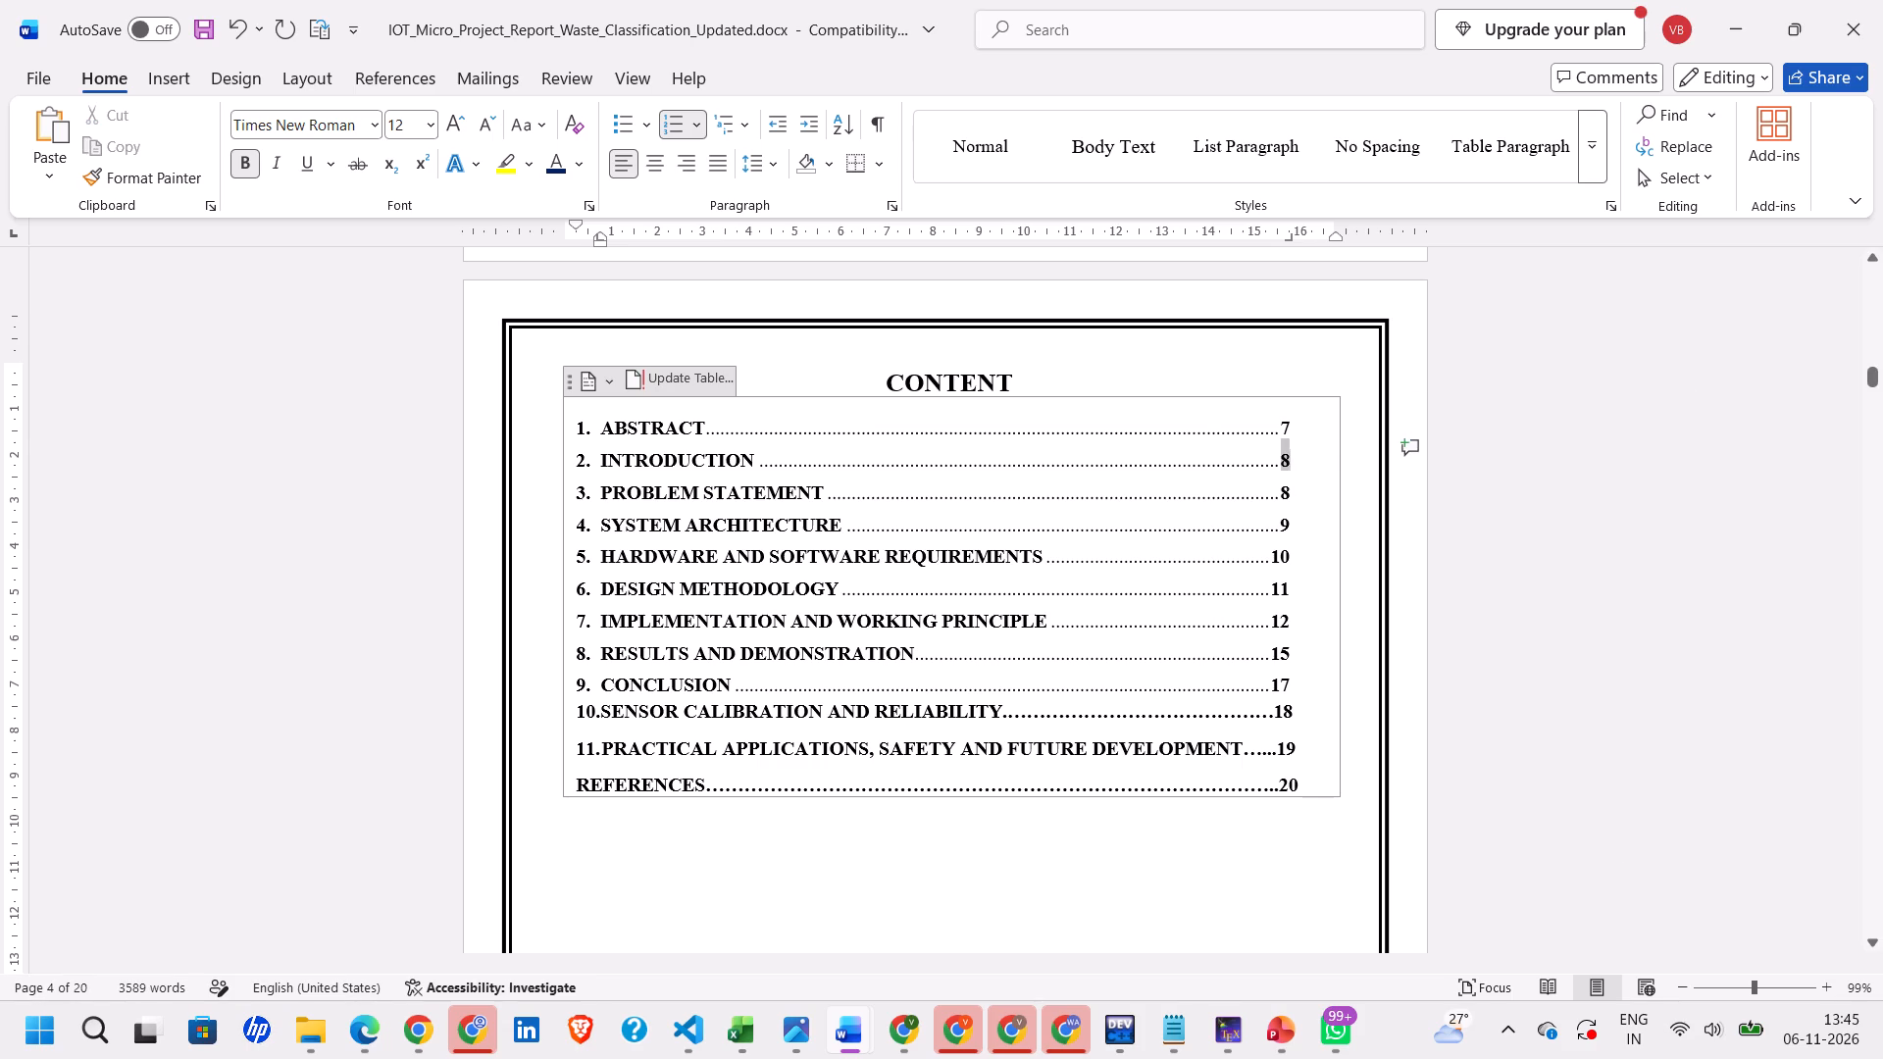
pyautogui.moveTo(1276, 458); pyautogui.dragTo(1277, 459)
pyautogui.press('7')
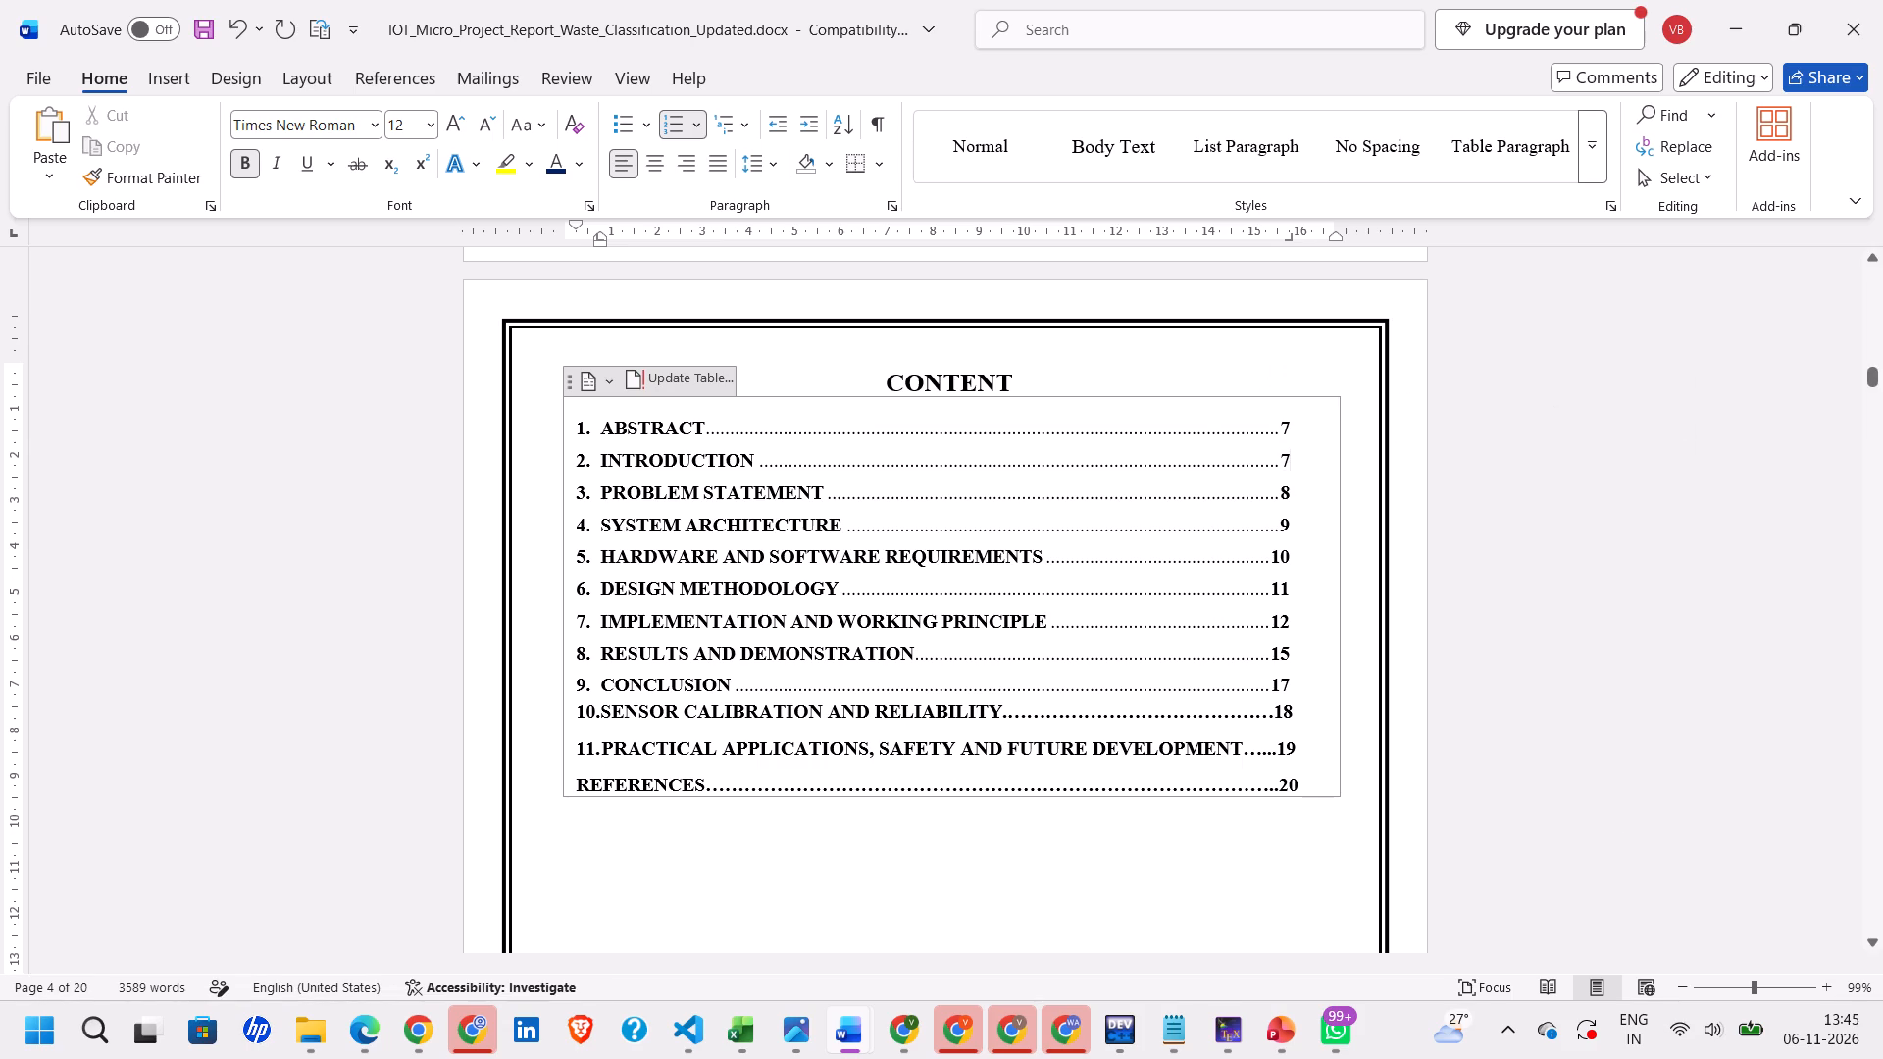
pyautogui.click(1287, 422)
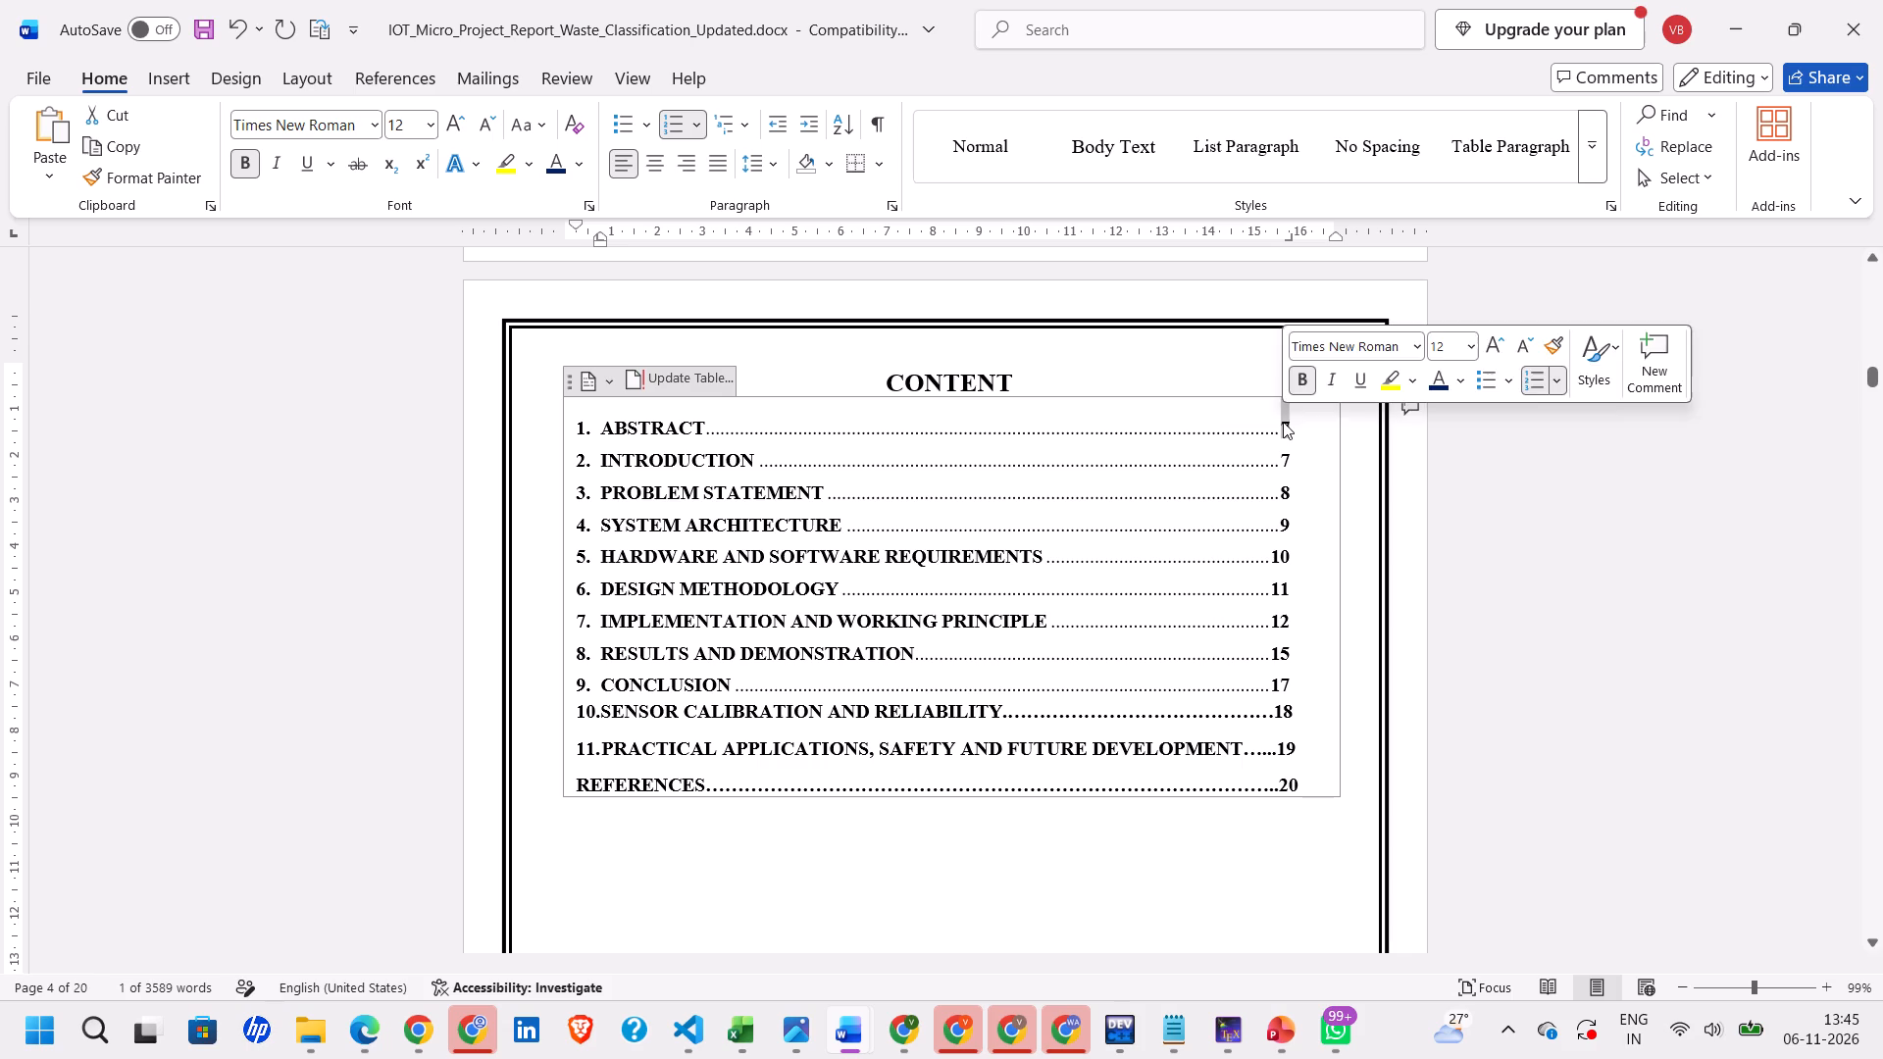
pyautogui.press('6')
# Save the report document with the corrected Content list.
pyautogui.scroll(-2, 1283, 564)
pyautogui.scroll(1, 1283, 564)
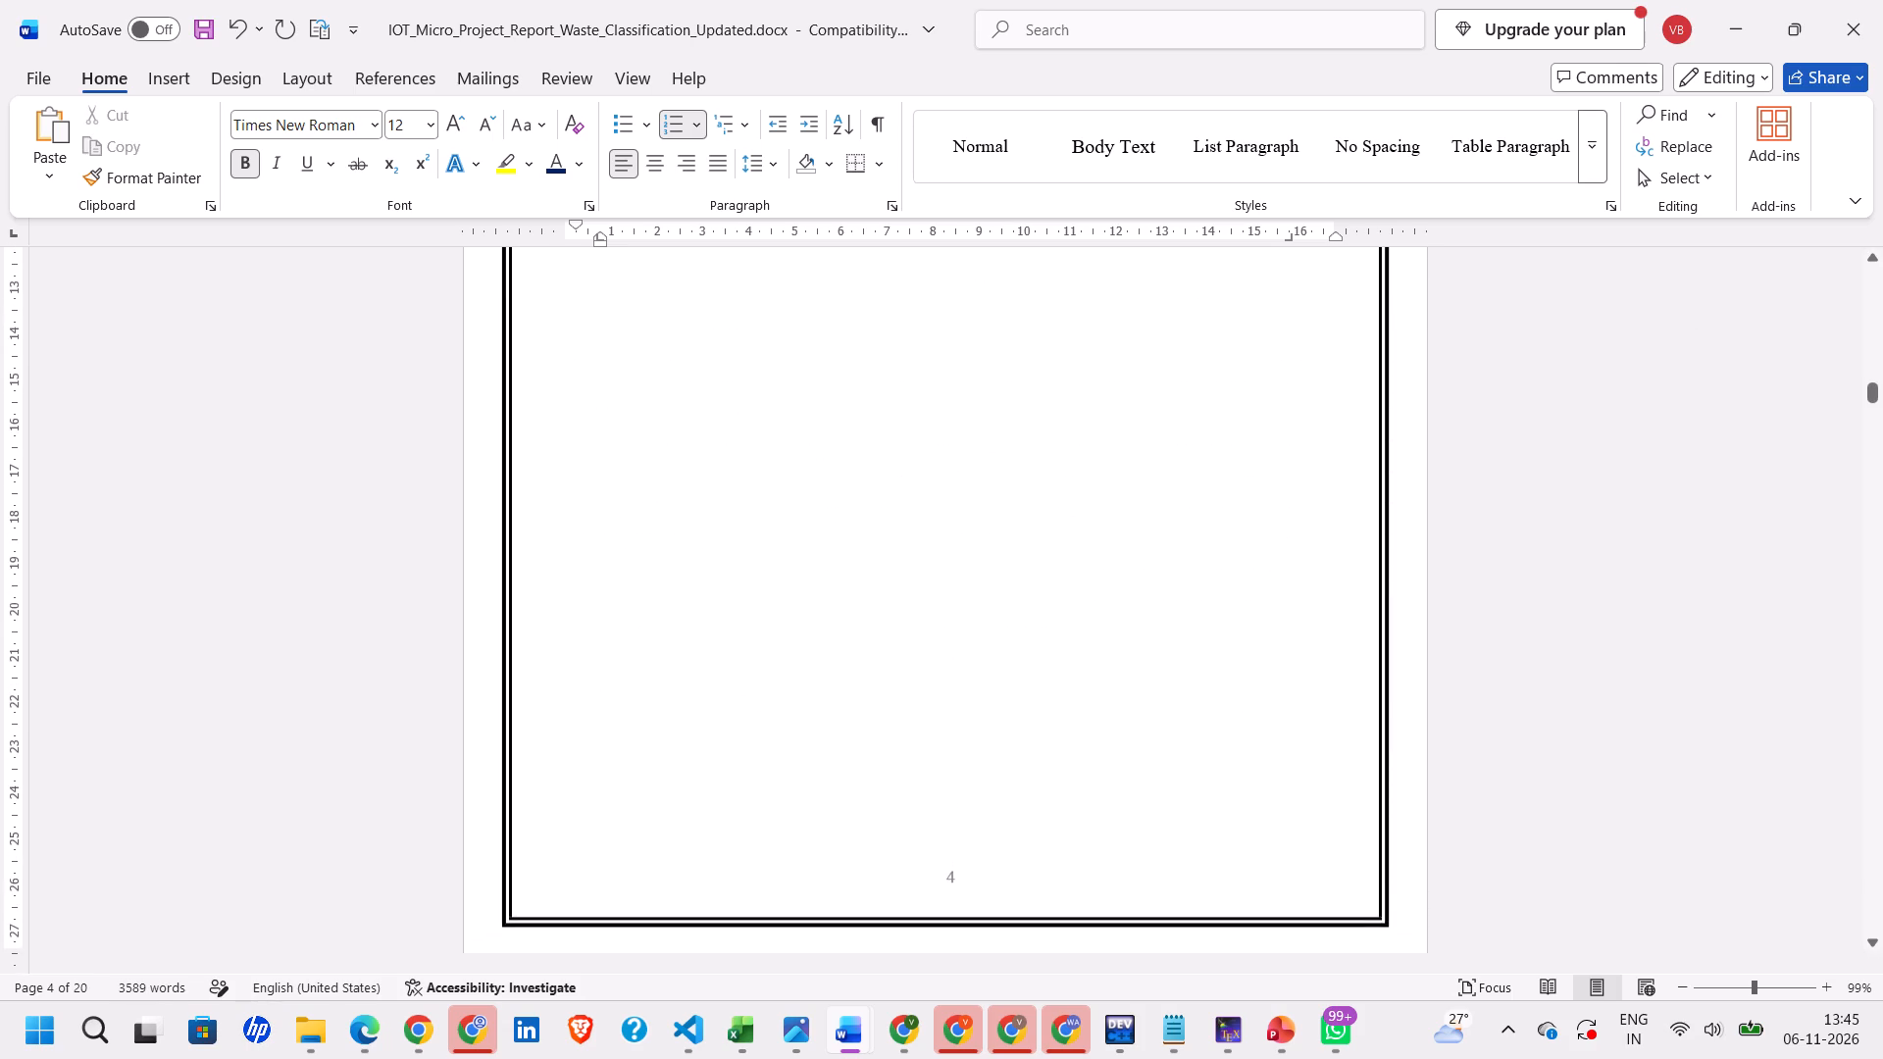
pyautogui.click(1188, 617)
pyautogui.scroll(-2, 1188, 617)
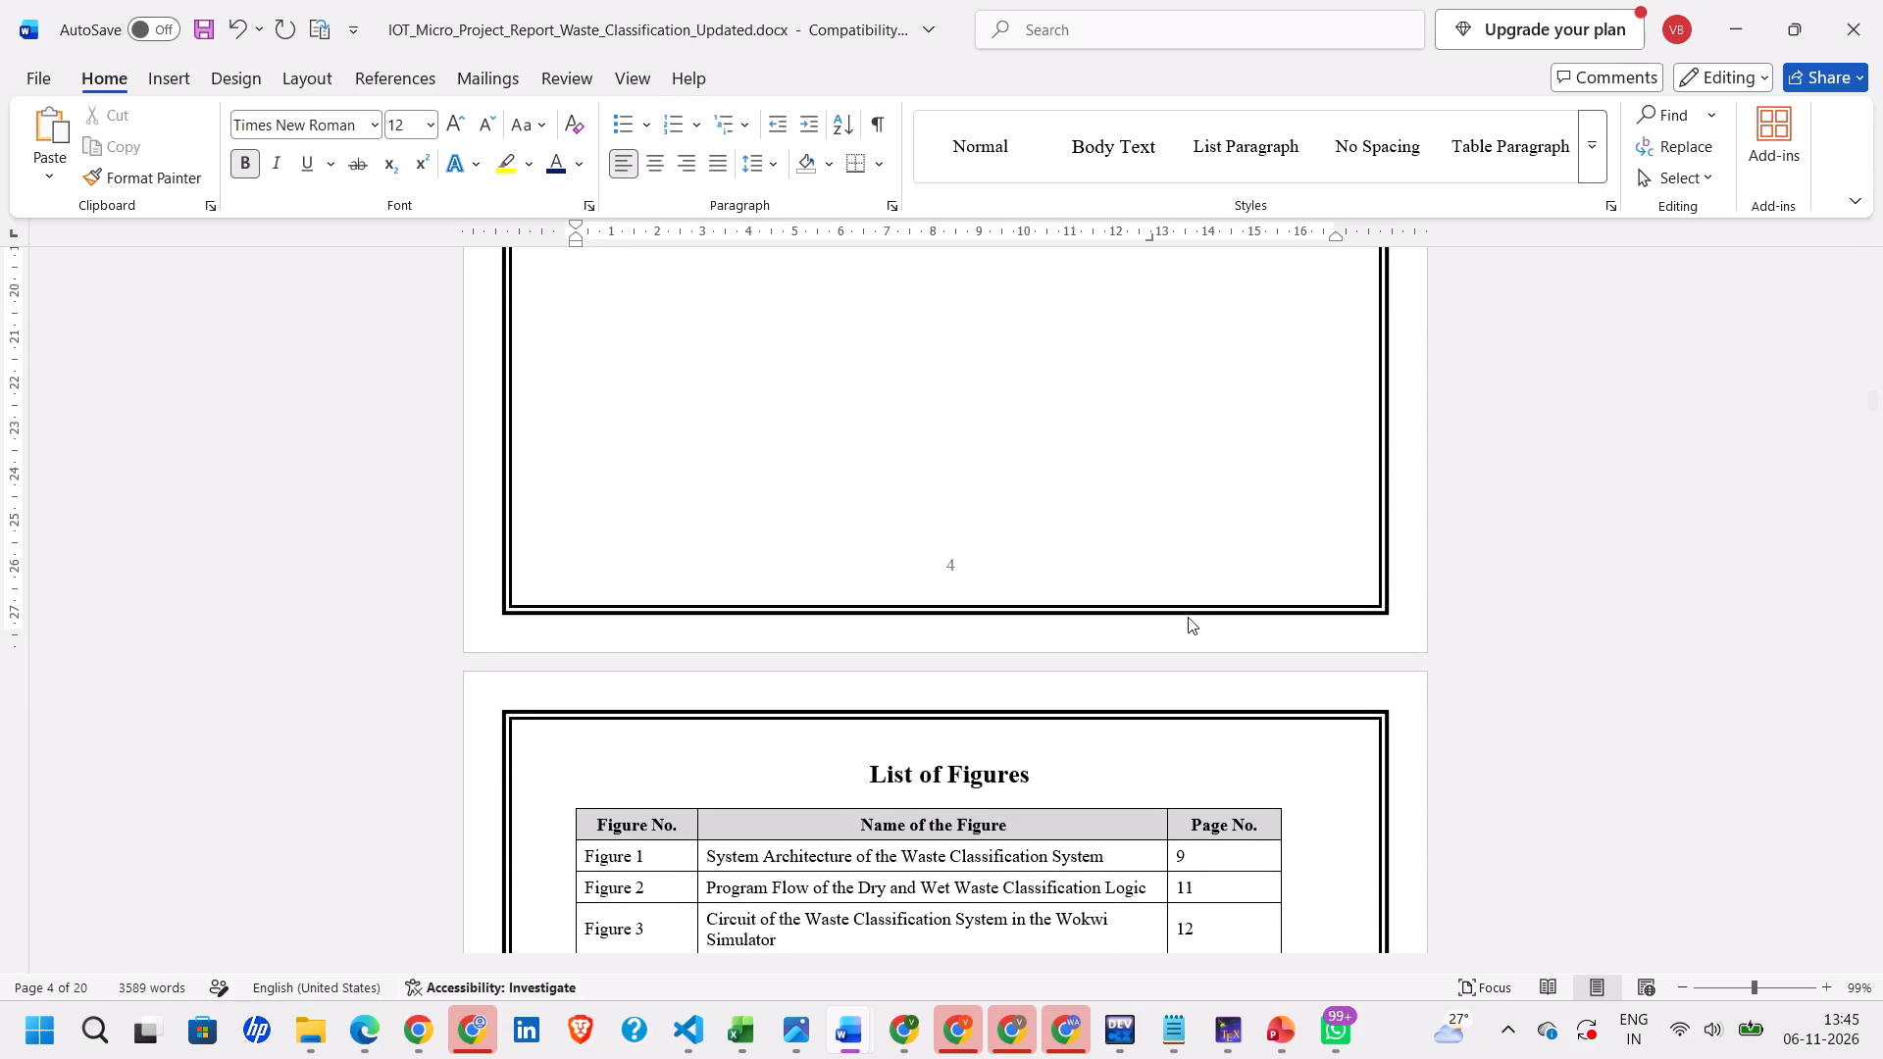
pyautogui.hotkey('ctrl', 's')
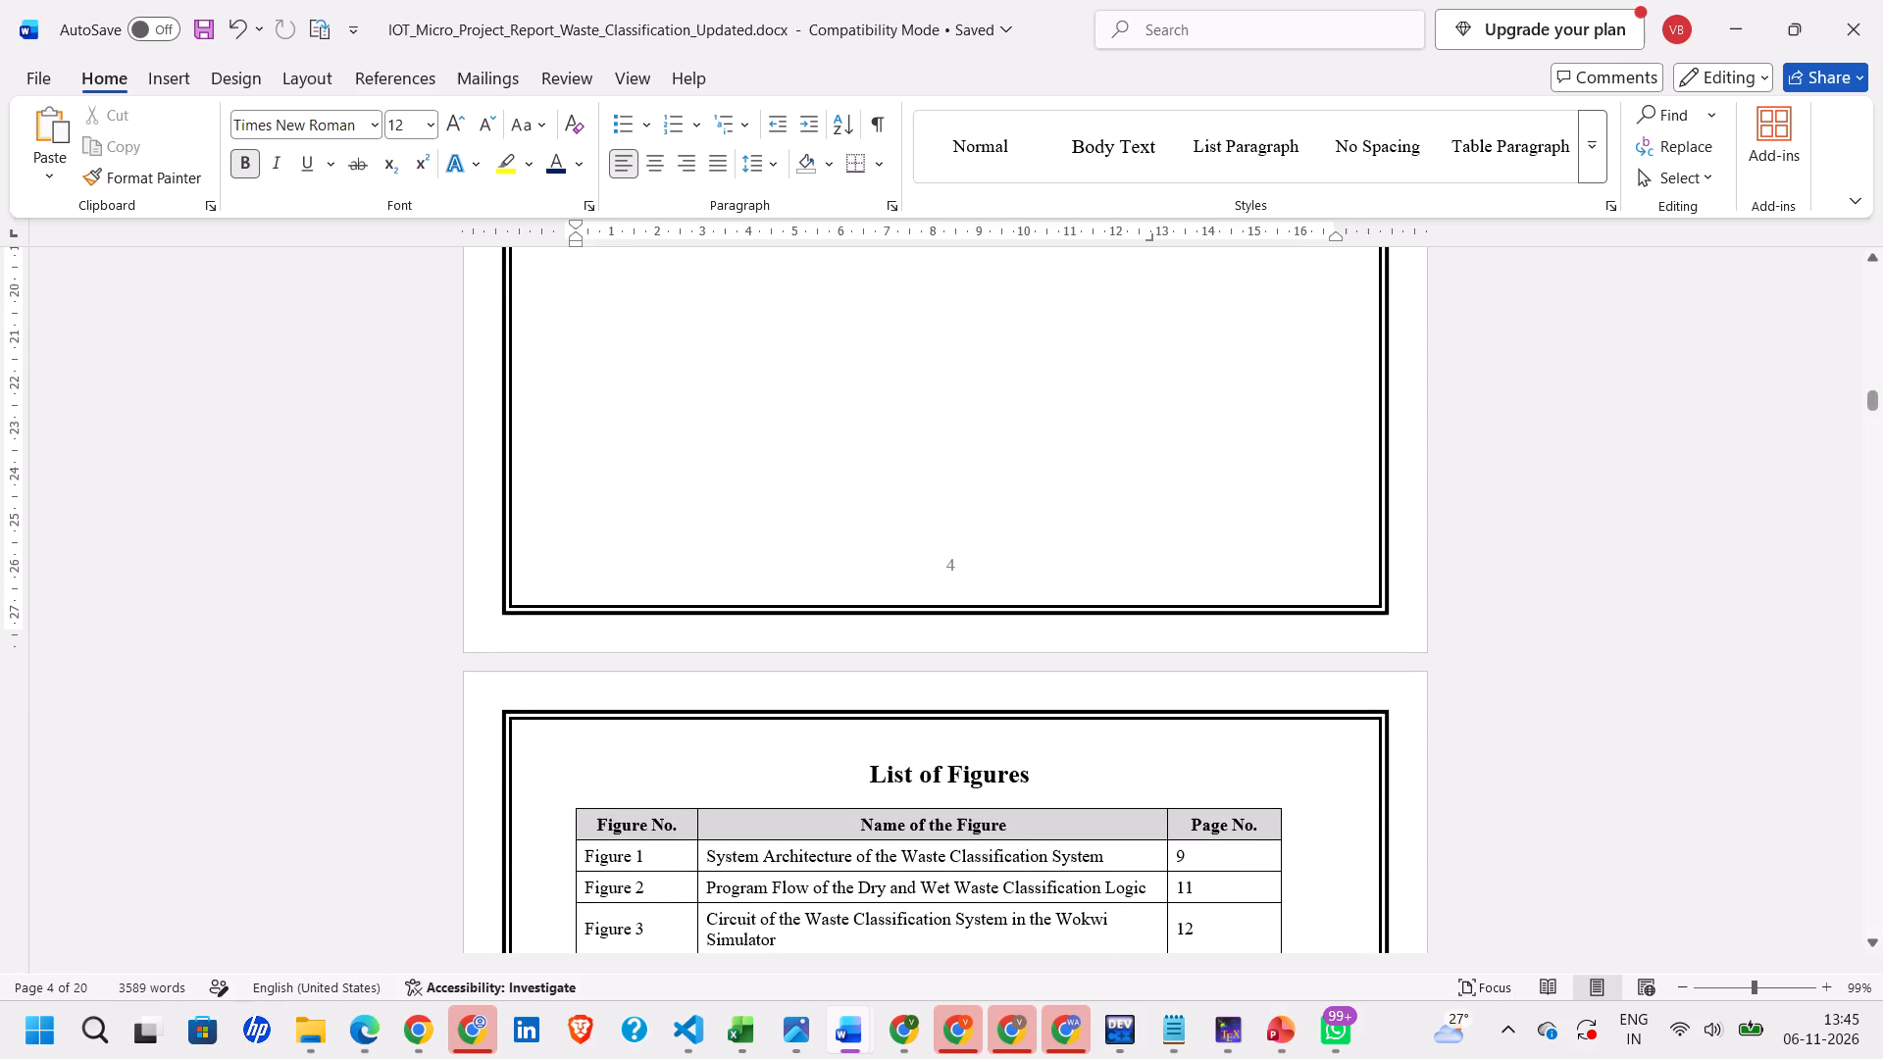
# Export the report as a PDF to Downloads, replacing the existing IOT_Micro_Project_Report_Waste_Classification_Updated05.pdf.
pyautogui.click(51, 86)
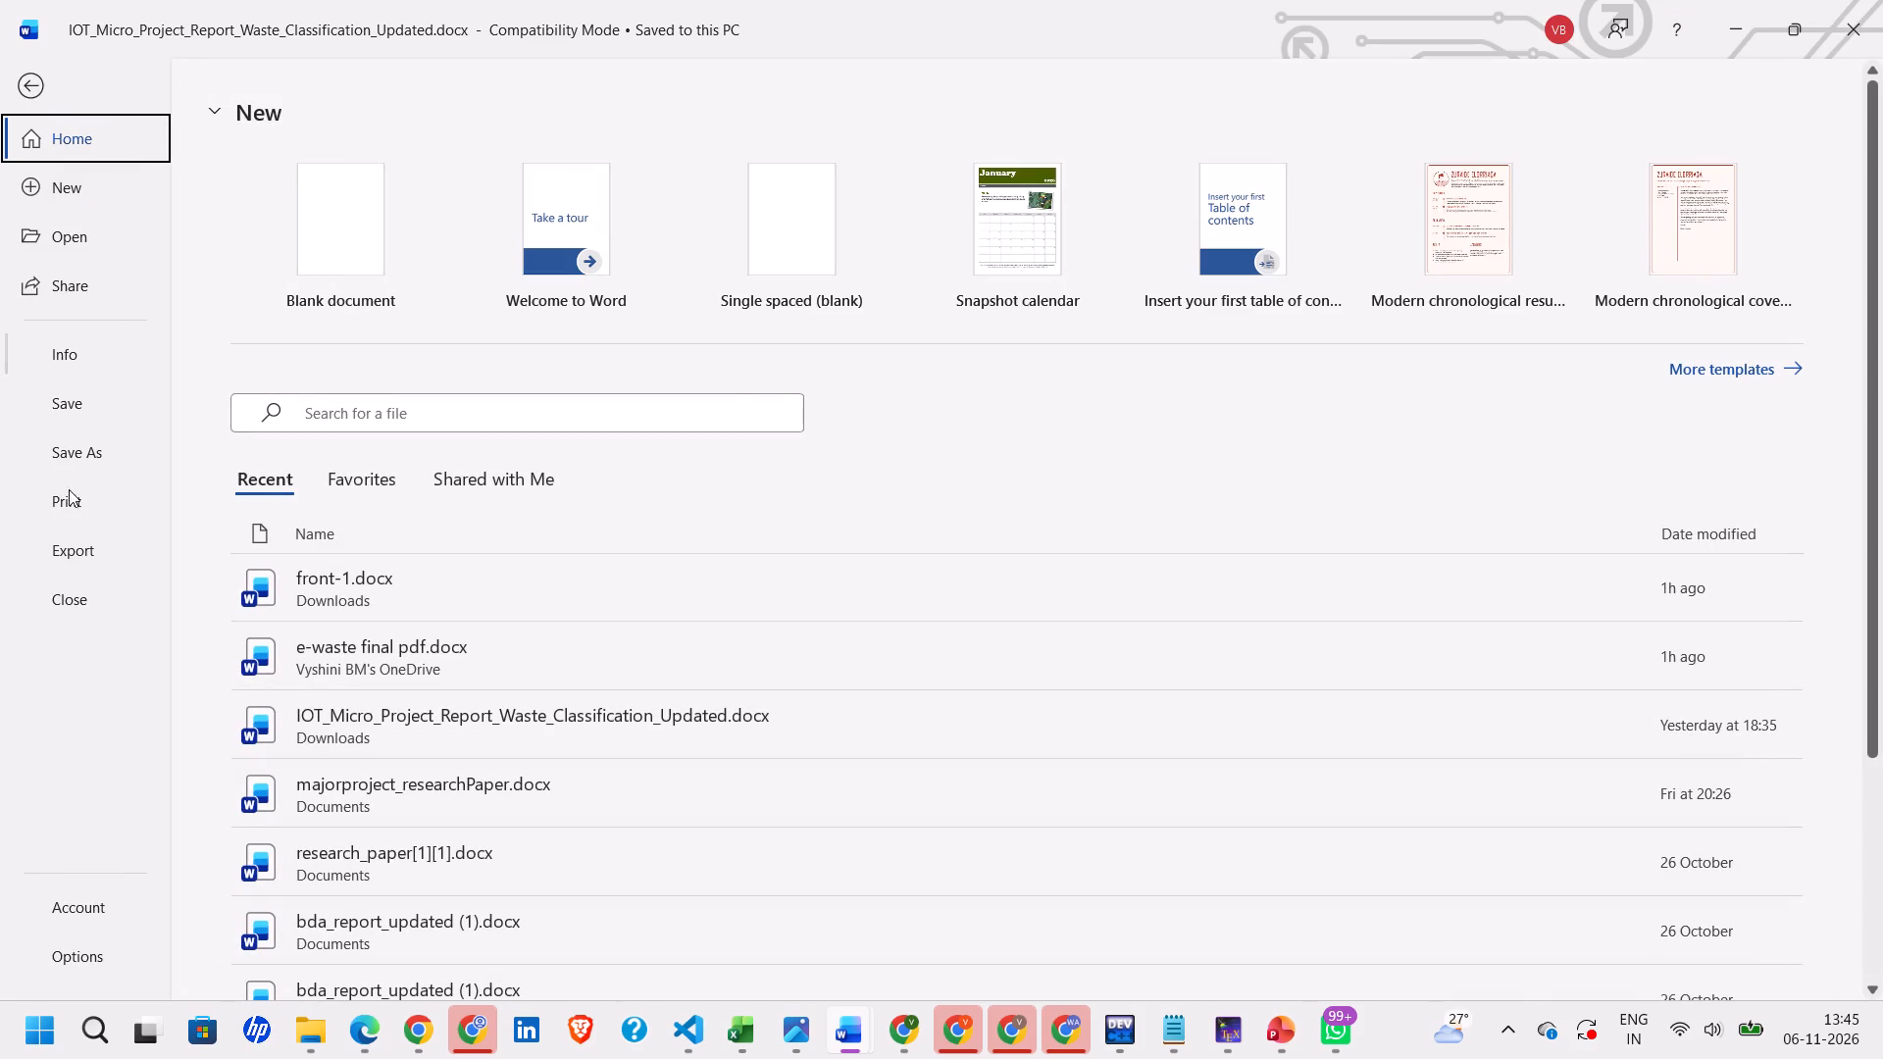
pyautogui.click(71, 549)
pyautogui.click(699, 336)
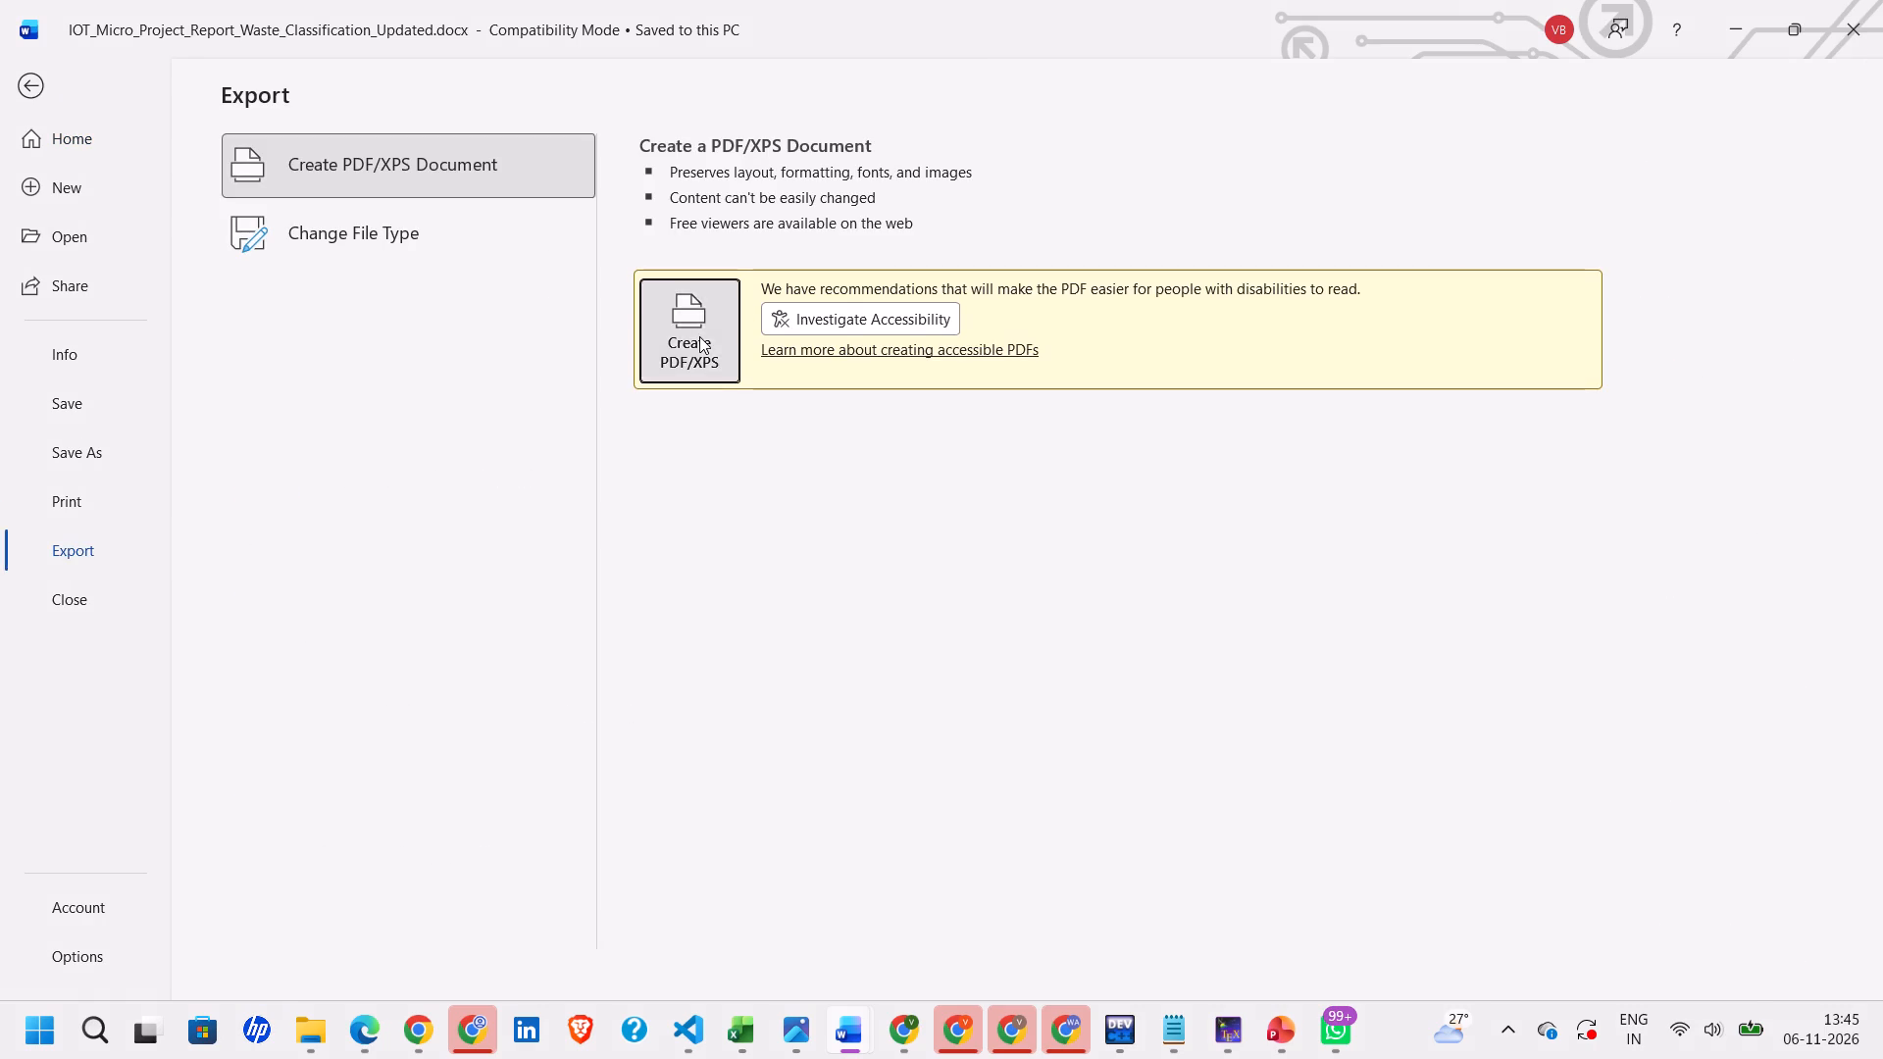
pyautogui.click(677, 213)
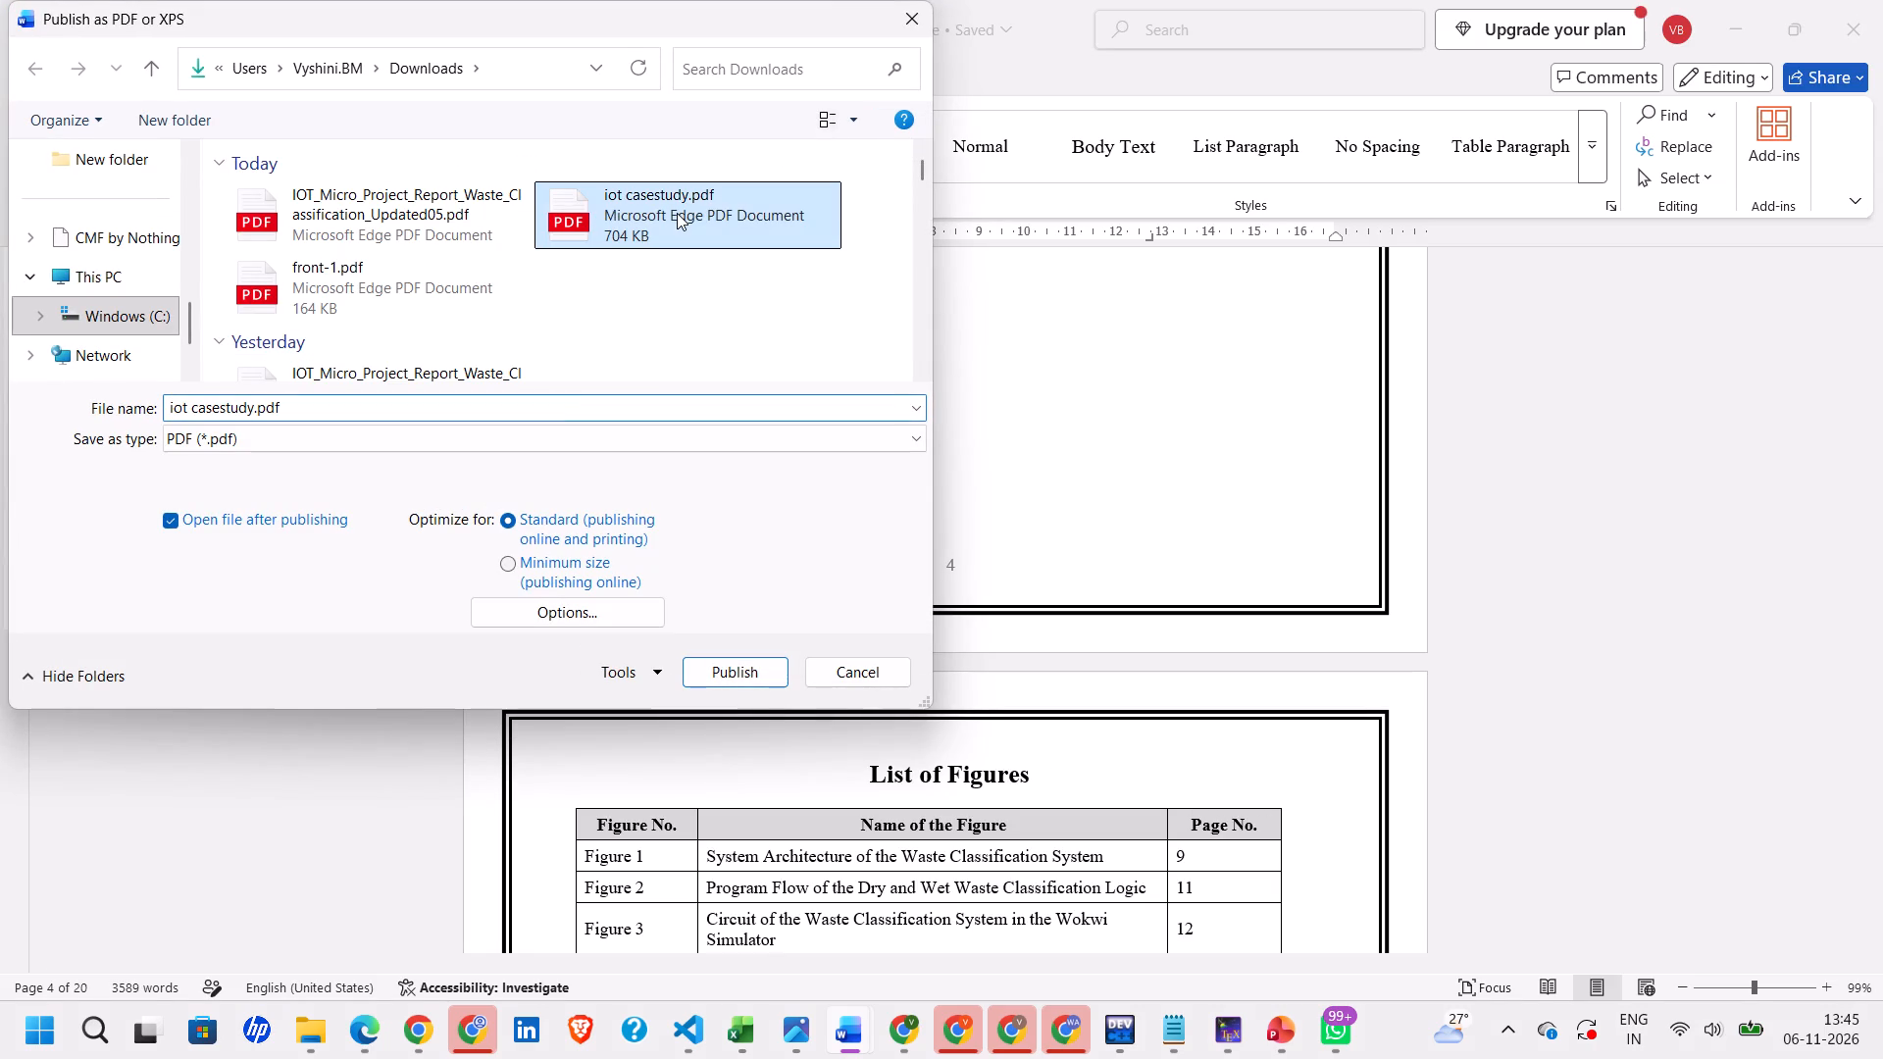
pyautogui.click(436, 212)
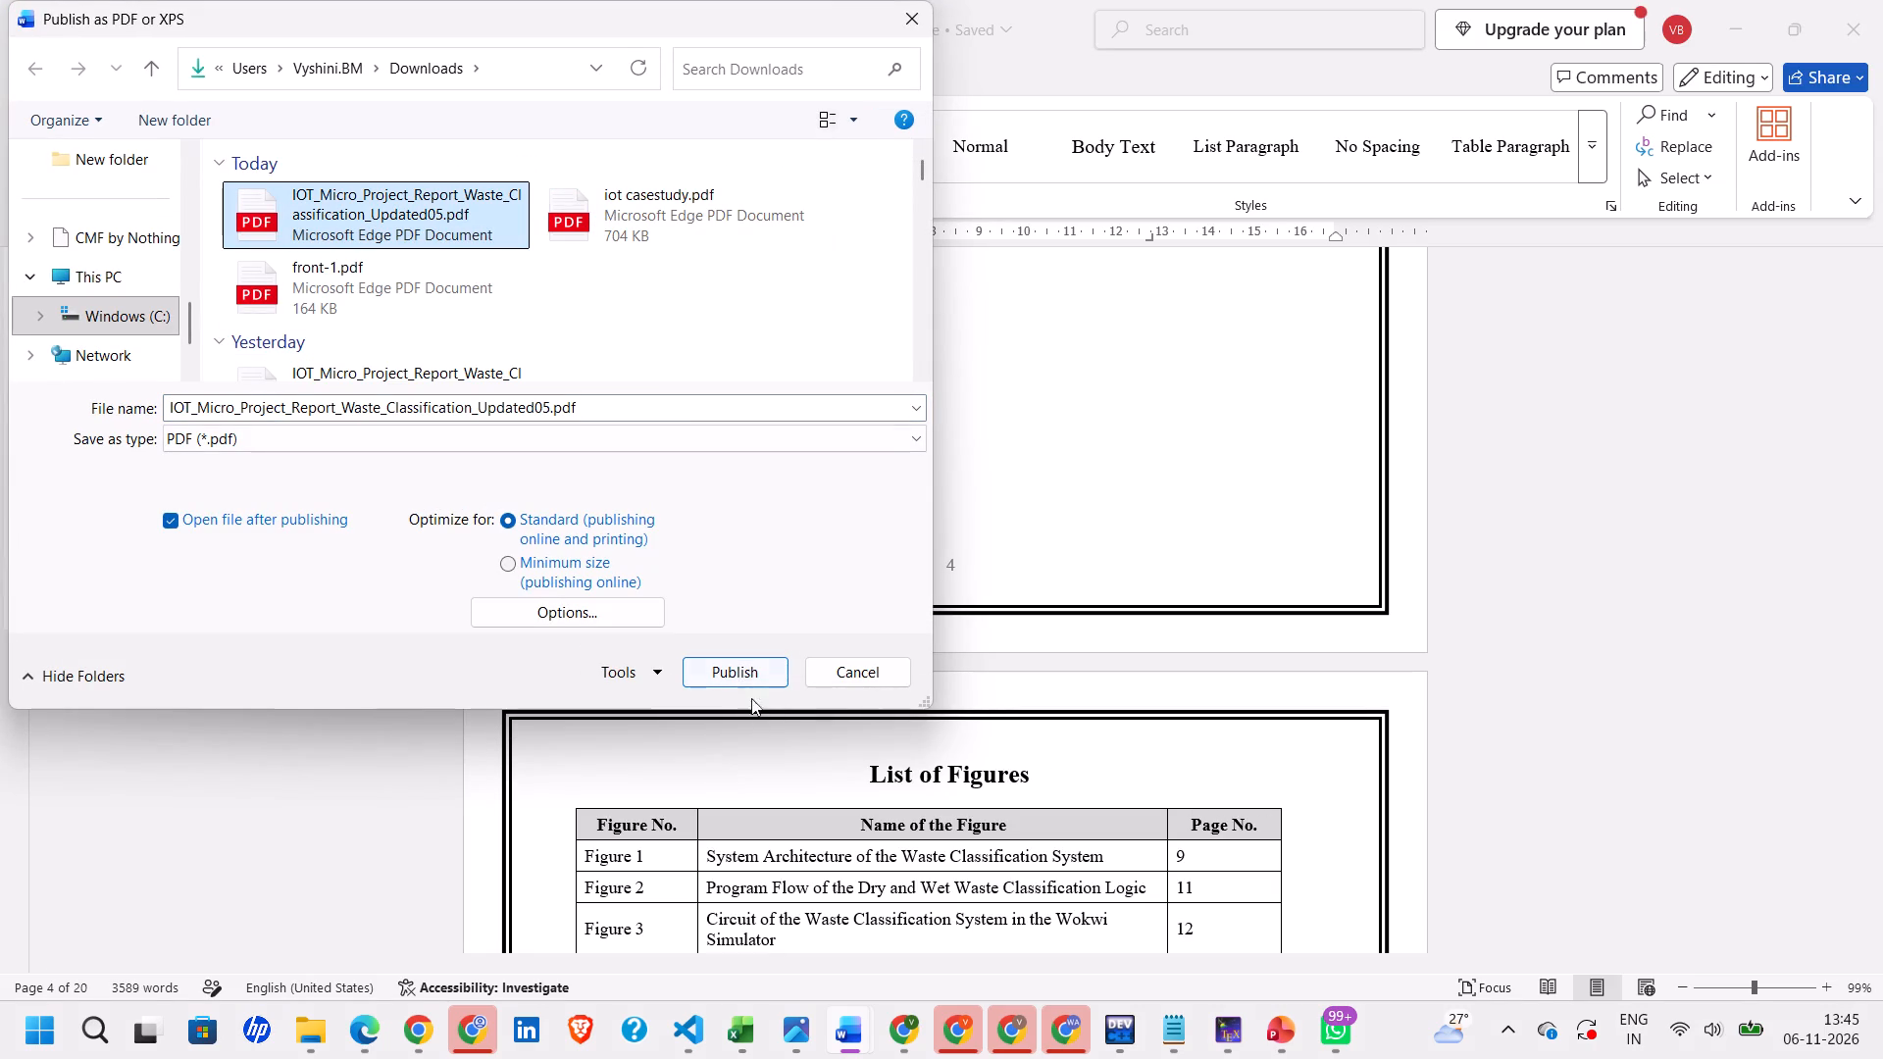
pyautogui.click(737, 672)
pyautogui.click(1076, 510)
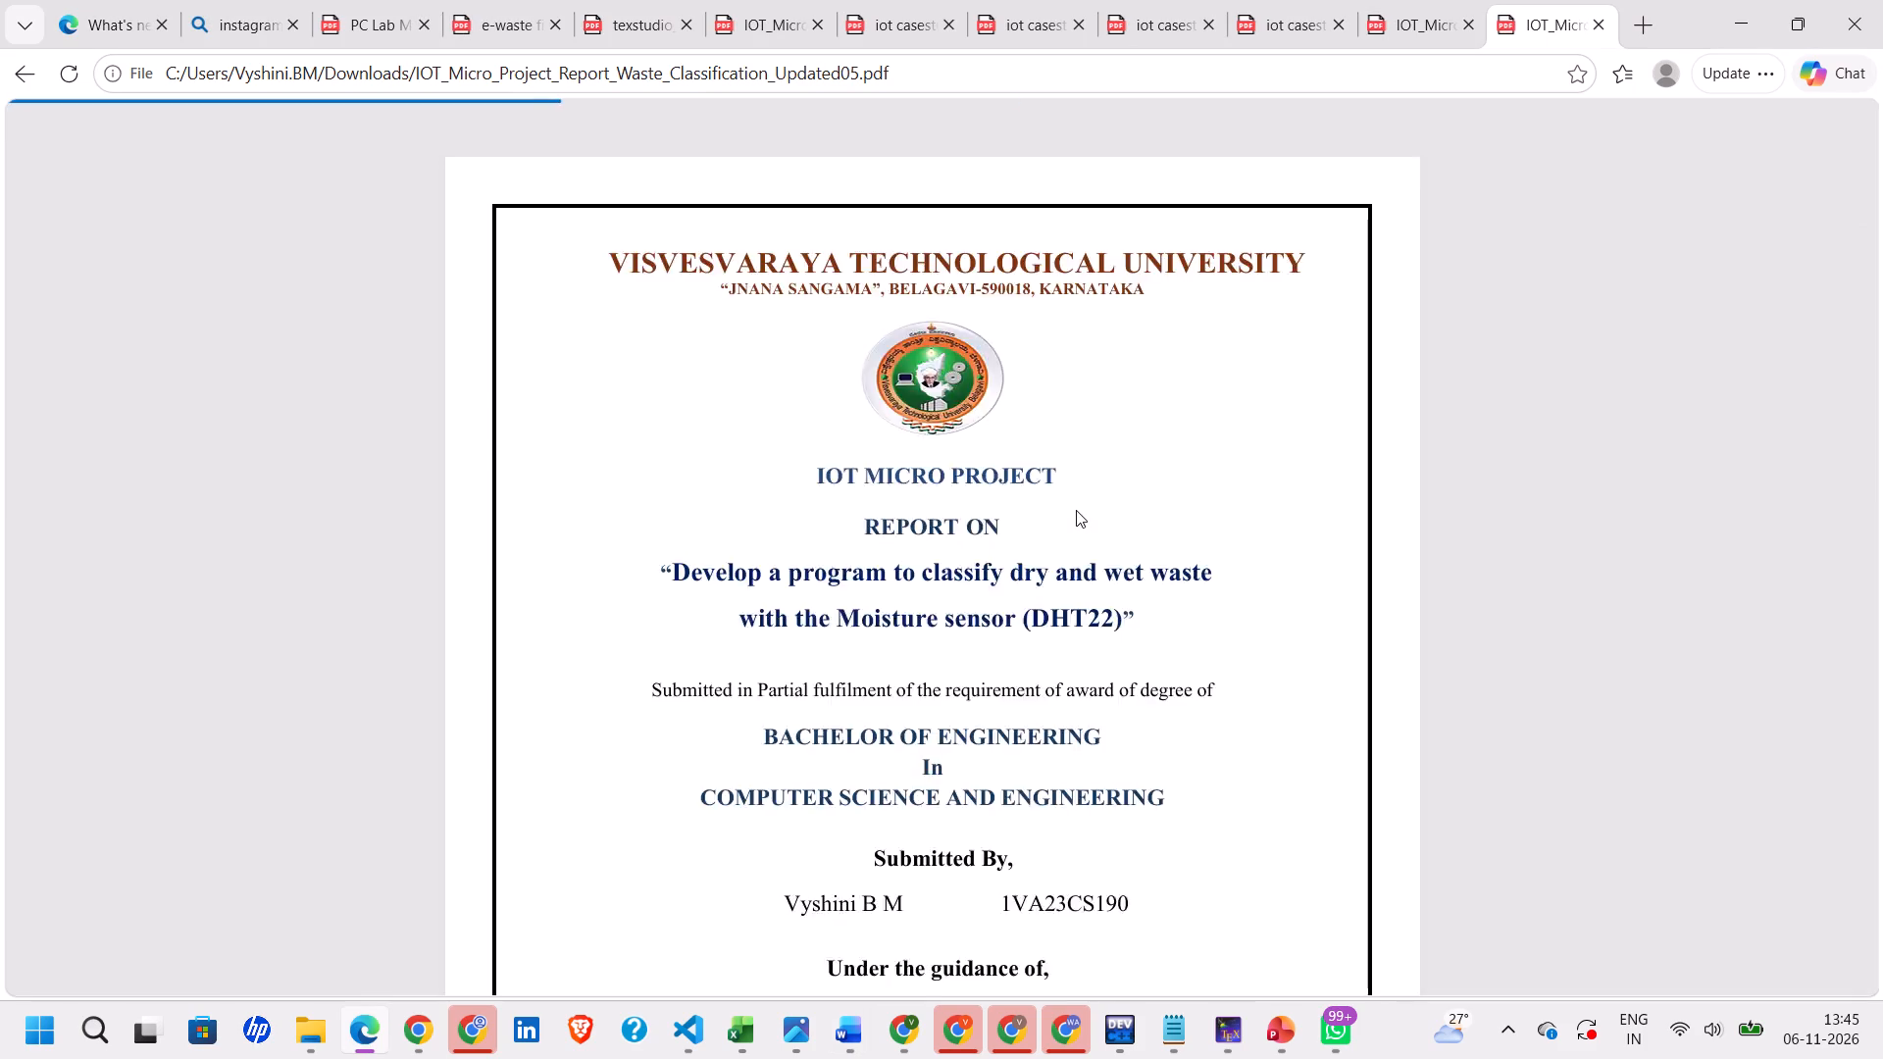
# Look through the newly exported PDF to check its pages against the Content list page numbers.
pyautogui.scroll(-2, 1076, 510)
pyautogui.scroll(1, 1076, 510)
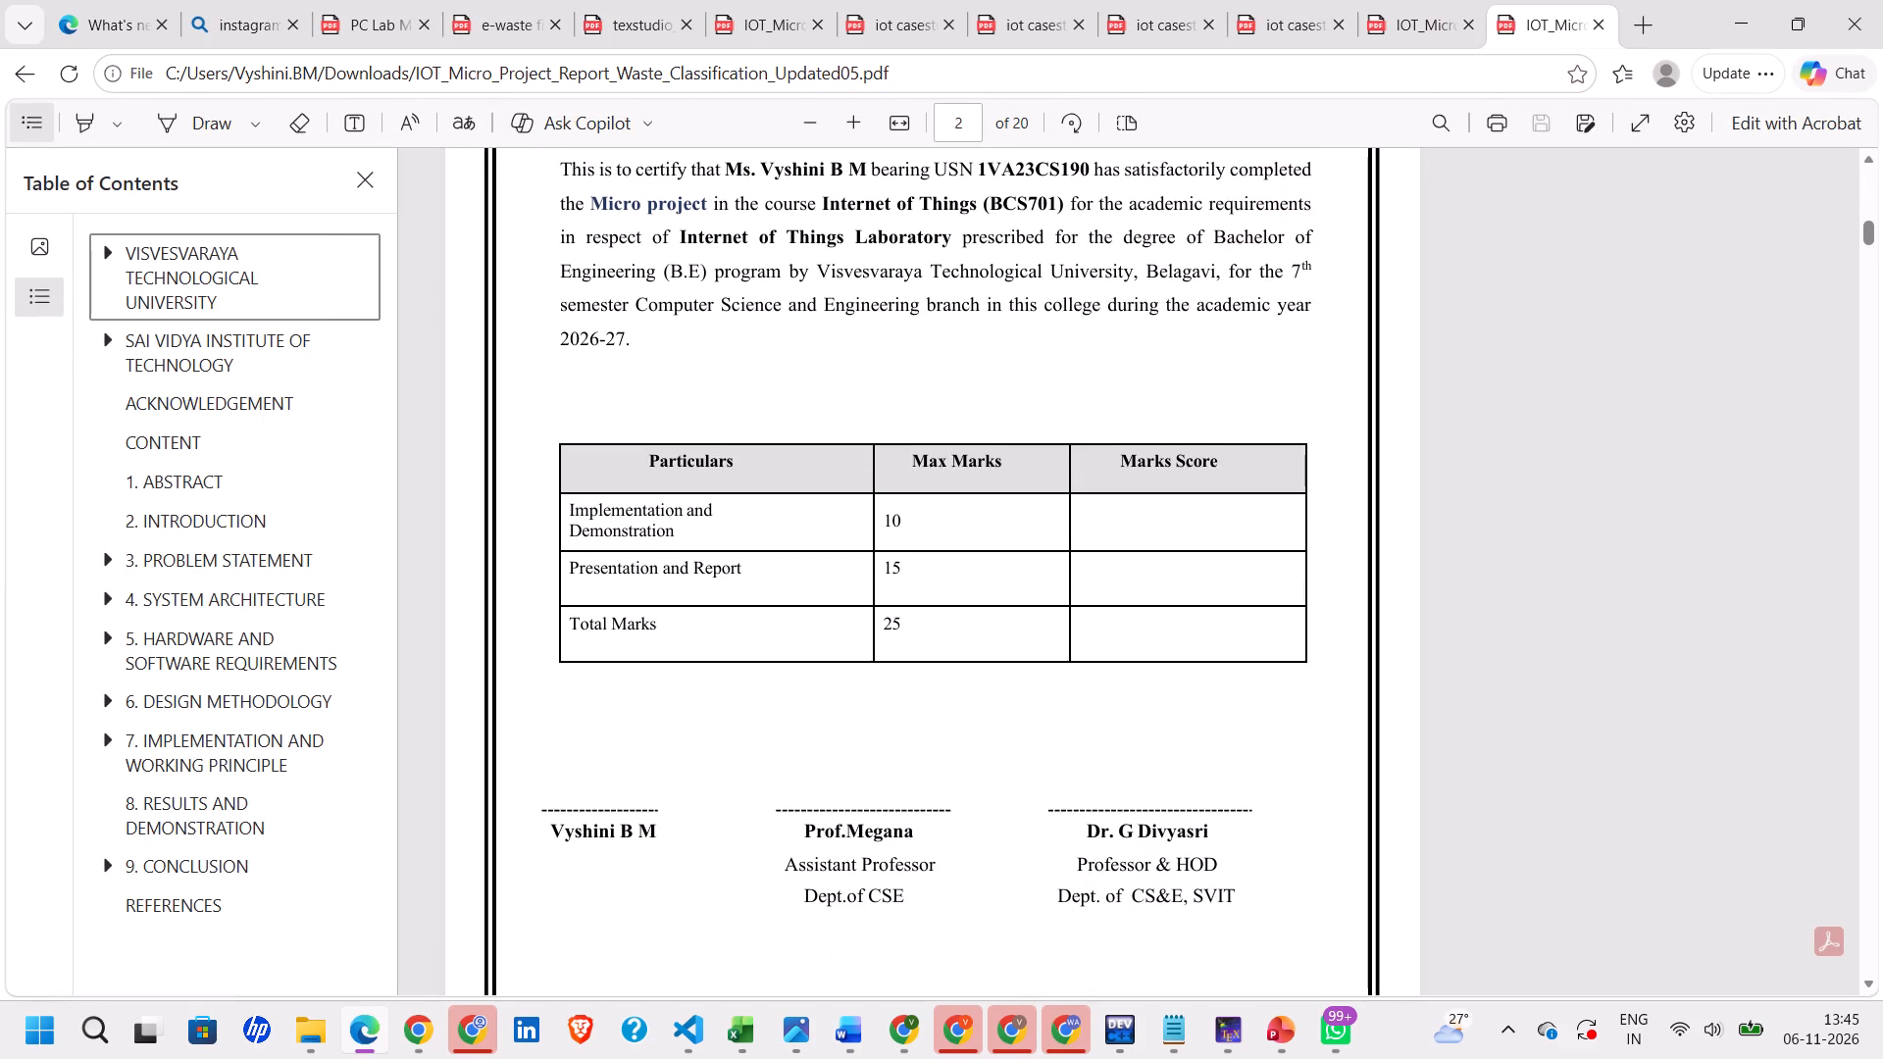
pyautogui.scroll(-20, 1076, 510)
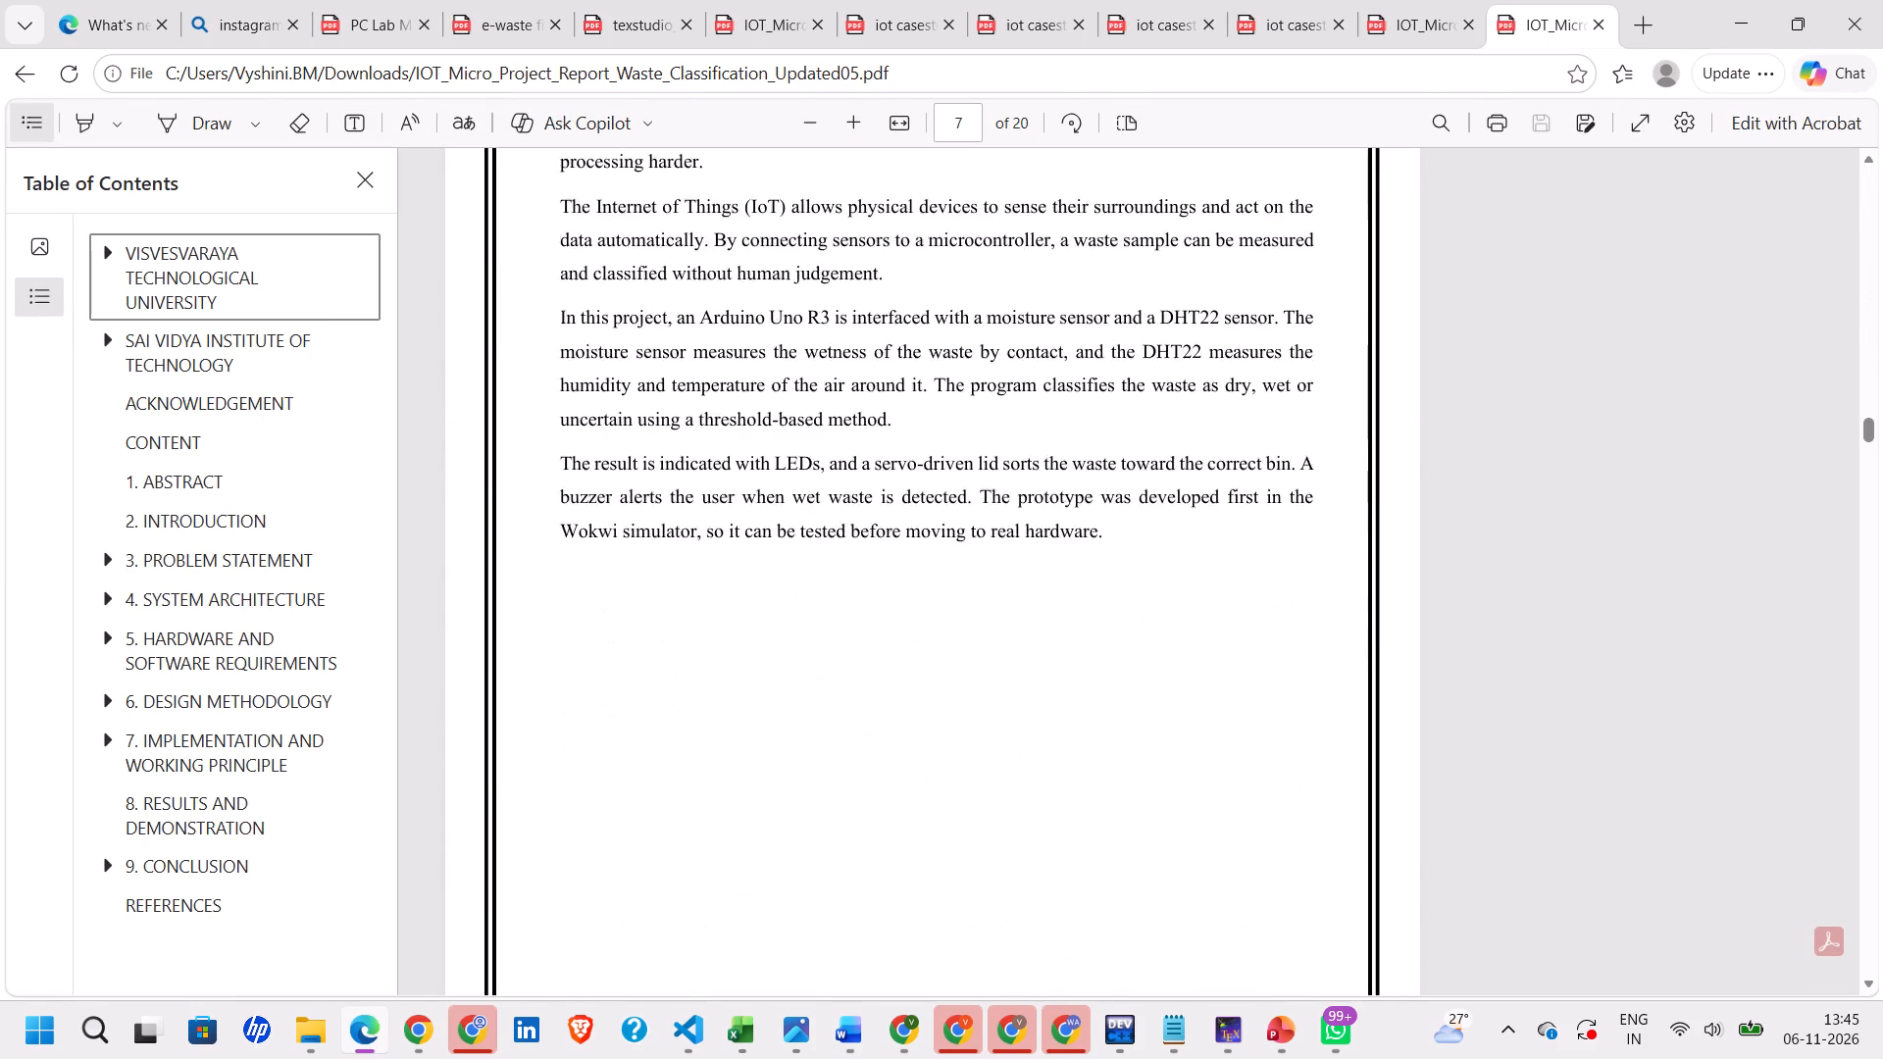
pyautogui.scroll(-10, 1076, 510)
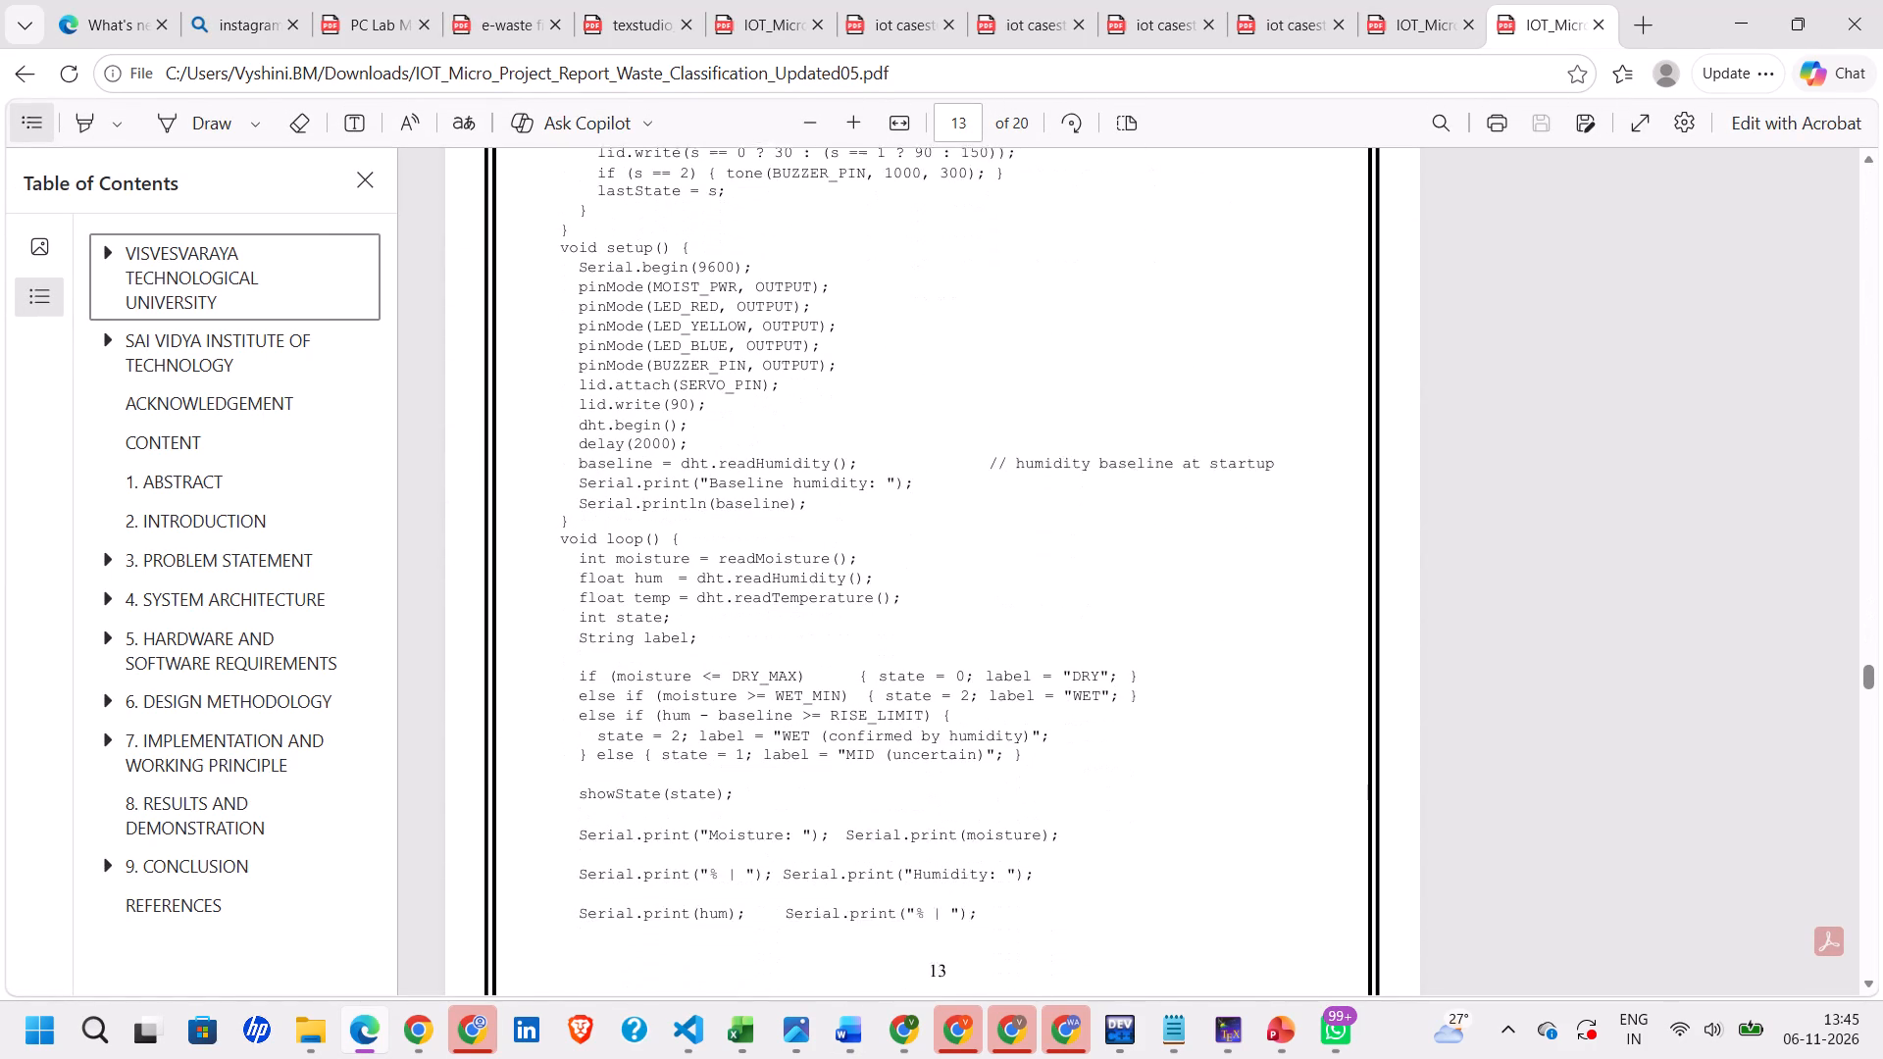